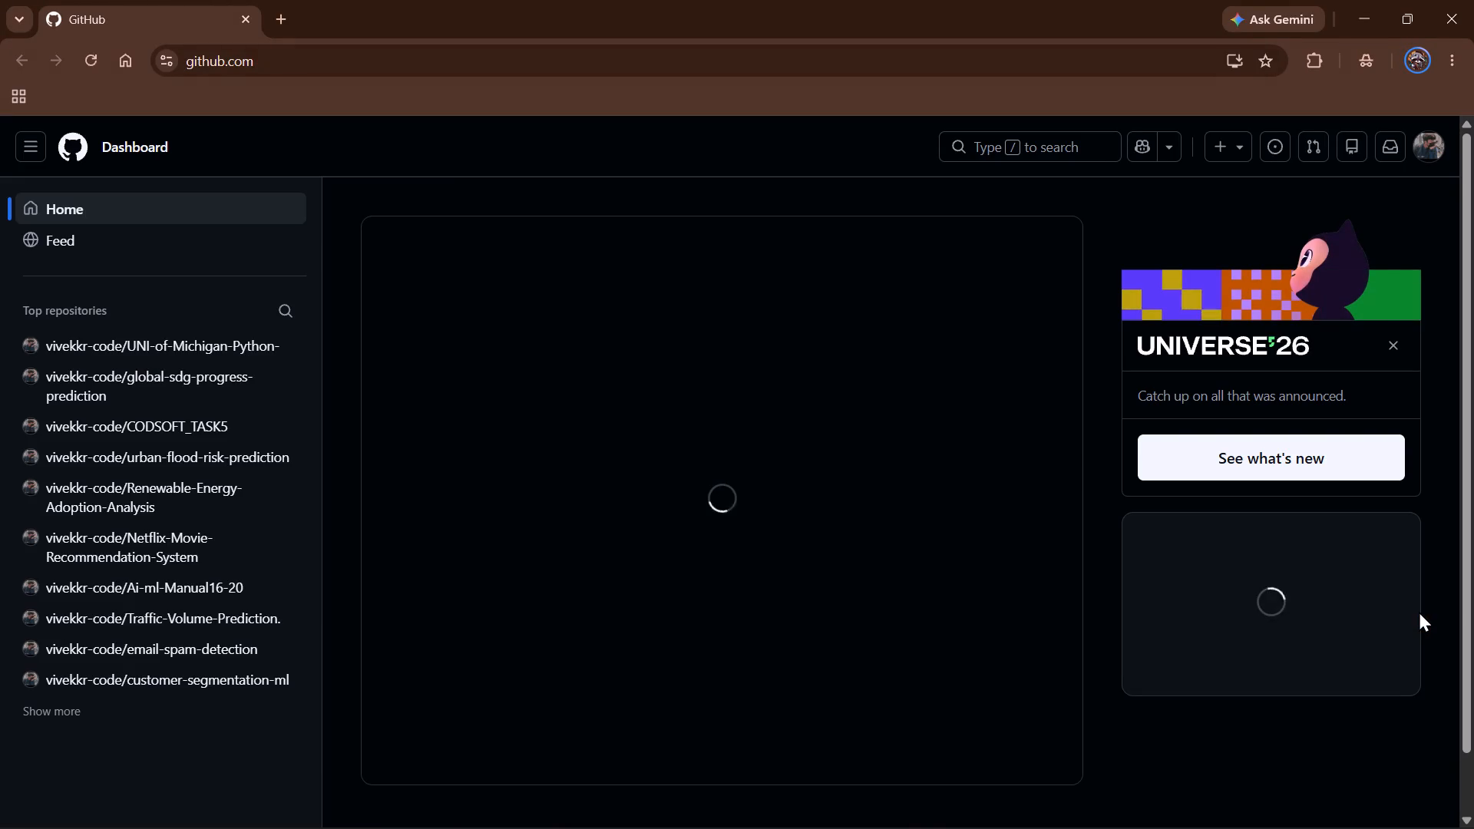
# Open your own GitHub profile and view the contribution graph for 2025 and for 2026.
pyautogui.click(1431, 154)
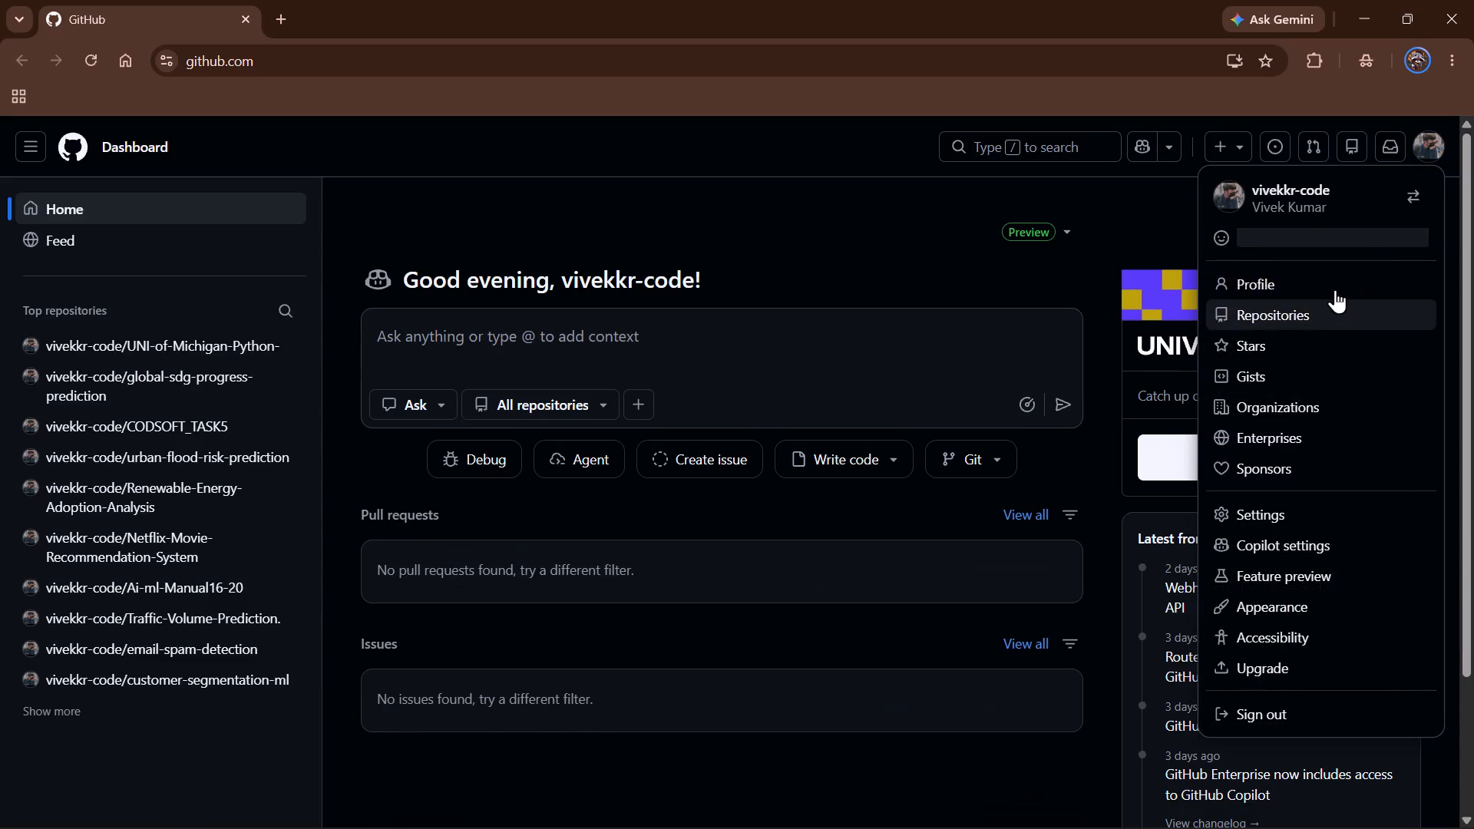
pyautogui.click(1335, 289)
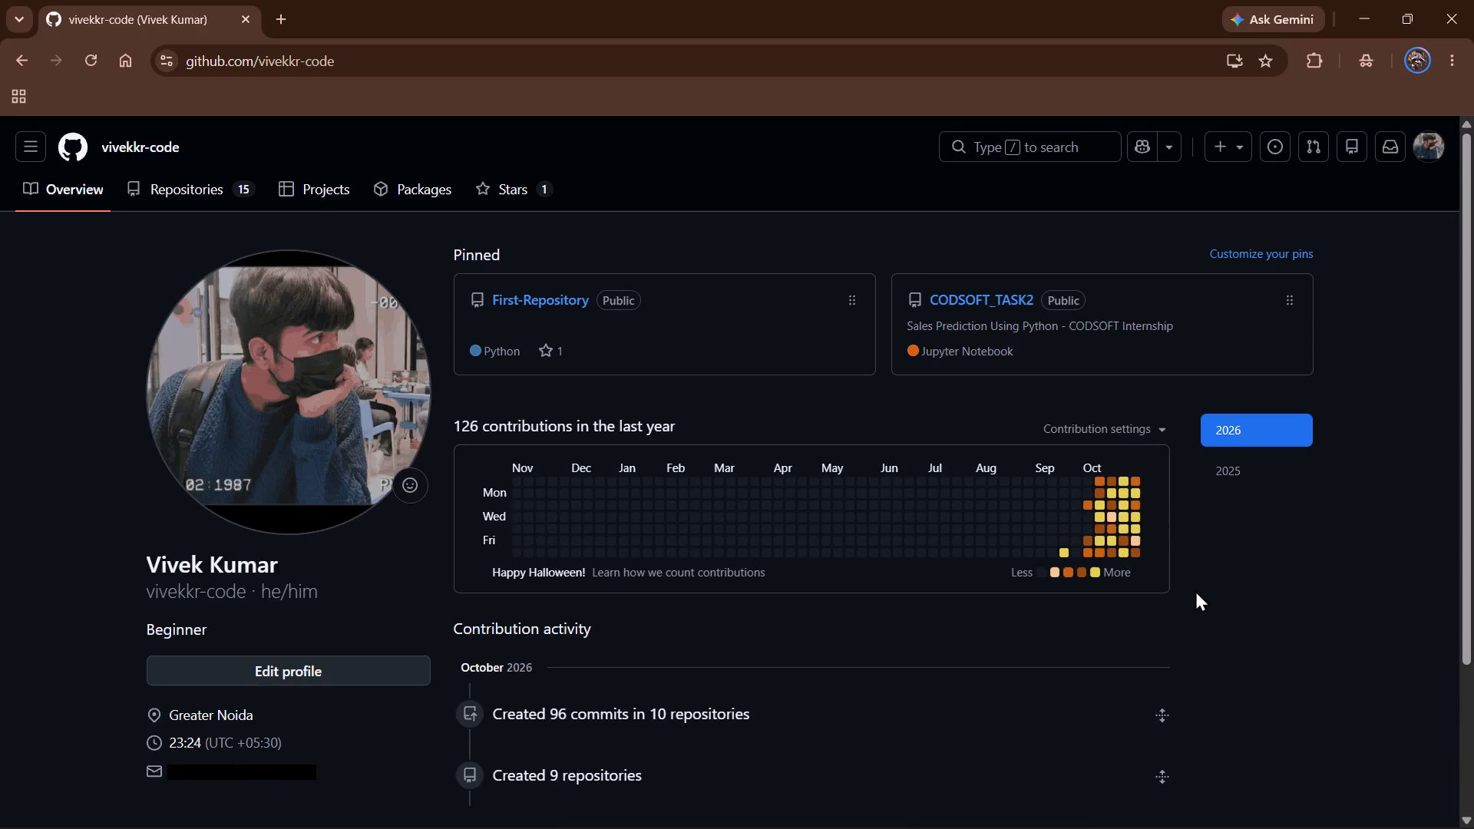
pyautogui.scroll(-3, 1195, 590)
pyautogui.scroll(3, 1195, 590)
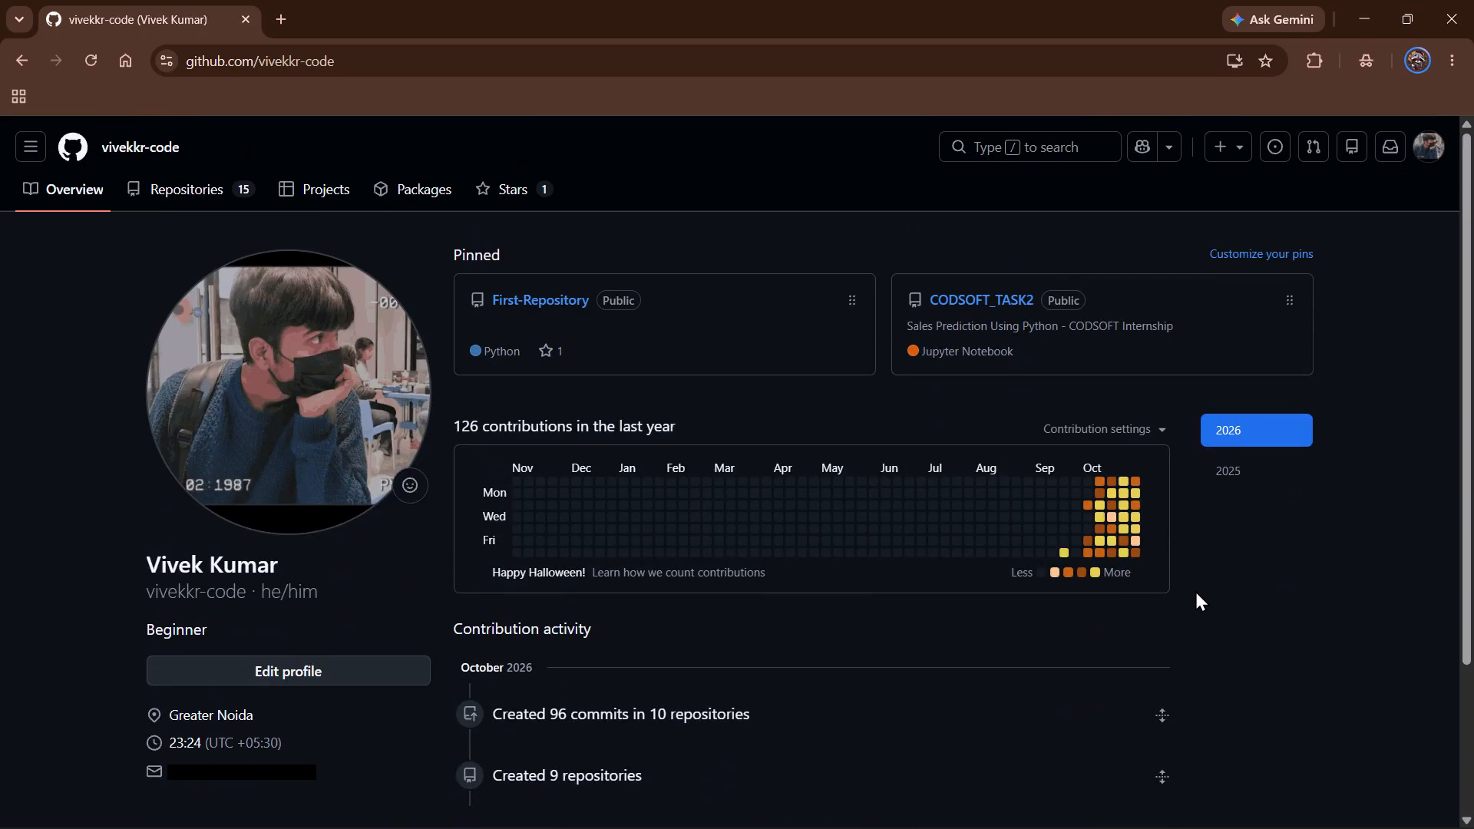
pyautogui.click(1247, 469)
pyautogui.click(1271, 424)
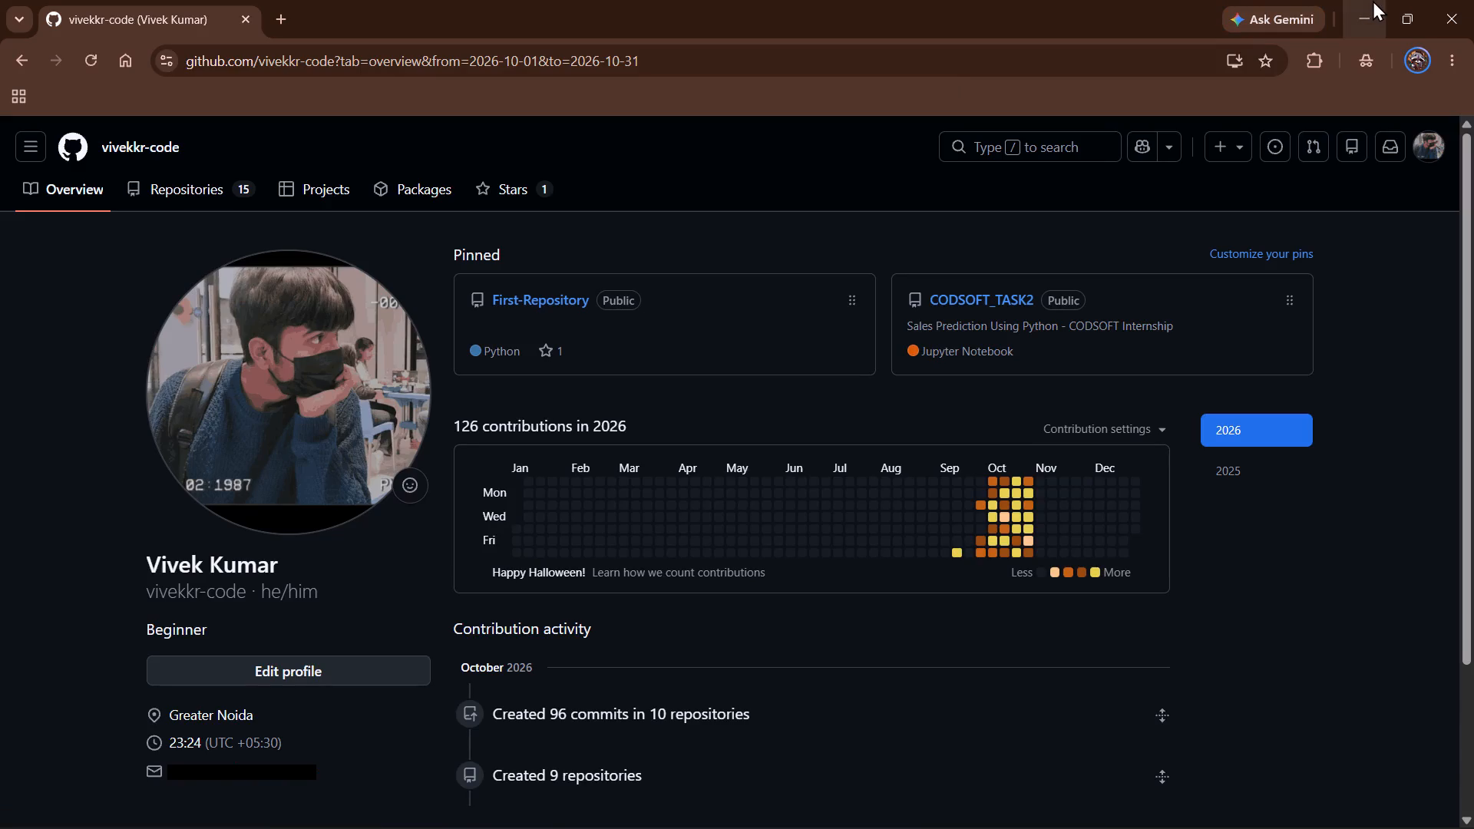
# Search Google for "canva" in a new browser tab and open the Canva account login result.
pyautogui.click(285, 11)
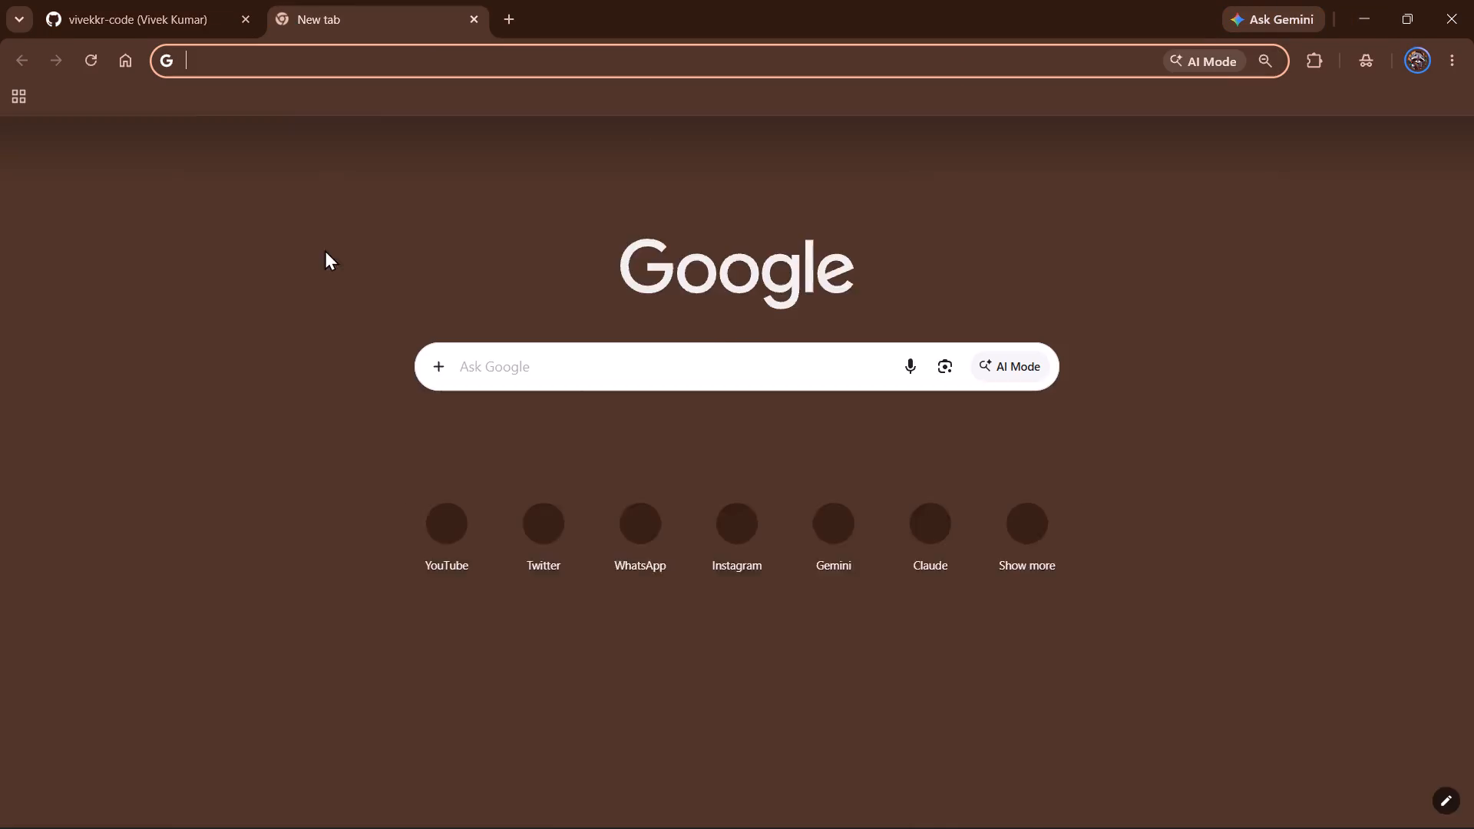
pyautogui.click(471, 368)
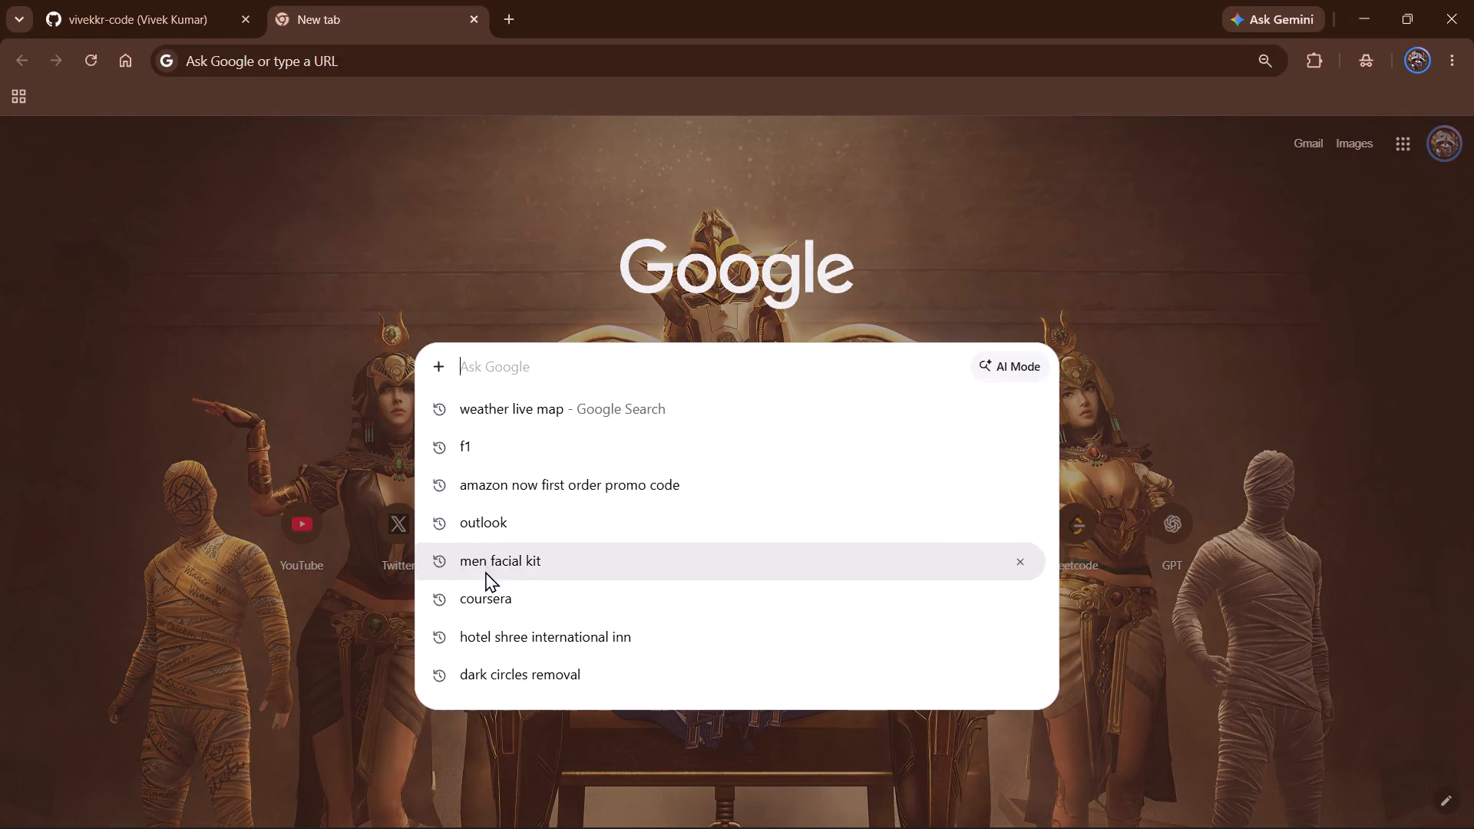
pyautogui.write('canva')
pyautogui.press('Return')
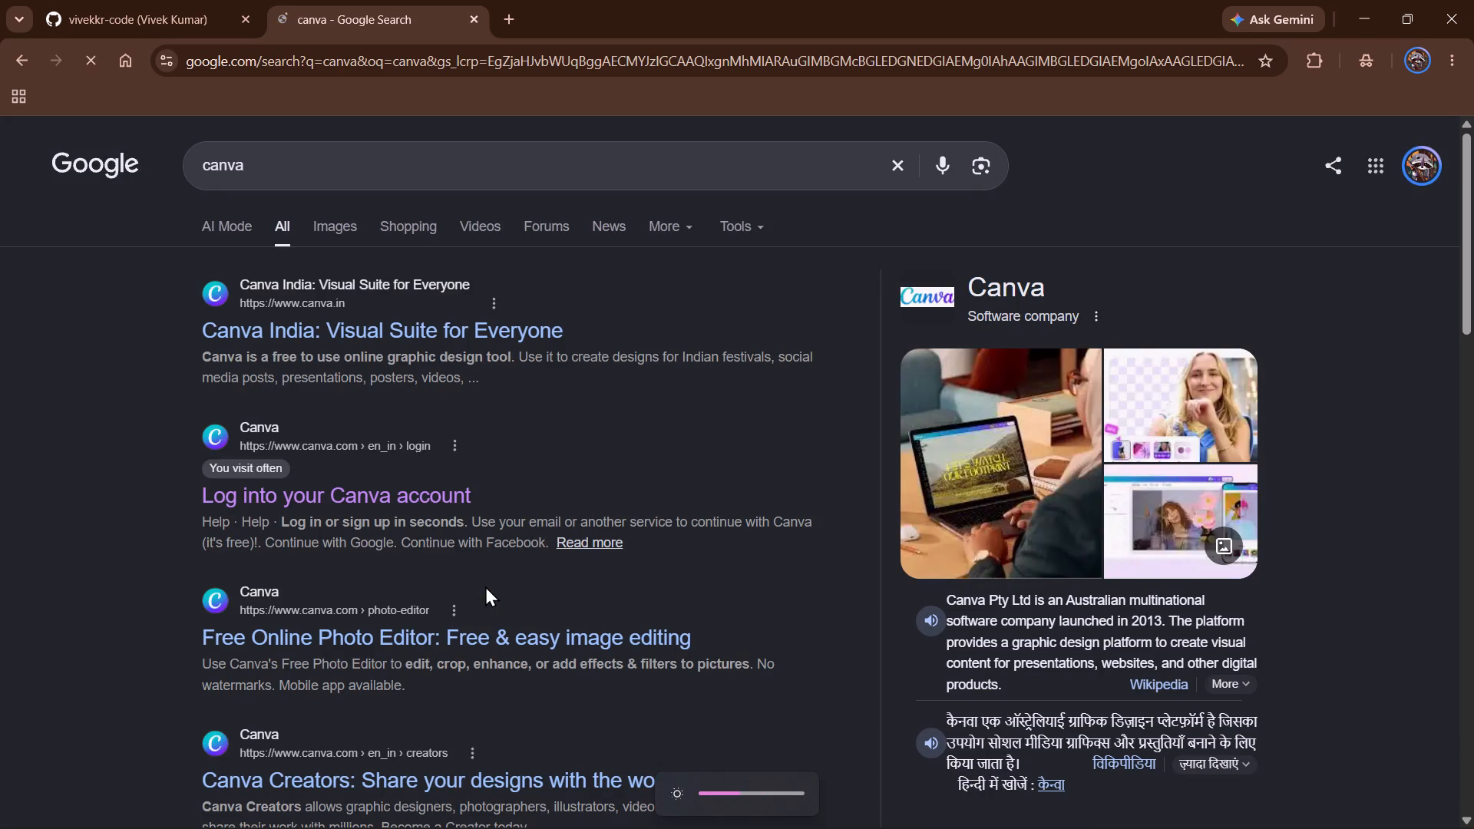
pyautogui.click(366, 499)
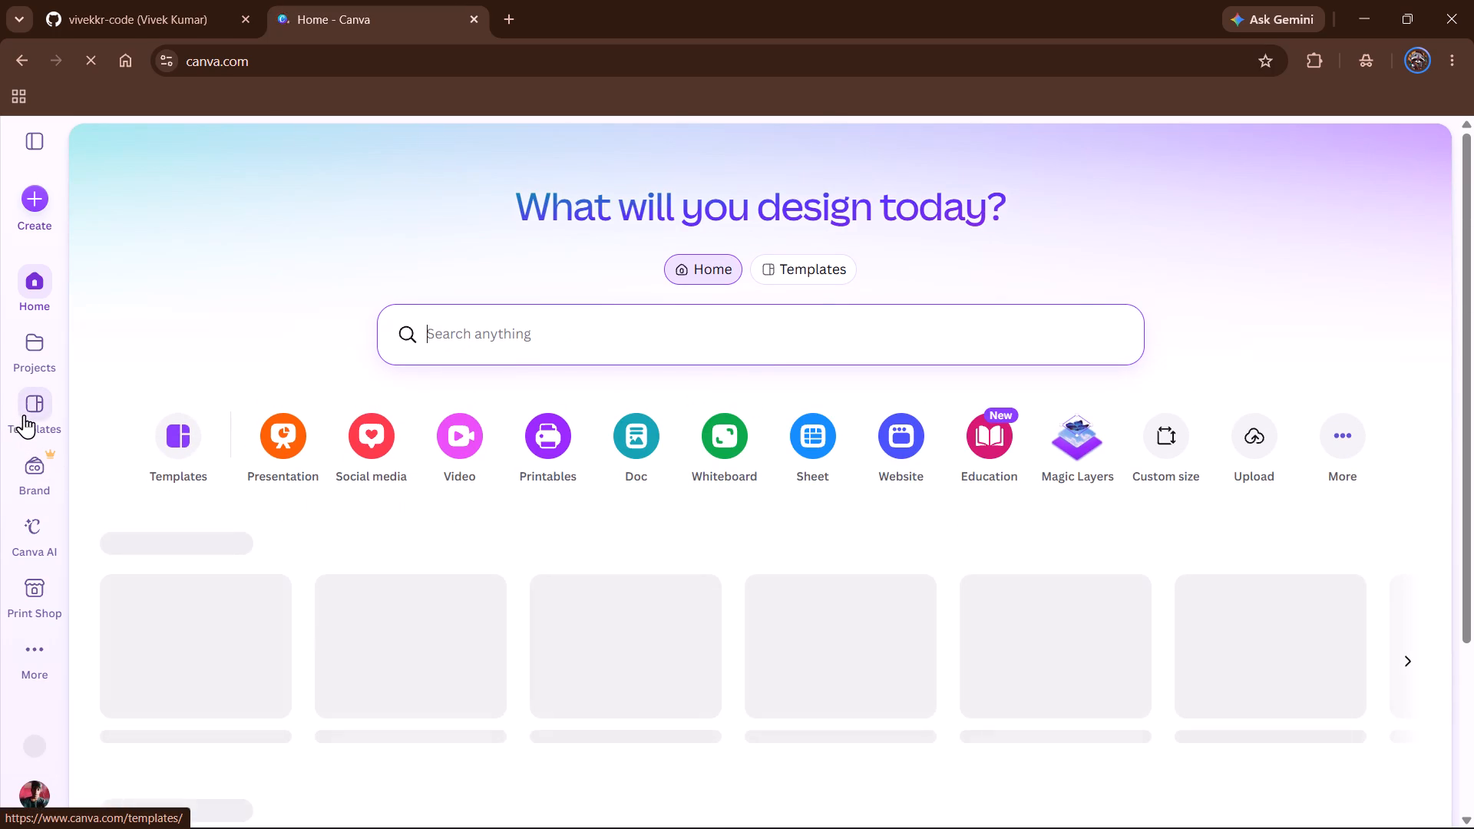
# Open the recent Orange Line Art Madrid Spain Poster design from the Canva projects for editing.
pyautogui.click(36, 405)
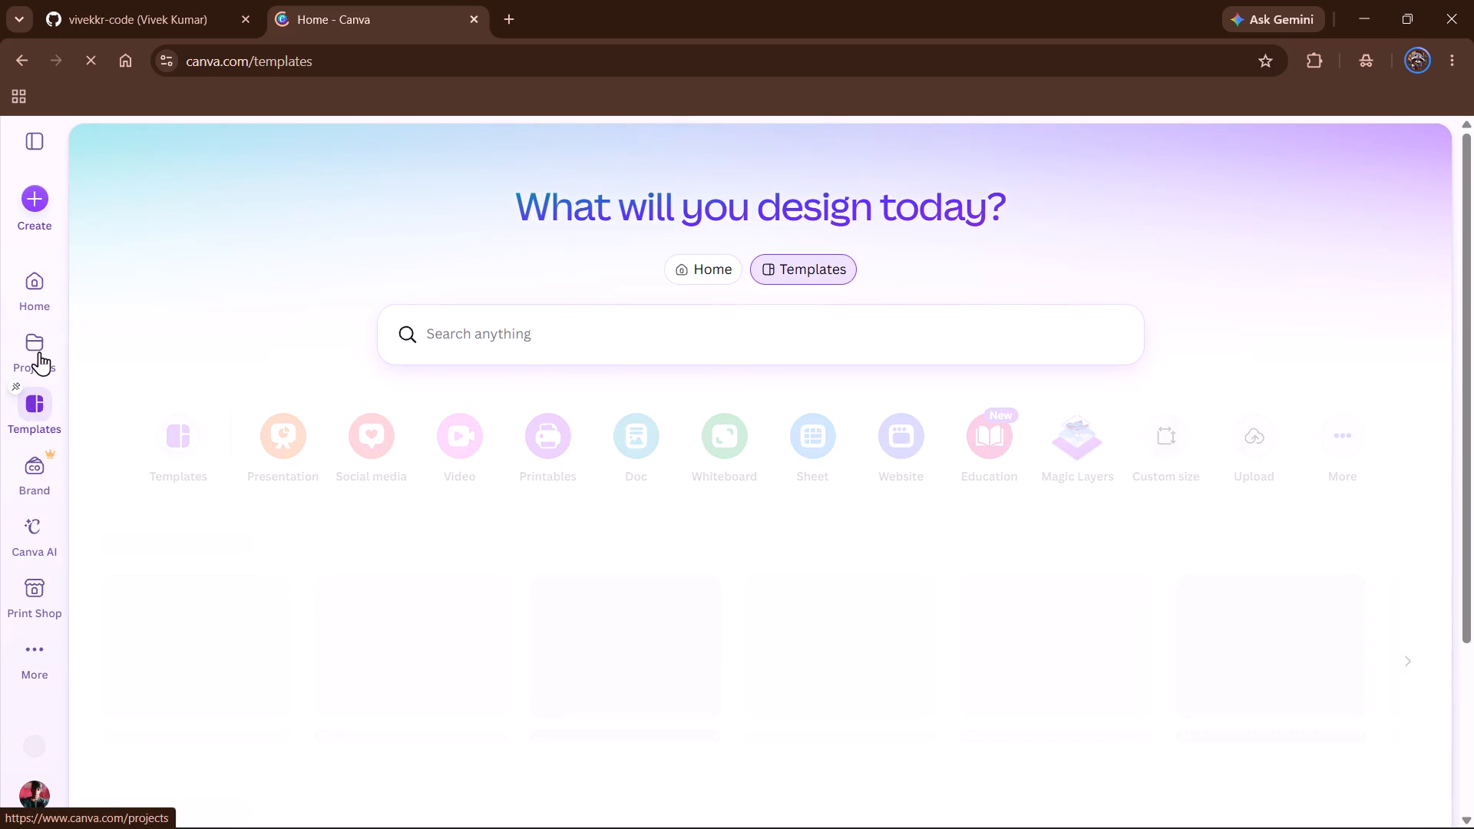
pyautogui.click(43, 362)
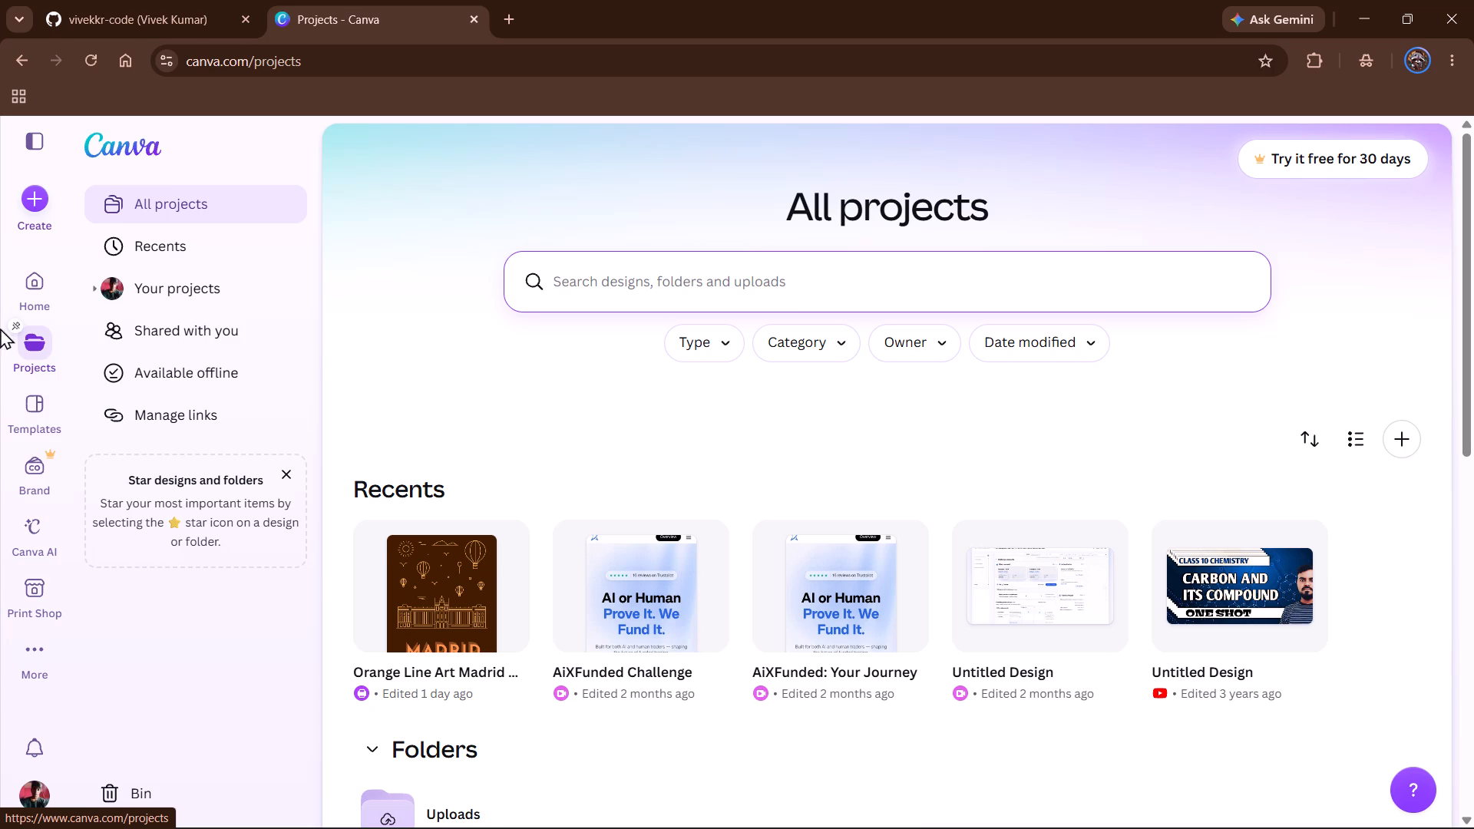
pyautogui.doubleClick(463, 580)
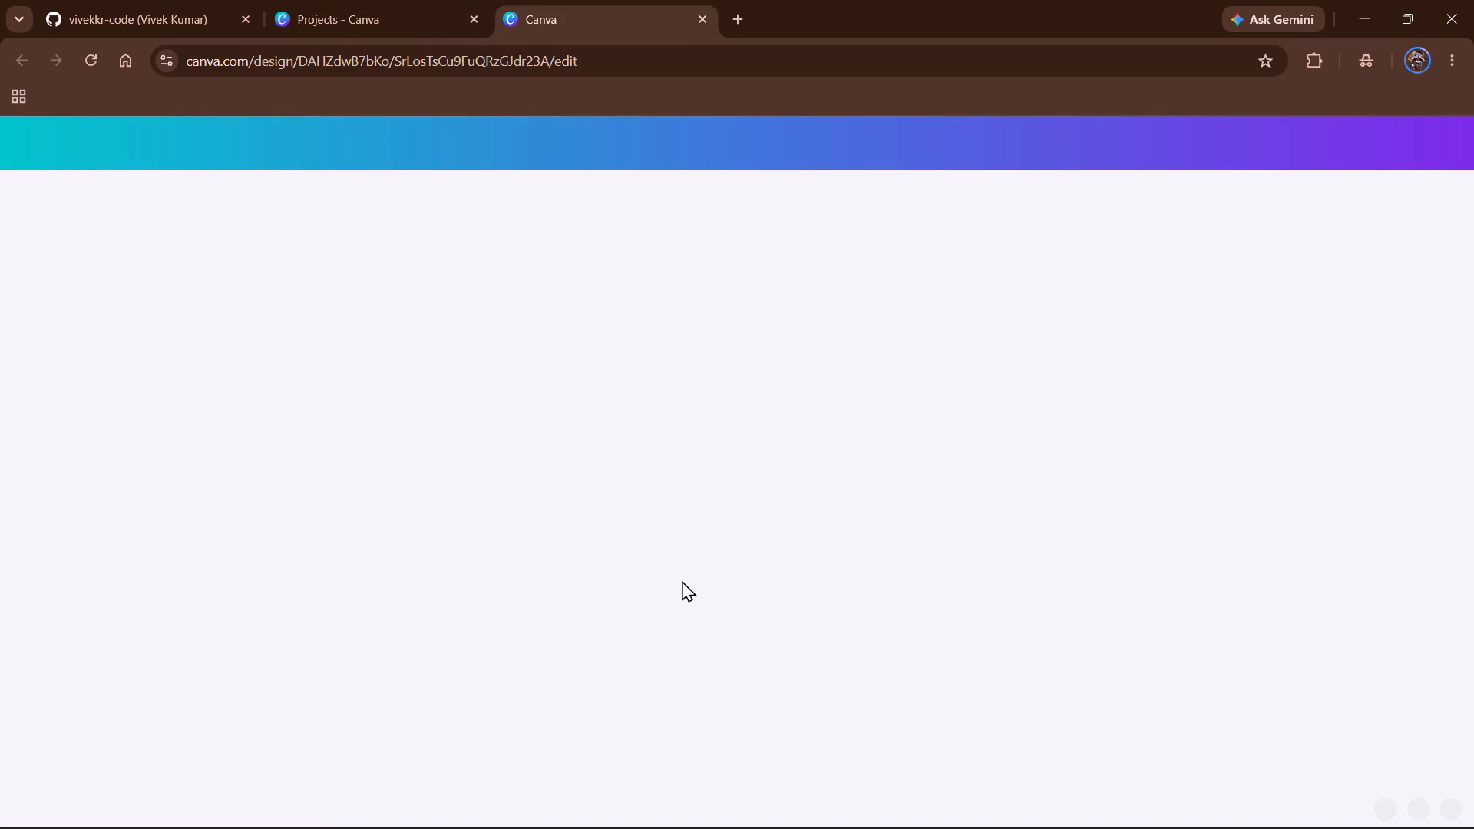
# Add a new page at the end of the poster design, after the Sergio Ramos page.
pyautogui.scroll(3, 682, 580)
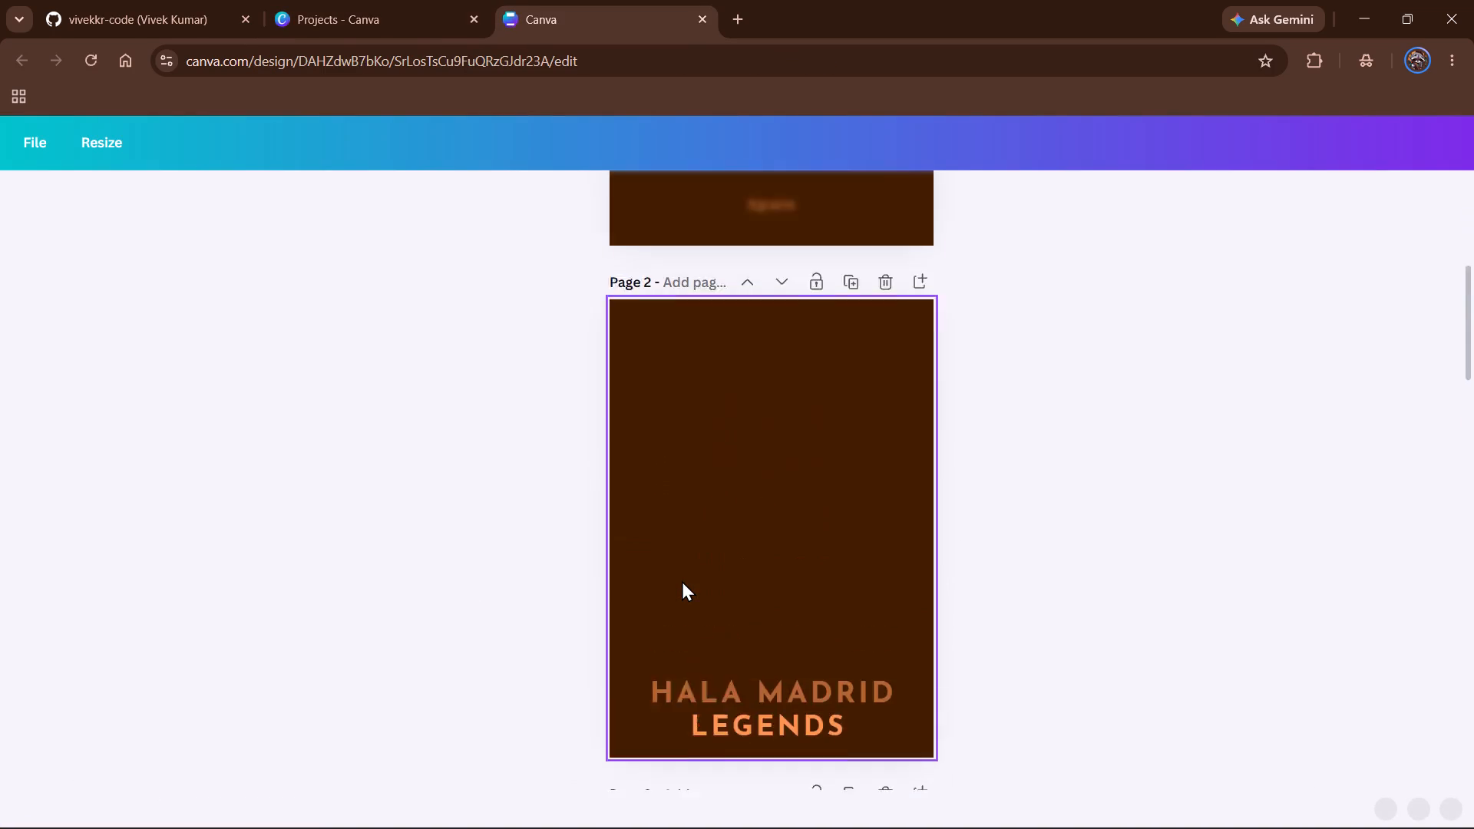
pyautogui.scroll(5, 682, 580)
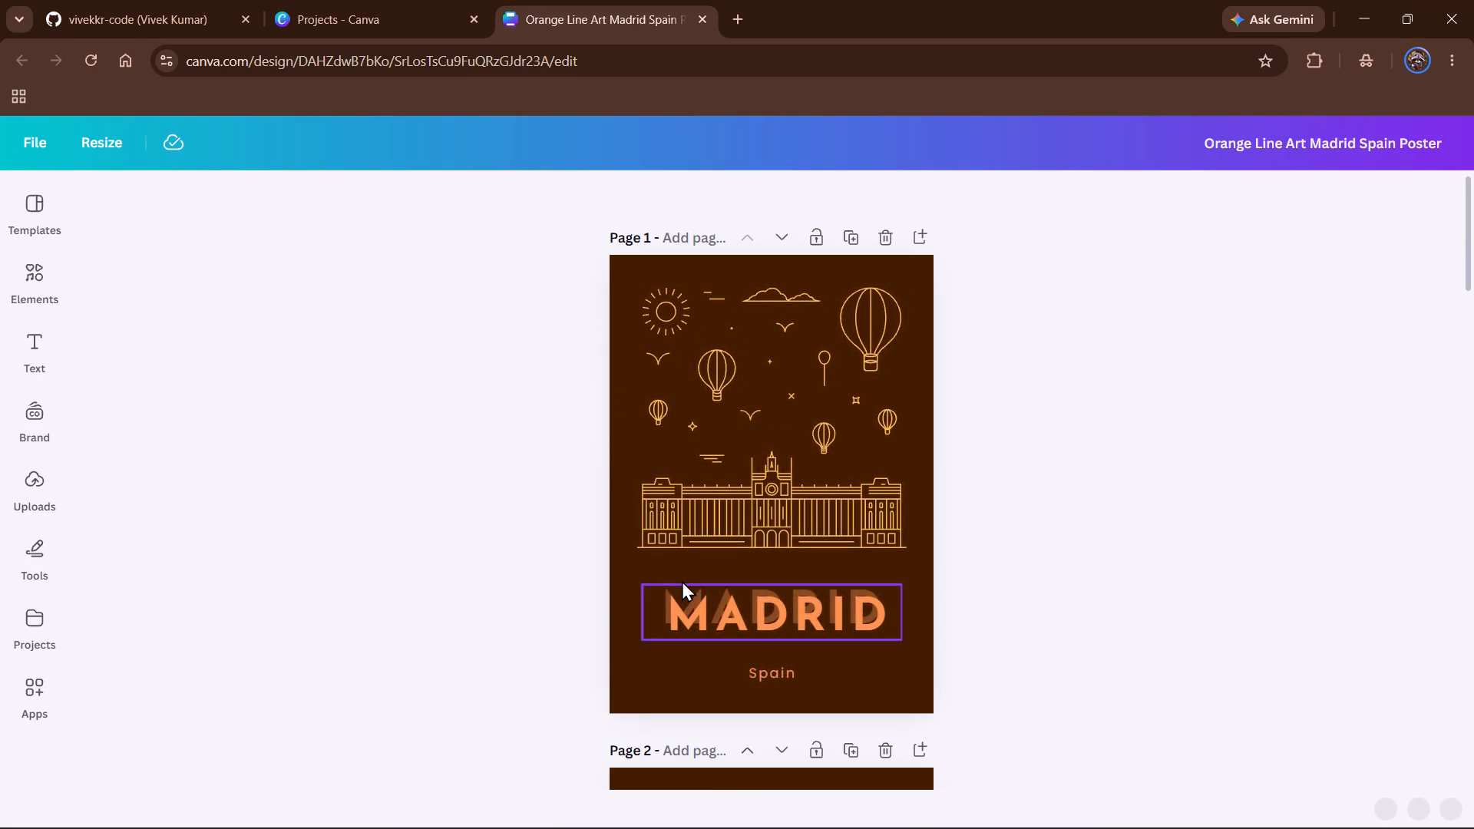
pyautogui.scroll(-8, 682, 580)
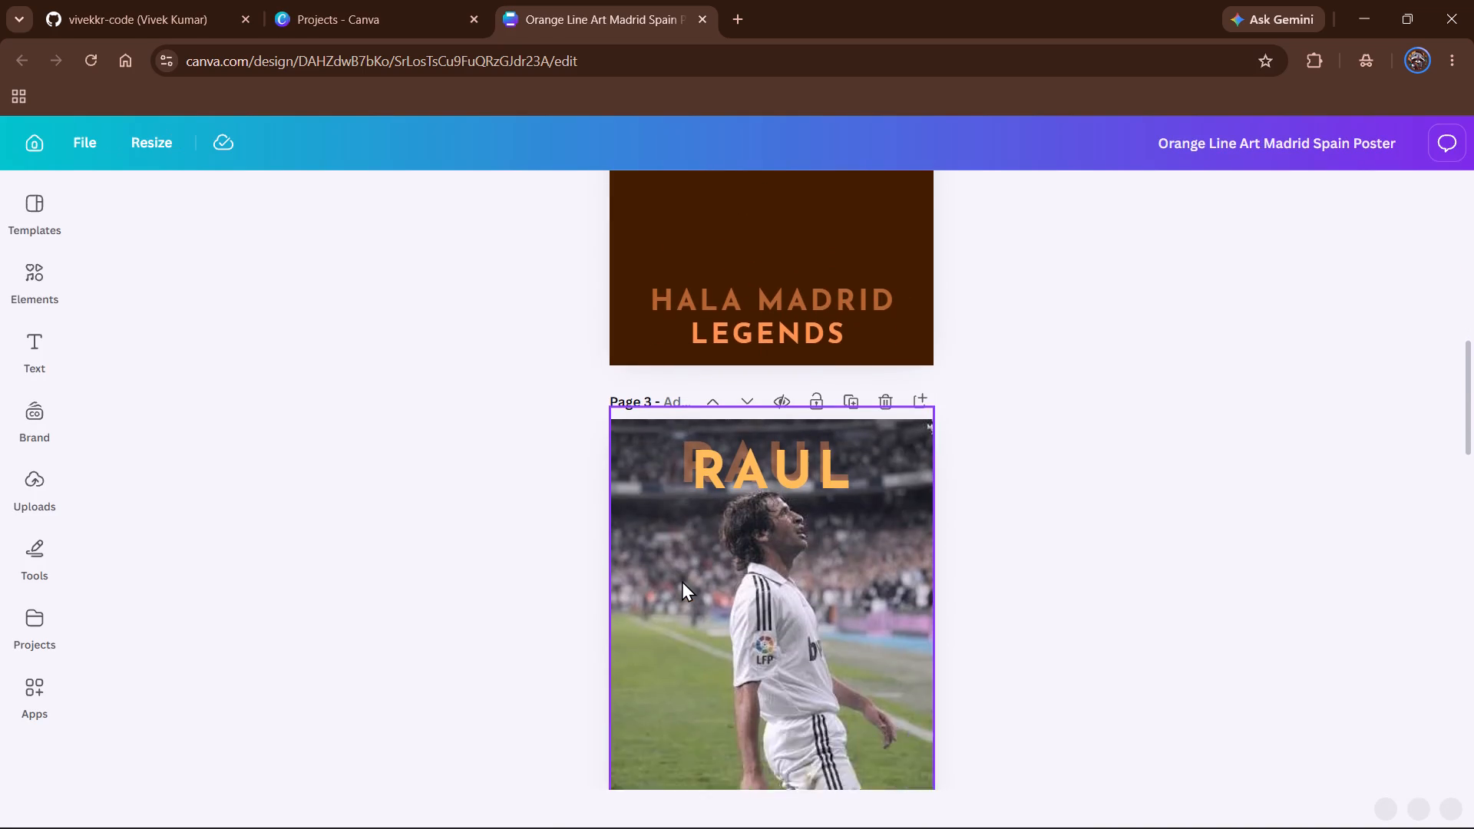
pyautogui.scroll(-3, 682, 580)
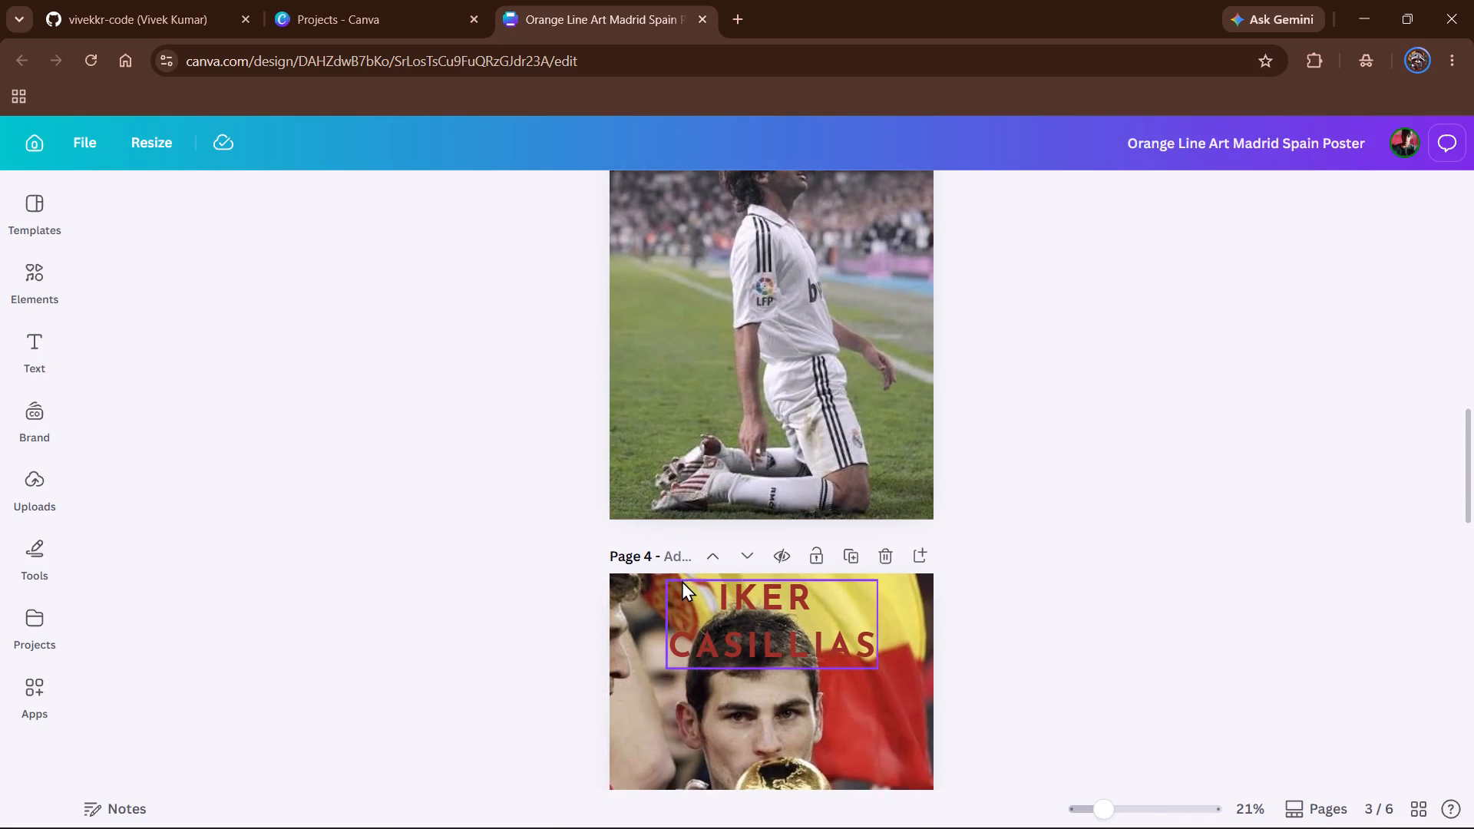
pyautogui.scroll(-7, 682, 580)
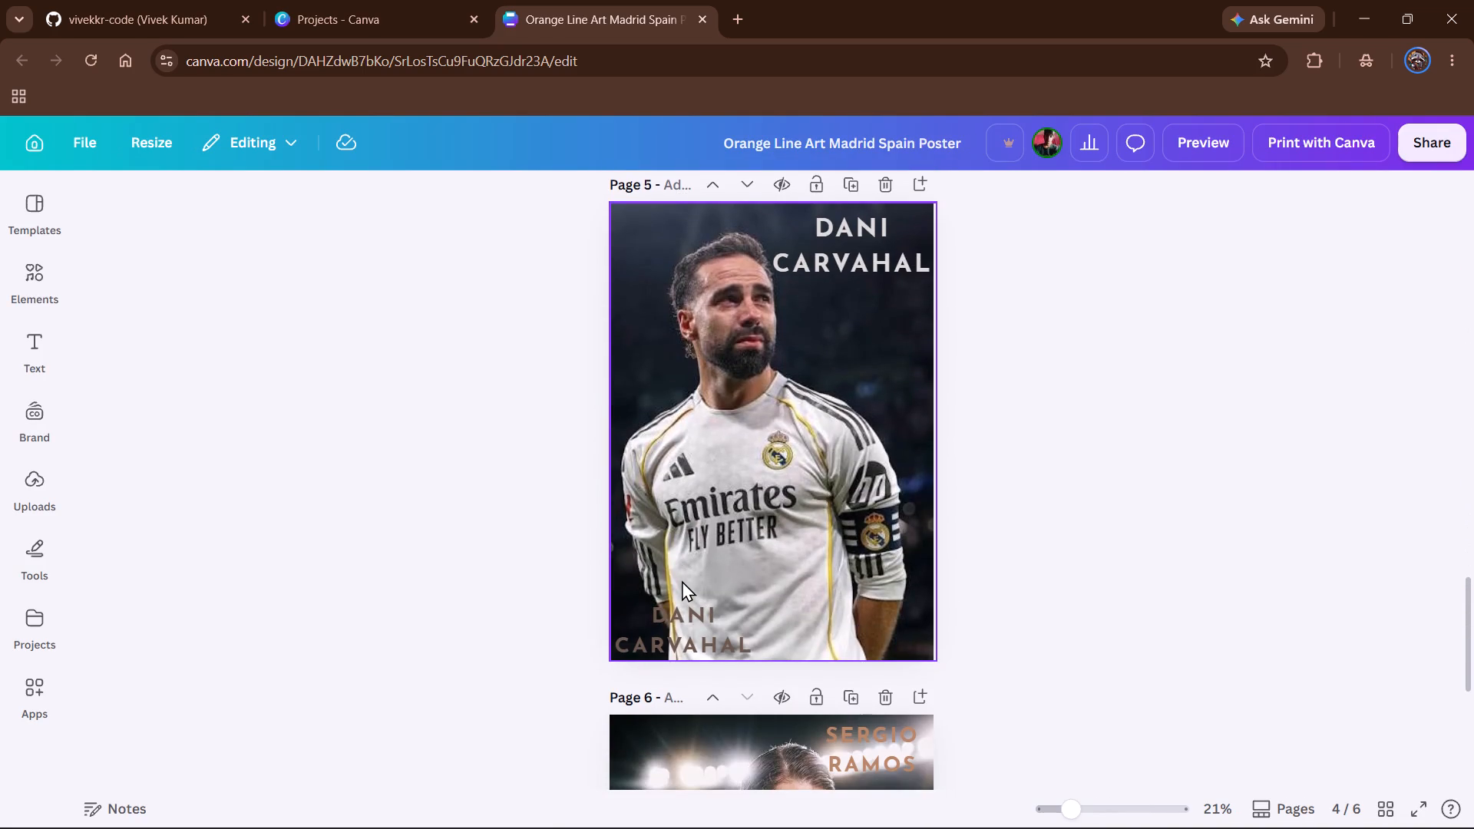
pyautogui.scroll(-3, 682, 580)
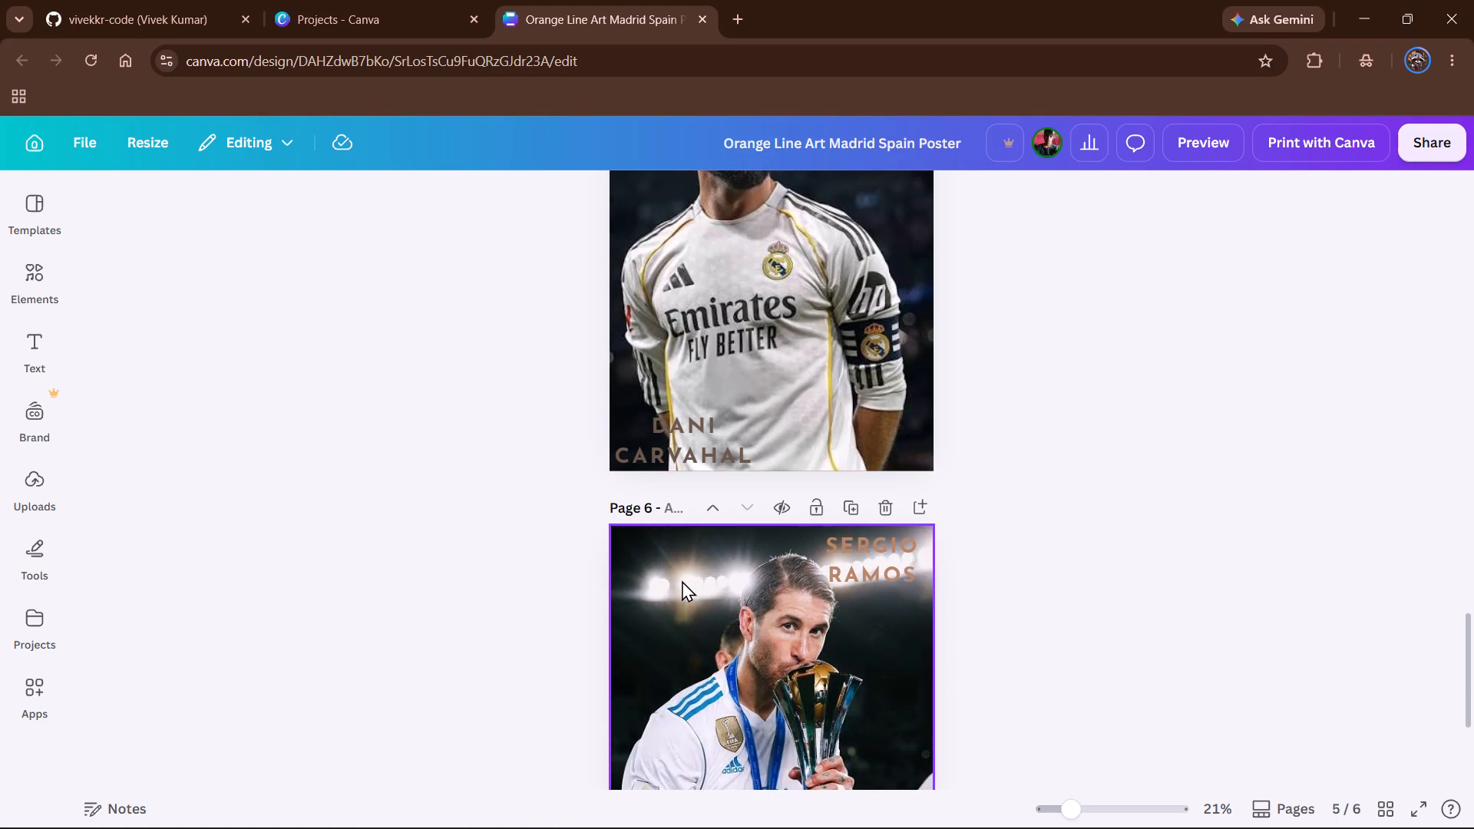
pyautogui.scroll(-2, 682, 580)
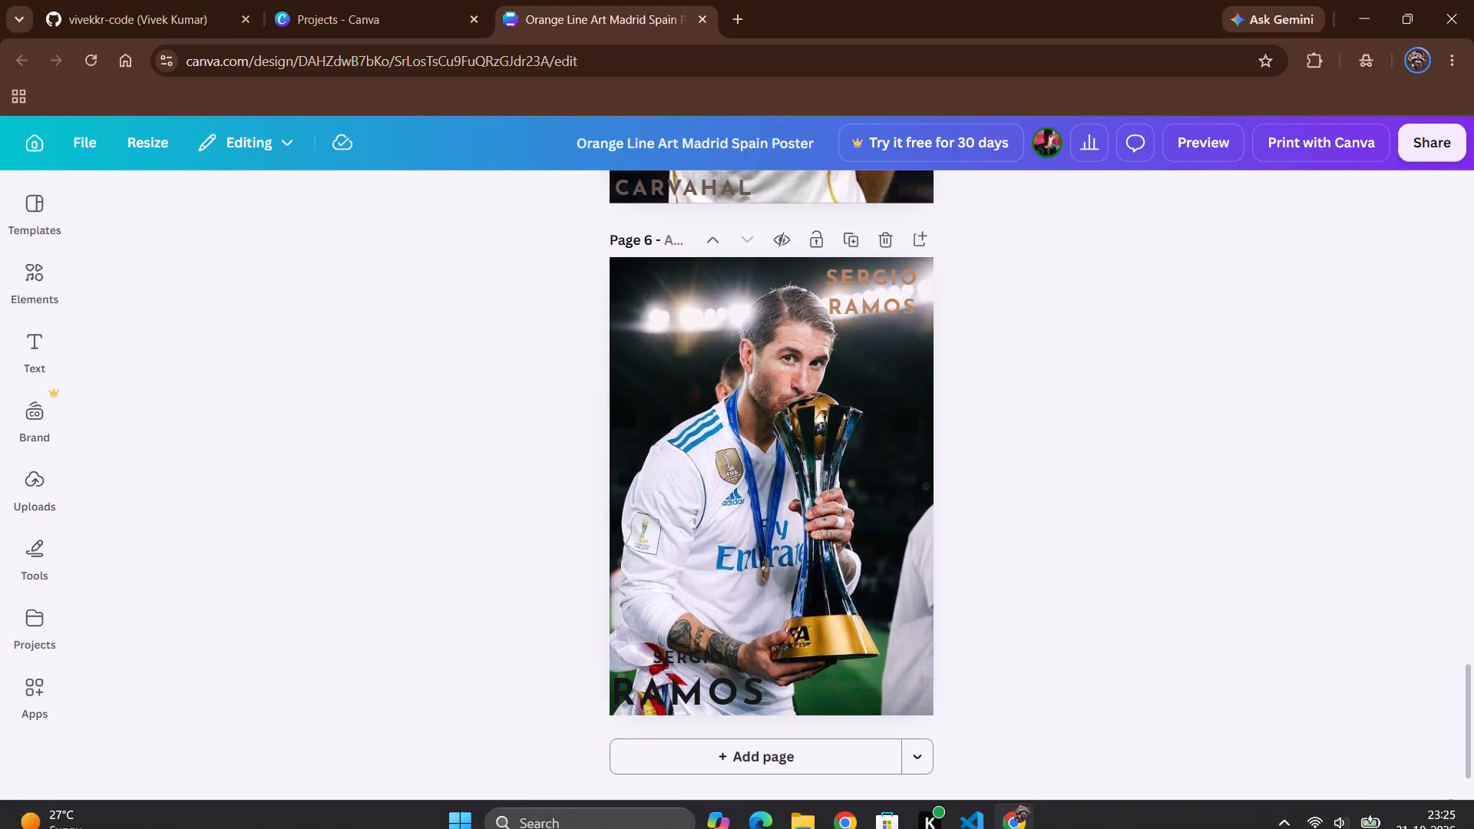
pyautogui.click(719, 759)
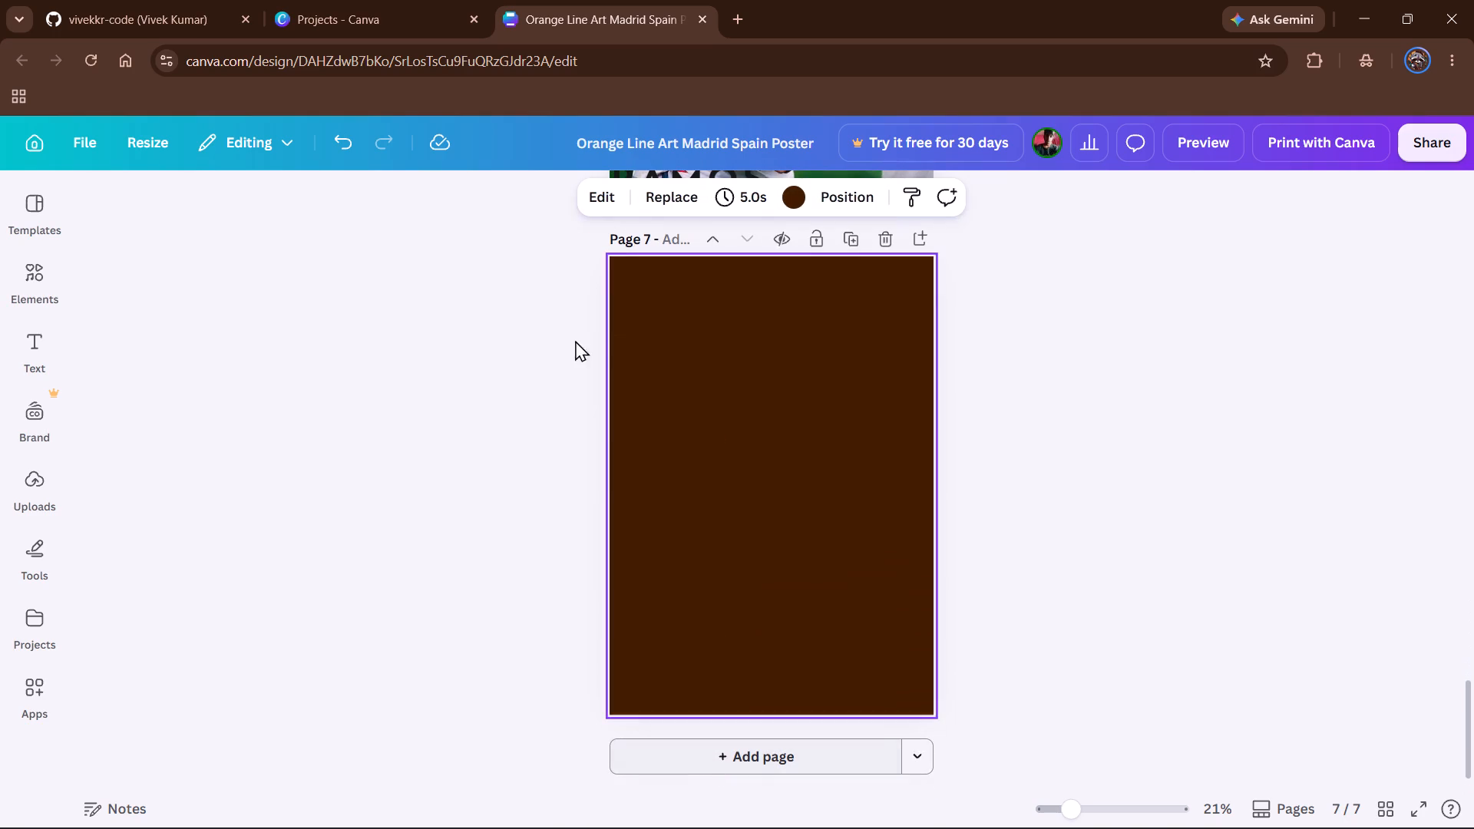
# Search Google for "real madrid legends" in a new browser tab.
pyautogui.click(734, 15)
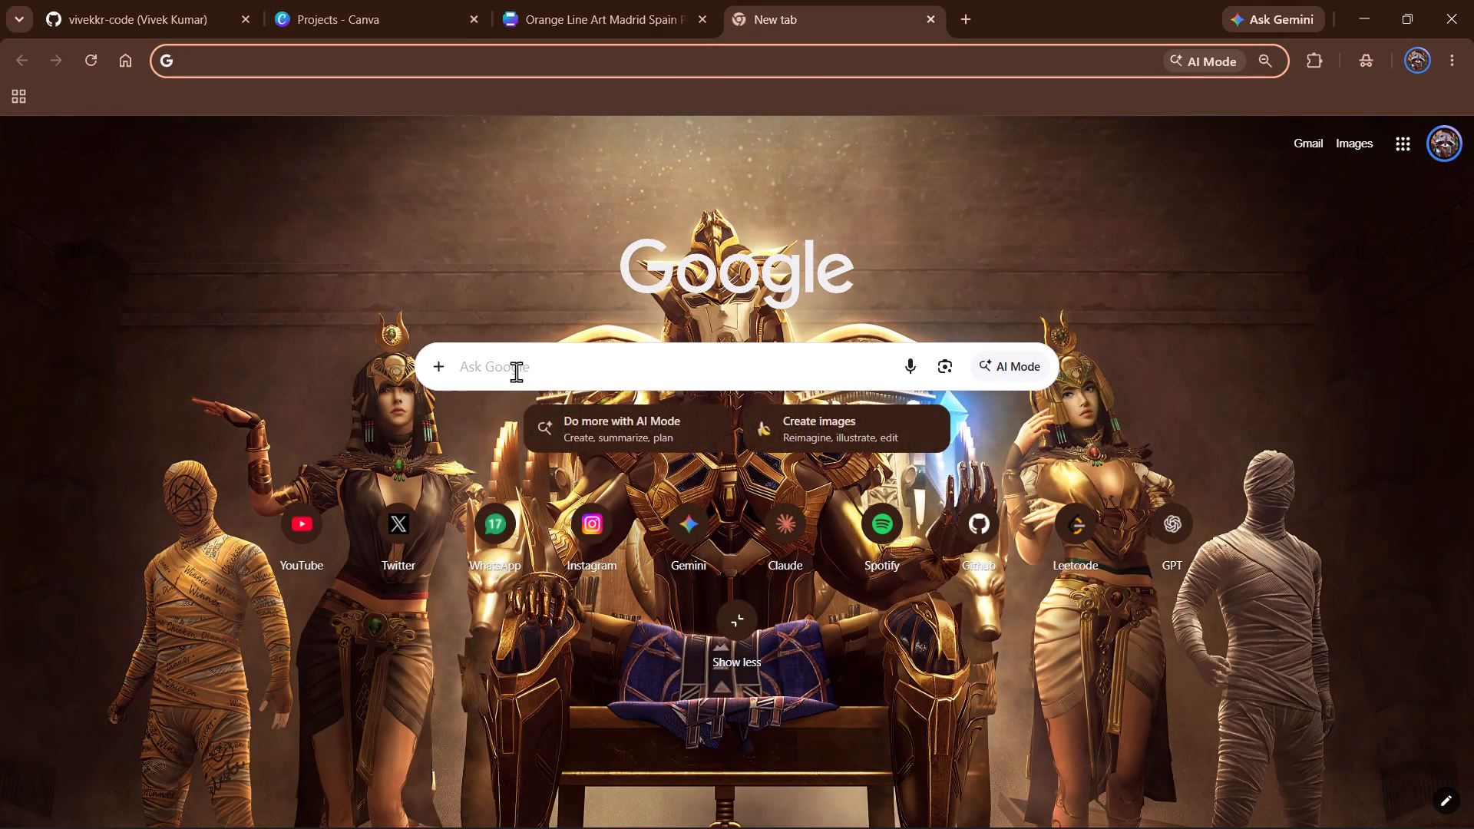
pyautogui.click(516, 372)
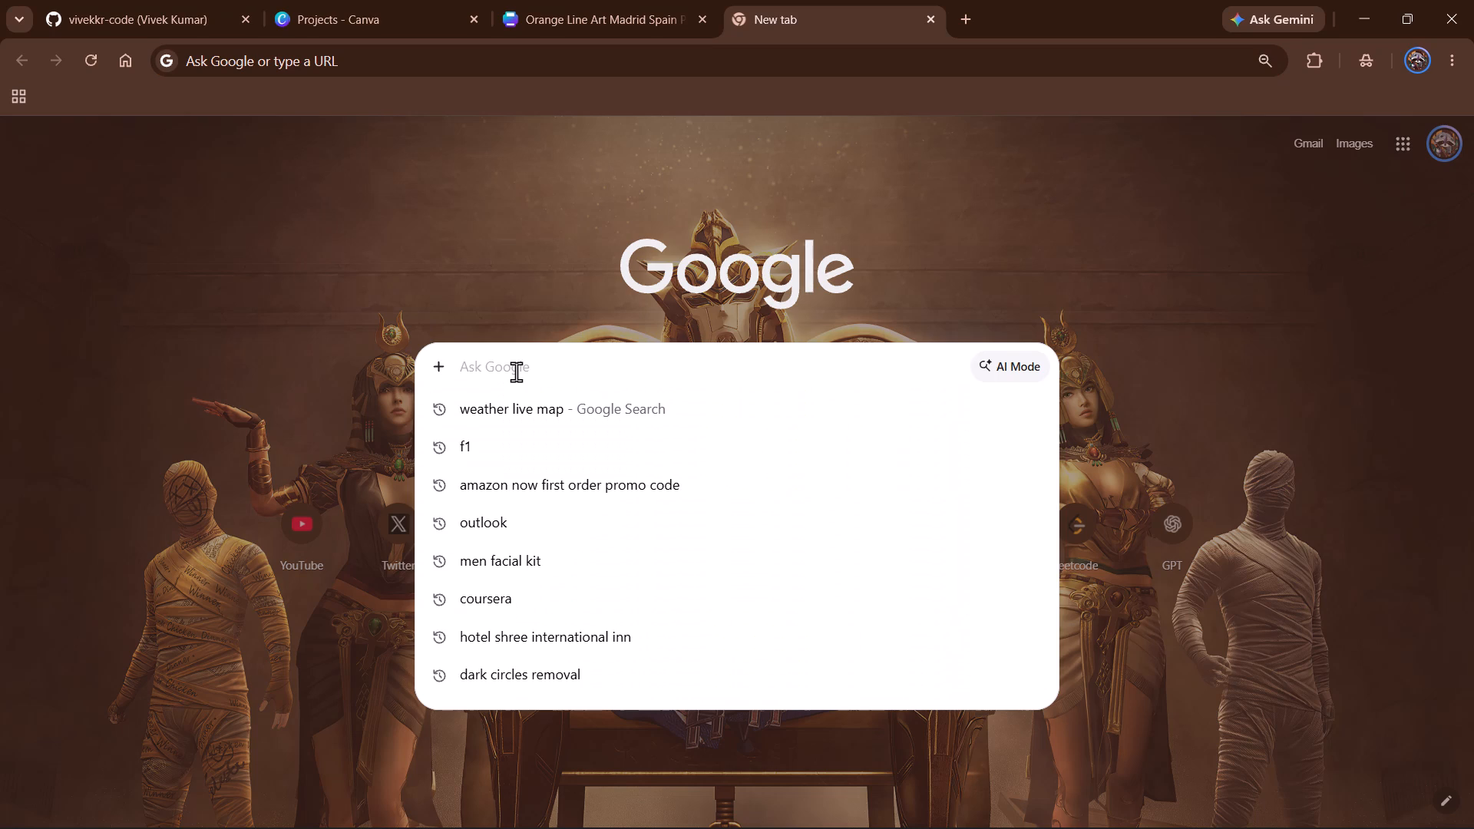
pyautogui.write('real m')
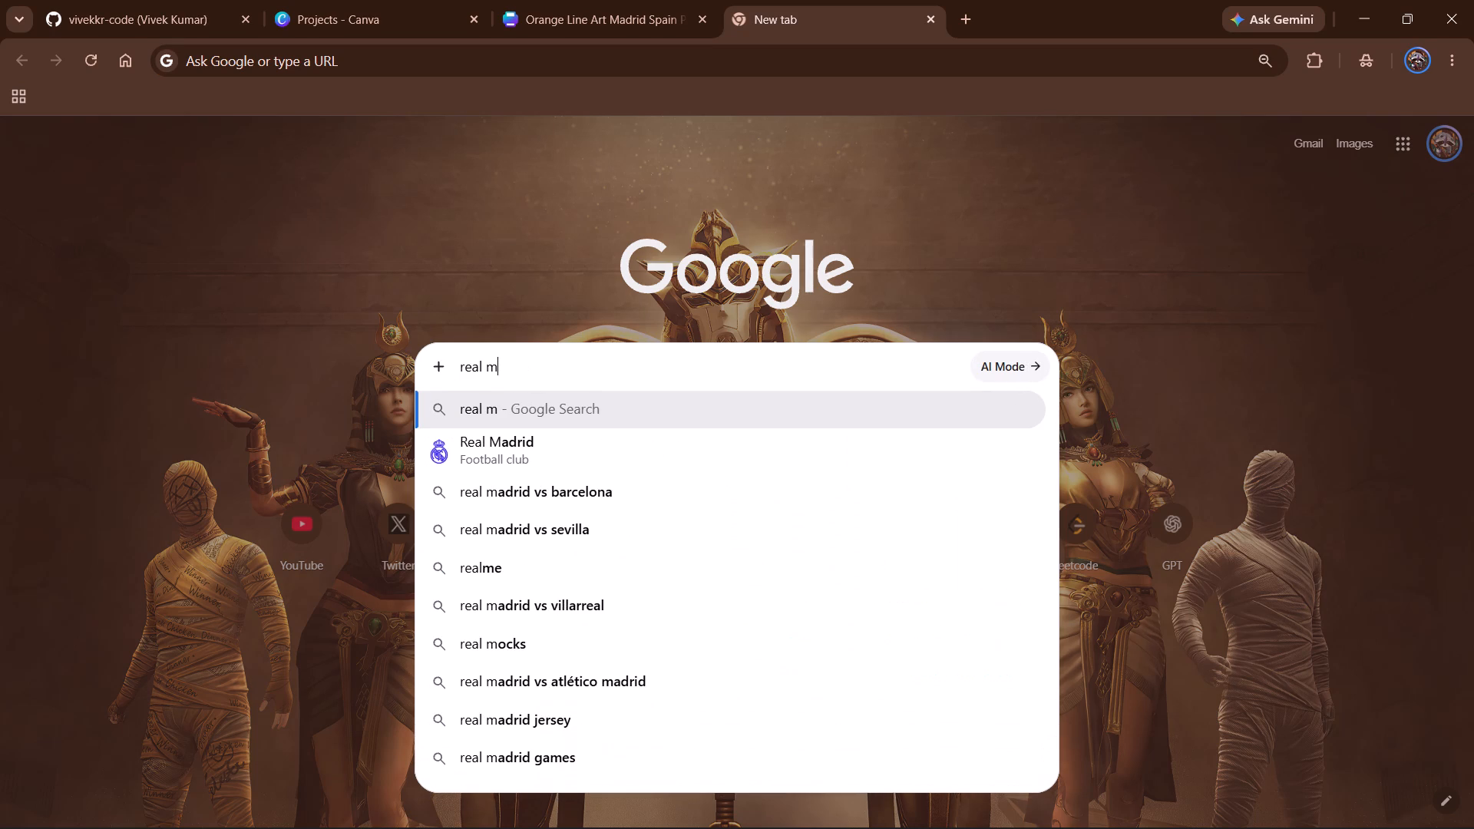
pyautogui.write('adr')
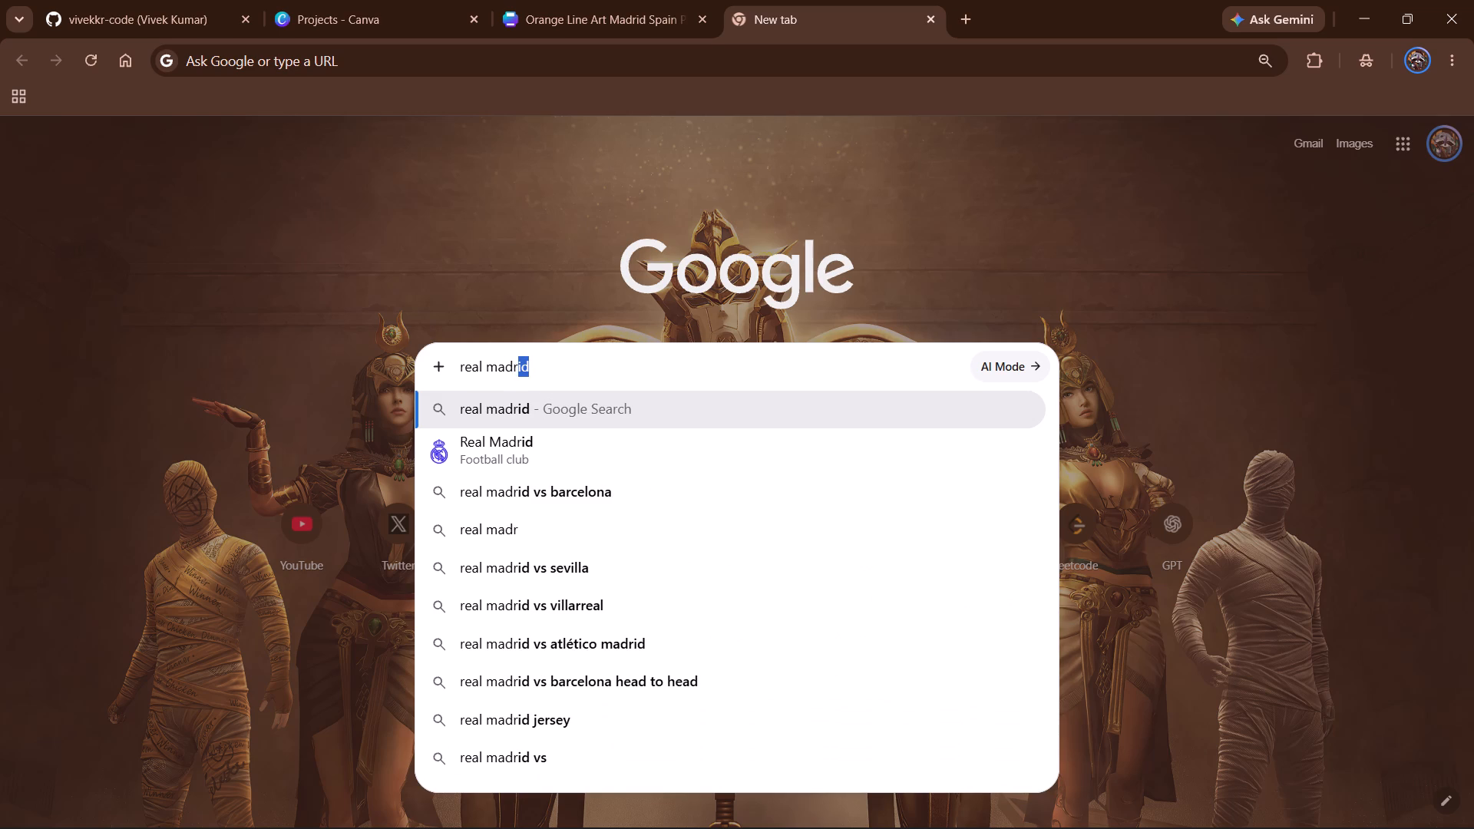
pyautogui.write('id')
pyautogui.press('space')
pyautogui.write('le')
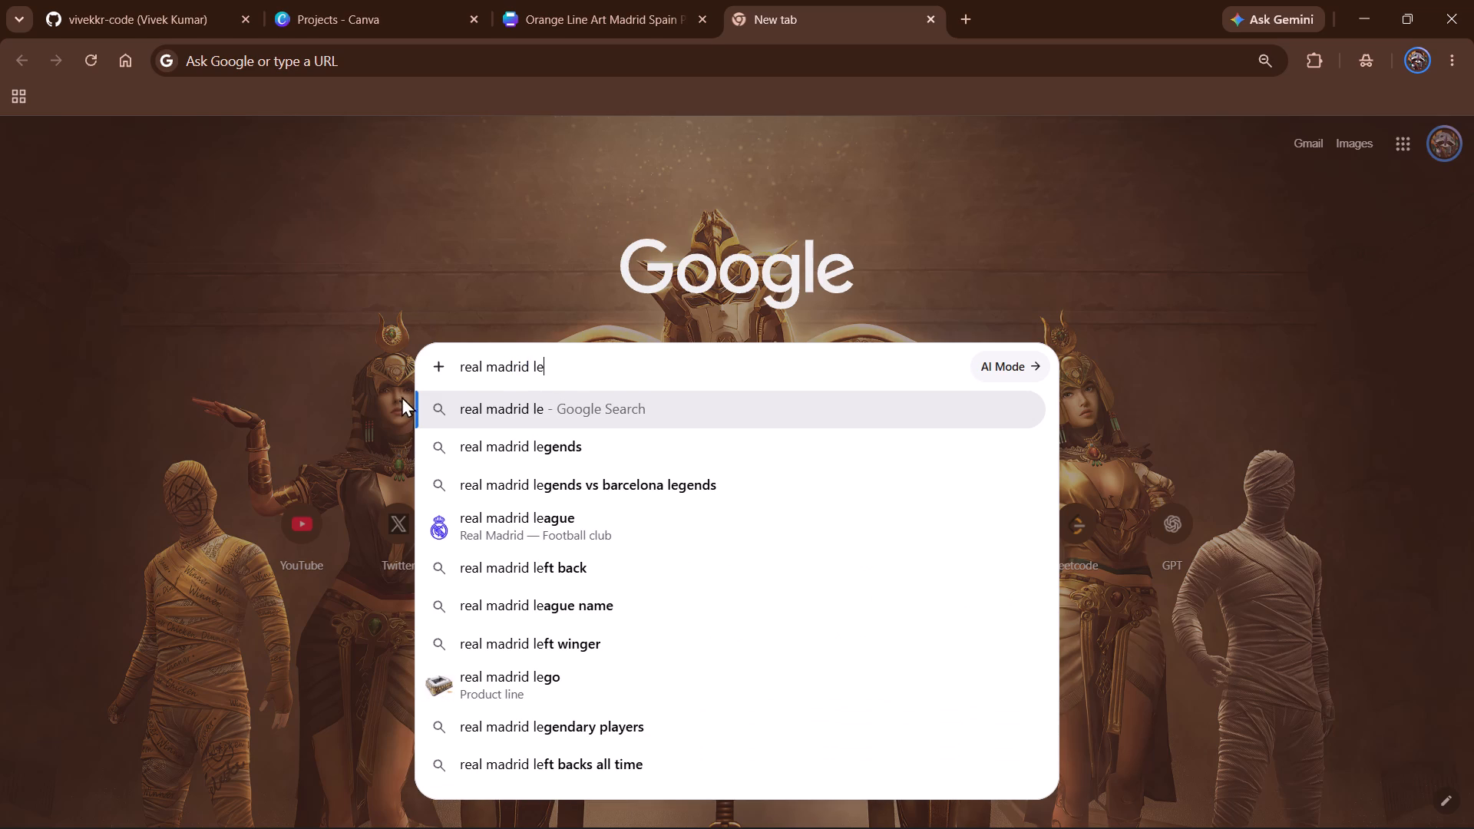
pyautogui.click(487, 440)
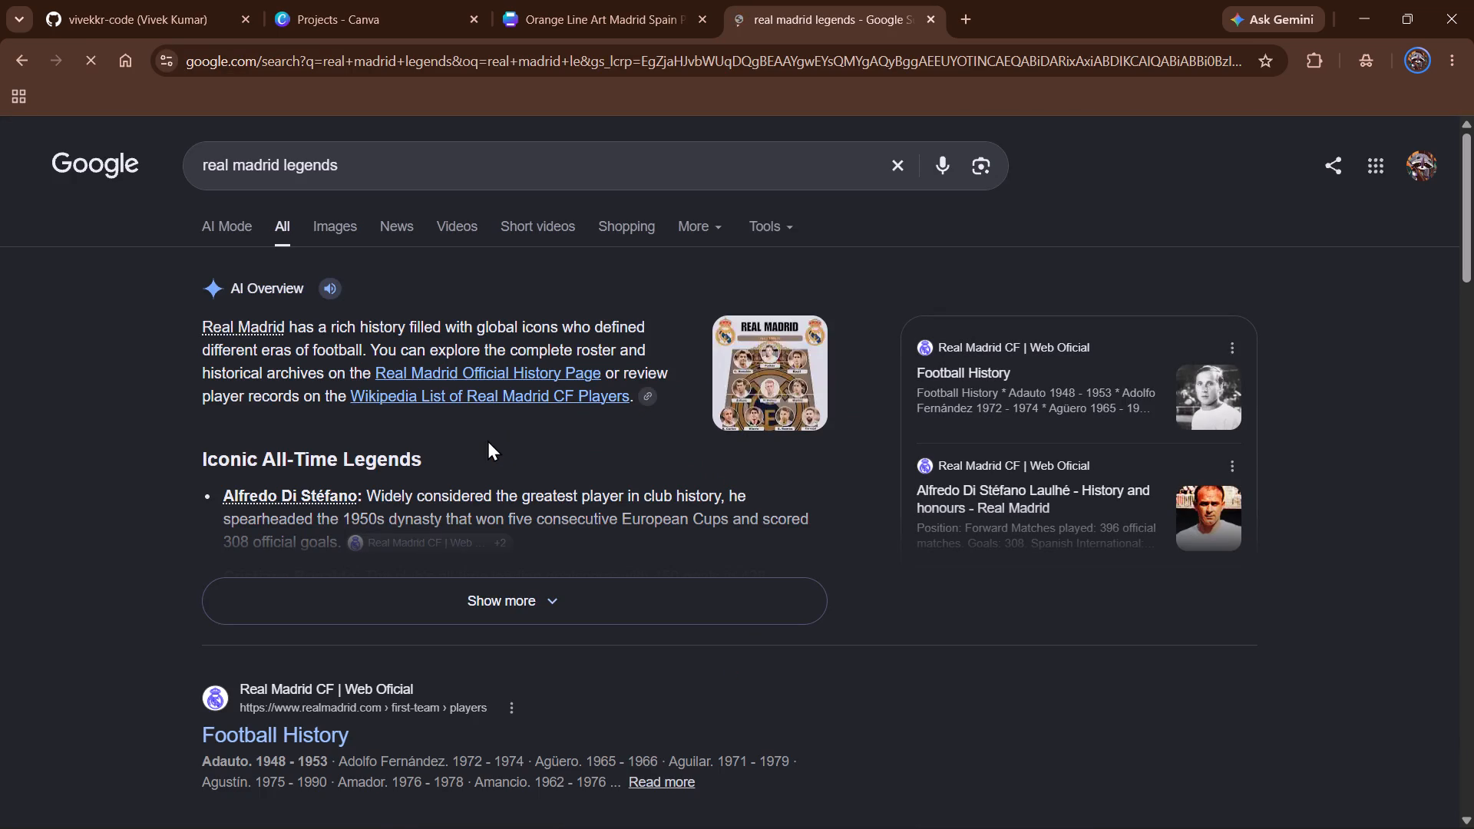
# Expand the AI overview of Real Madrid legends and view the details about Zinedine Zidane.
pyautogui.click(386, 590)
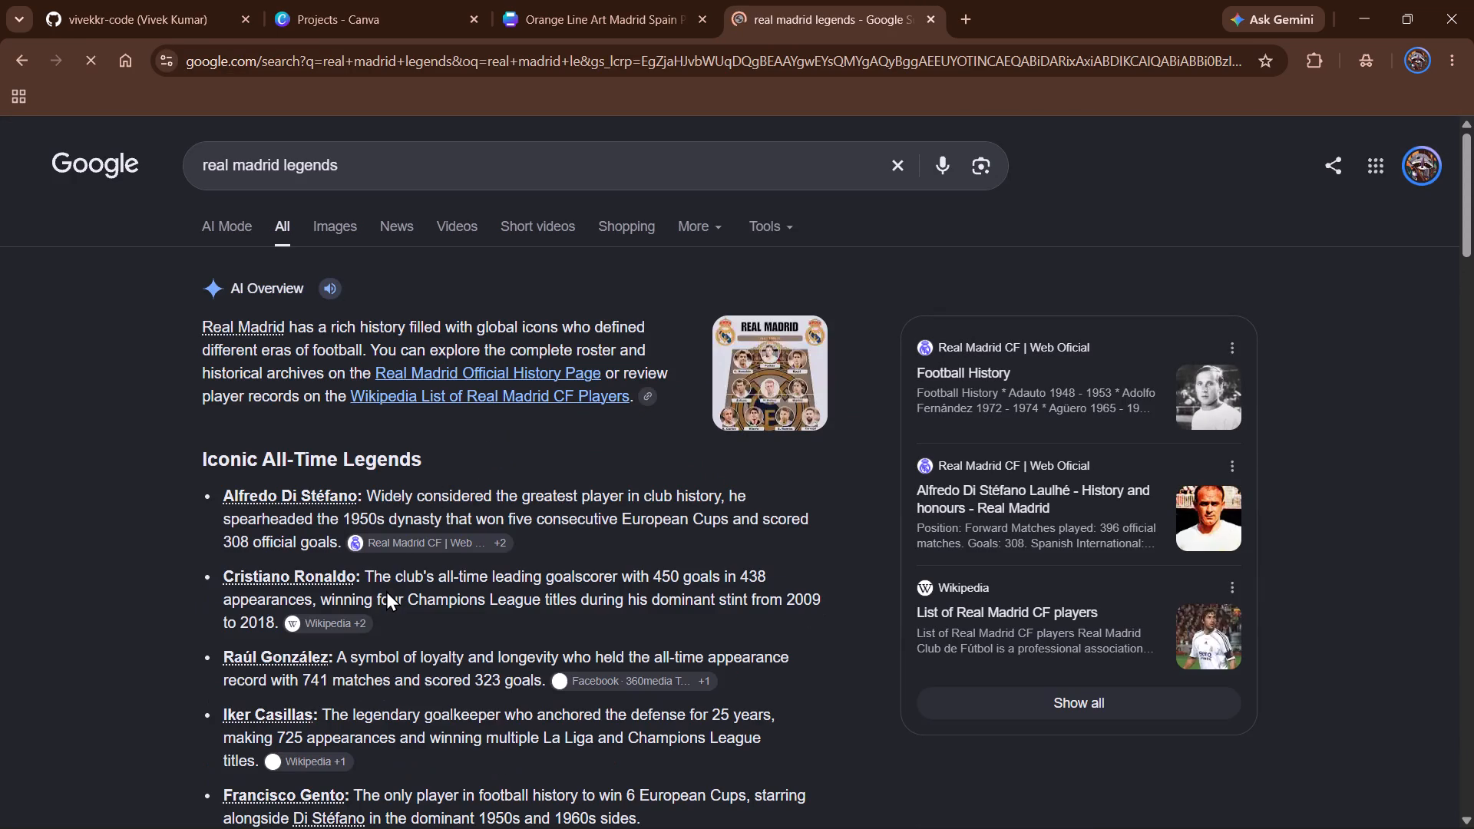
pyautogui.scroll(-2, 385, 612)
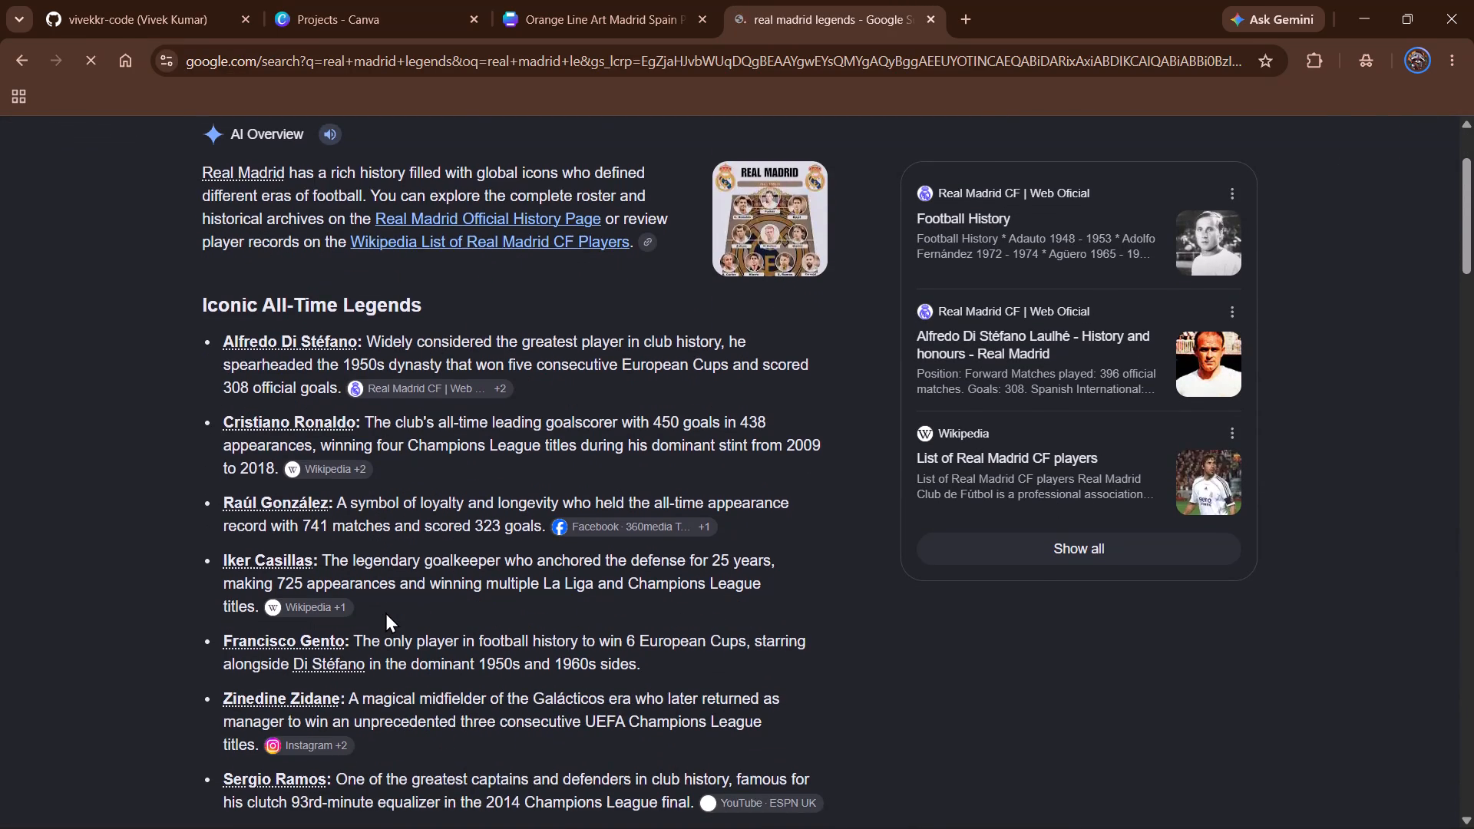
pyautogui.scroll(-2, 385, 612)
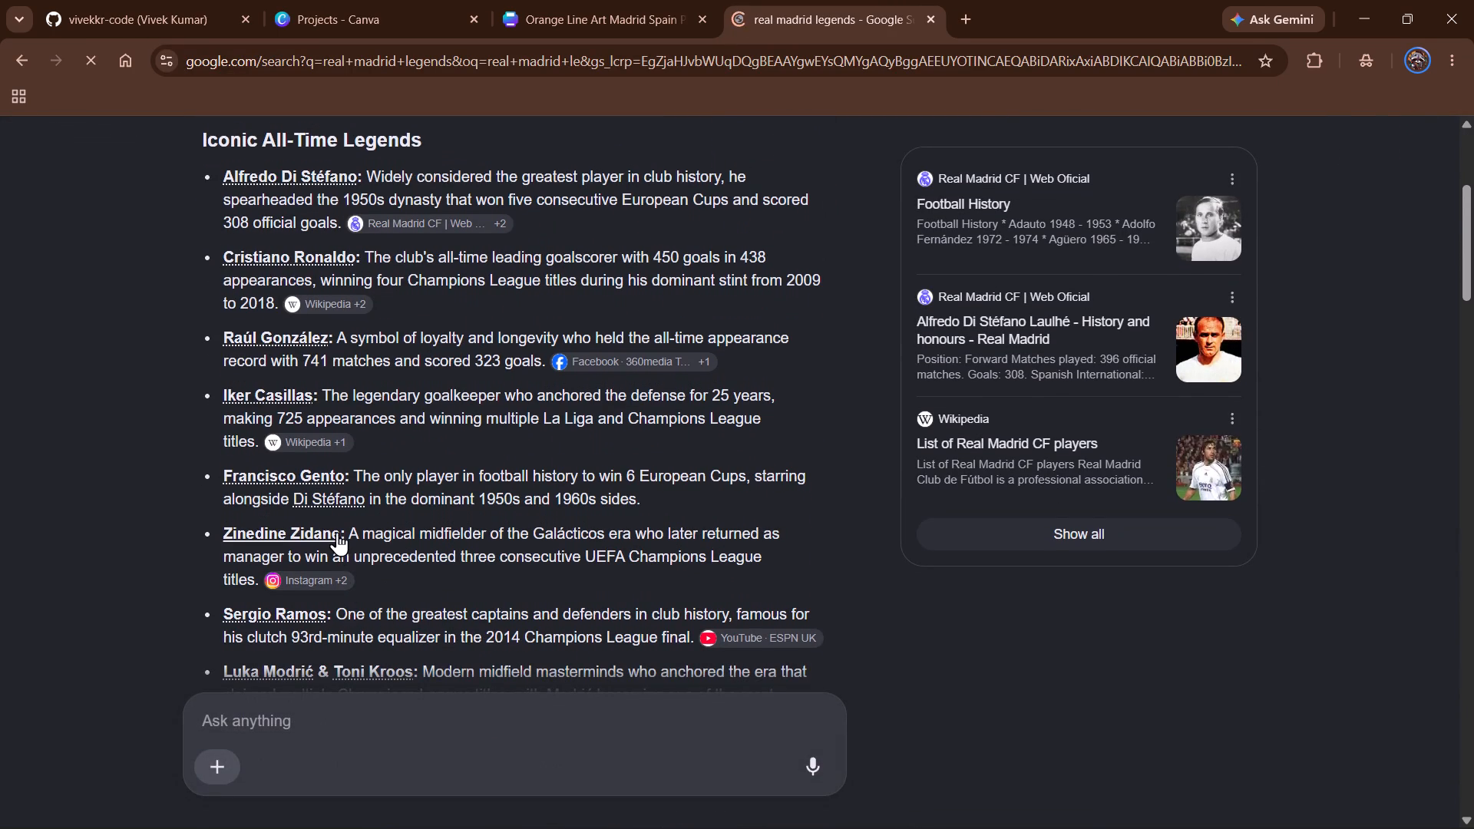
pyautogui.click(337, 529)
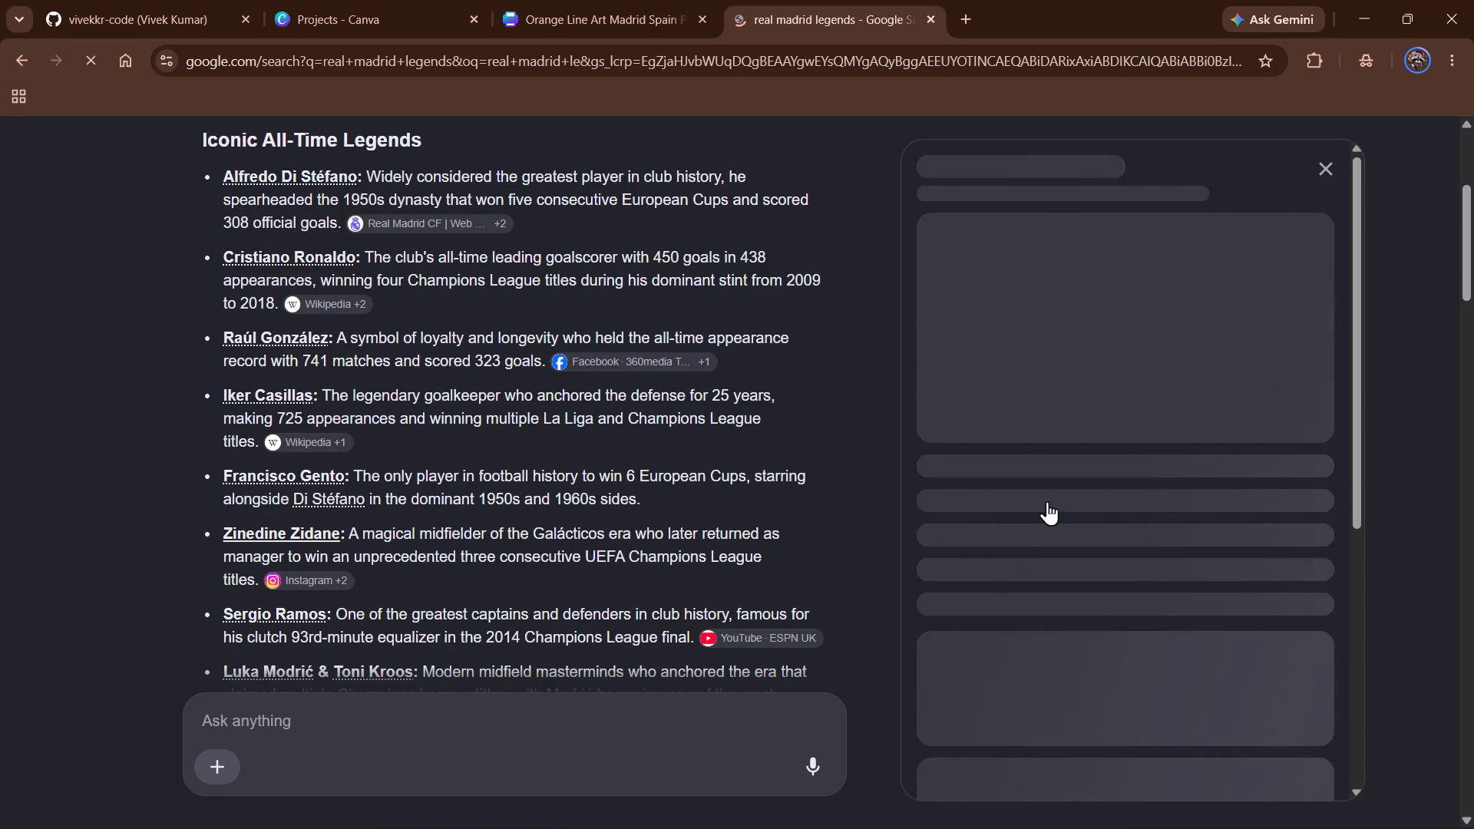
pyautogui.scroll(-6, 1047, 501)
pyautogui.scroll(6, 1047, 501)
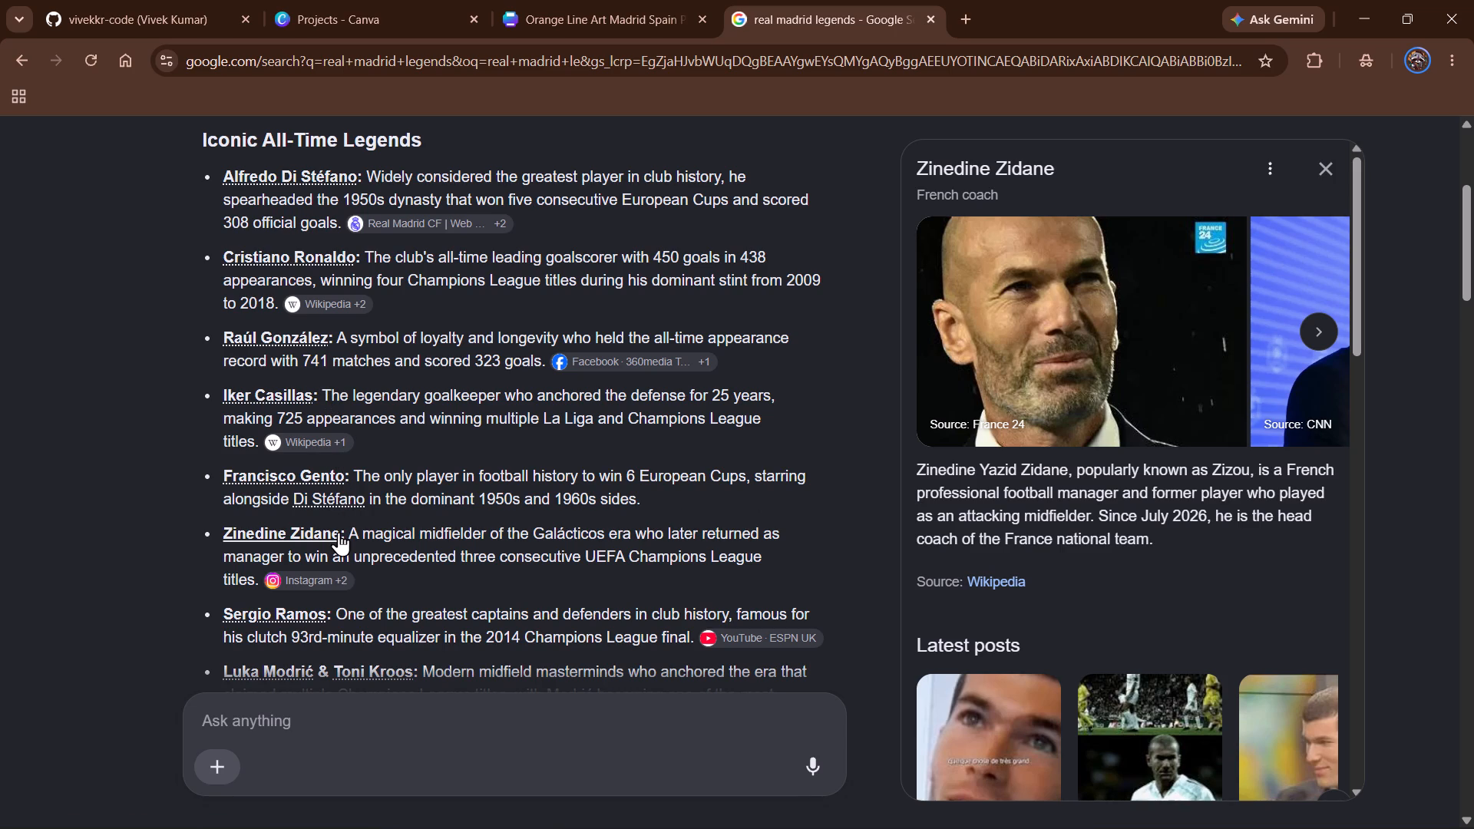
# Copy the name "Zinedine Zidane:" from the overview and run a Google search for it.
pyautogui.moveTo(343, 530); pyautogui.dragTo(193, 547)
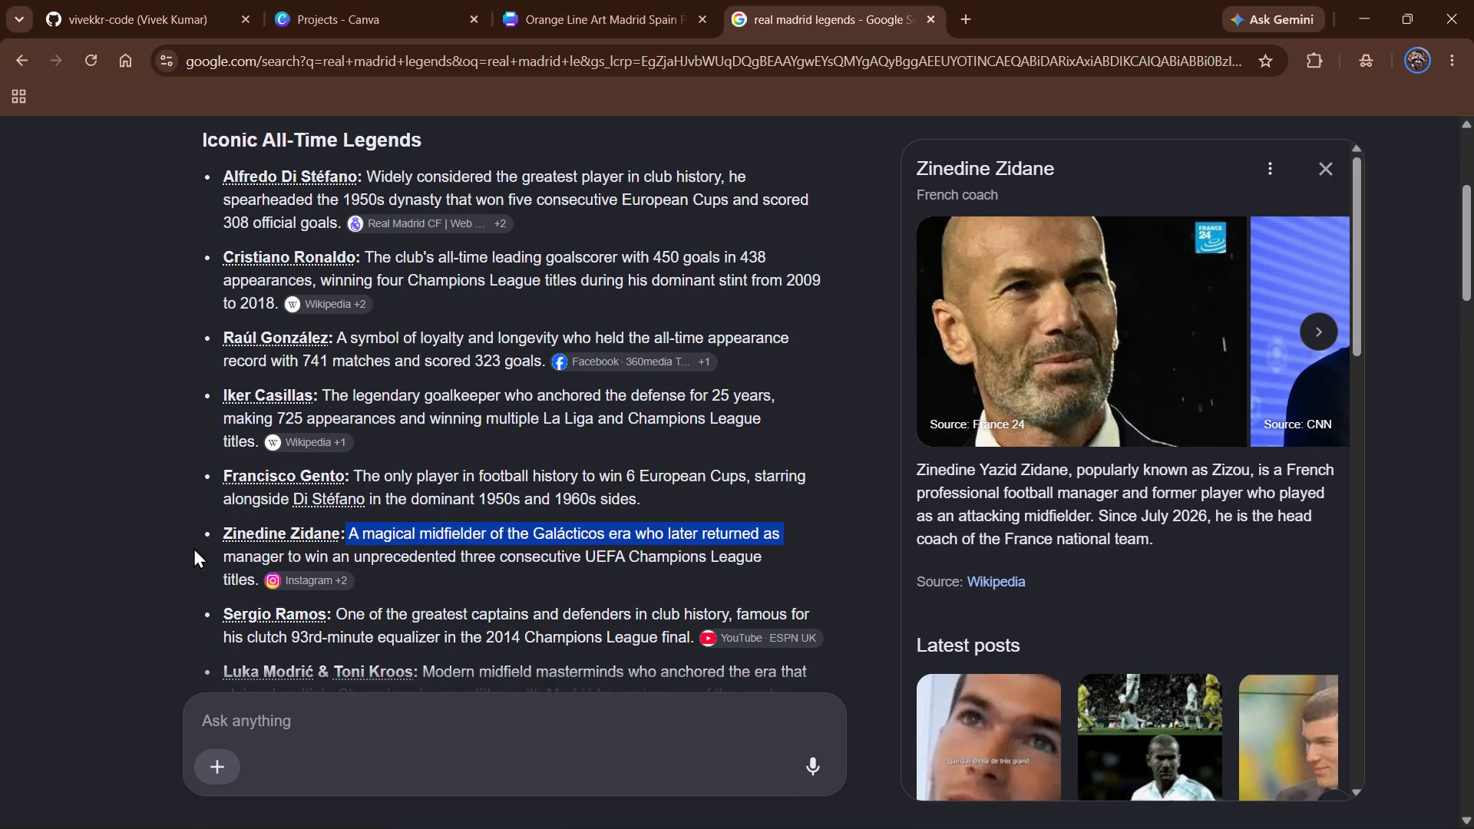
pyautogui.moveTo(193, 547); pyautogui.dragTo(209, 532)
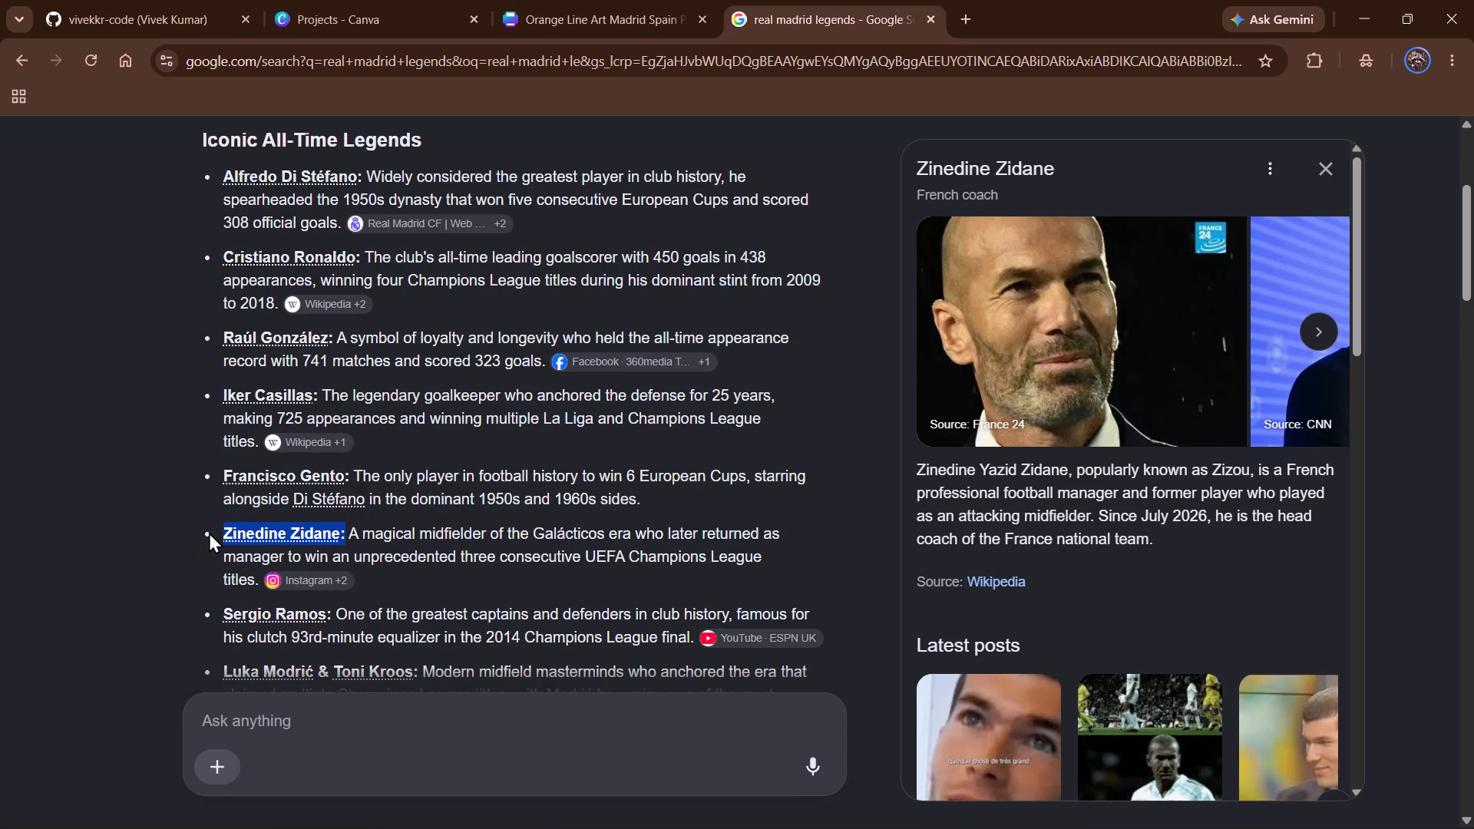
pyautogui.hotkey('ctrl', 'c')
pyautogui.scroll(6, 115, 361)
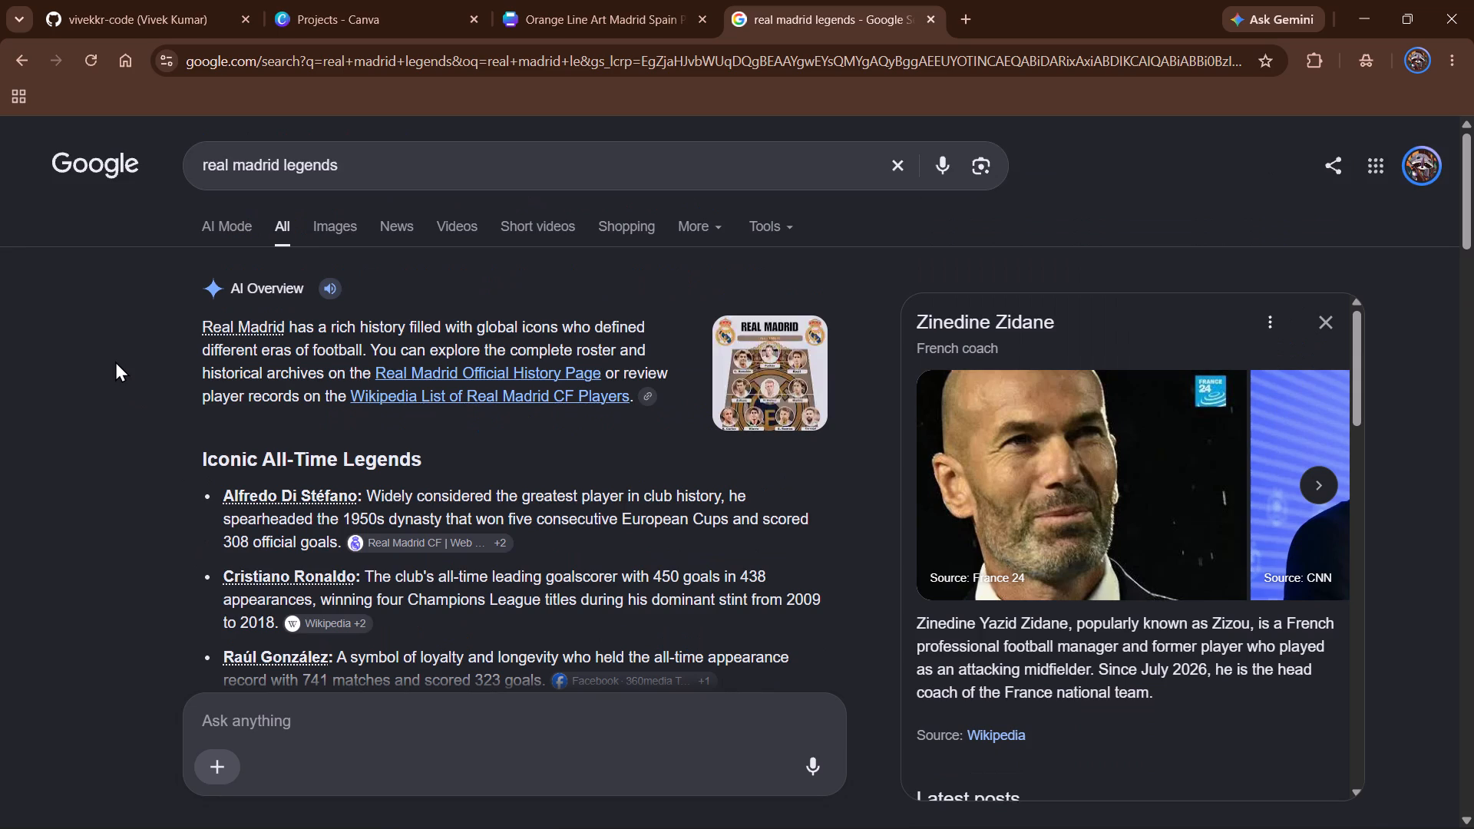
pyautogui.moveTo(393, 173); pyautogui.dragTo(179, 170)
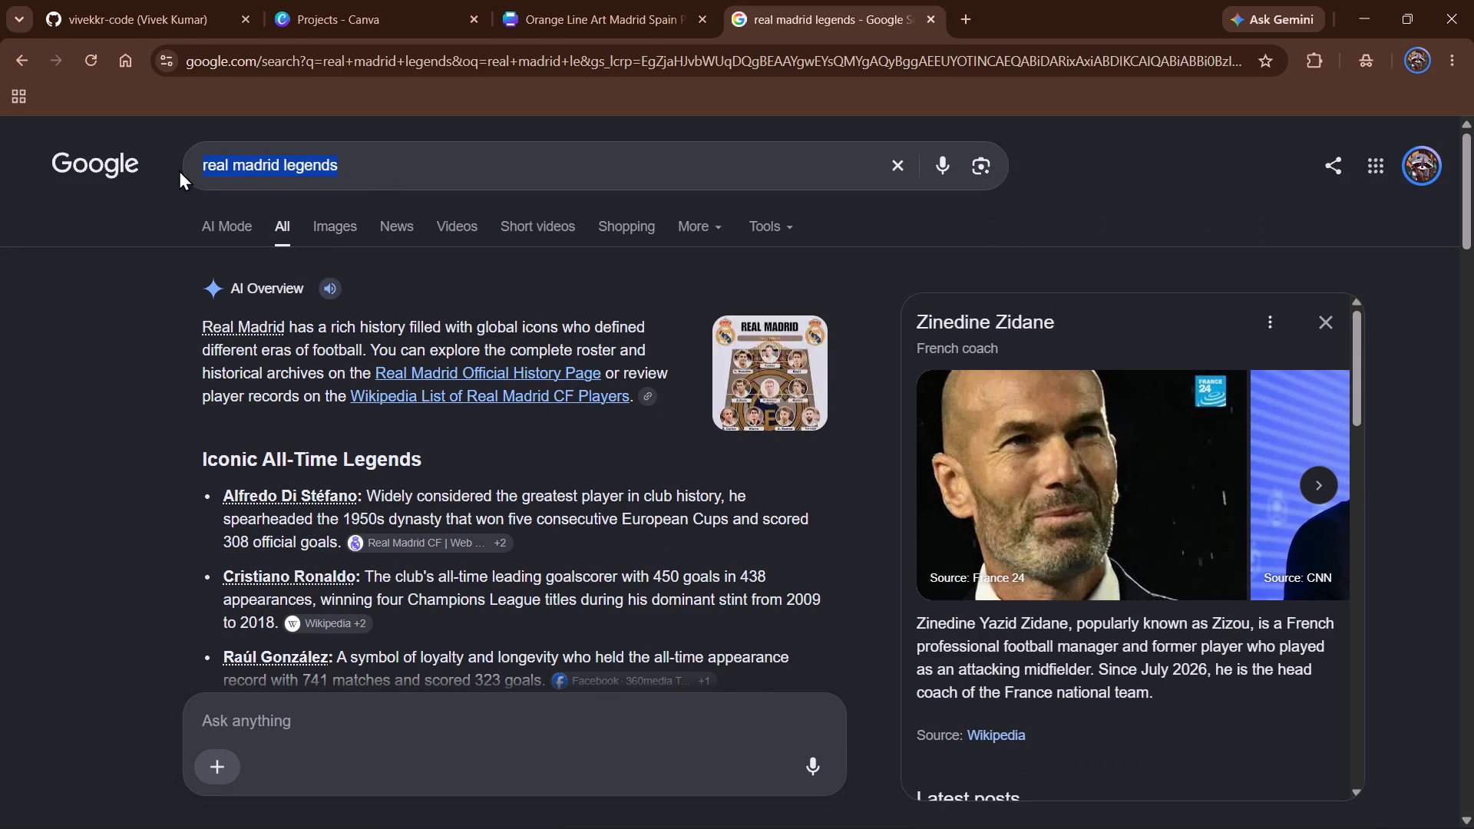
pyautogui.hotkey('ctrl', 'v')
pyautogui.press('Return')
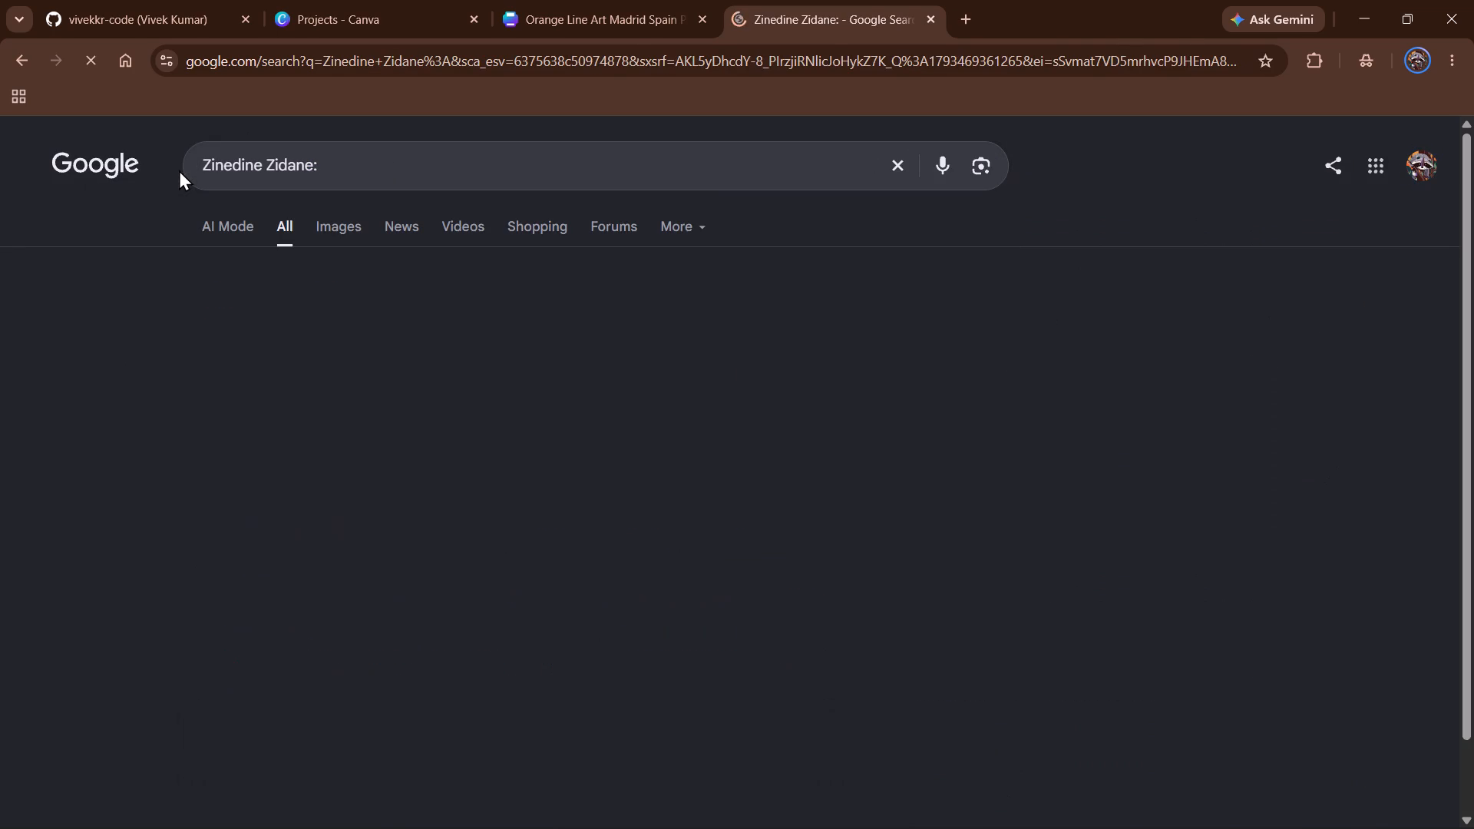
# Find the Real Madrid website's photo of Zidane shouting in a white shirt among Google's image results and save it to the computer.
pyautogui.click(352, 229)
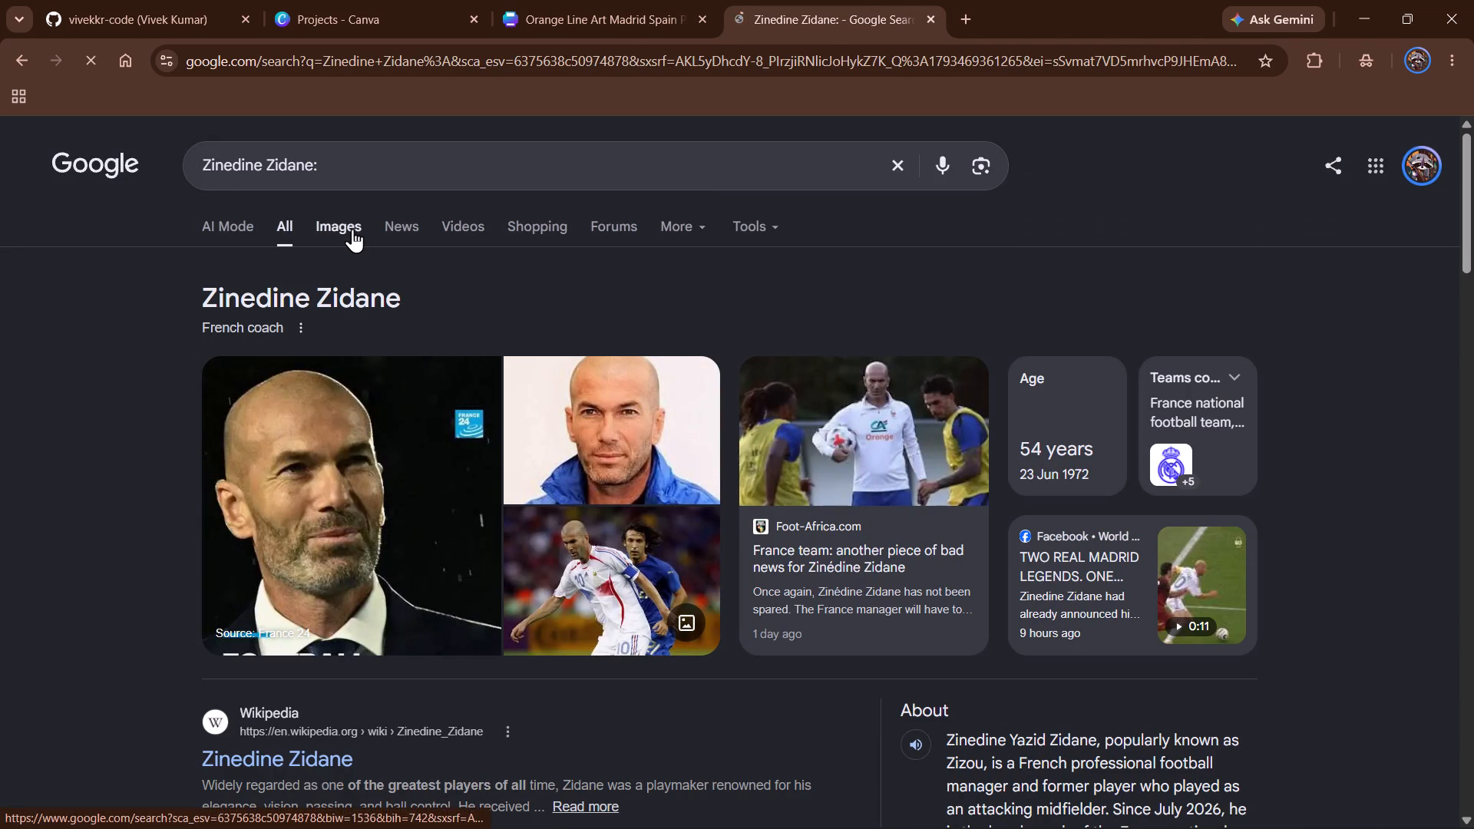
pyautogui.scroll(-7, 741, 411)
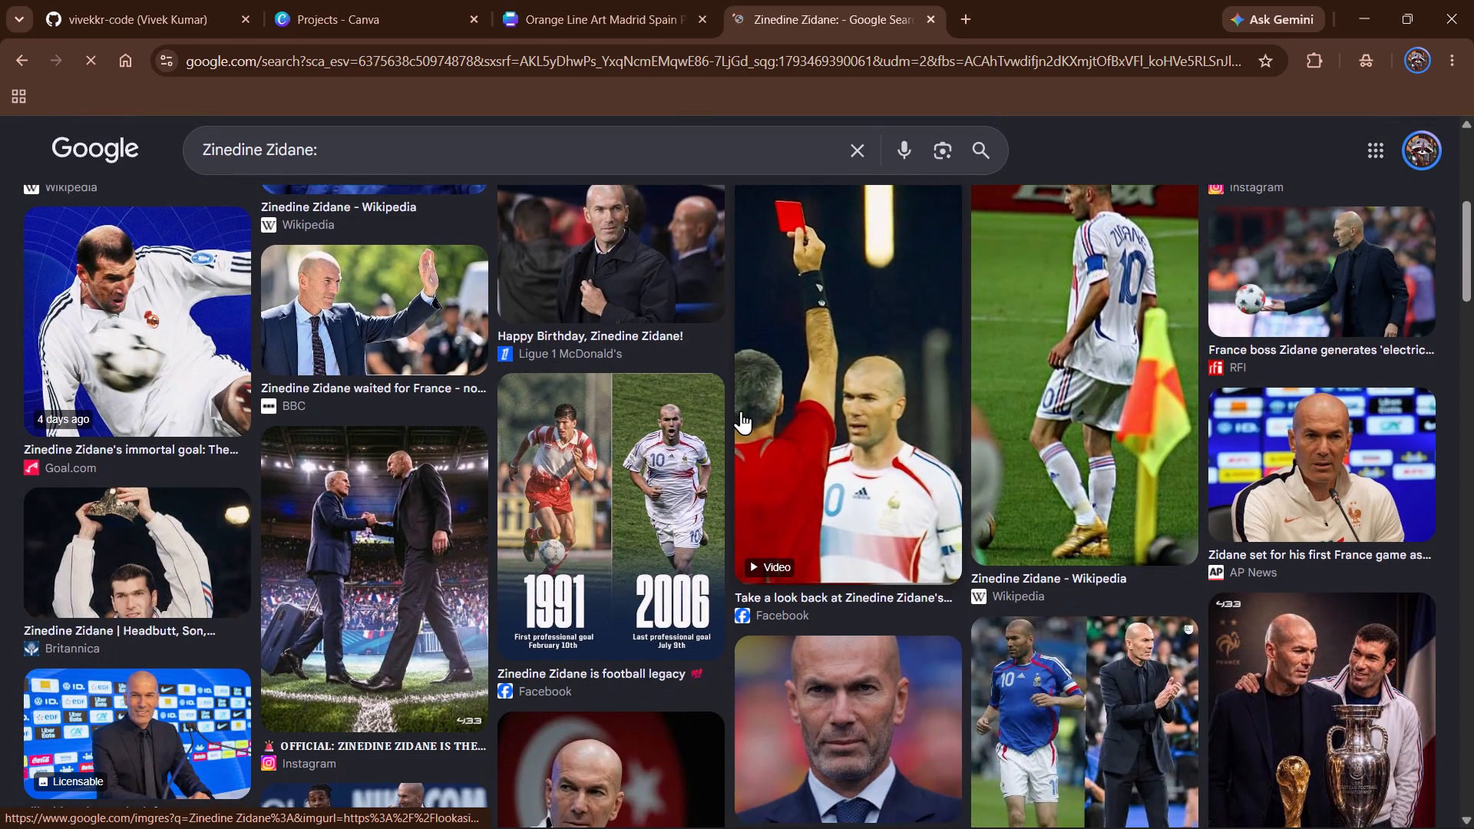
pyautogui.scroll(-5, 741, 411)
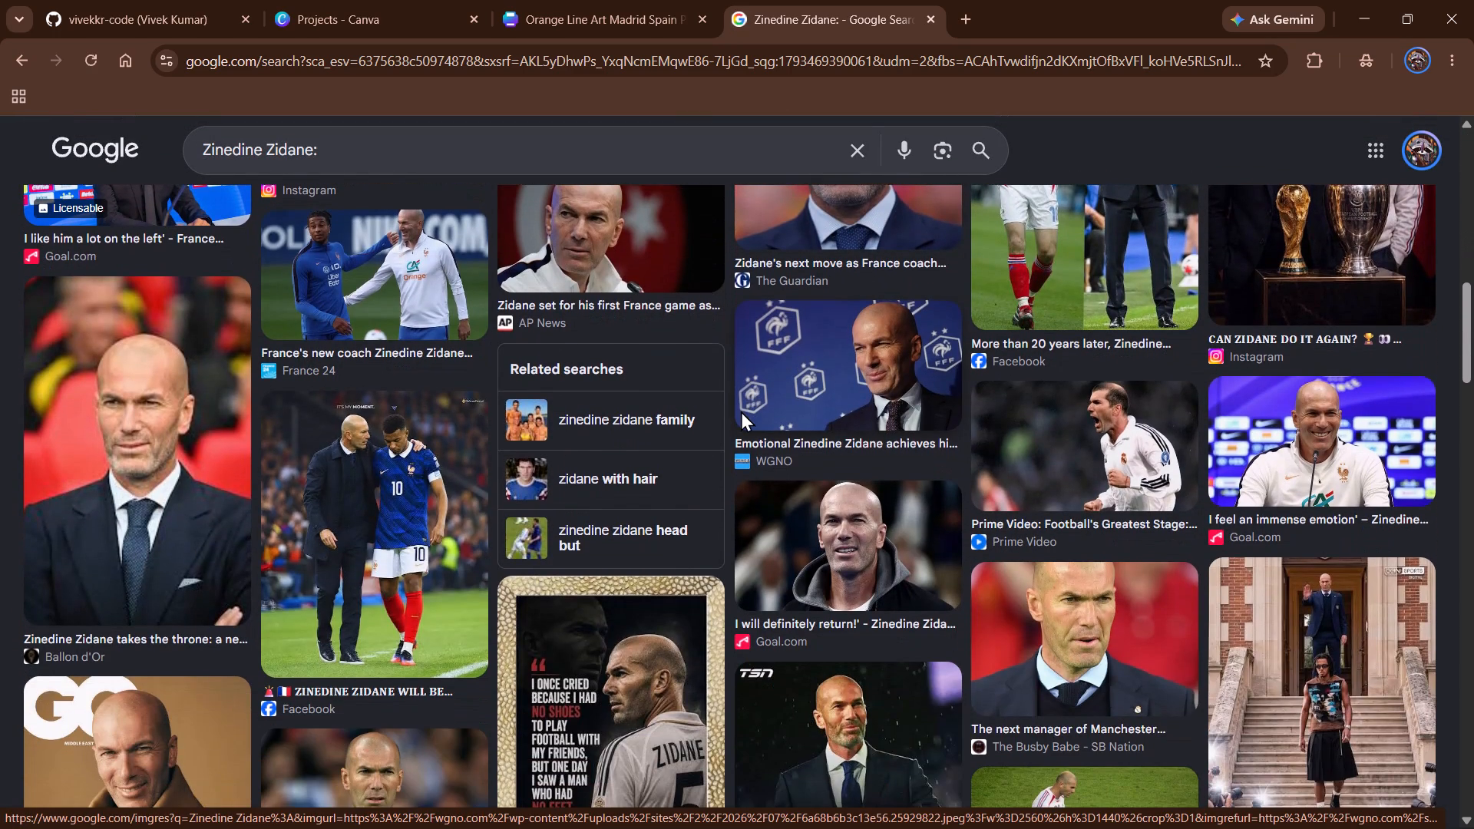
pyautogui.scroll(-3, 741, 411)
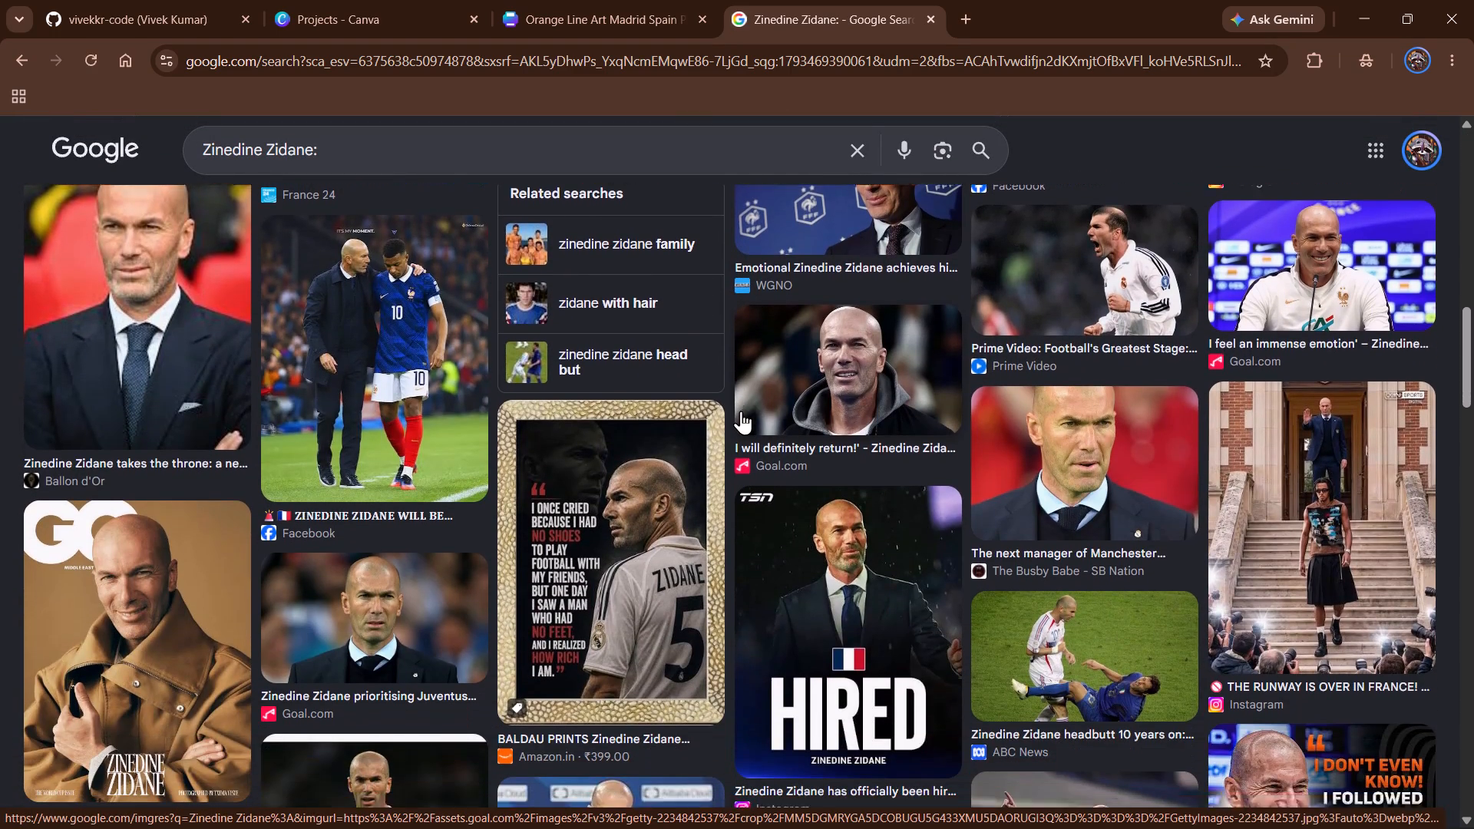
pyautogui.scroll(-2, 741, 411)
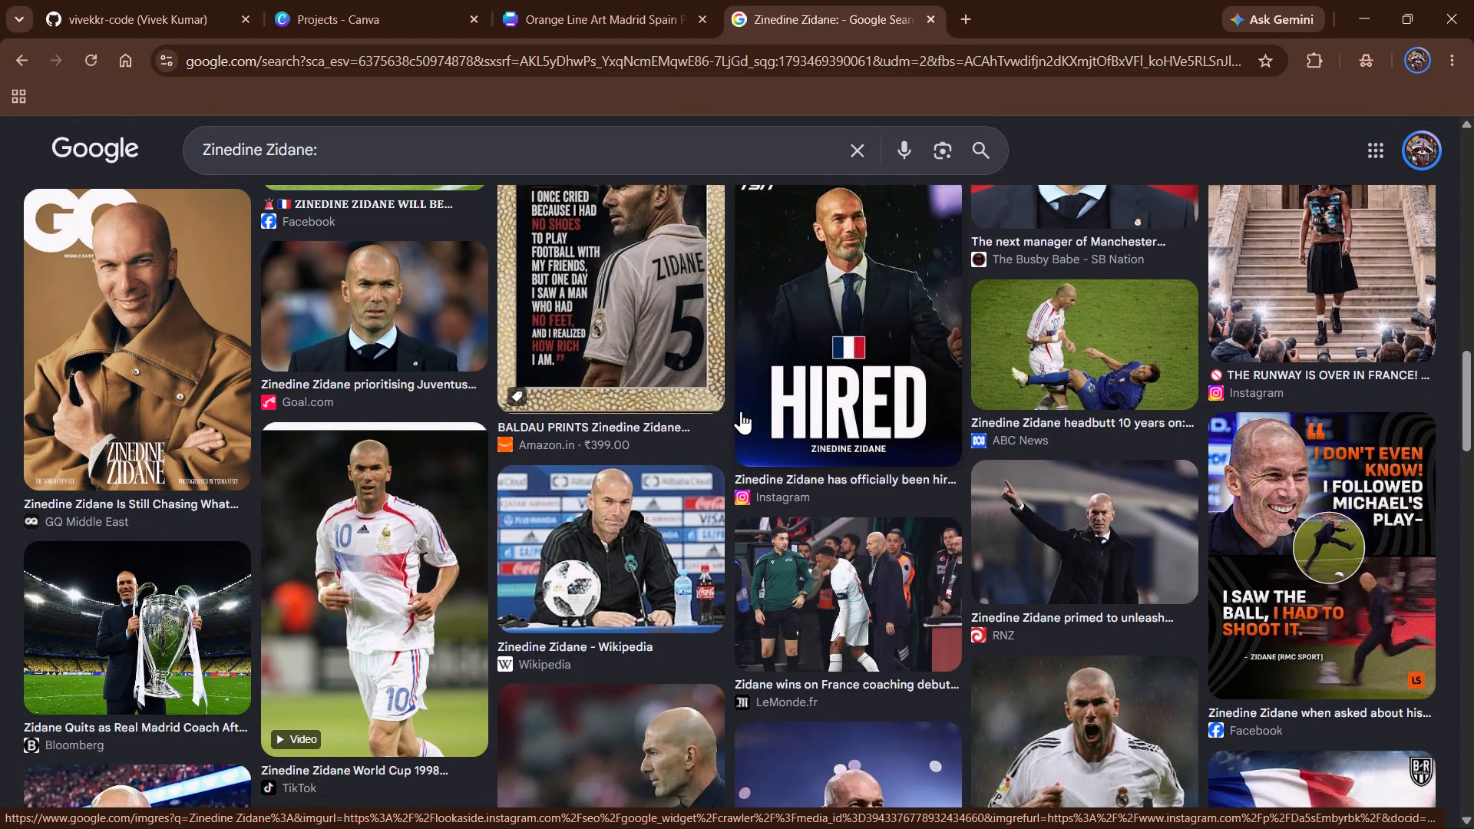
pyautogui.scroll(1, 741, 411)
pyautogui.scroll(-6, 741, 411)
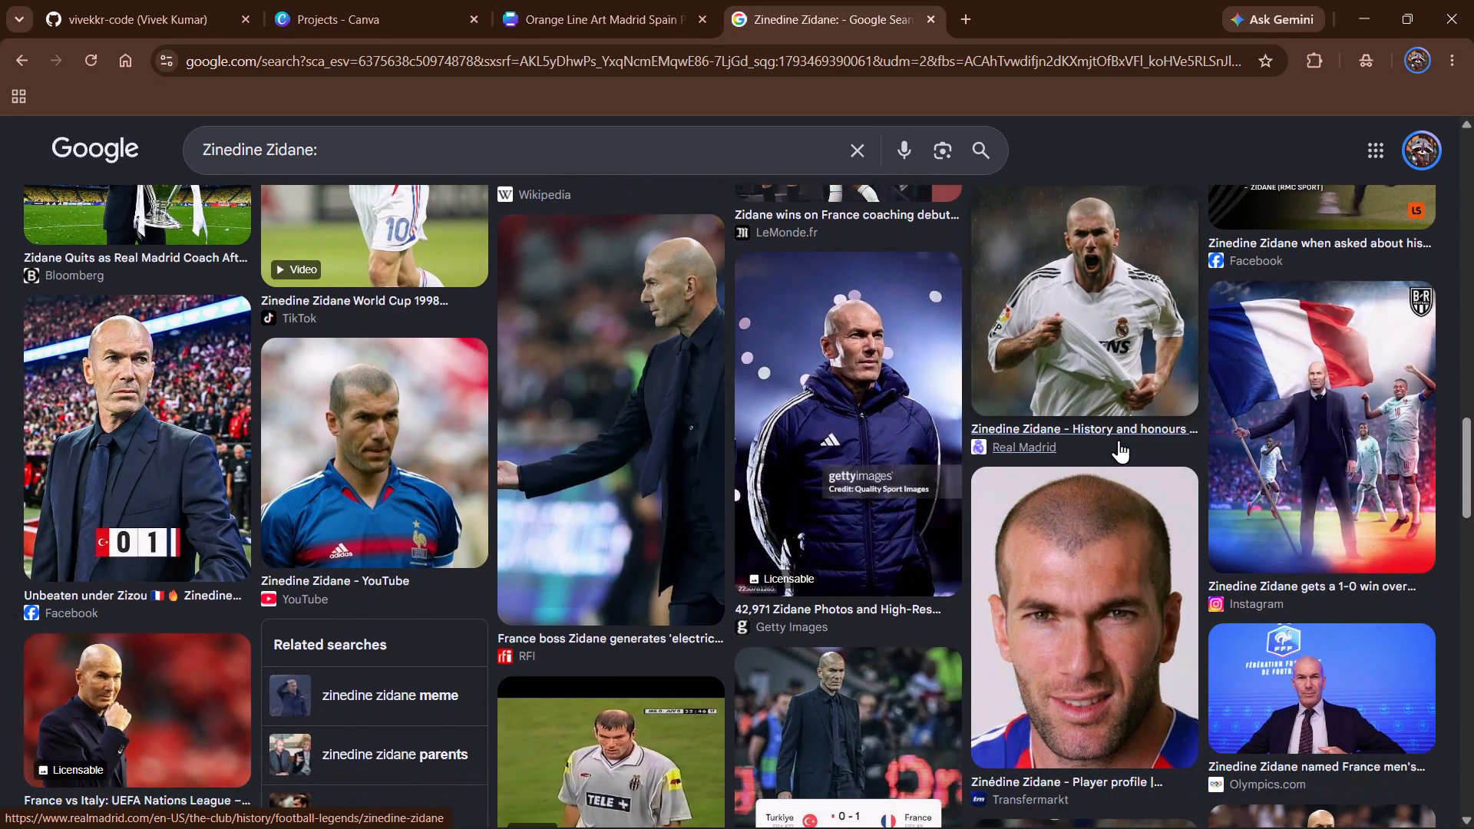
pyautogui.click(1088, 283)
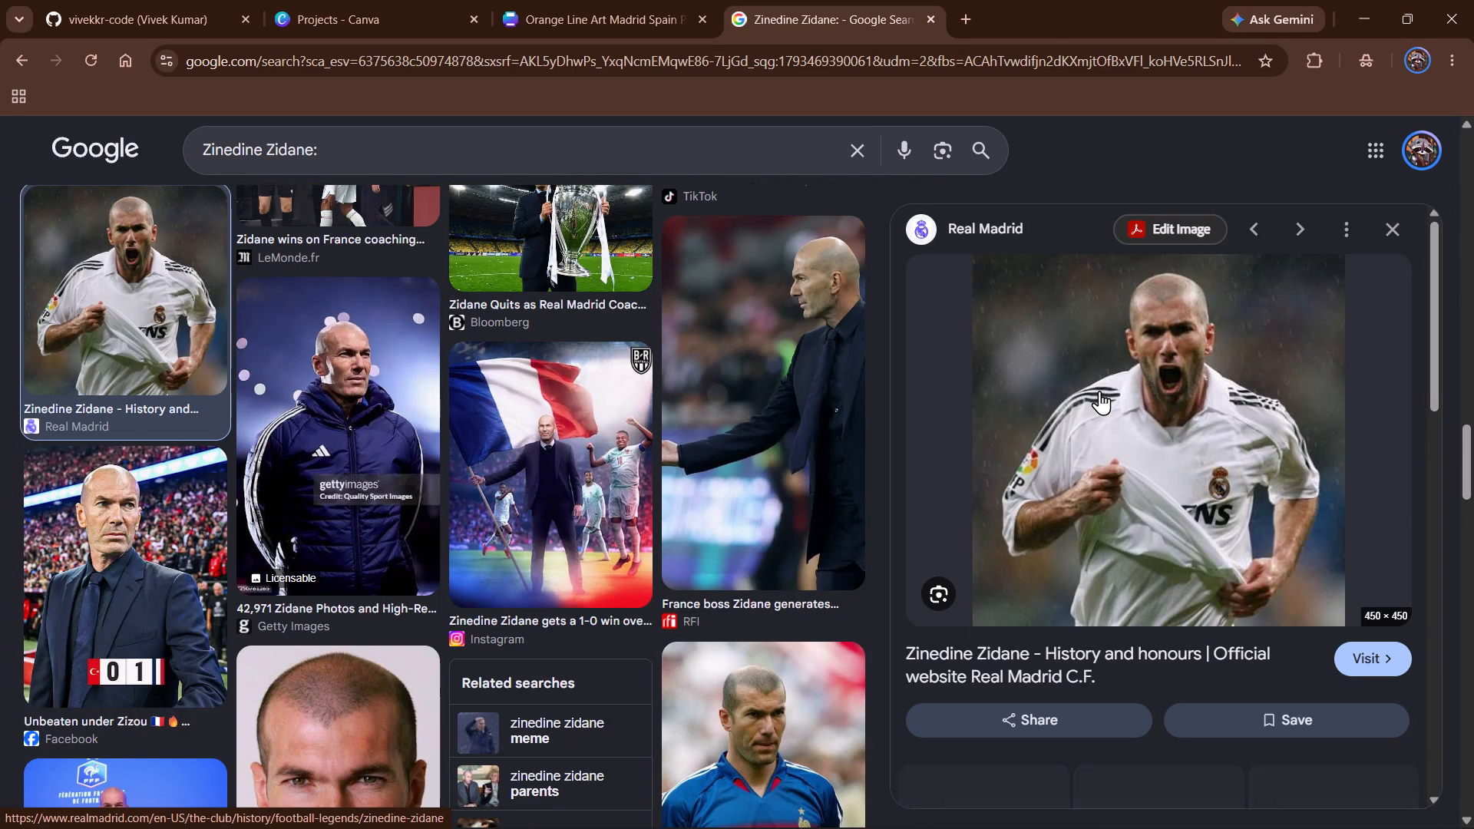
pyautogui.rightClick(1099, 391)
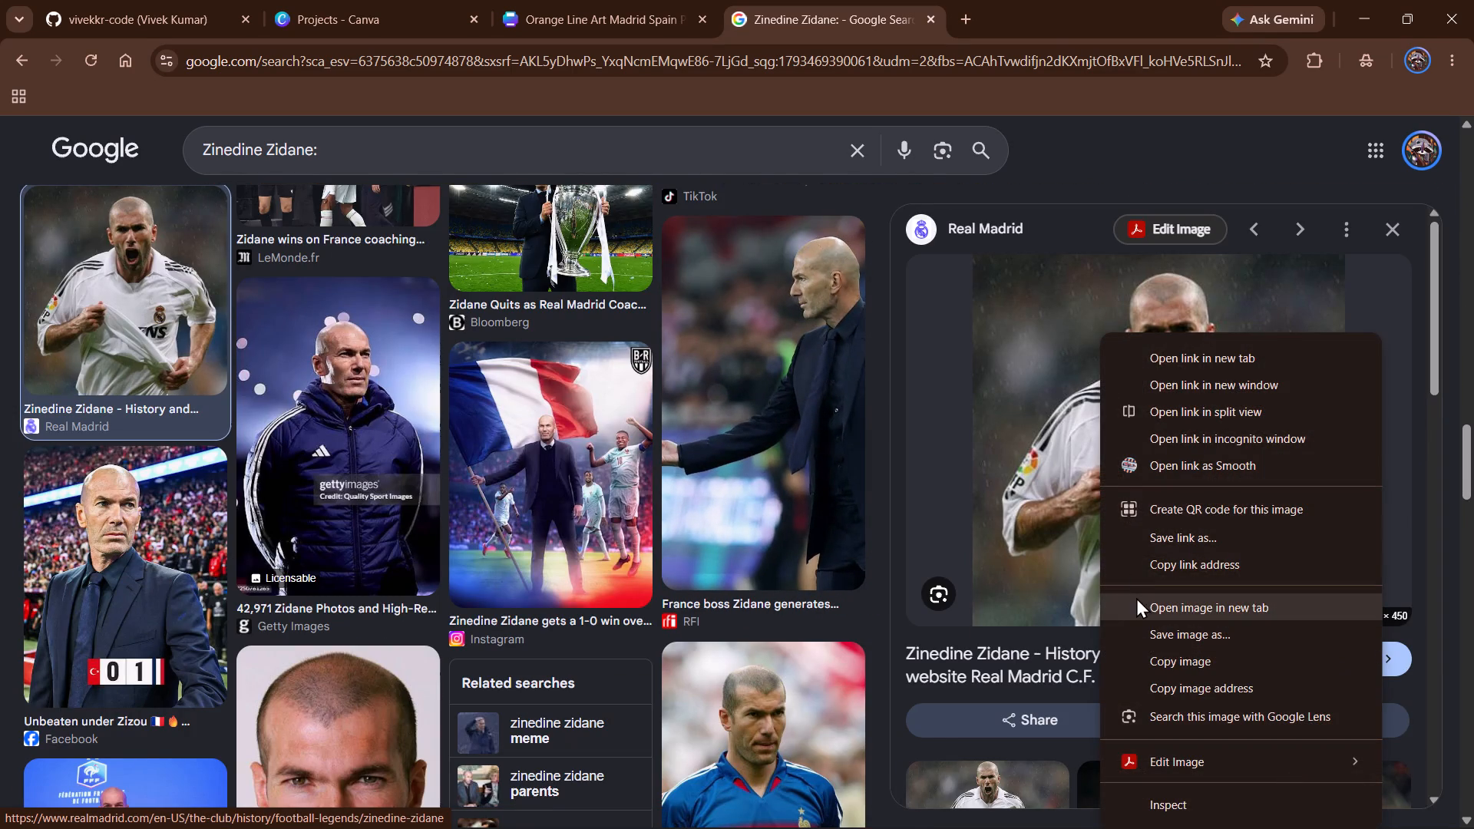
pyautogui.click(1131, 628)
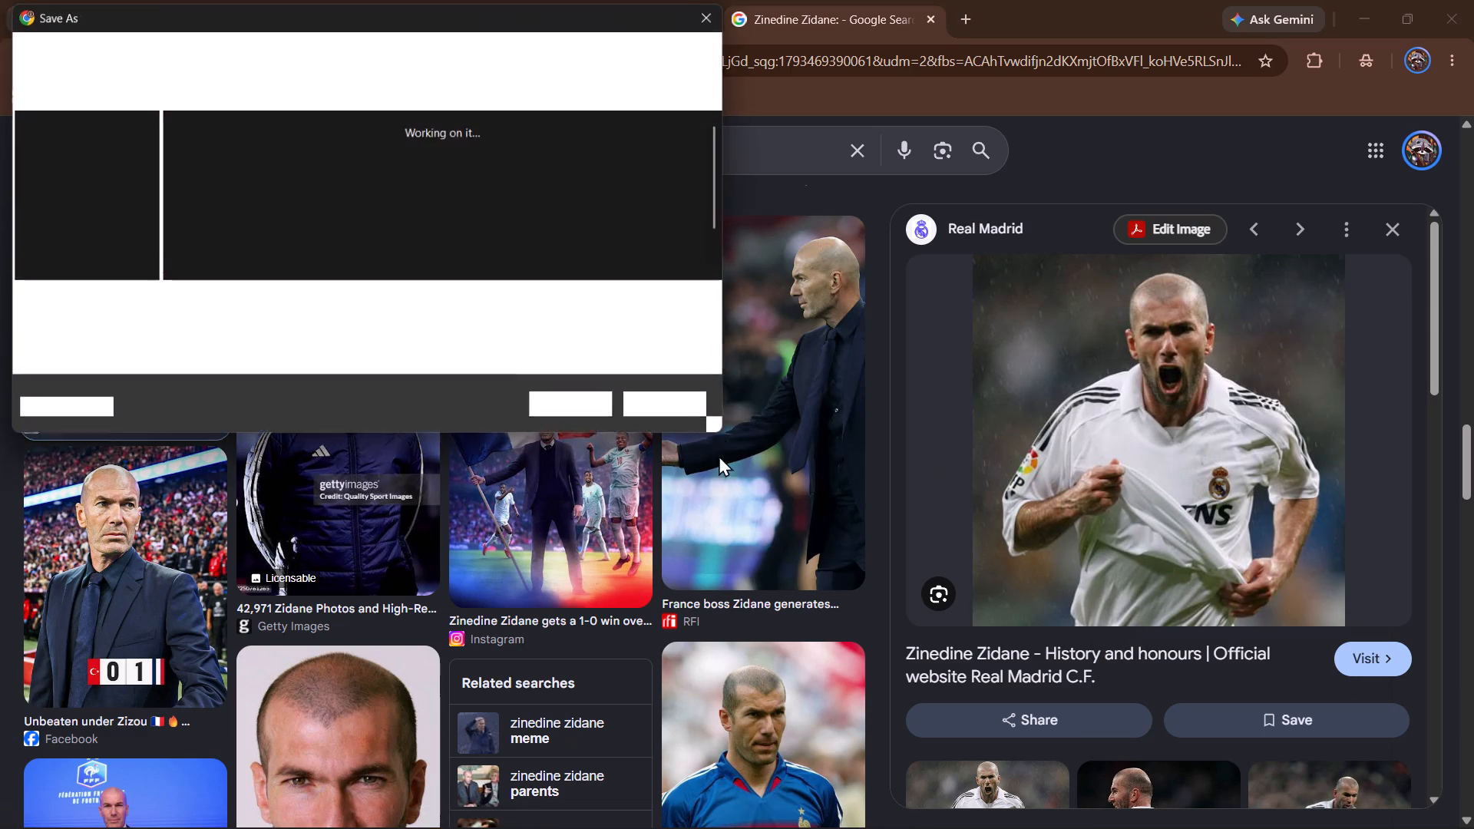
pyautogui.click(563, 411)
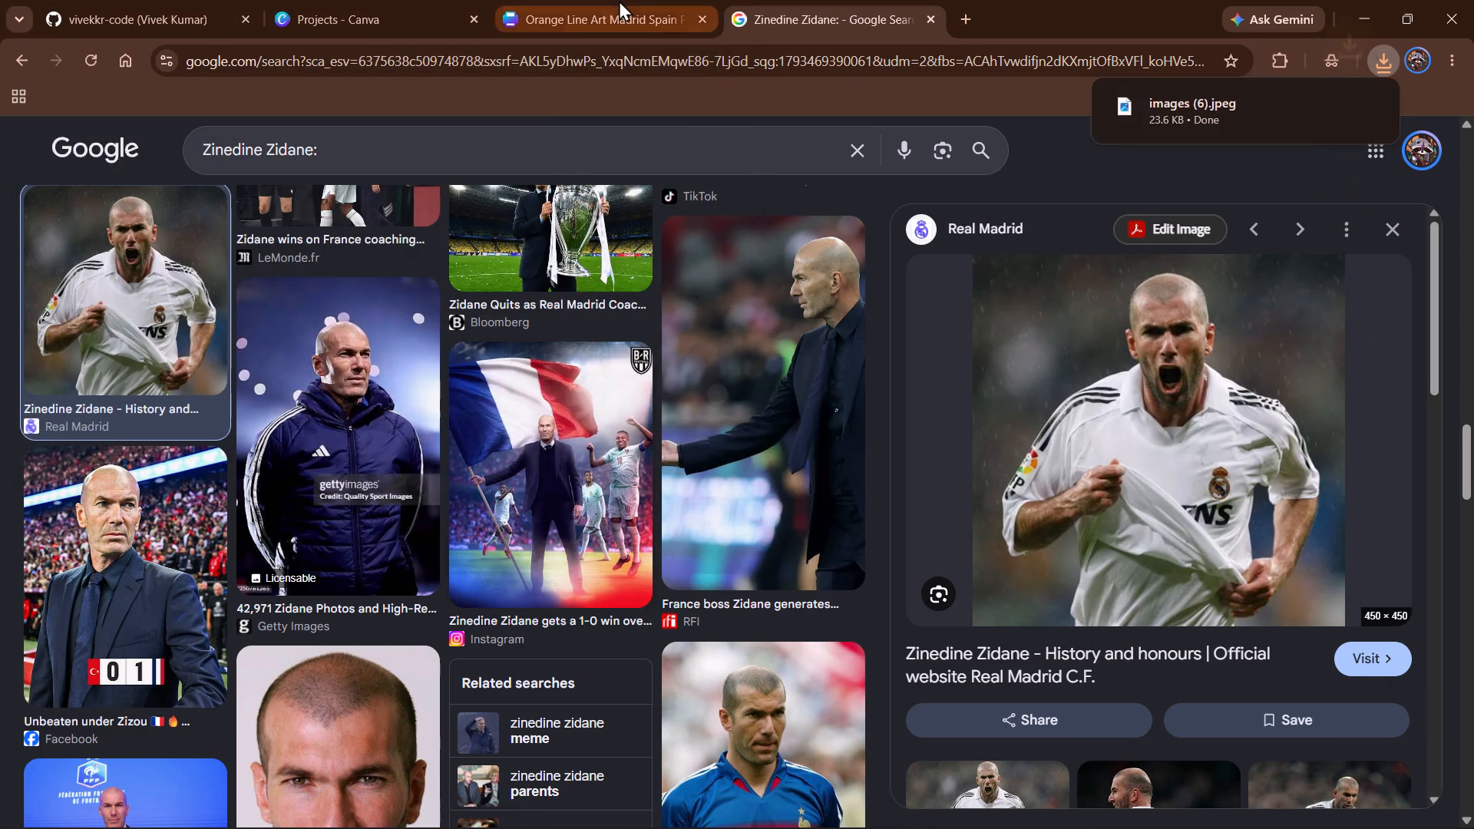
pyautogui.click(619, 0)
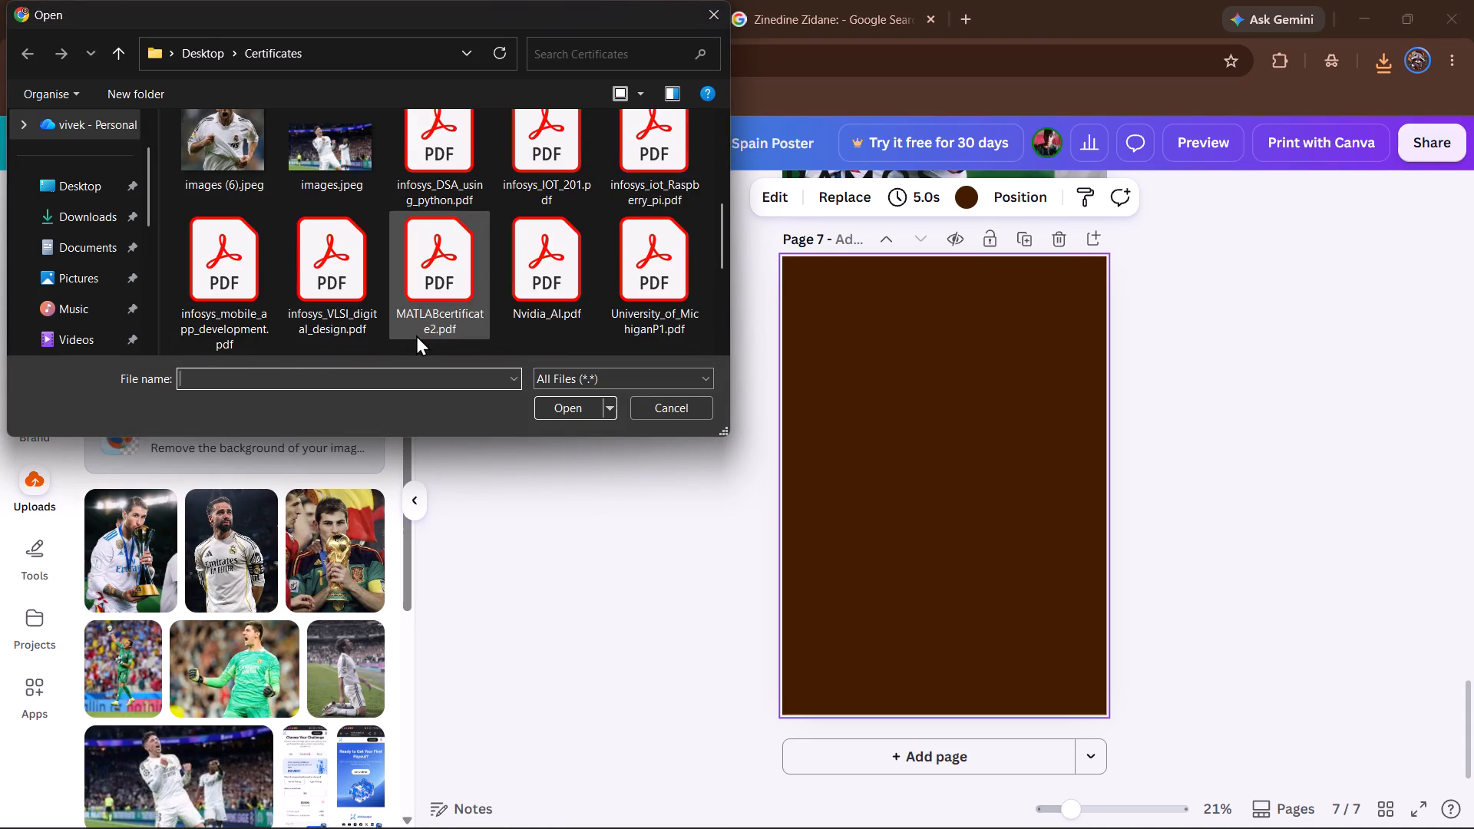
pyautogui.click(221, 163)
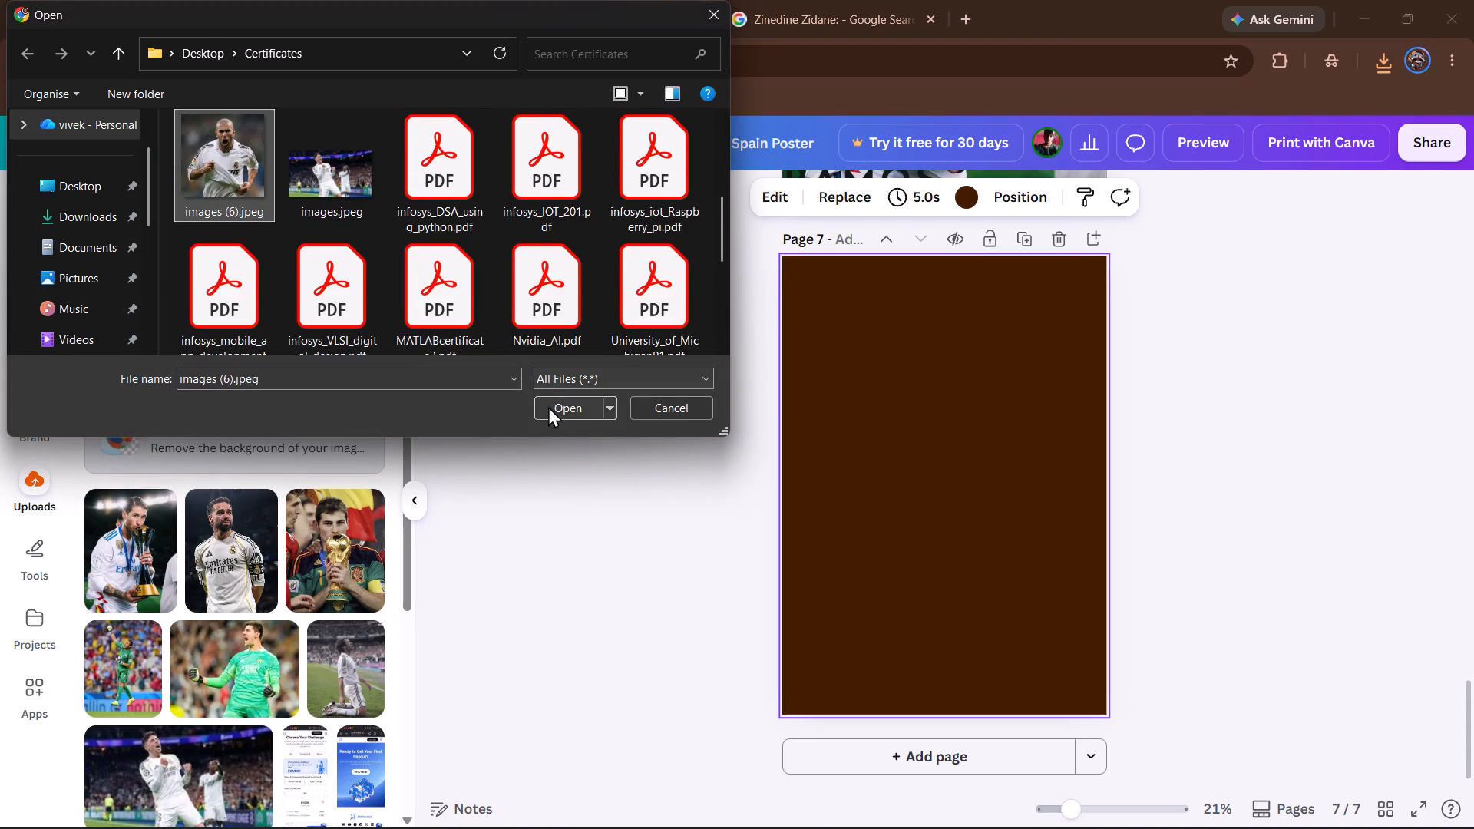
pyautogui.click(548, 406)
pyautogui.click(127, 522)
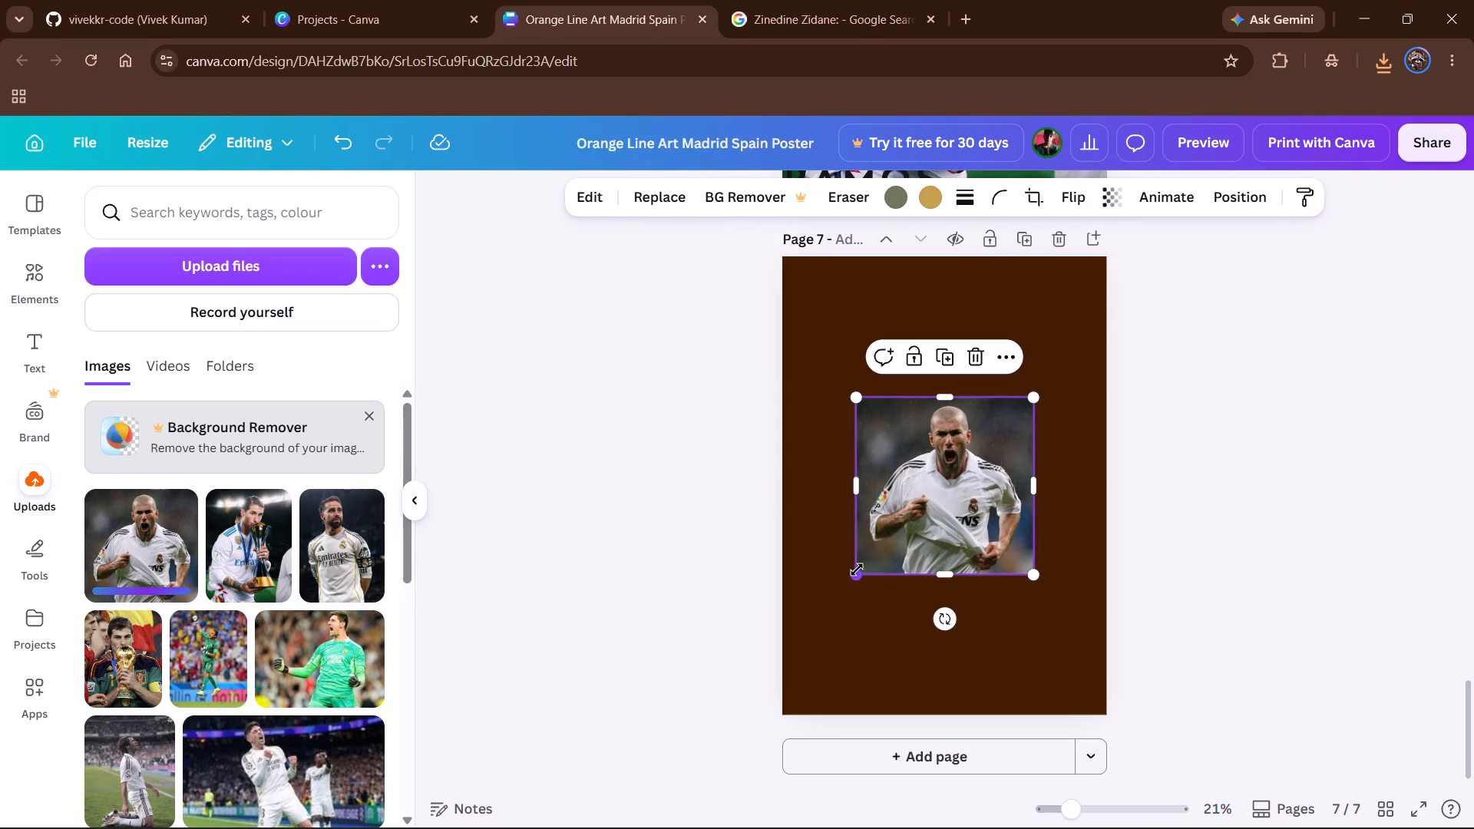
# Enlarge and stretch the Zidane photo until it covers page 7 from edge to edge.
pyautogui.moveTo(857, 570); pyautogui.dragTo(814, 729)
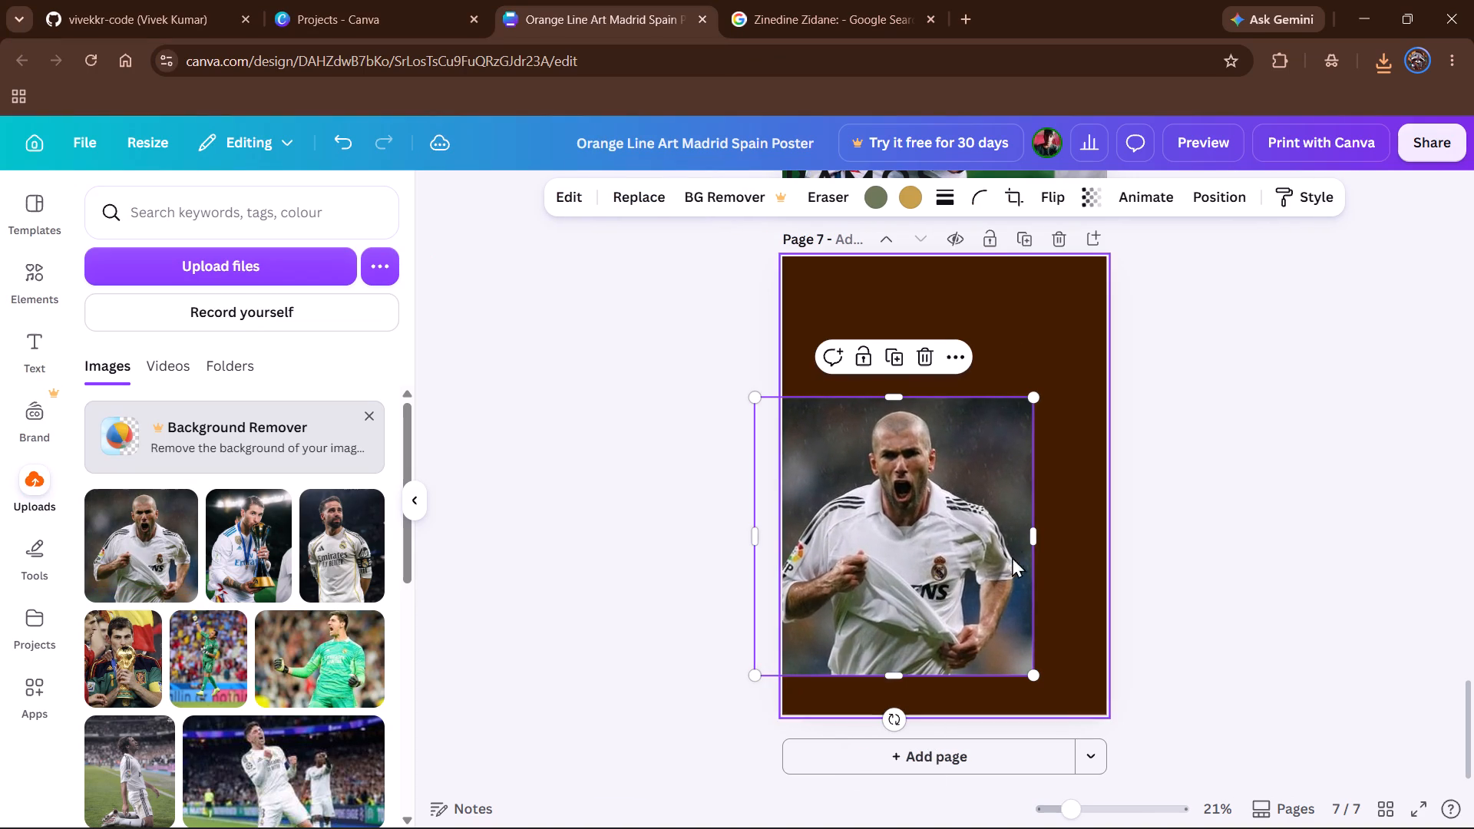
pyautogui.moveTo(1035, 535); pyautogui.dragTo(1124, 536)
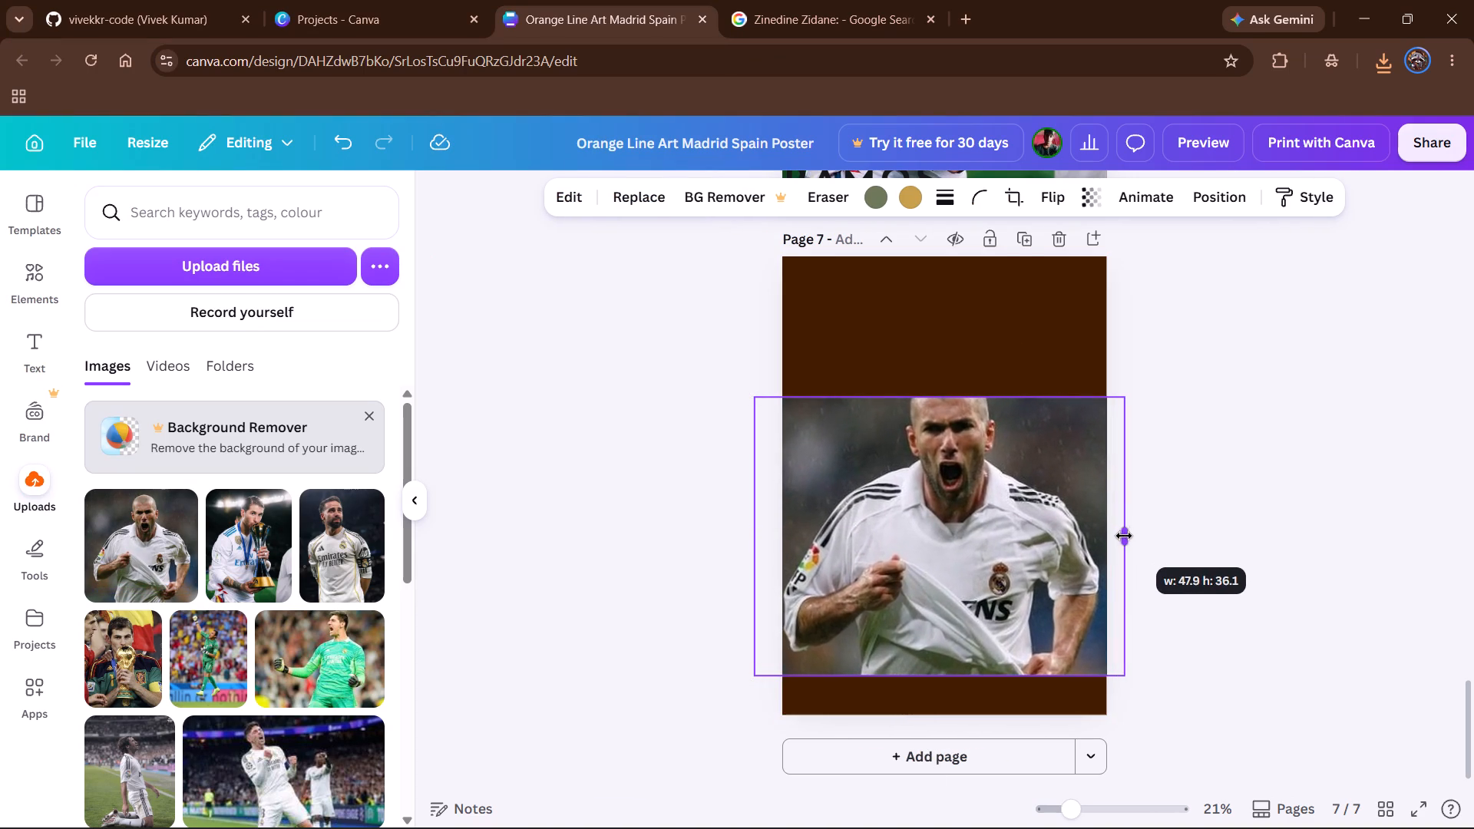
pyautogui.moveTo(1124, 536); pyautogui.dragTo(1132, 544)
pyautogui.moveTo(937, 673); pyautogui.dragTo(940, 699)
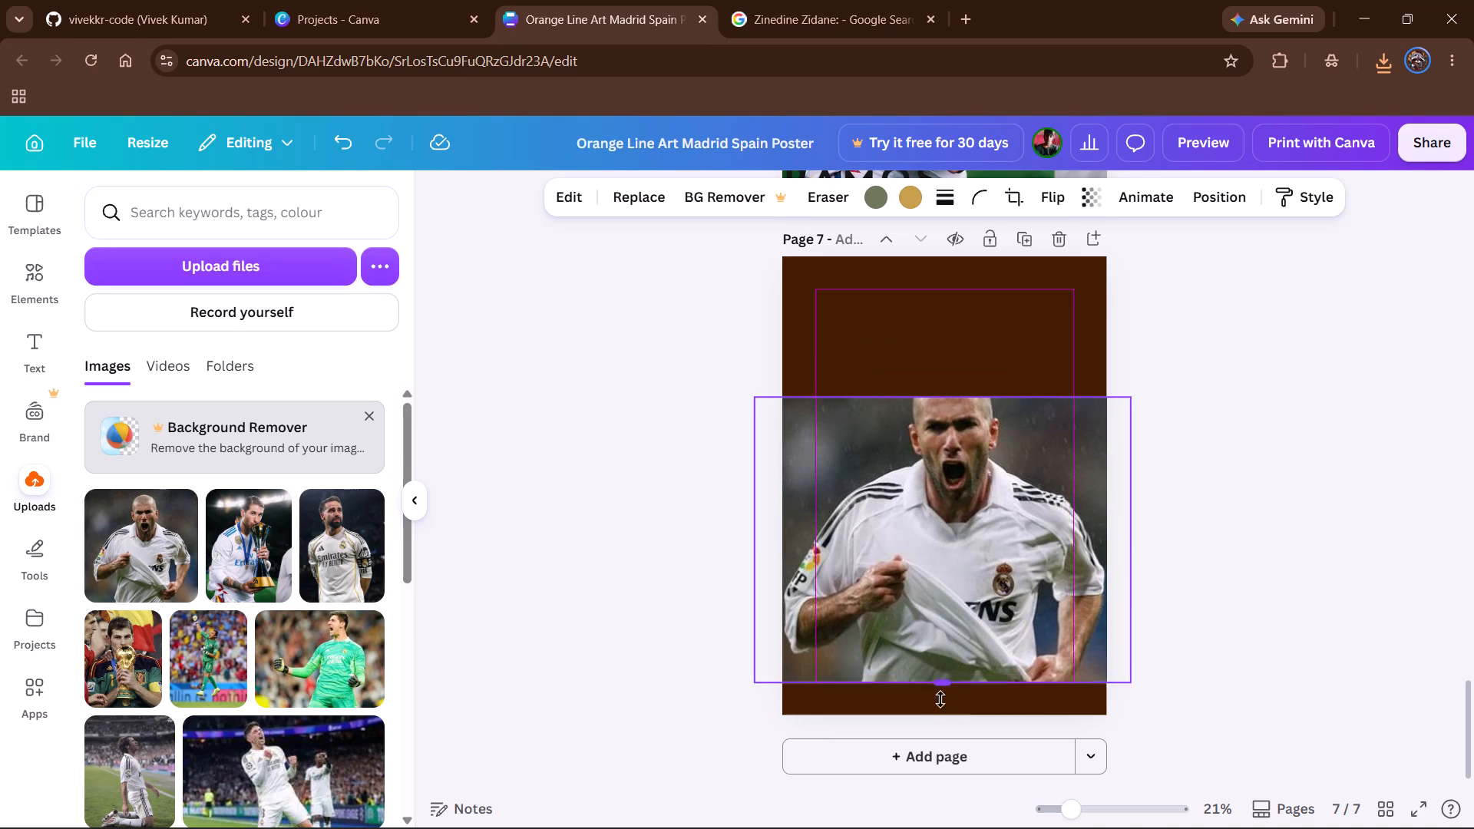
pyautogui.moveTo(940, 699); pyautogui.dragTo(940, 710)
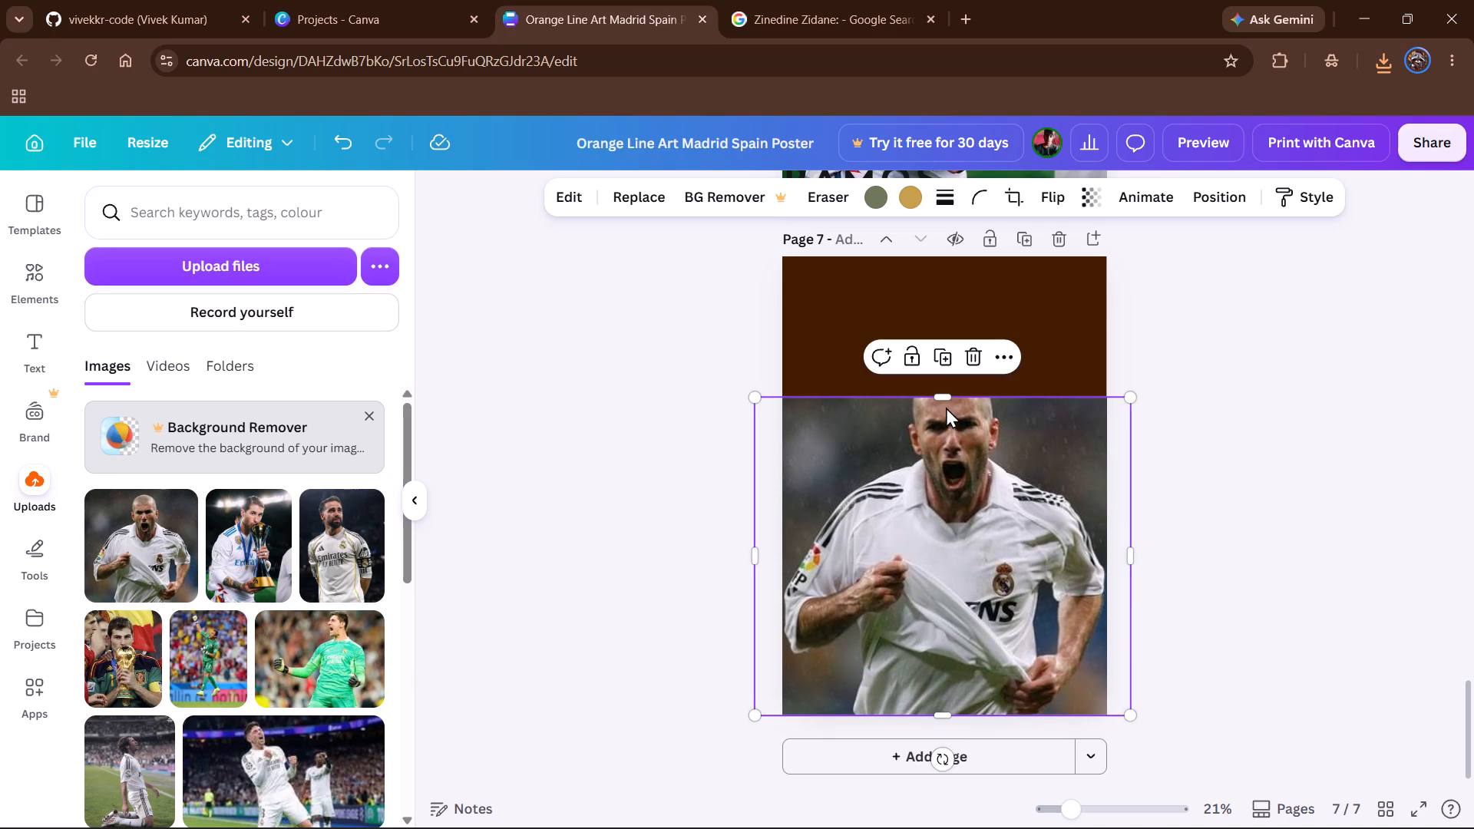
pyautogui.moveTo(944, 400); pyautogui.dragTo(928, 271)
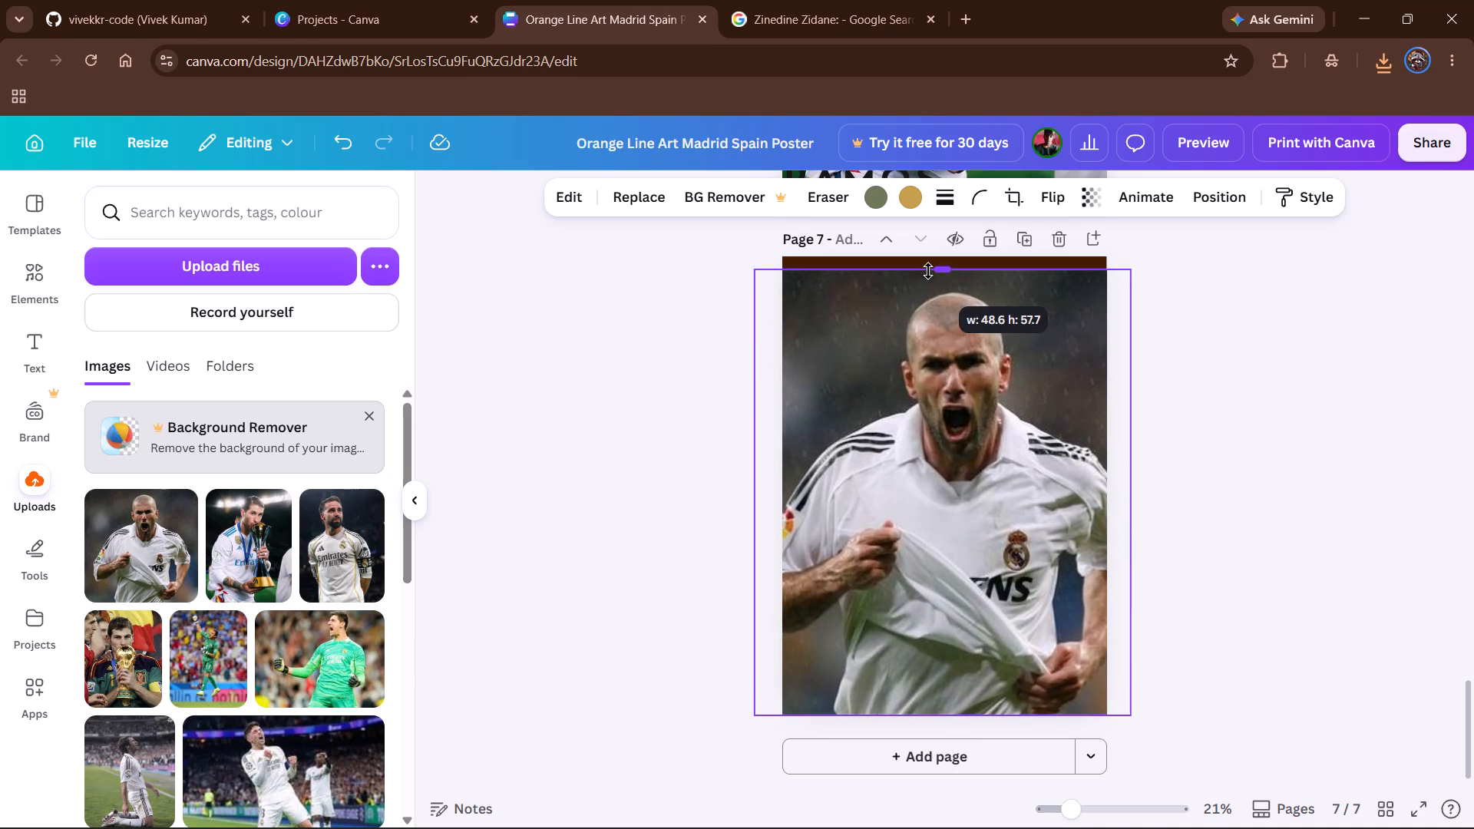
pyautogui.moveTo(928, 271); pyautogui.dragTo(928, 258)
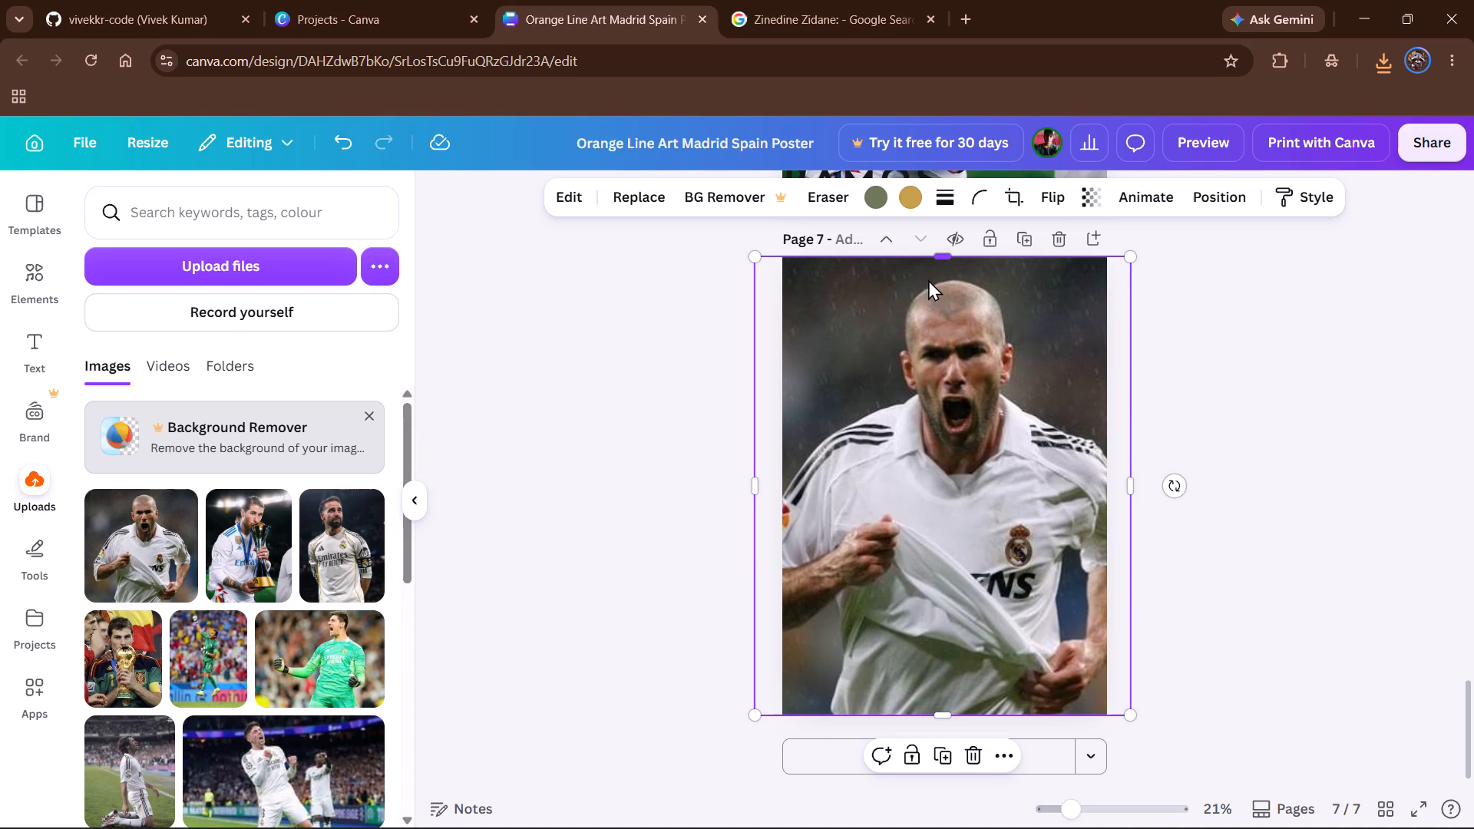
pyautogui.click(943, 710)
pyautogui.click(1052, 547)
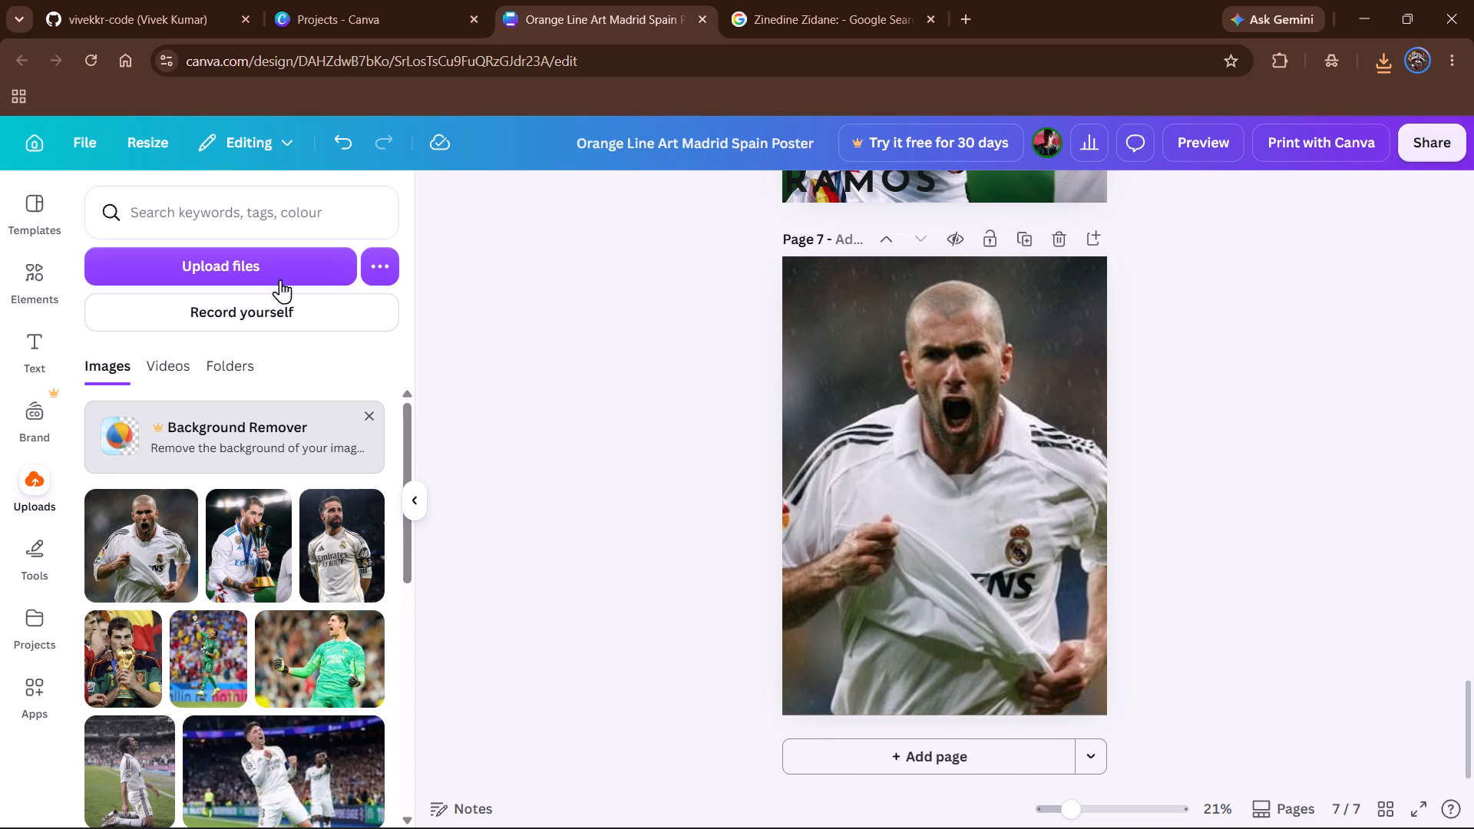
# Add a text box to page 7 reading "Zinedine".
pyautogui.click(35, 342)
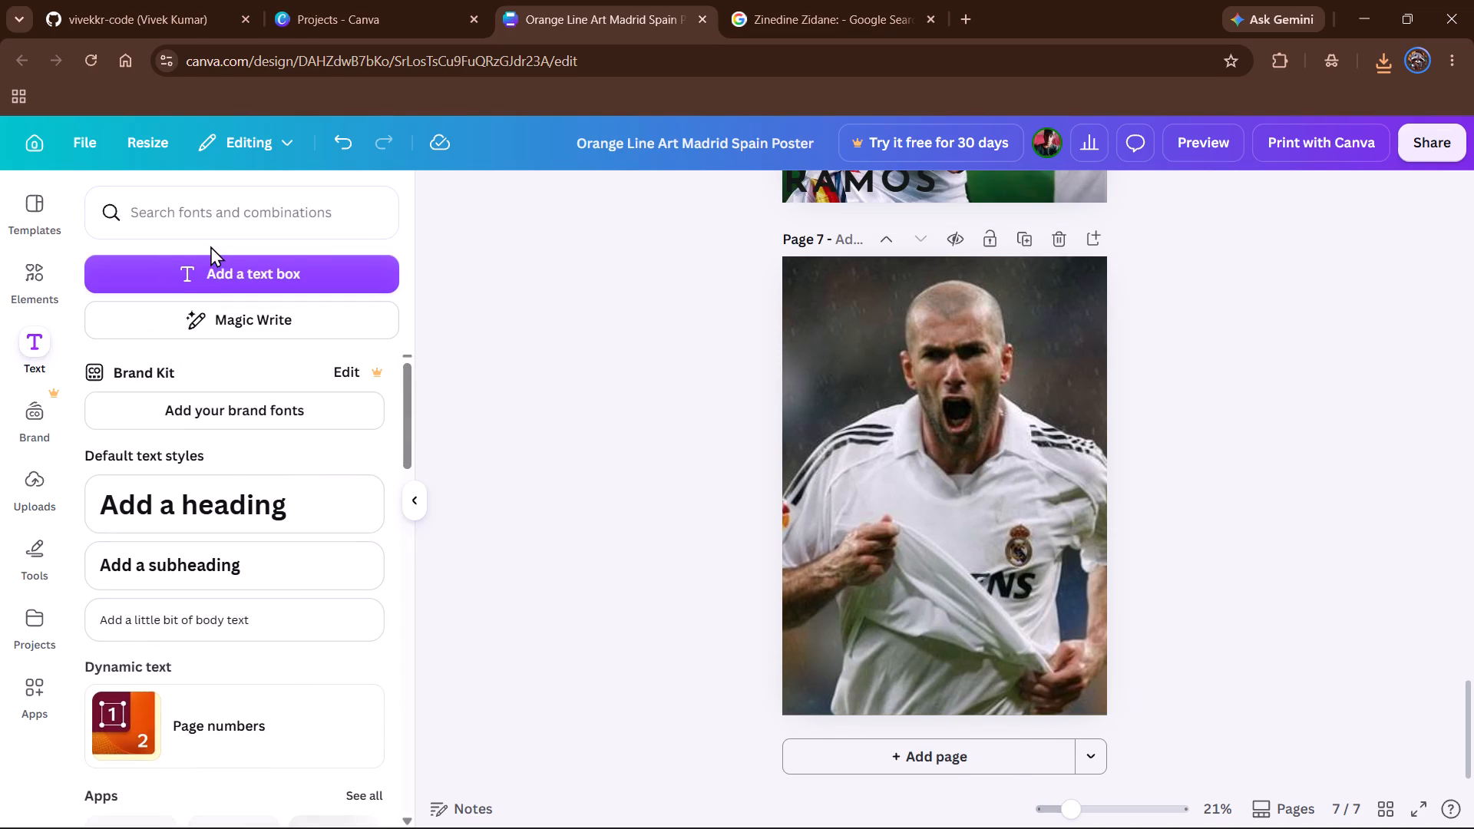
pyautogui.click(192, 281)
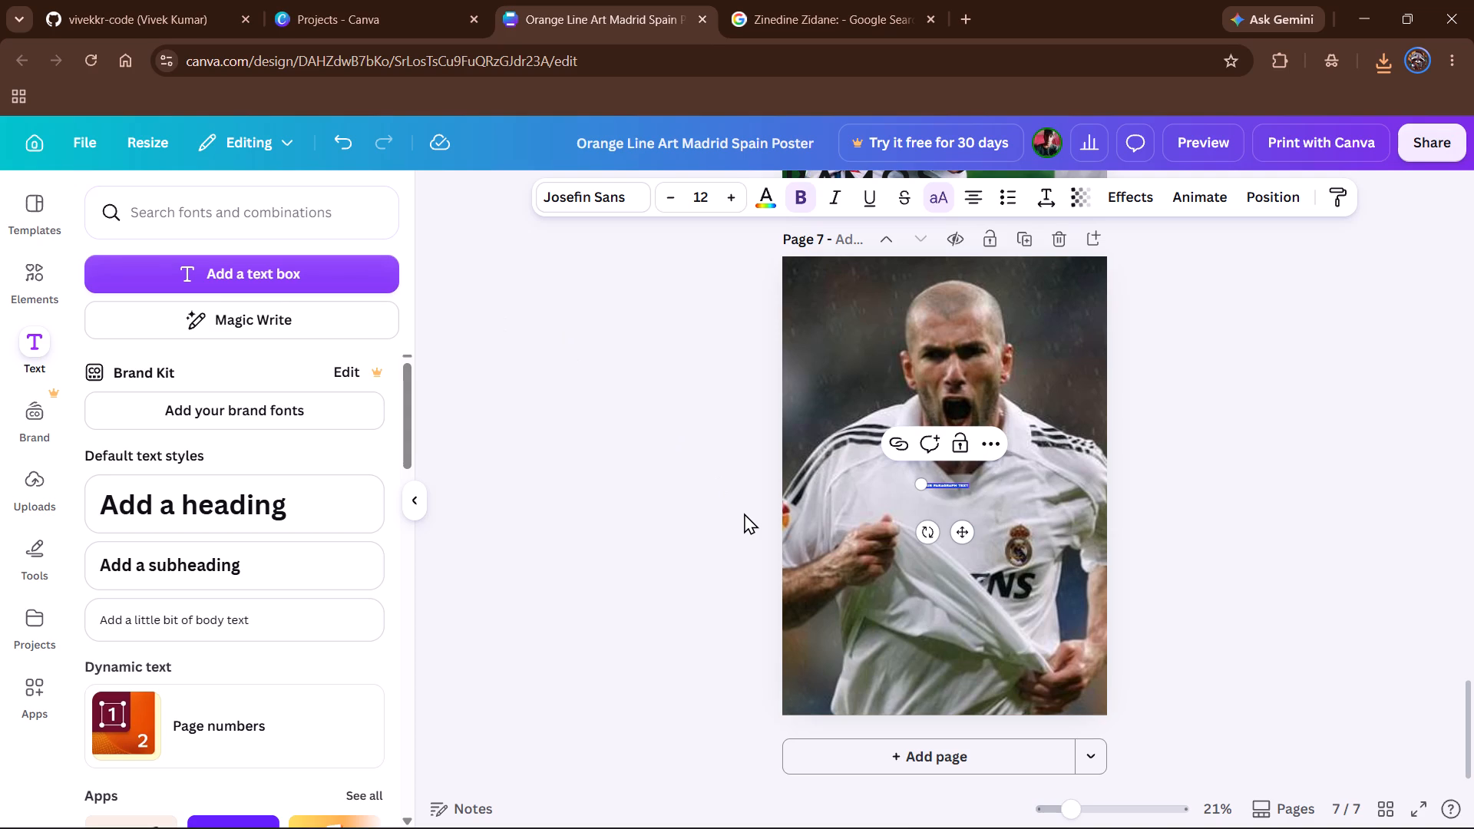
pyautogui.hotkey('shift', 'z')
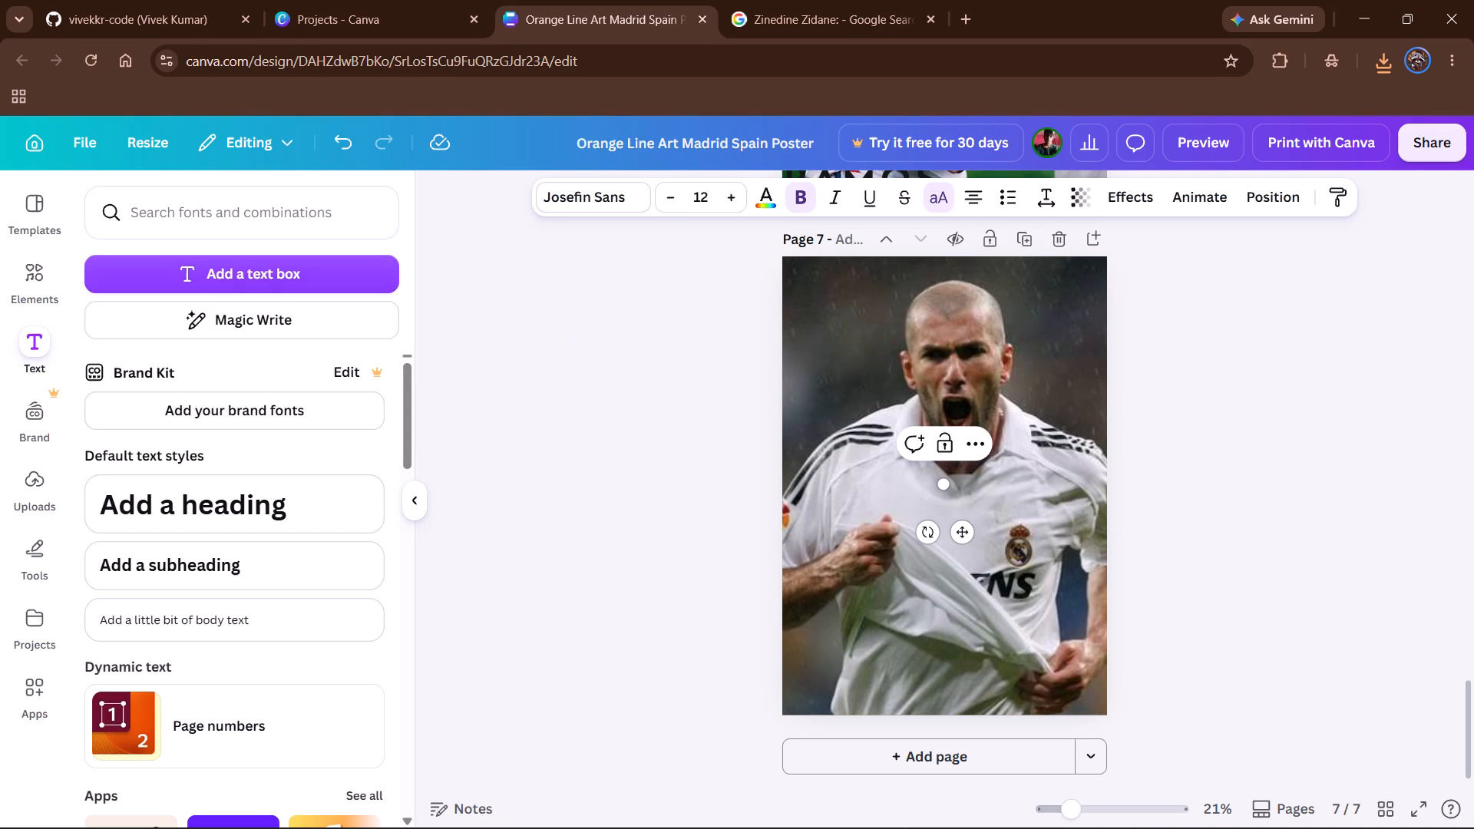
pyautogui.press('i')
pyautogui.press('n')
pyautogui.write('edine')
# Set the font size of the "Zinedine" text to 36.
pyautogui.hotkey('ctrl', 'a')
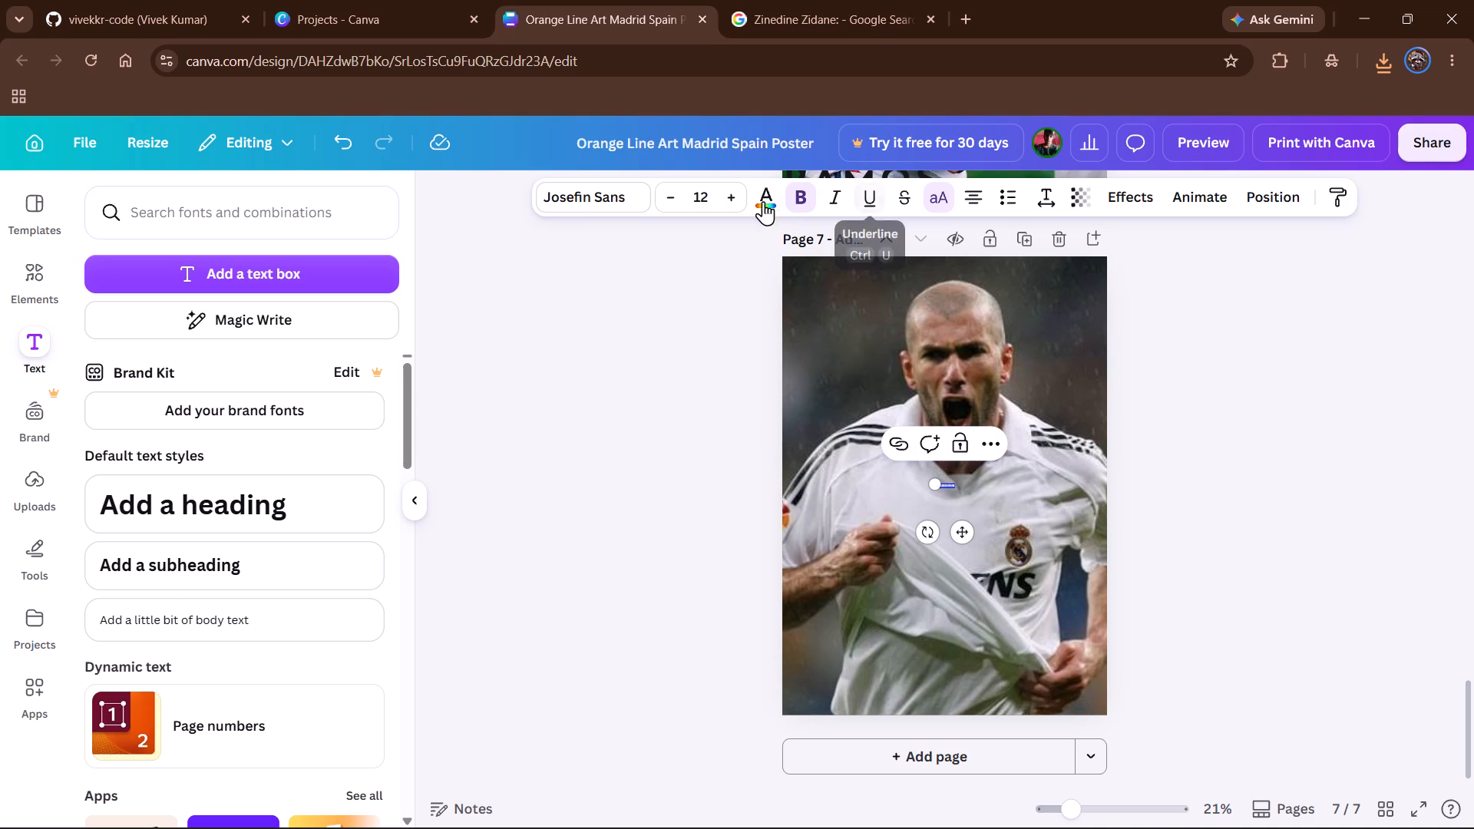
pyautogui.tripleClick(737, 197)
pyautogui.tripleClick(737, 197)
pyautogui.tripleClick(737, 197)
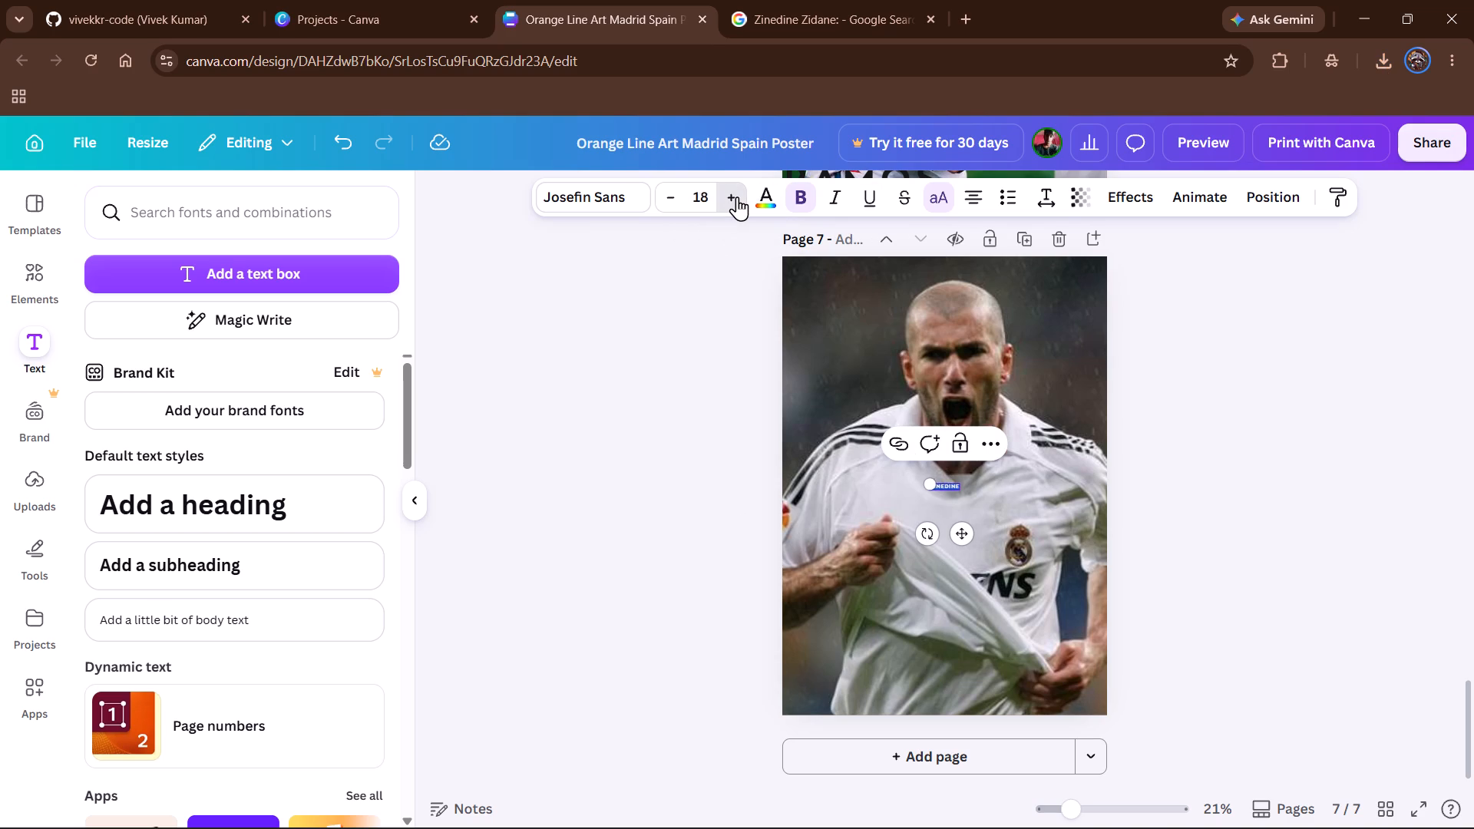
pyautogui.tripleClick(737, 197)
pyautogui.tripleClick(737, 197)
pyautogui.tripleClick(737, 197)
pyautogui.tripleClick(737, 197)
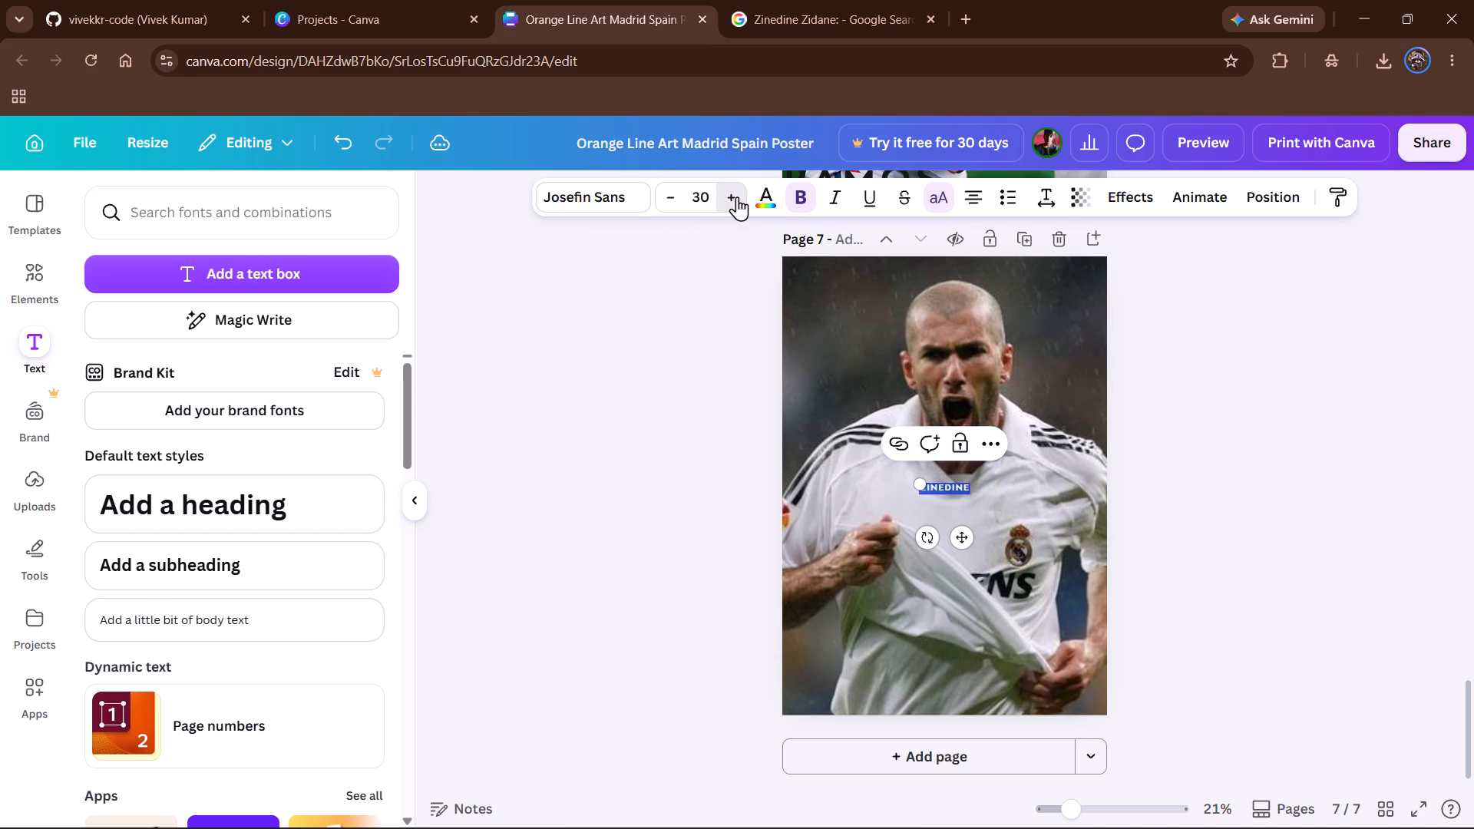
pyautogui.tripleClick(737, 197)
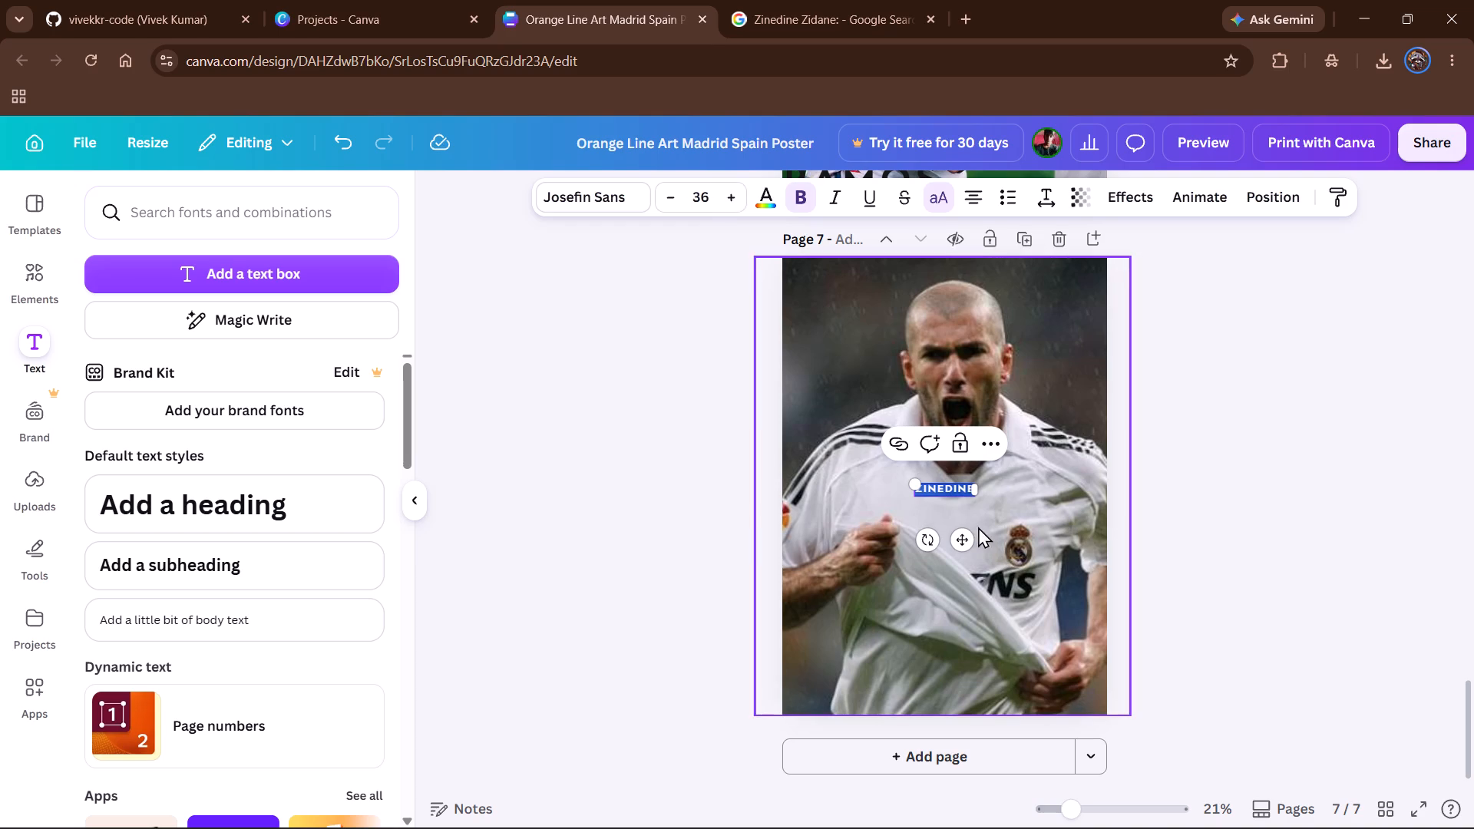
# Move the "Zinedine" text to the top of page 7, centred just above the player's head.
pyautogui.moveTo(965, 542); pyautogui.dragTo(1068, 331)
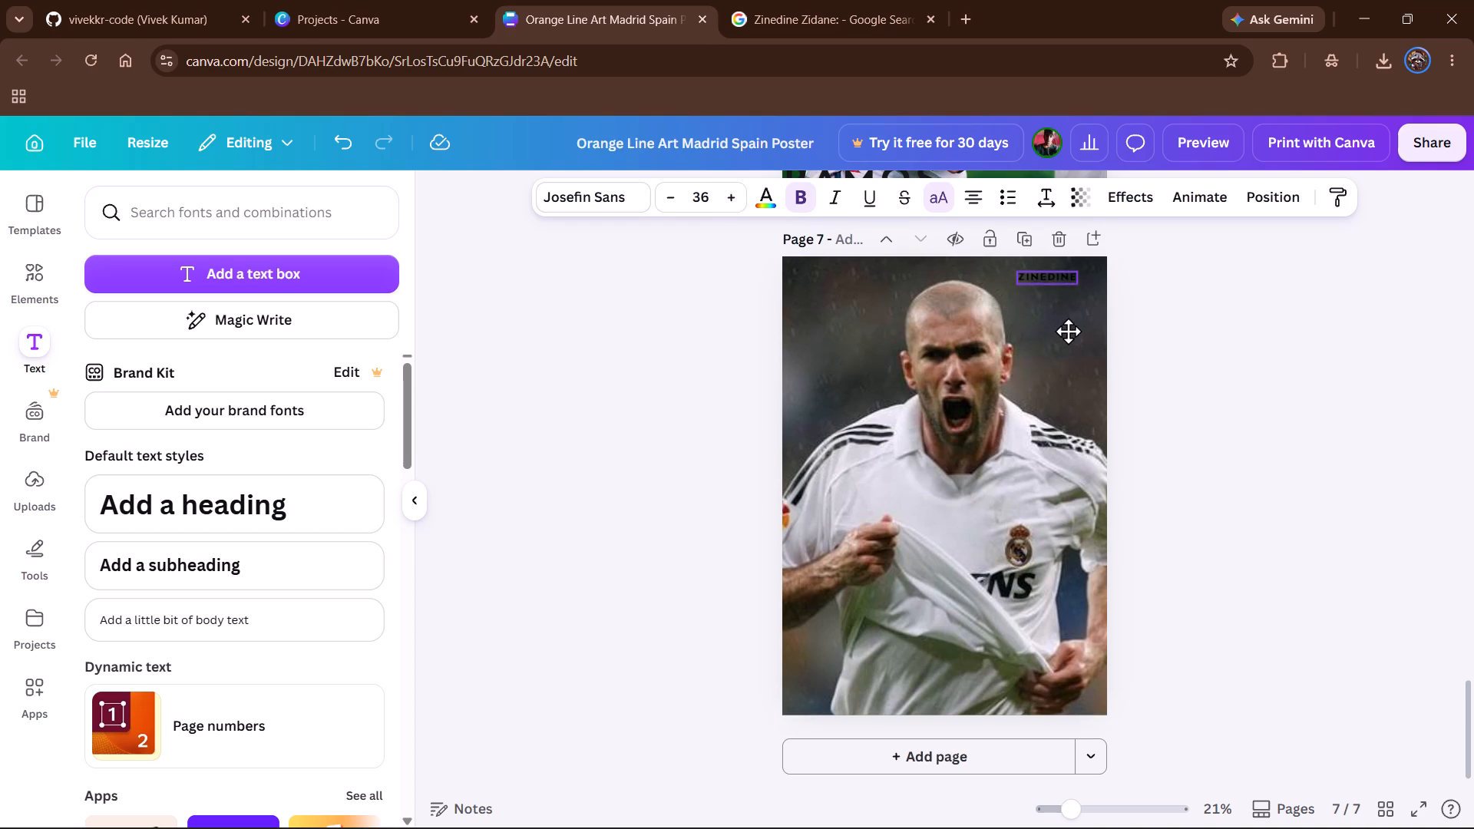
pyautogui.moveTo(1068, 331); pyautogui.dragTo(976, 329)
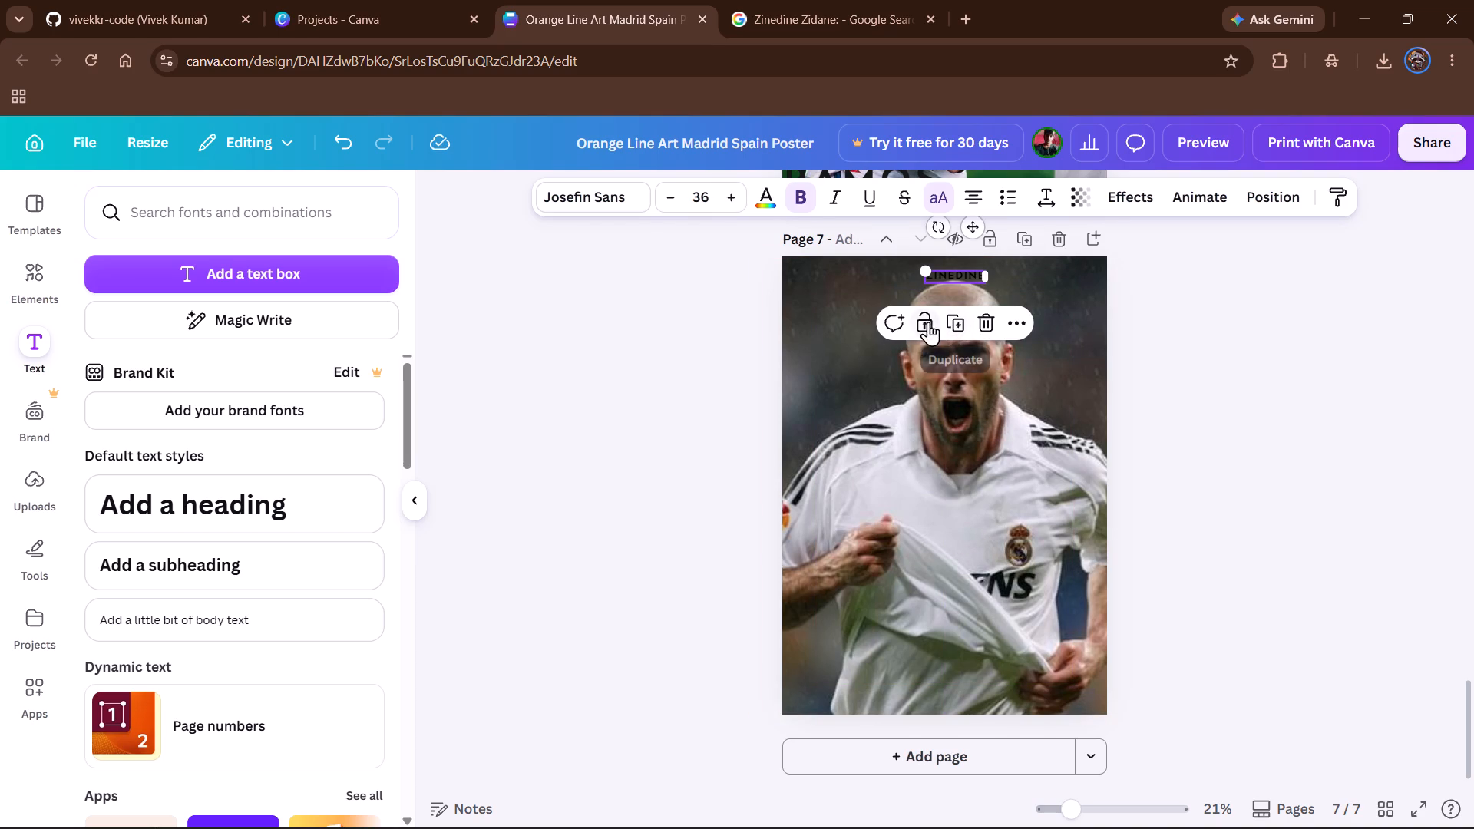
# Change the colour of the "Zinedine" text on page 7 to the light orange-yellow from the text colours.
pyautogui.click(769, 202)
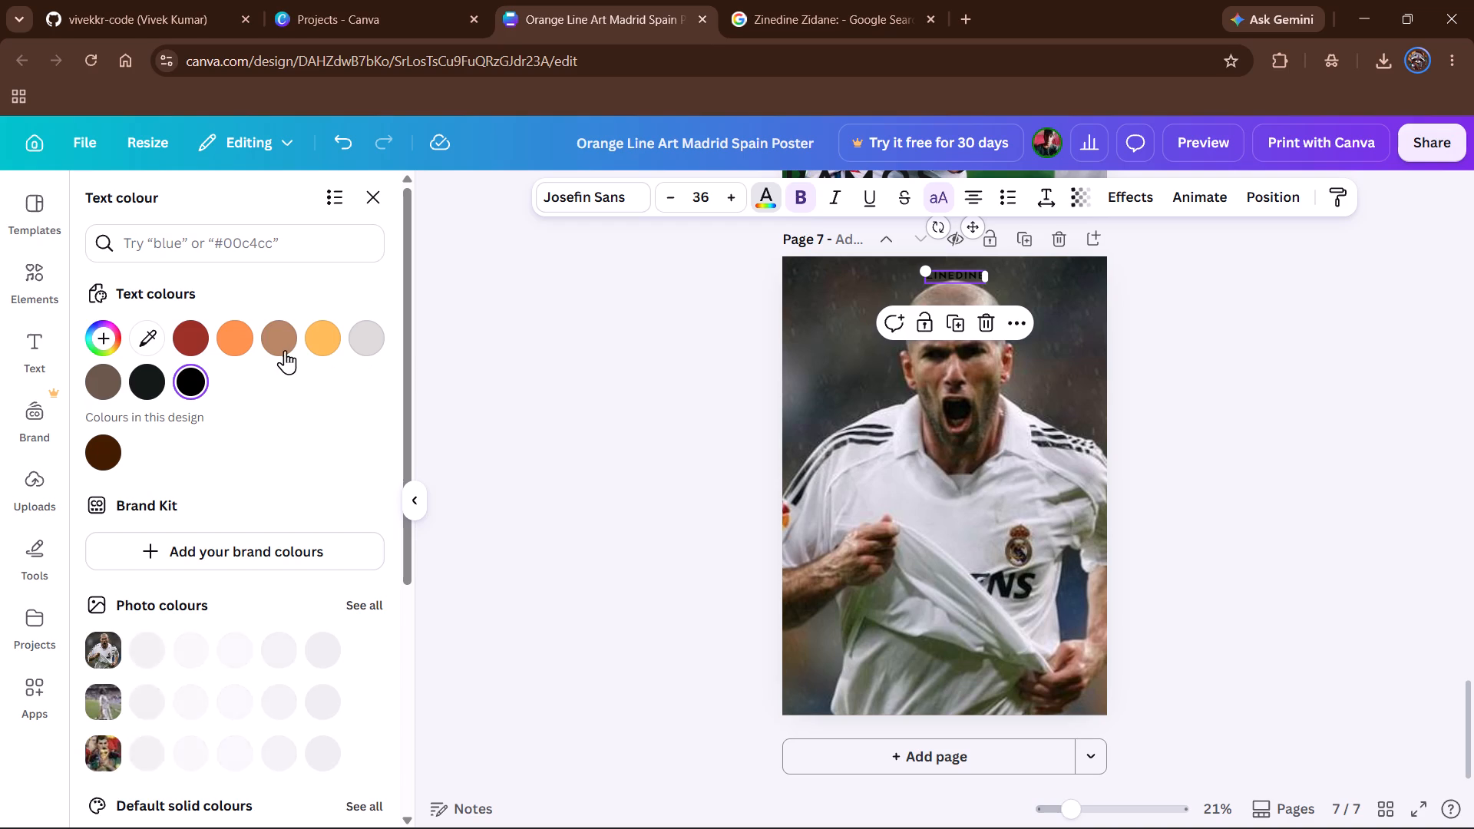
pyautogui.click(319, 332)
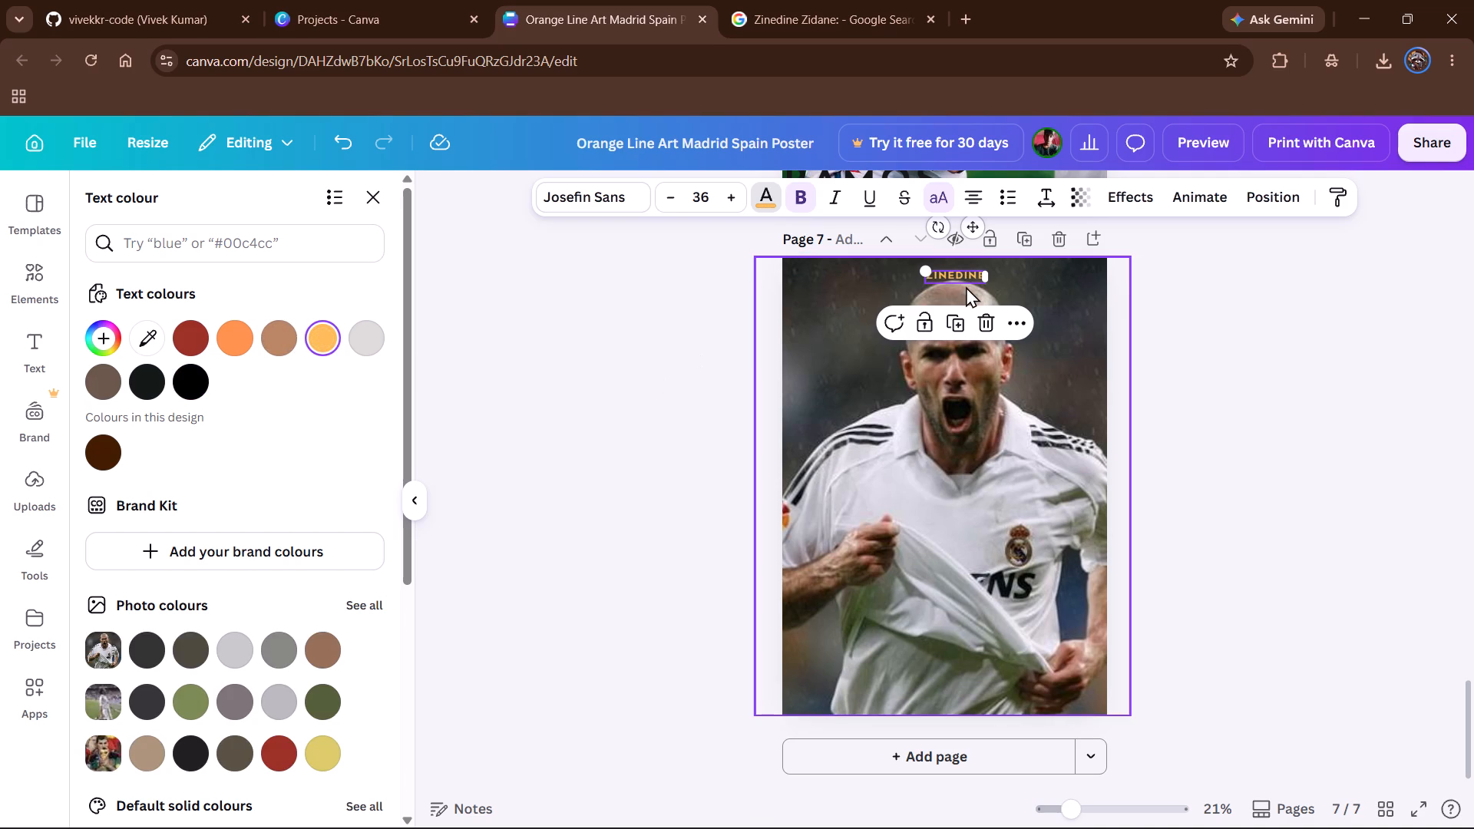
pyautogui.click(982, 342)
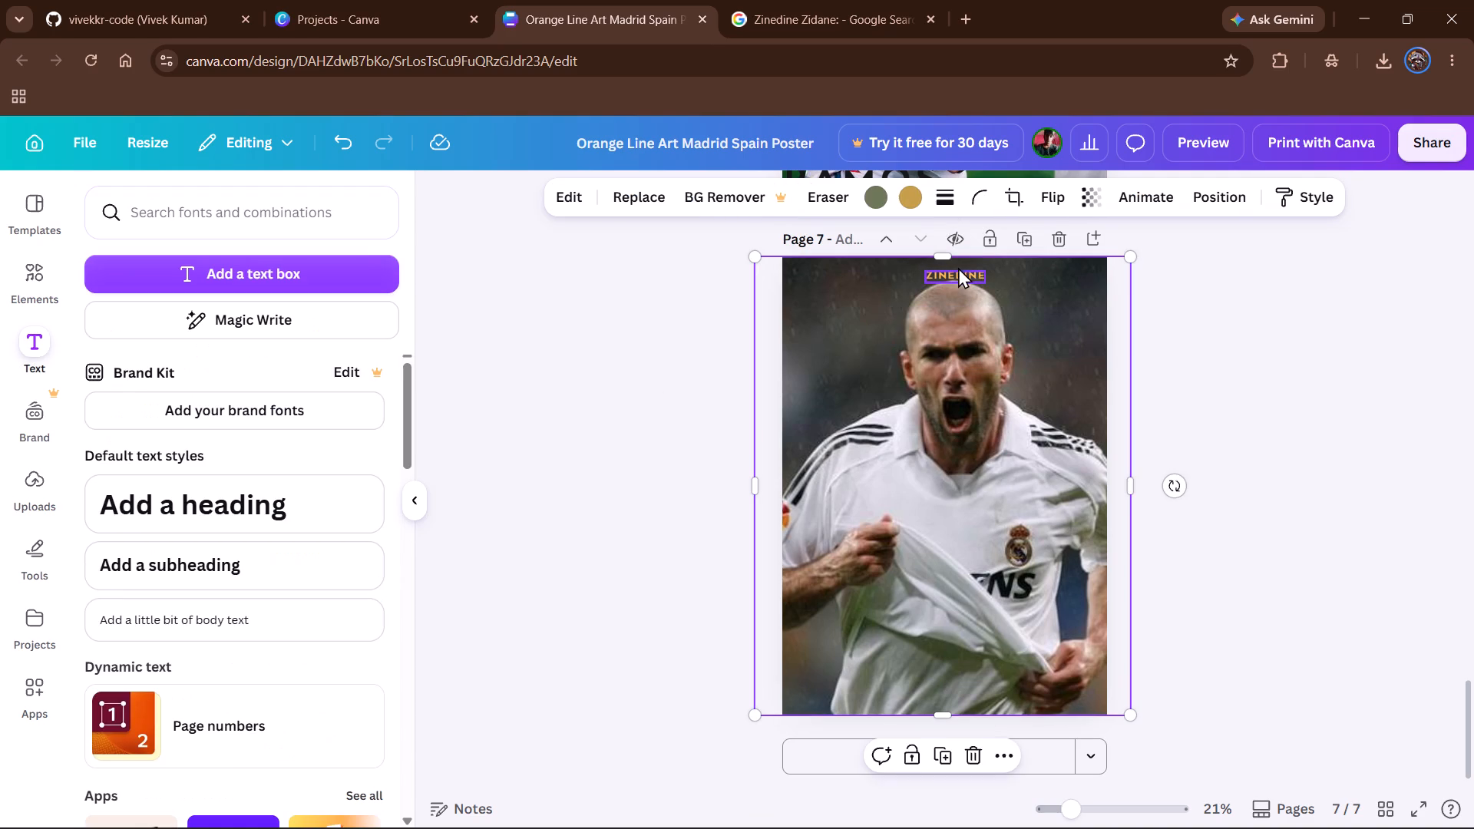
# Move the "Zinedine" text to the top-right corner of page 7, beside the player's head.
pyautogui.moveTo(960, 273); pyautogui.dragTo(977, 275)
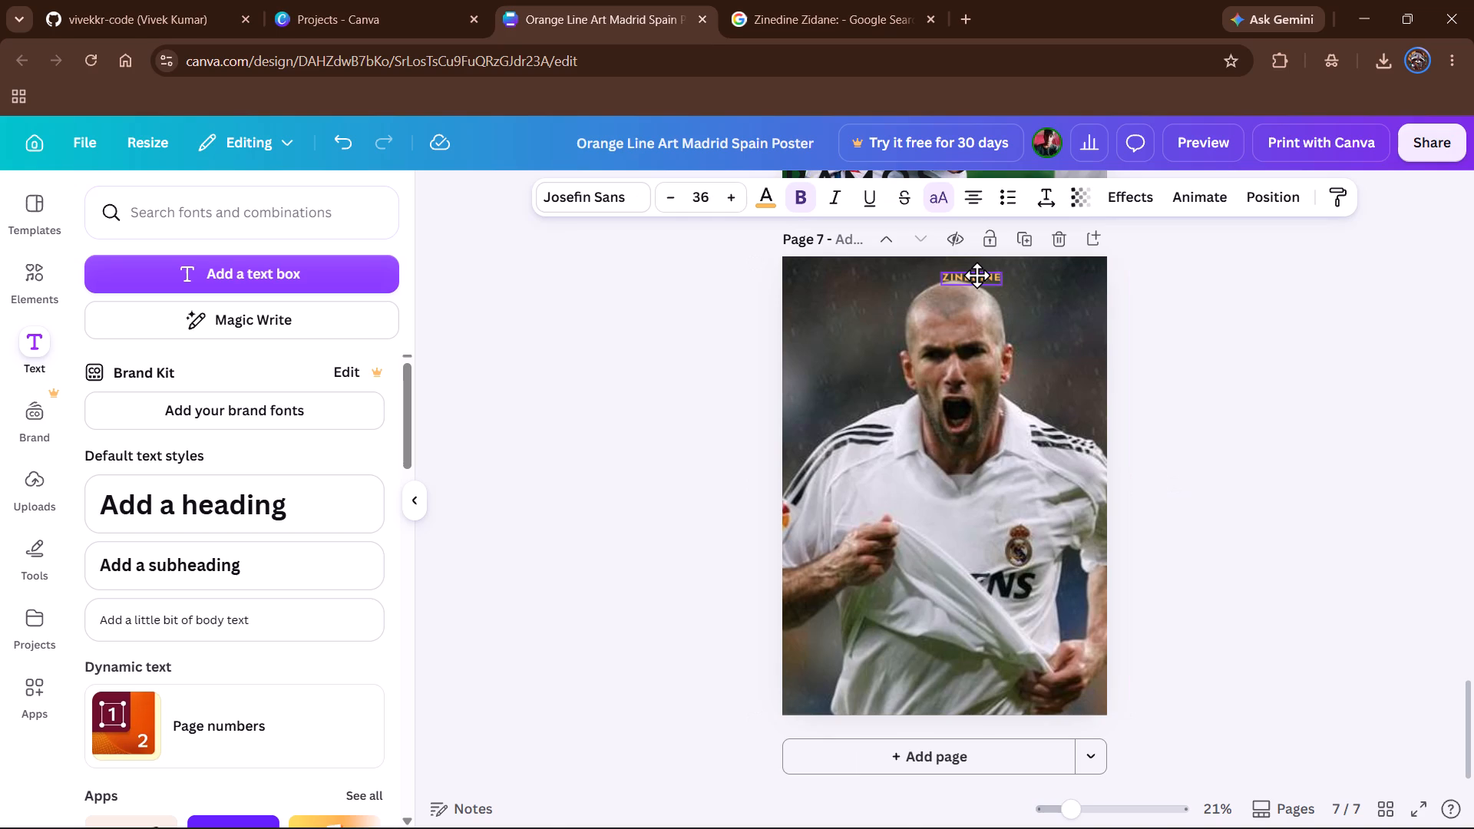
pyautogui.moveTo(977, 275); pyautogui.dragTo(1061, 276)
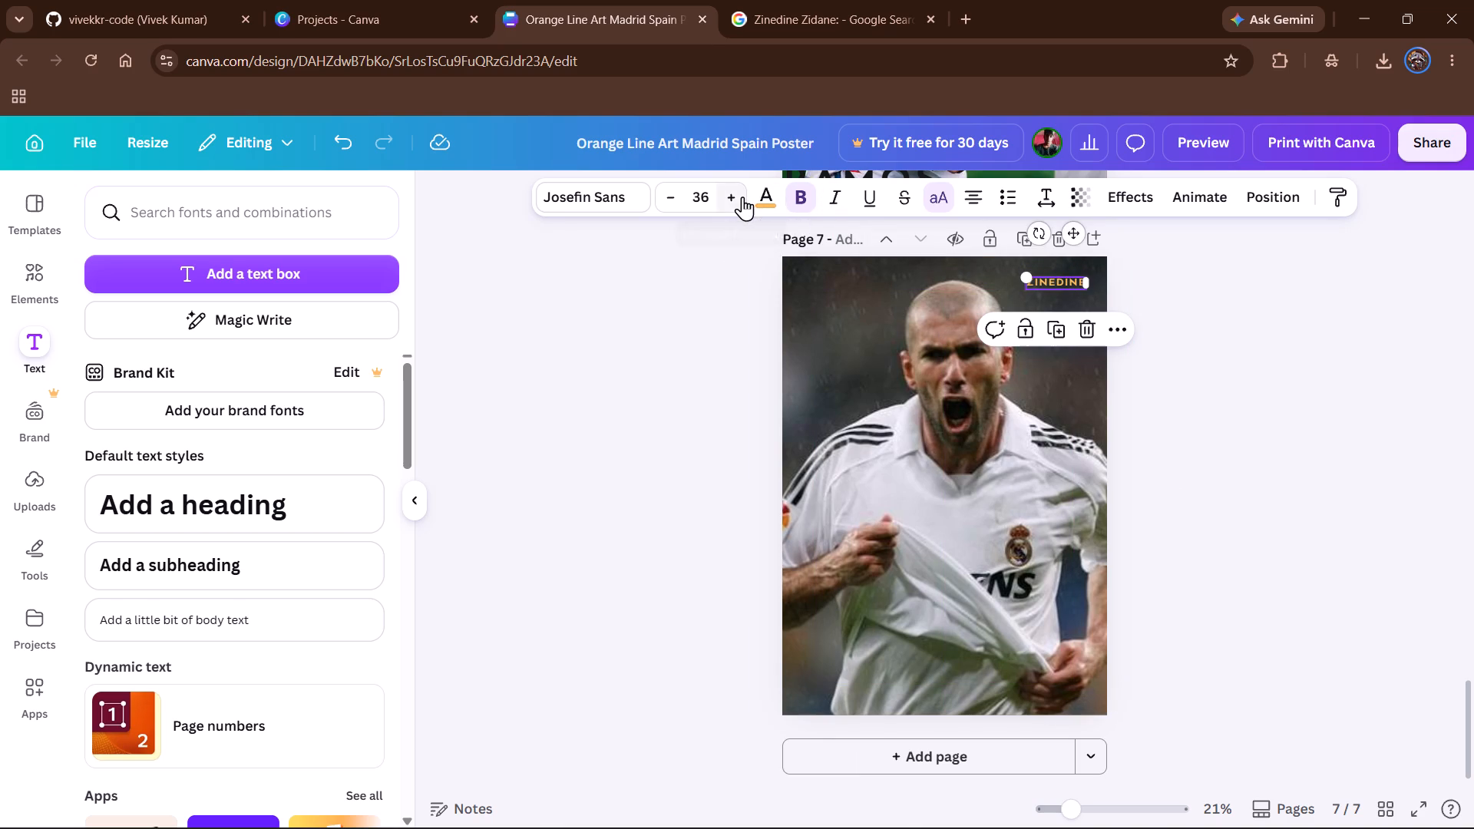
# Add a second text box just below "Zinedine" on page 7 reading "Zidane".
pyautogui.click(315, 285)
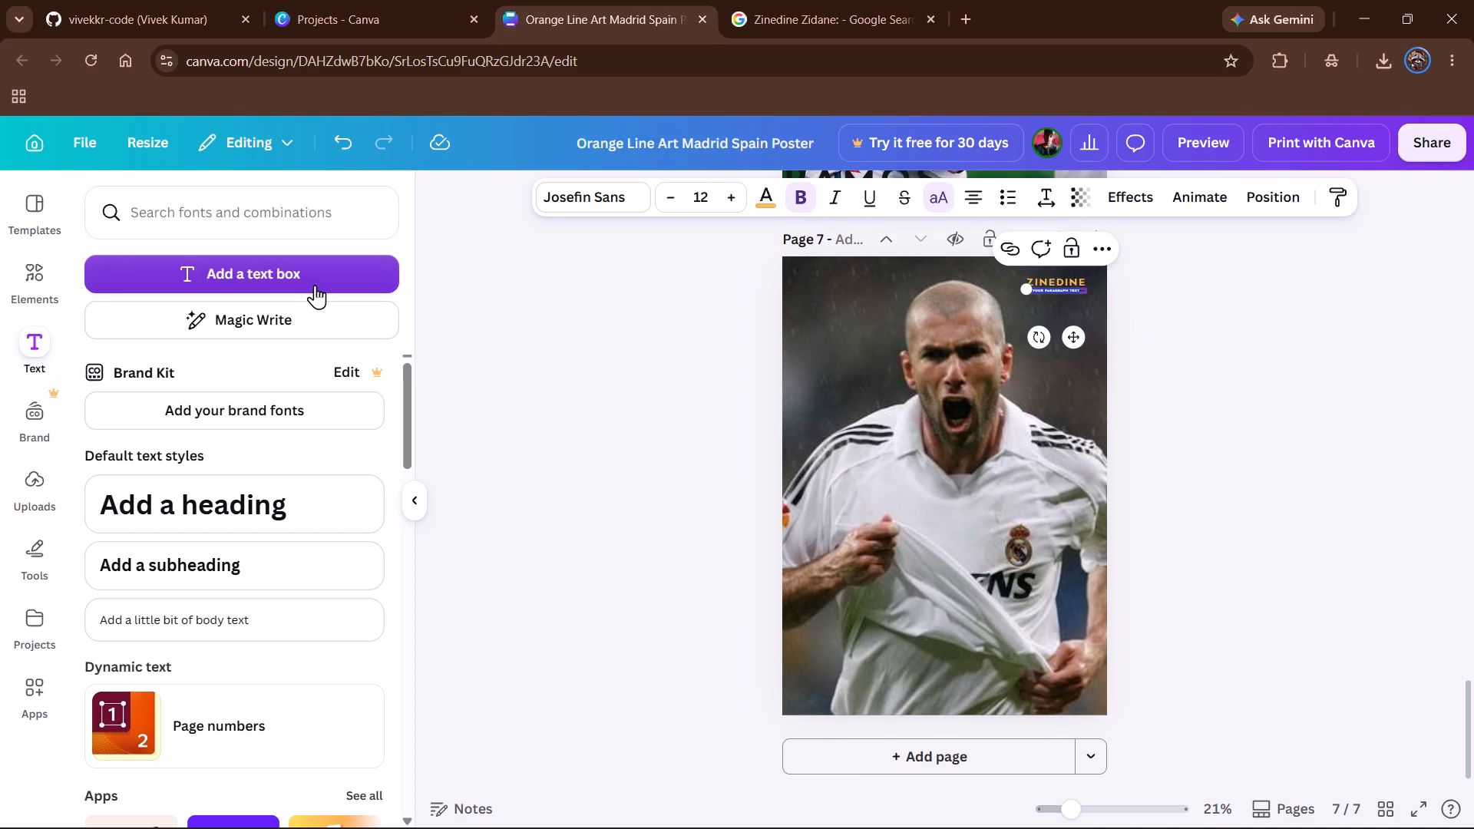
pyautogui.hotkey('shift', 'z')
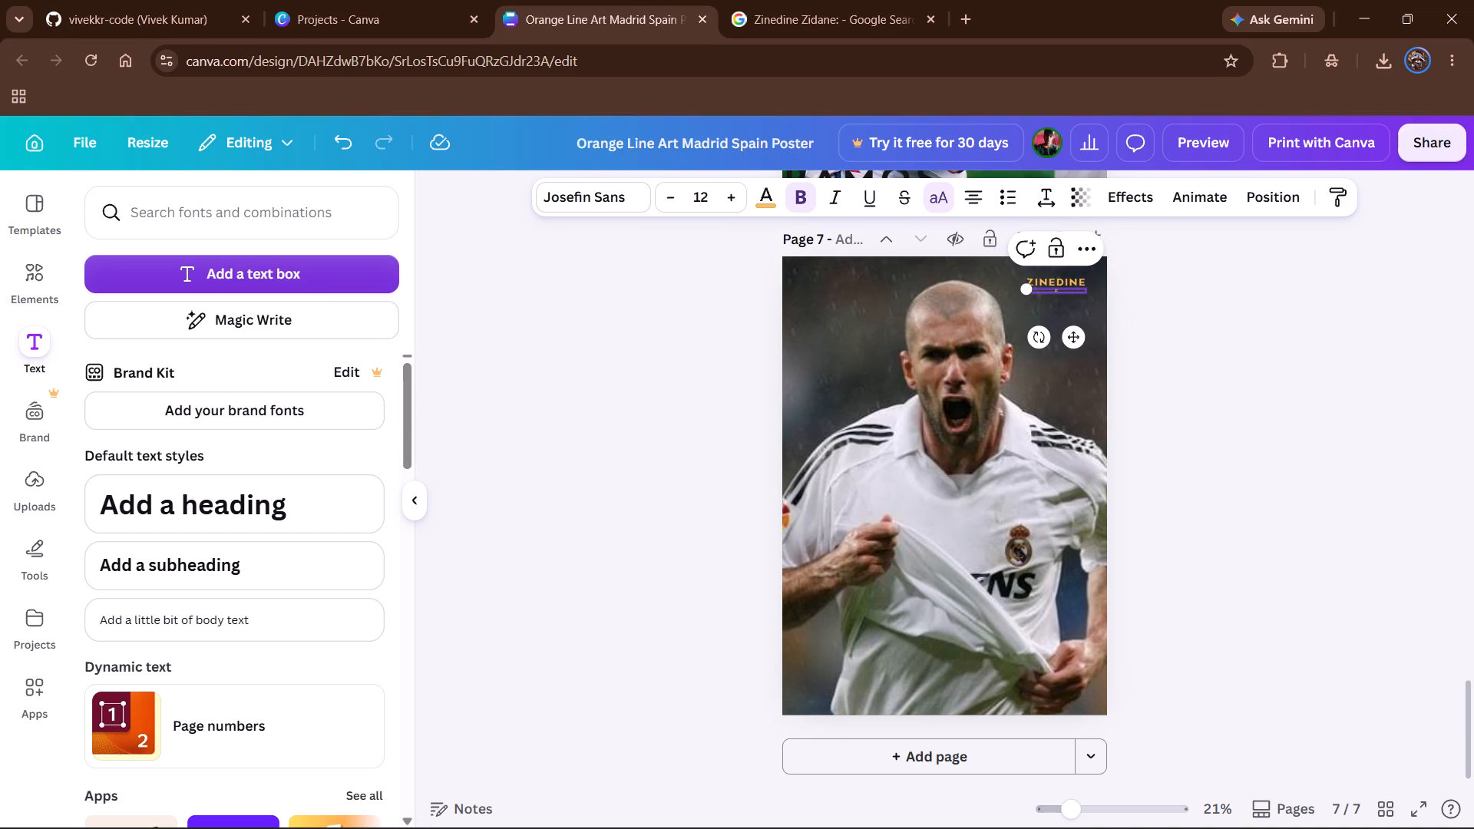
pyautogui.write('ida')
pyautogui.write('neA')
# Select all of the surname text and increase its font size to 54.
pyautogui.hotkey('ctrl', 'a')
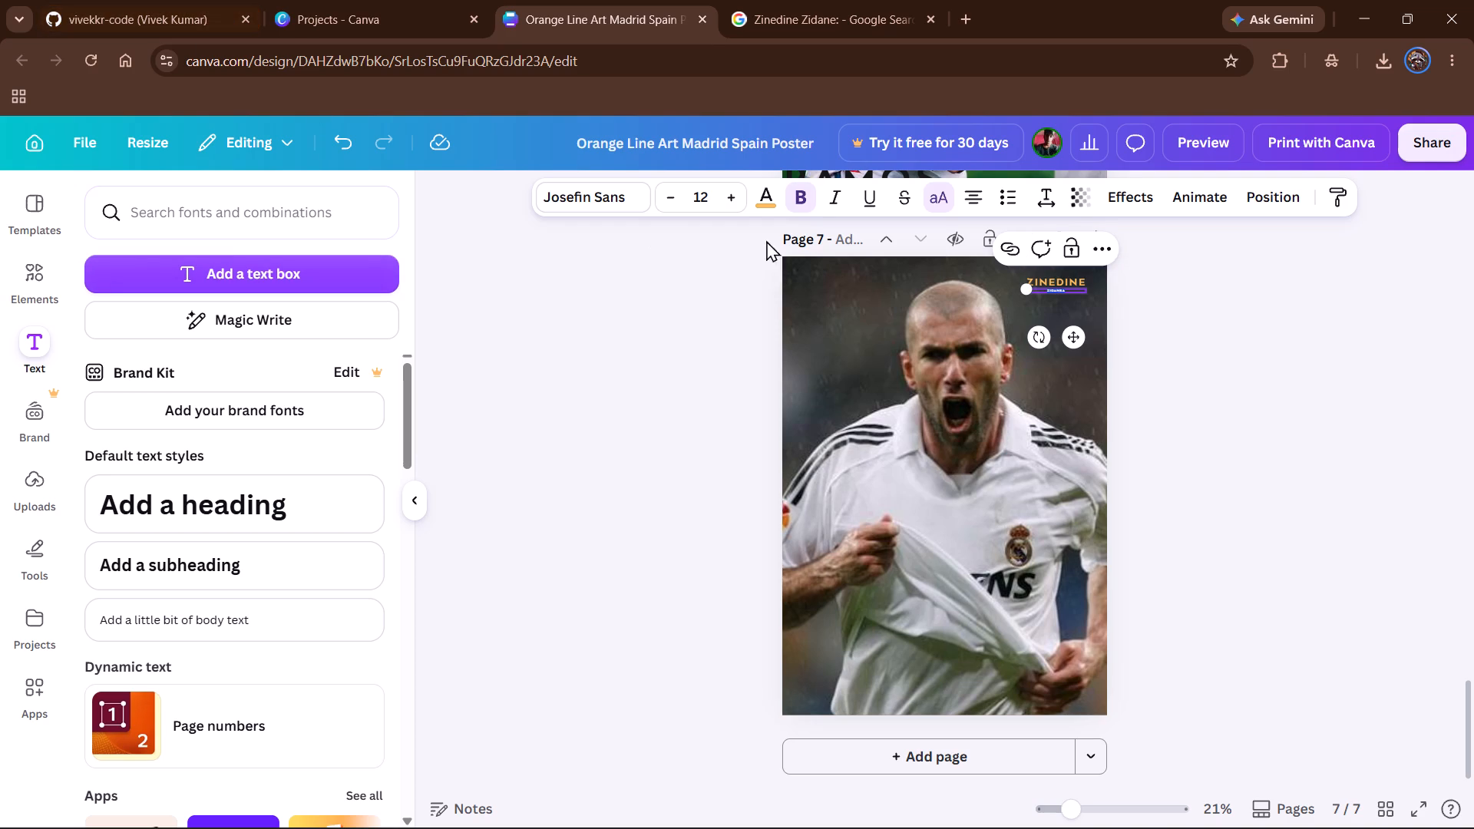
pyautogui.tripleClick(729, 197)
pyautogui.moveTo(729, 197); pyautogui.dragTo(724, 188)
pyautogui.moveTo(724, 188); pyautogui.dragTo(720, 180)
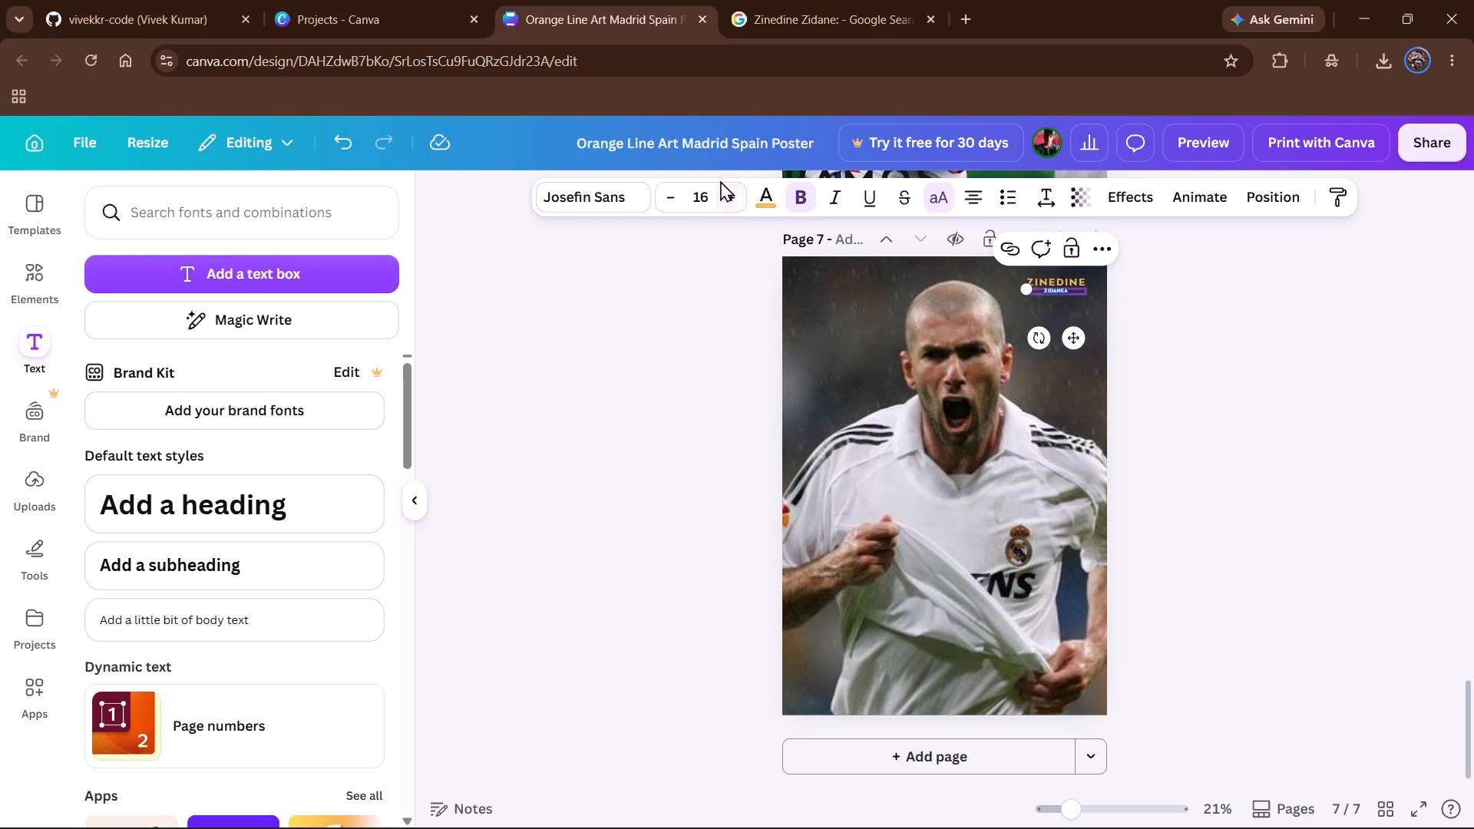
pyautogui.tripleClick(730, 190)
pyautogui.tripleClick(730, 190)
pyautogui.tripleClick(730, 190)
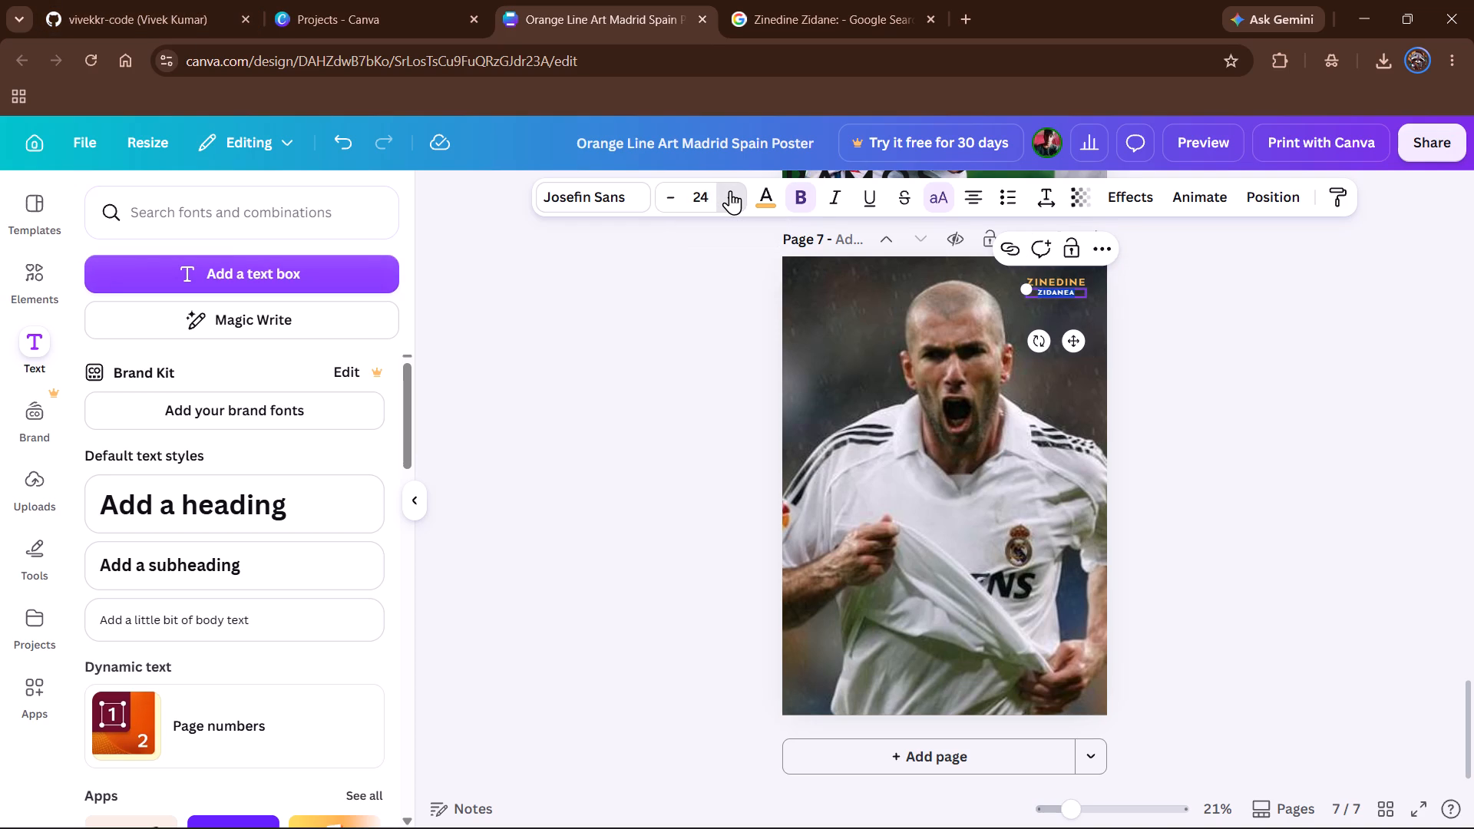
pyautogui.tripleClick(730, 190)
pyautogui.tripleClick(730, 190)
pyautogui.tripleClick(730, 190)
pyautogui.tripleClick(730, 190)
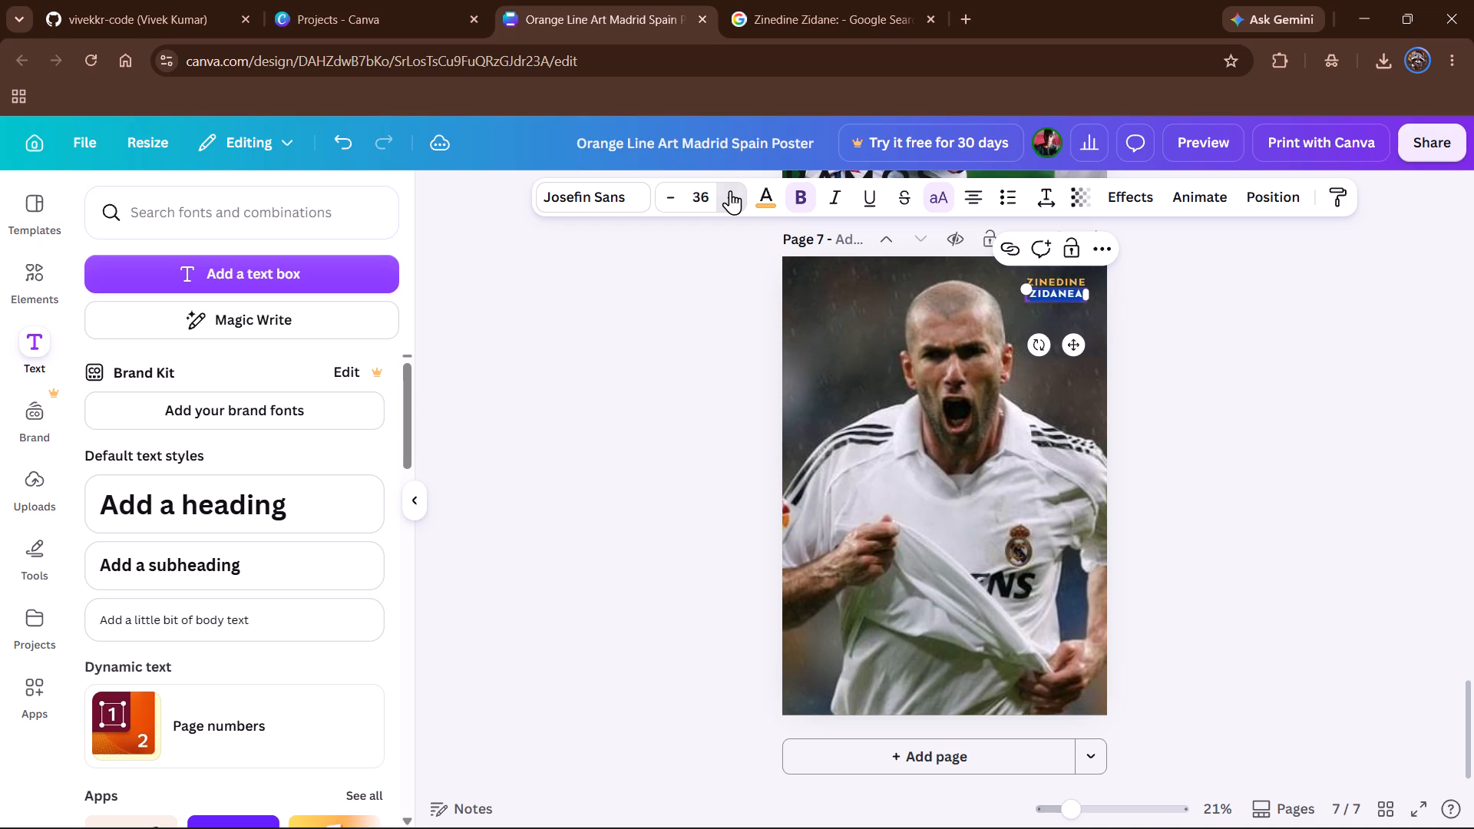
pyautogui.doubleClick(730, 190)
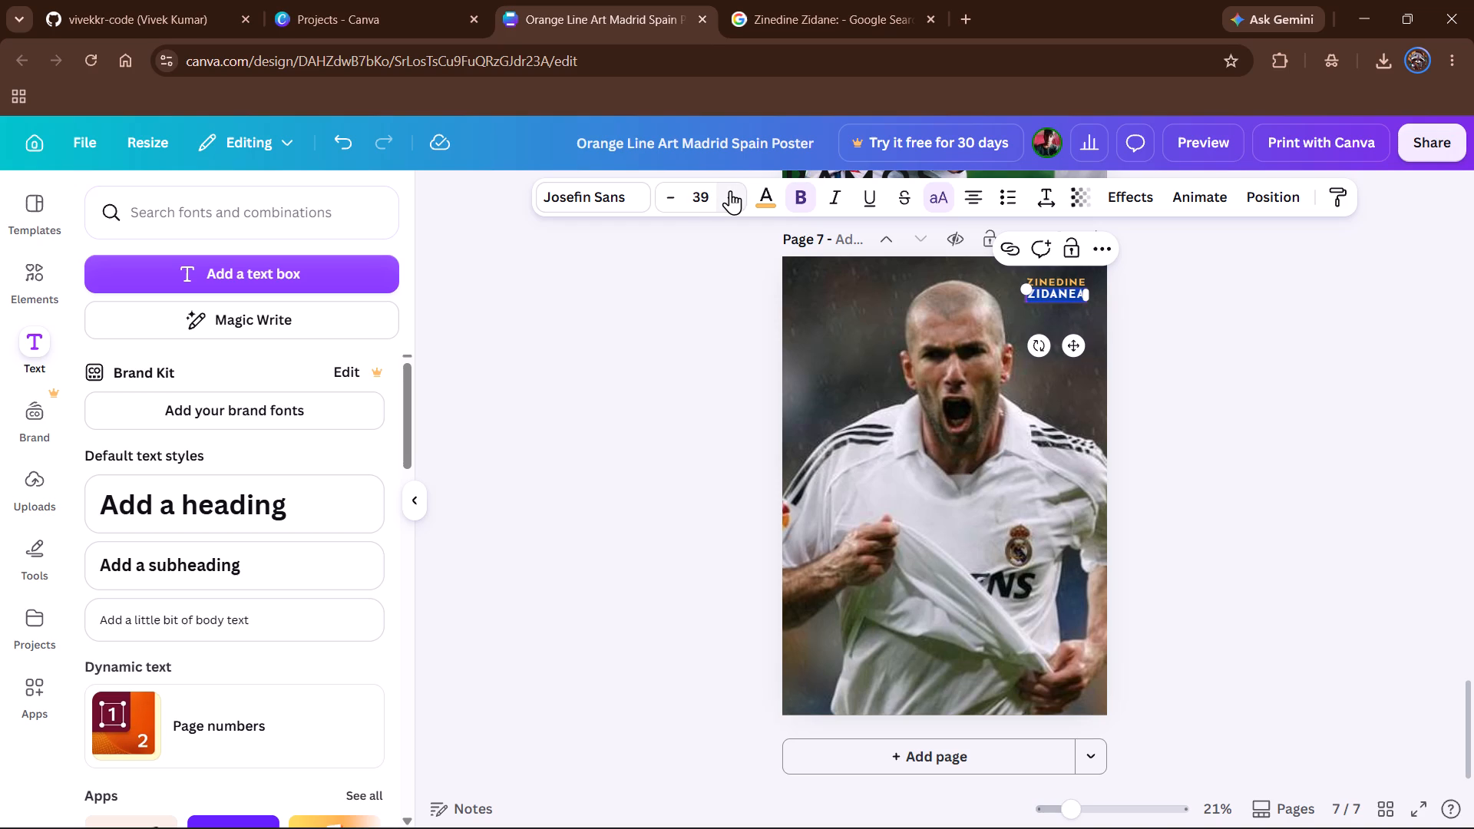
pyautogui.tripleClick(730, 190)
pyautogui.tripleClick(730, 190)
pyautogui.tripleClick(730, 190)
pyautogui.tripleClick(730, 190)
pyautogui.tripleClick(730, 190)
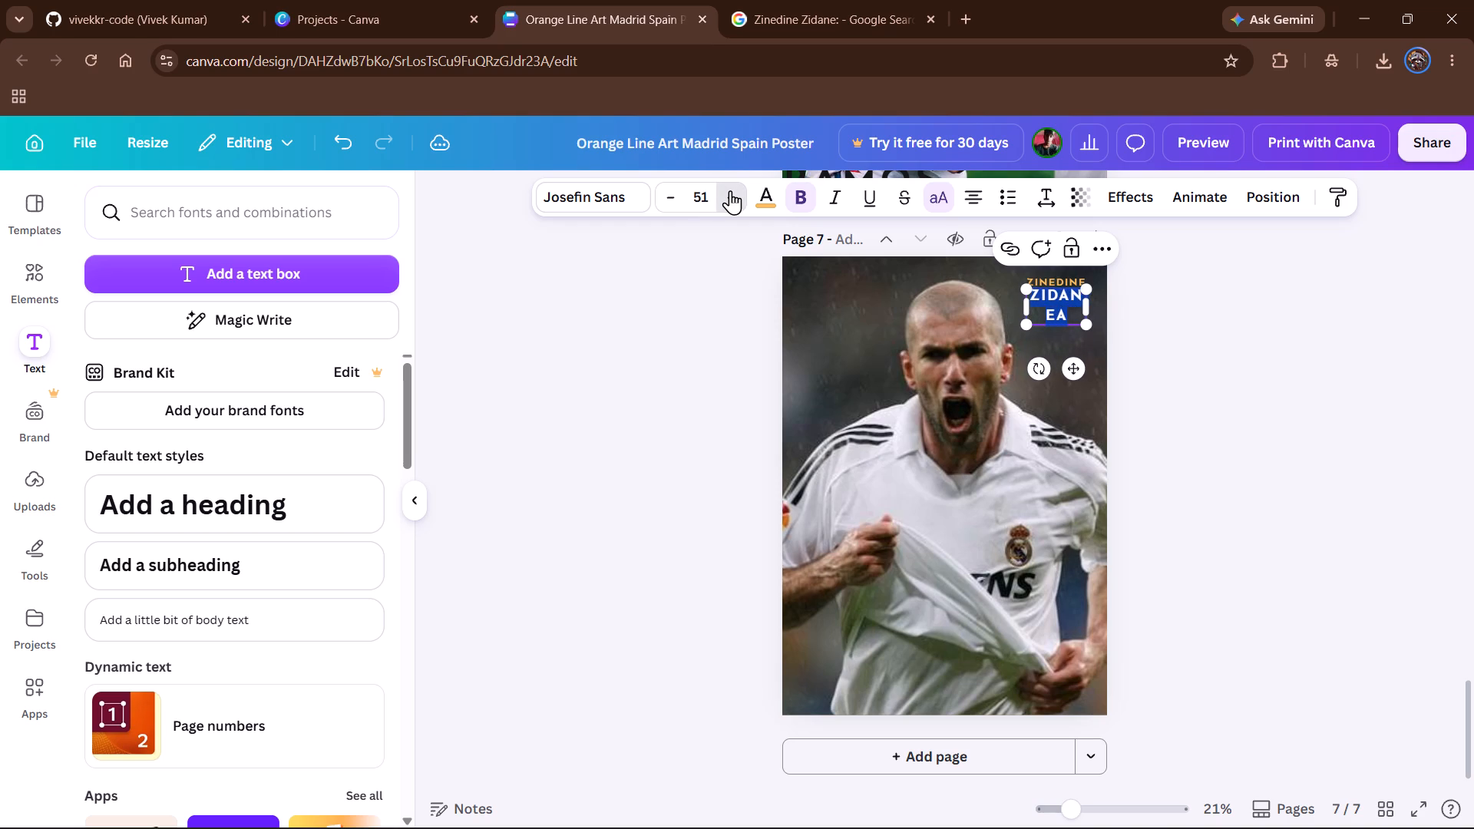
# Delete the stray "A" at the end of the surname so the text reads "Zidane".
pyautogui.click(1061, 315)
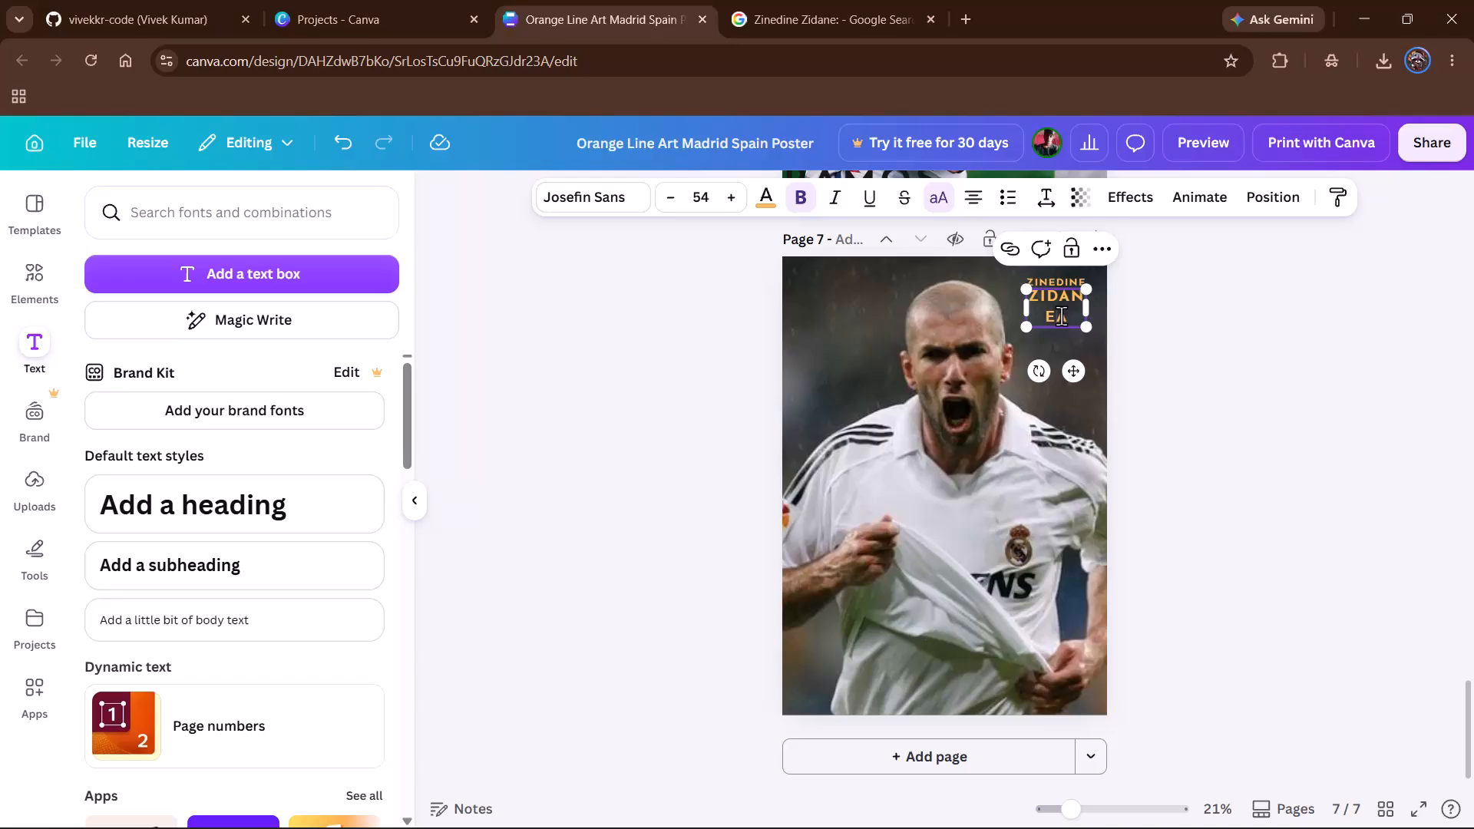
pyautogui.press('Right')
pyautogui.press('BackSpace')
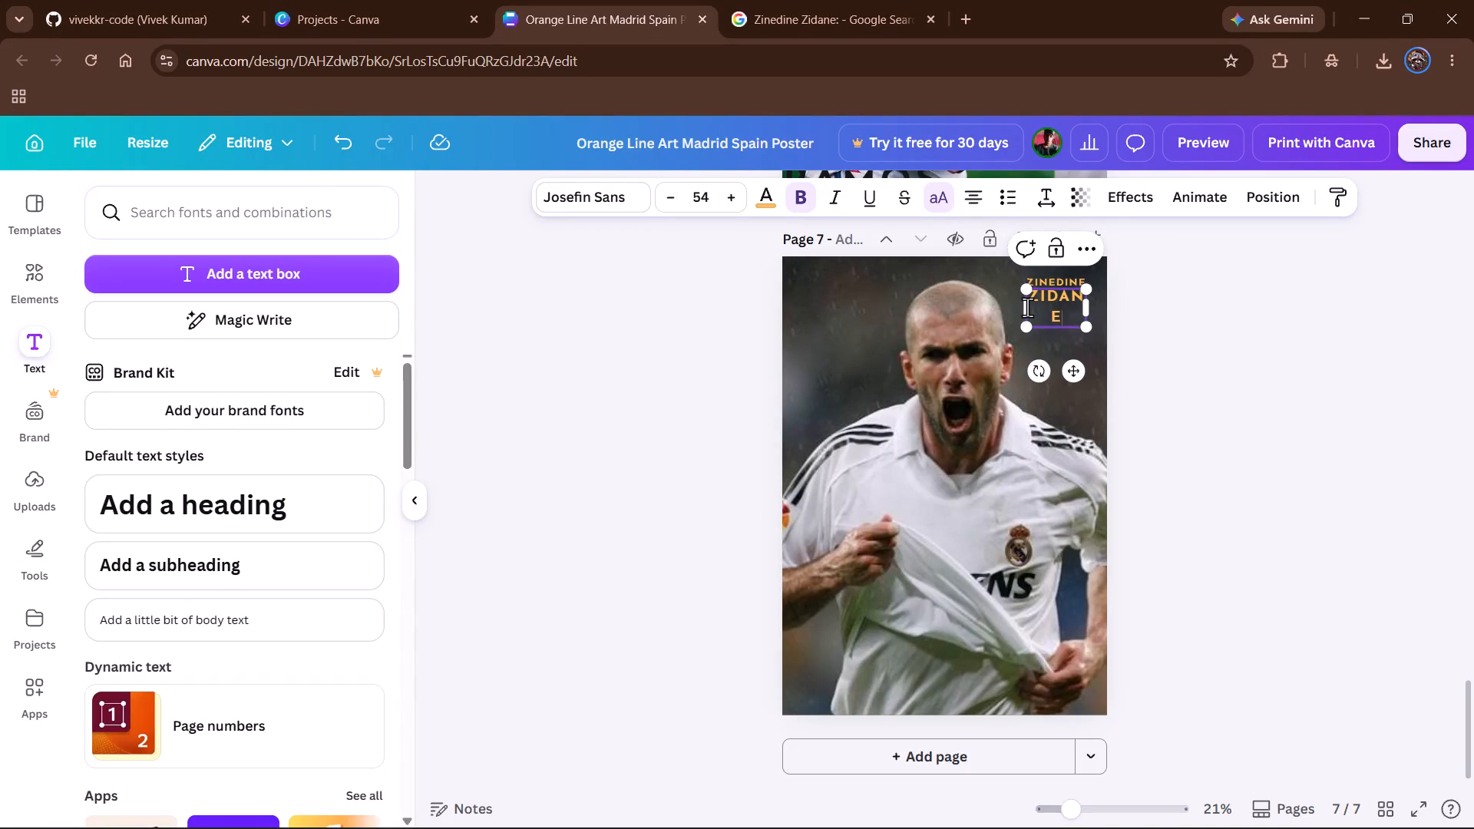
# Widen the "Zidane" text box so the surname fits on one line, and shift it slightly further below "Zinedine".
pyautogui.moveTo(1026, 311); pyautogui.dragTo(960, 317)
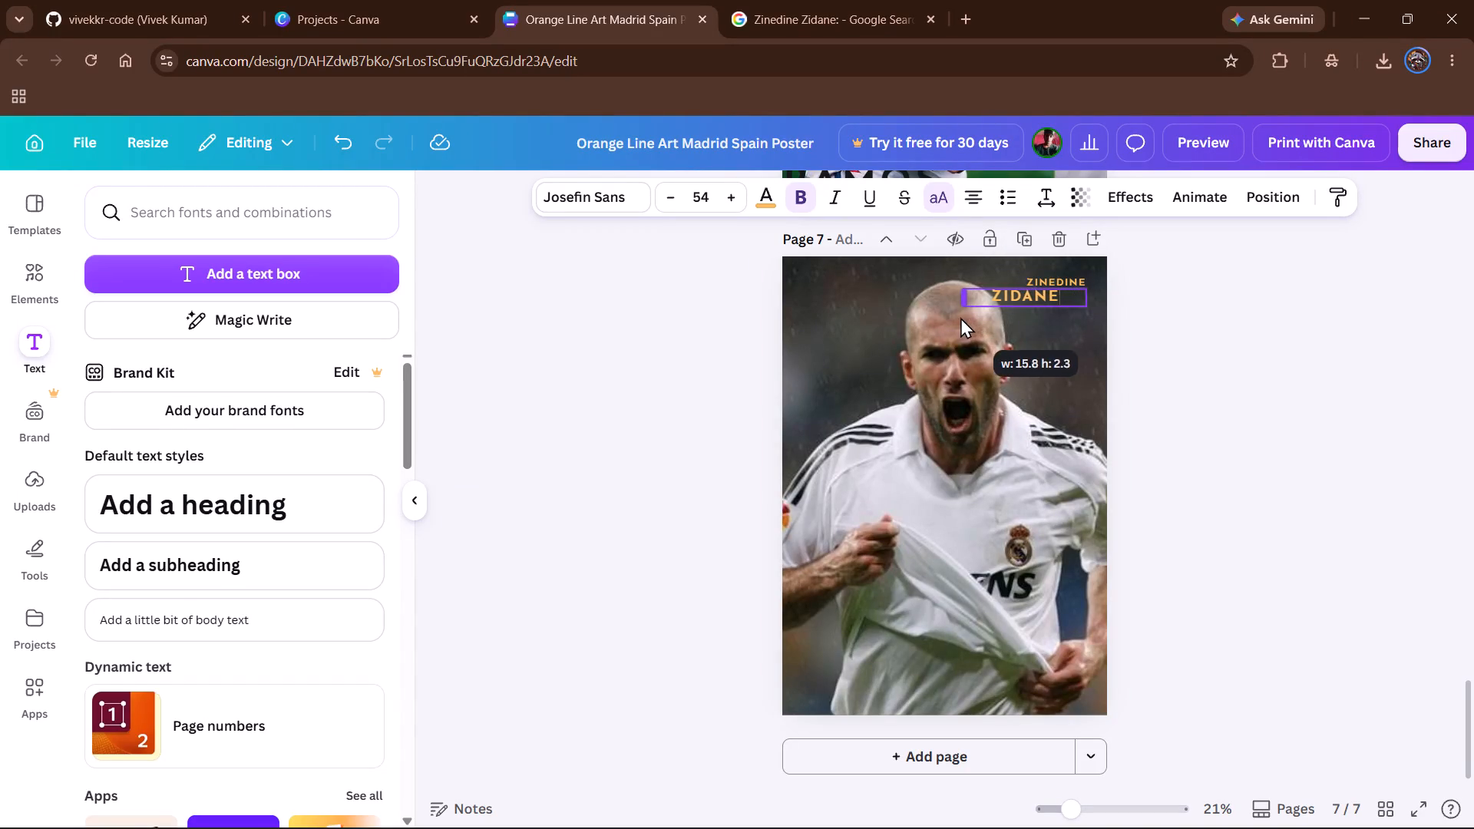
pyautogui.moveTo(960, 317); pyautogui.dragTo(953, 317)
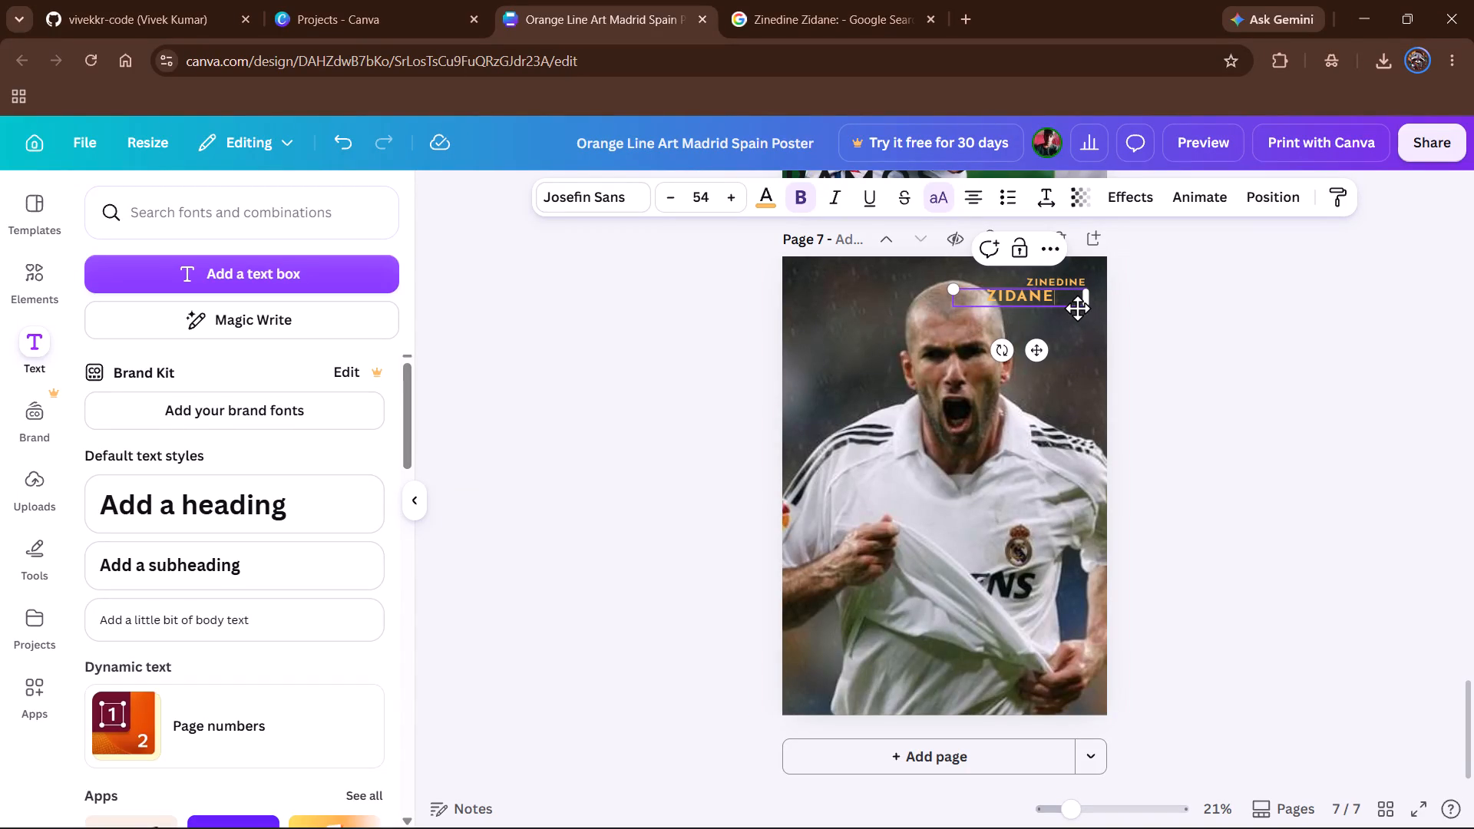
pyautogui.moveTo(1077, 308); pyautogui.dragTo(1081, 322)
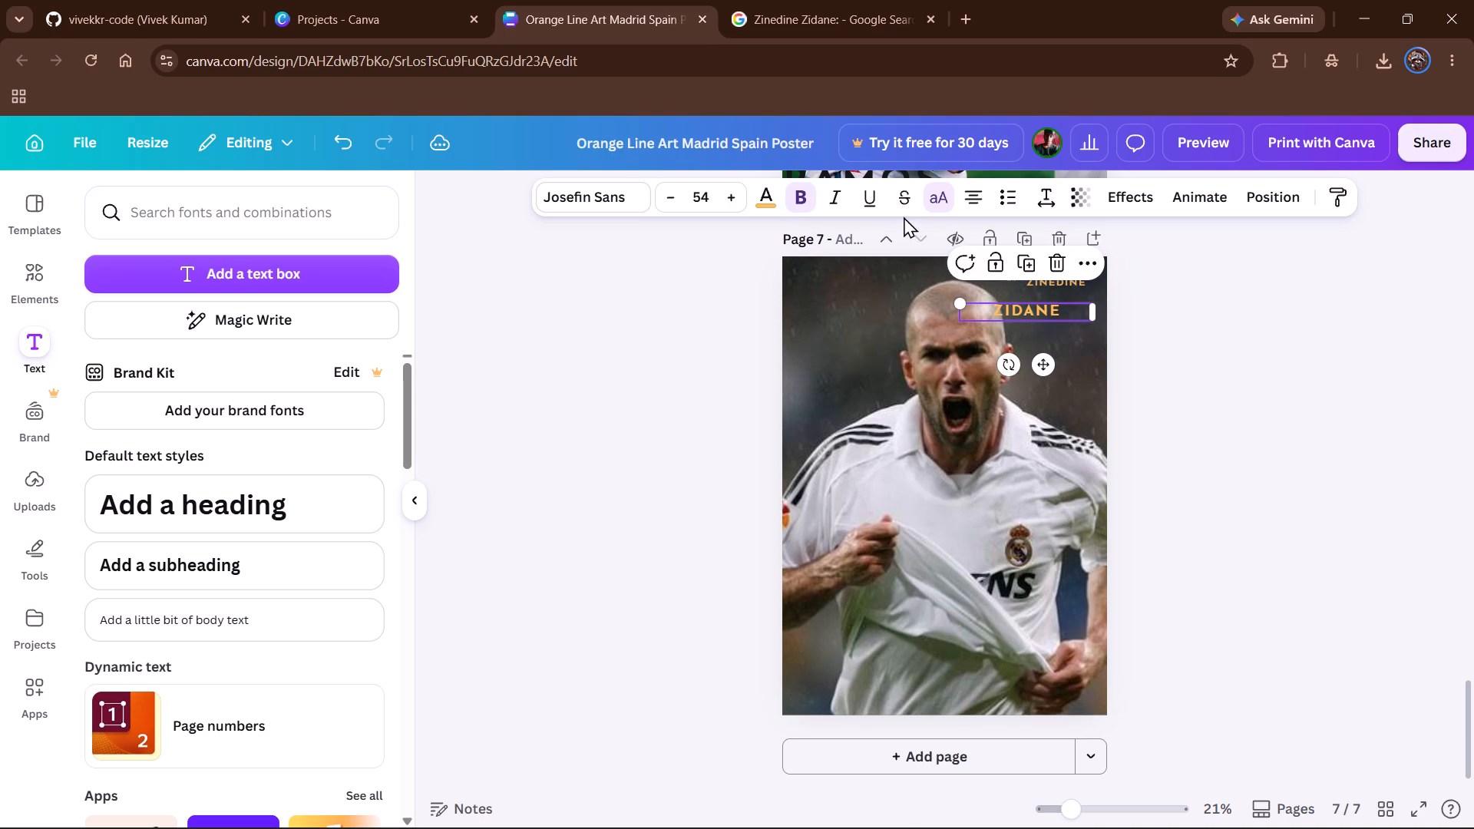
# Increase the font size of the "Zidane" text to 93.
pyautogui.click(727, 193)
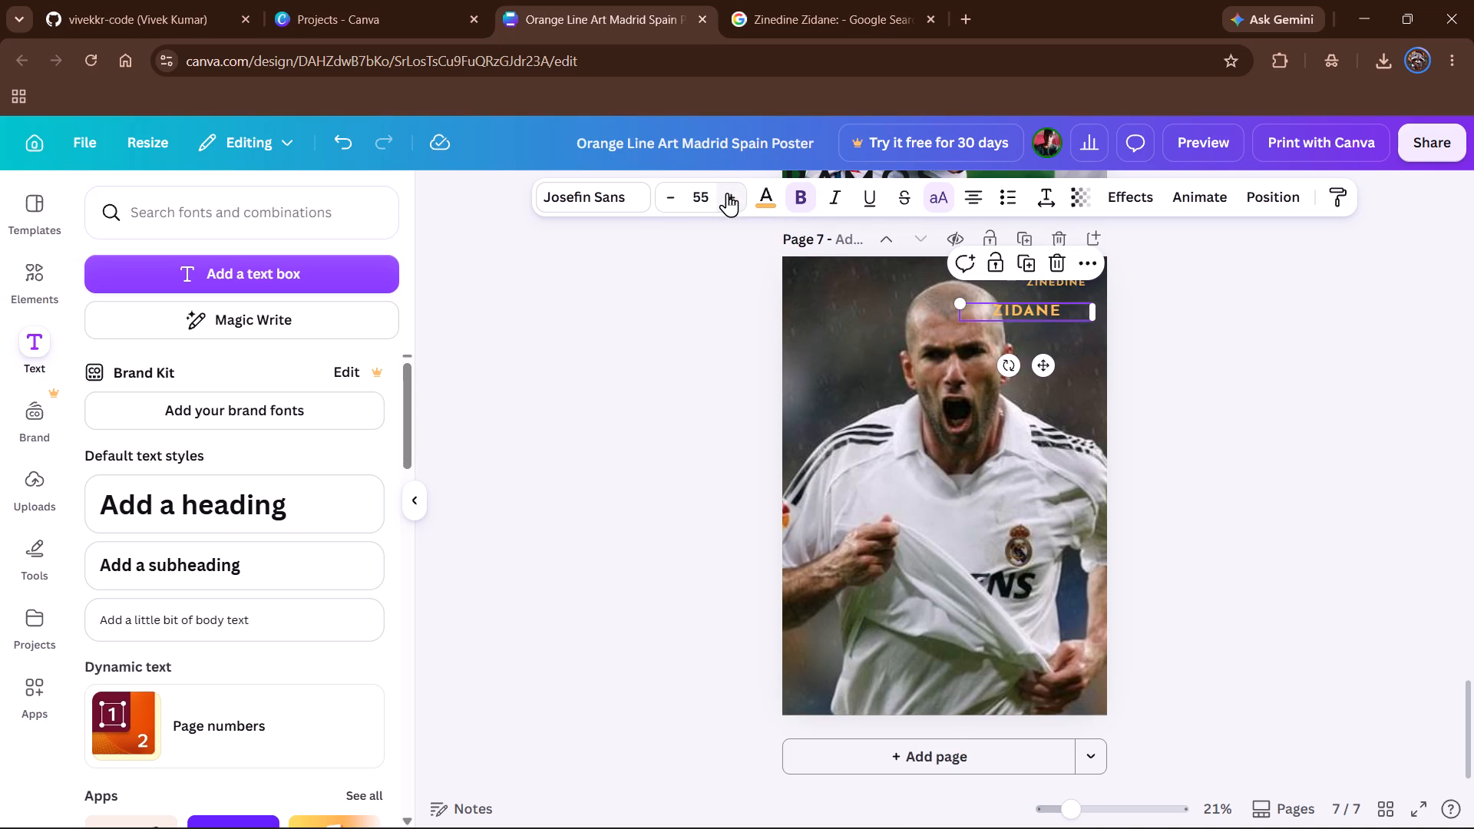
pyautogui.tripleClick(727, 193)
pyautogui.tripleClick(727, 193)
pyautogui.tripleClick(727, 193)
pyautogui.tripleClick(727, 193)
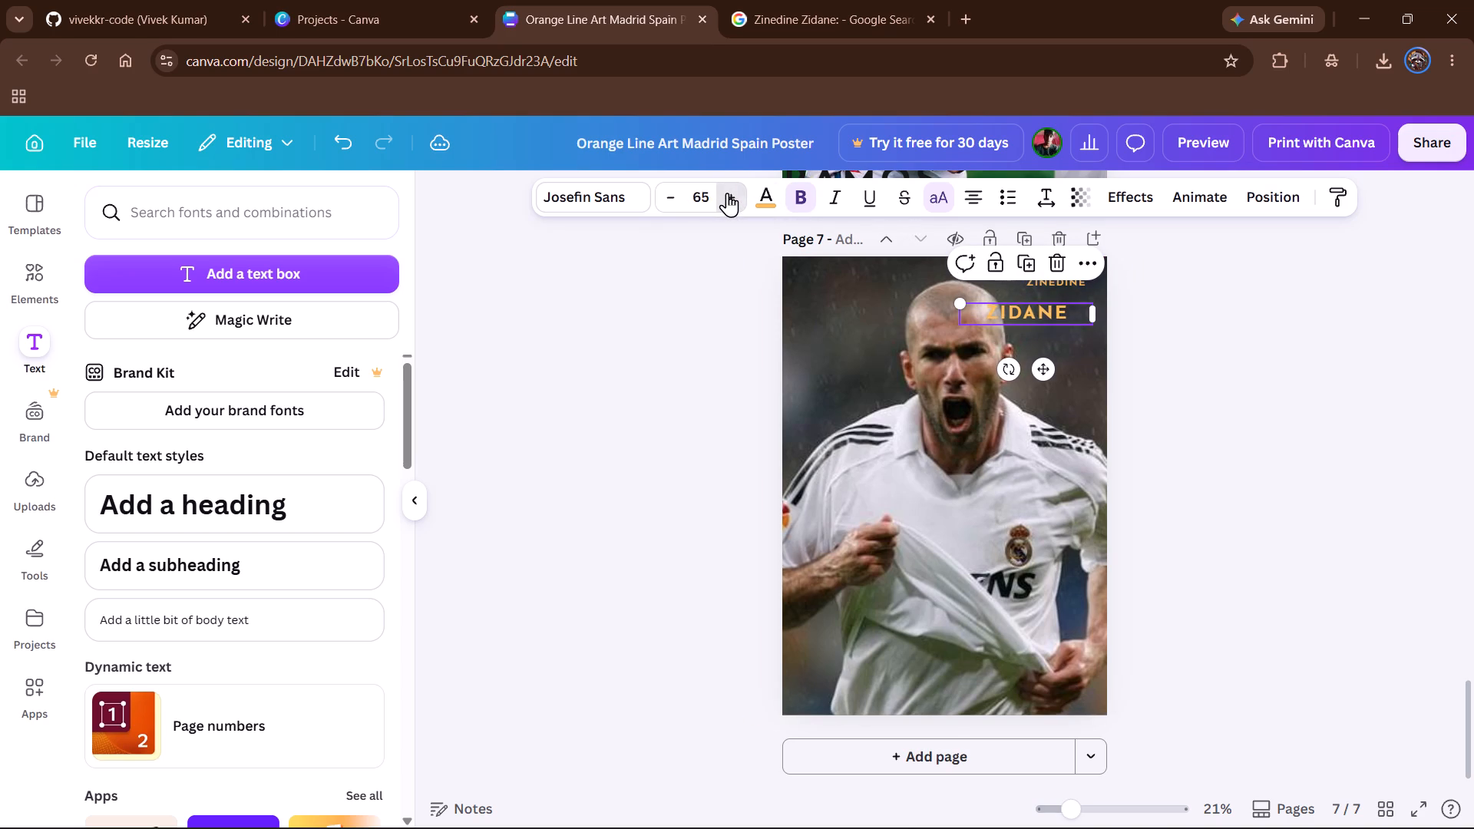
pyautogui.tripleClick(727, 193)
pyautogui.tripleClick(727, 193)
pyautogui.tripleClick(727, 193)
pyautogui.tripleClick(727, 193)
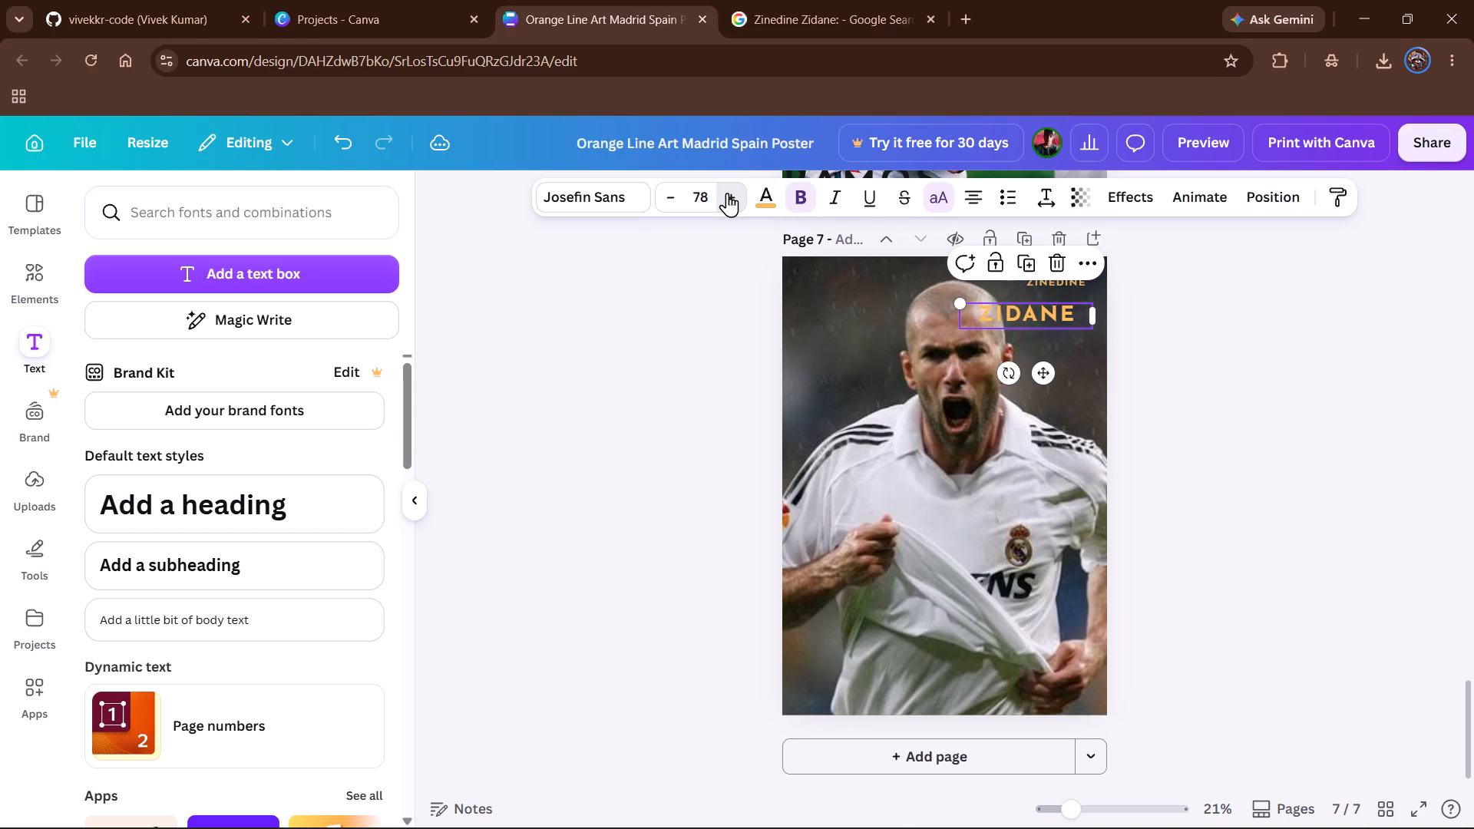
pyautogui.tripleClick(727, 193)
pyautogui.tripleClick(727, 193)
pyautogui.tripleClick(727, 193)
pyautogui.tripleClick(727, 193)
pyautogui.doubleClick(727, 193)
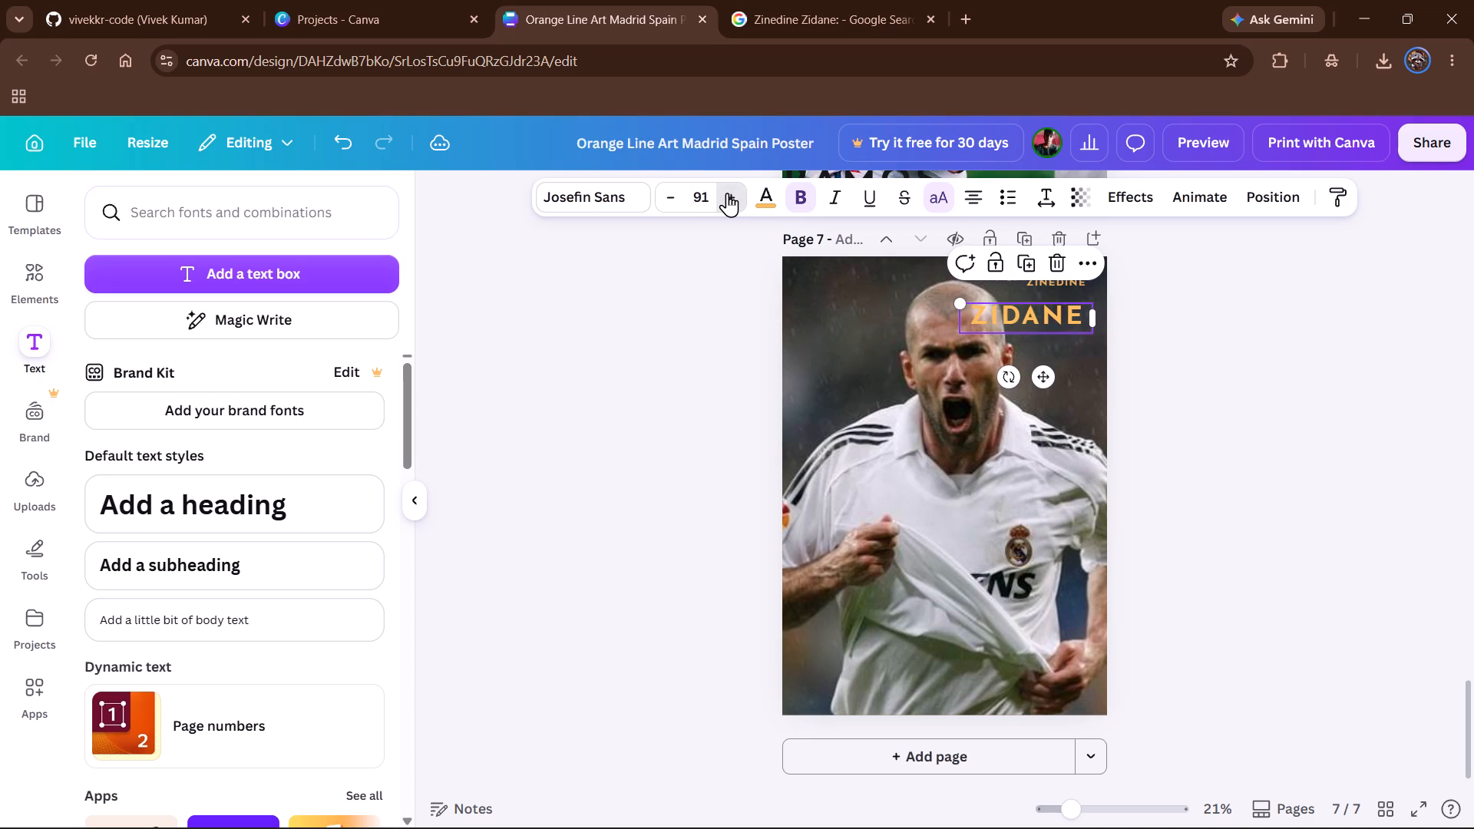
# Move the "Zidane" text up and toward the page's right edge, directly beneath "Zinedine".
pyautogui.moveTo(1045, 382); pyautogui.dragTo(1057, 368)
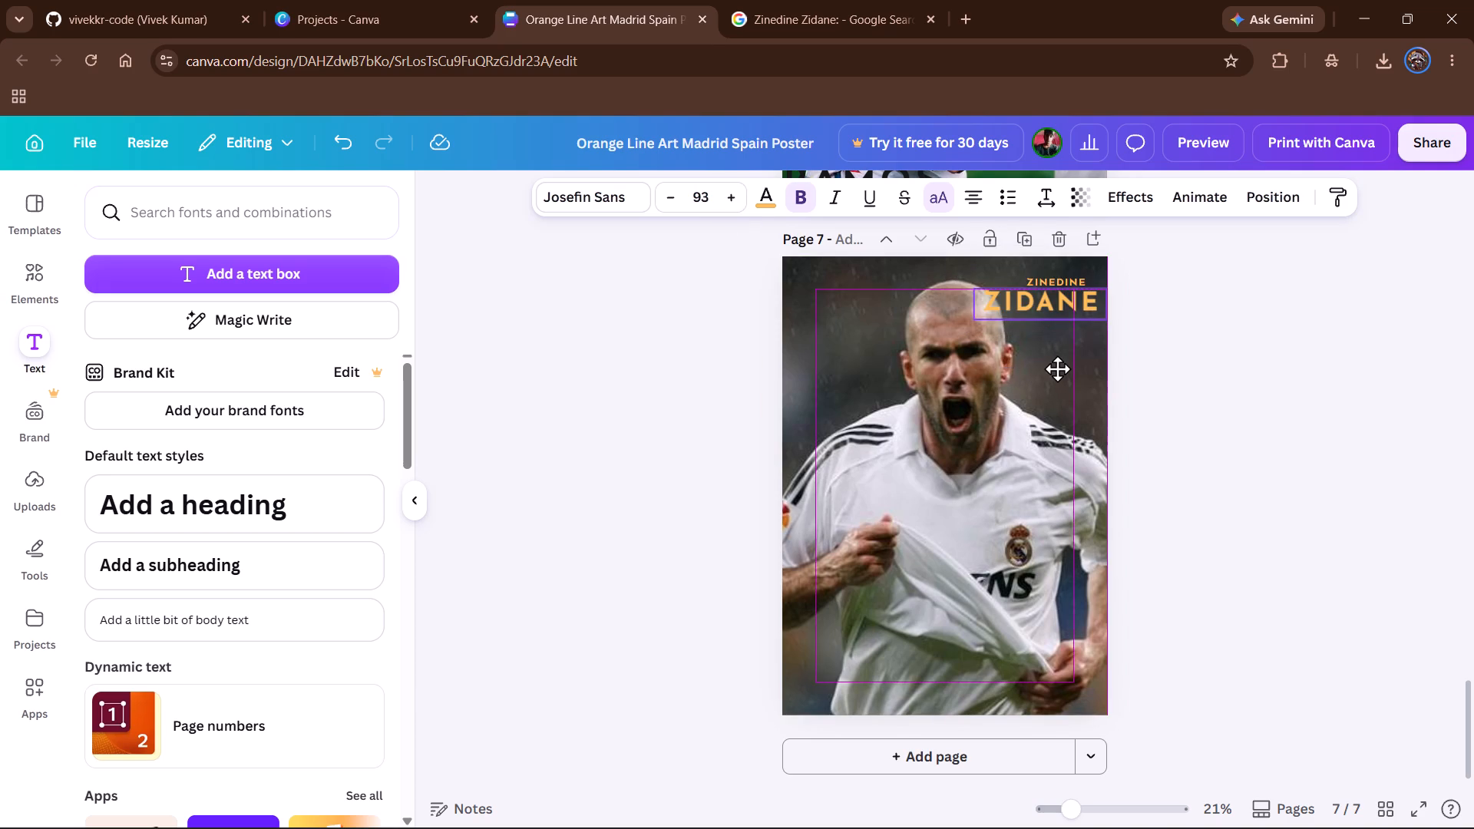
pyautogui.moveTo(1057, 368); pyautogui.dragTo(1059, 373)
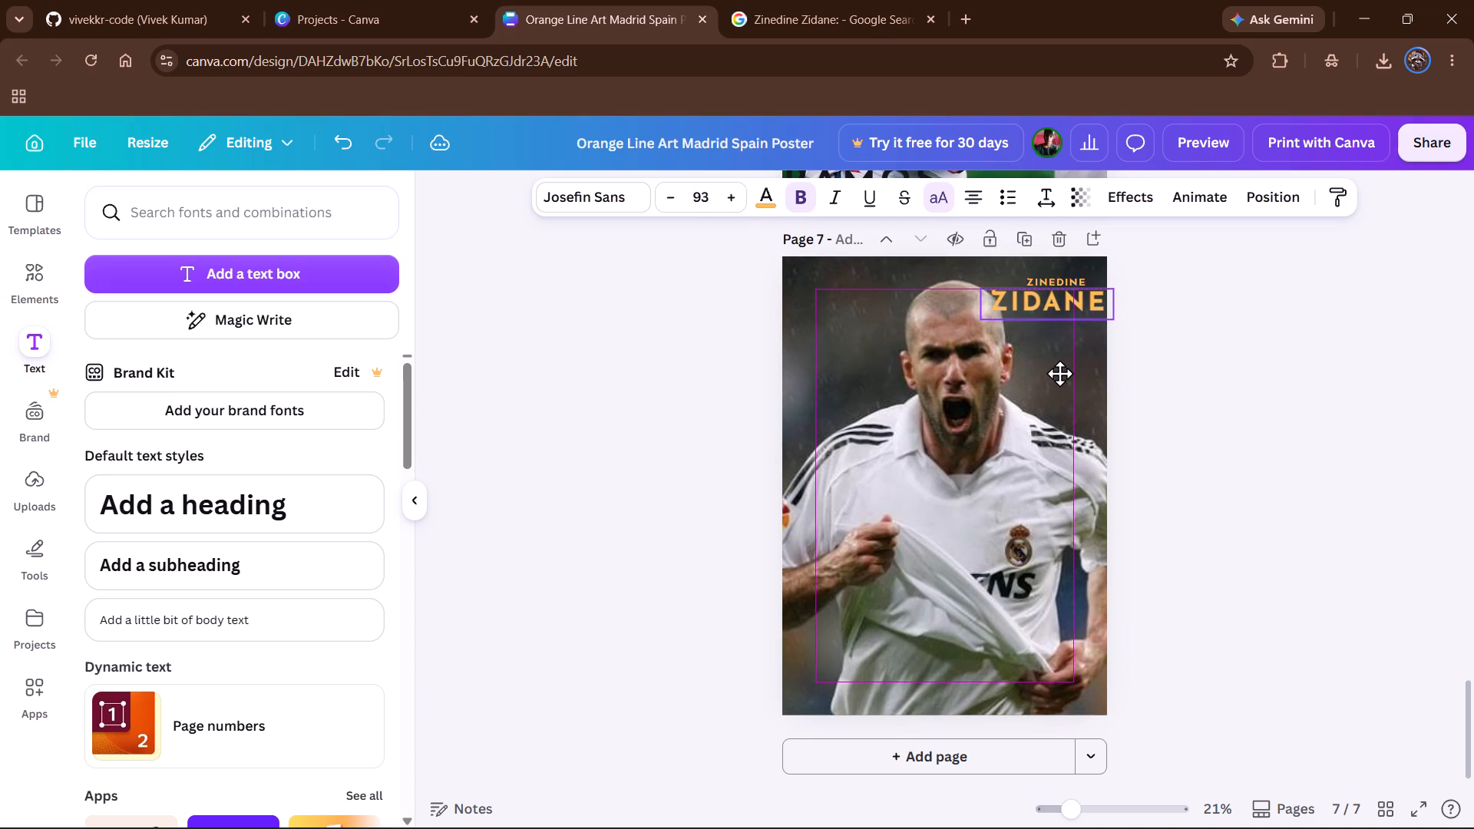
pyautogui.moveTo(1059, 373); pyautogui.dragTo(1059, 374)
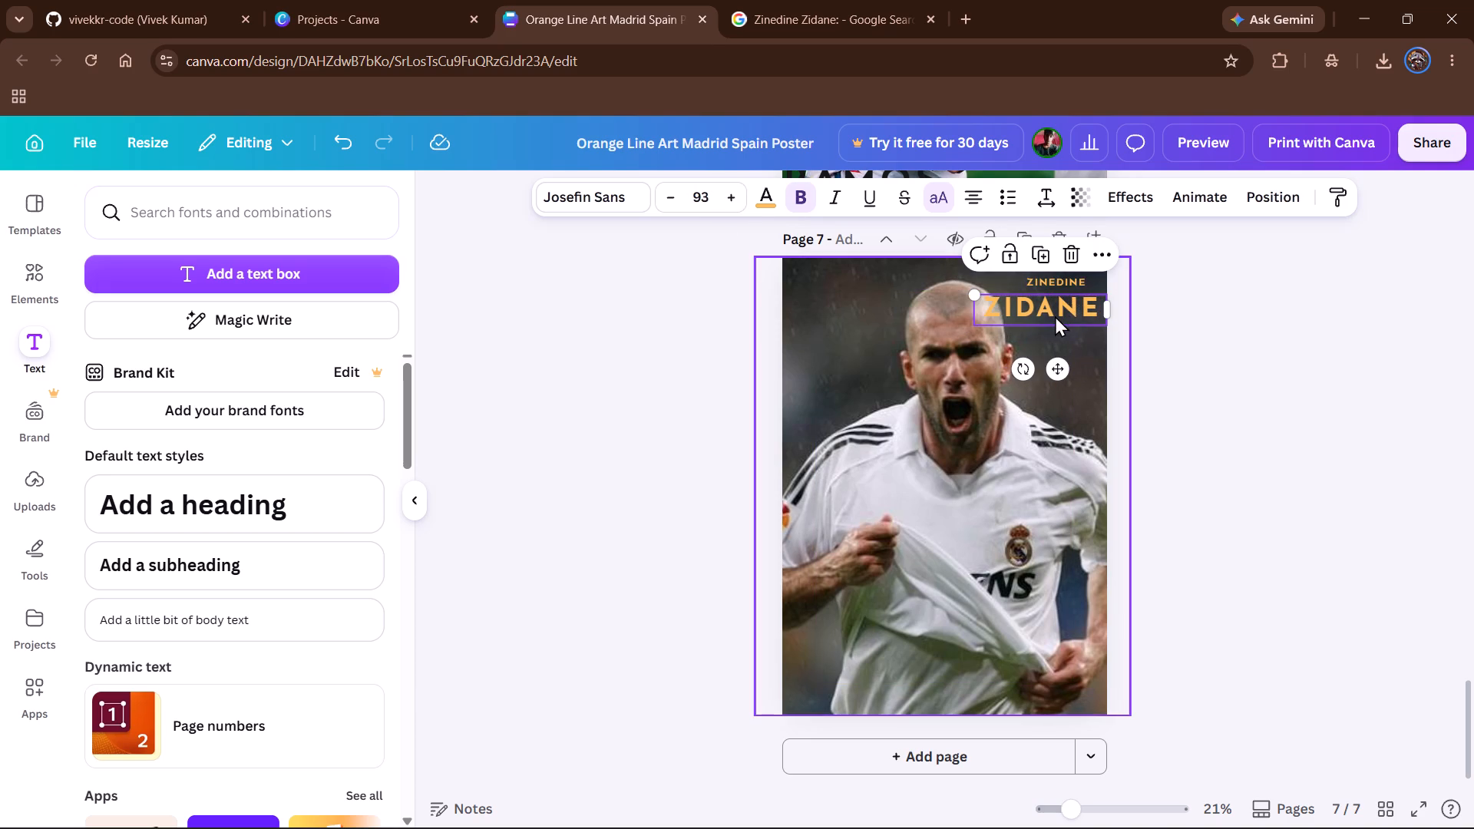
# Move the "Zidane" text to the left edge of page 7, beside the player's head.
pyautogui.moveTo(1059, 370); pyautogui.dragTo(851, 395)
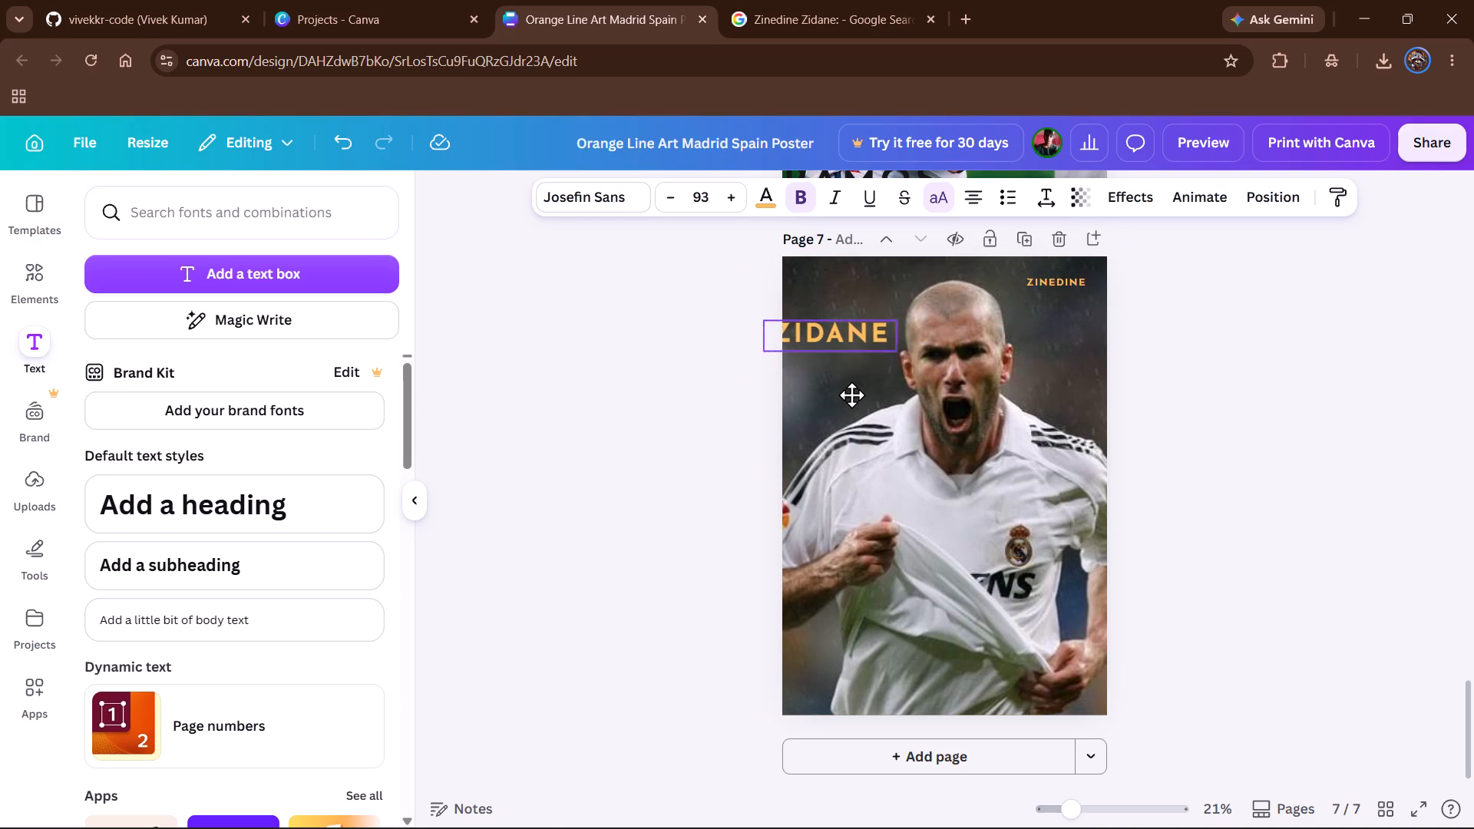
pyautogui.moveTo(851, 395); pyautogui.dragTo(864, 387)
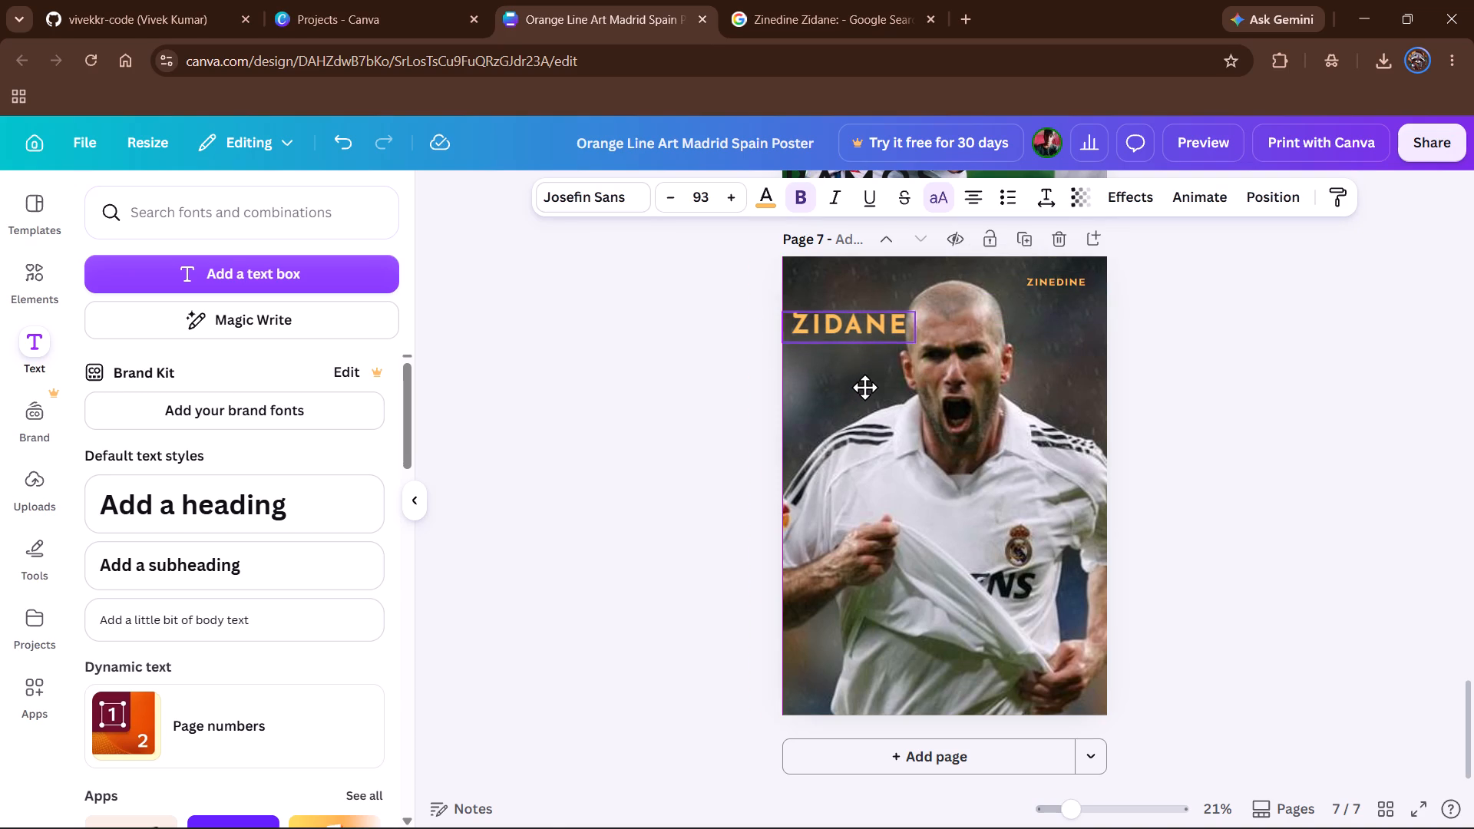
pyautogui.moveTo(864, 387); pyautogui.dragTo(862, 389)
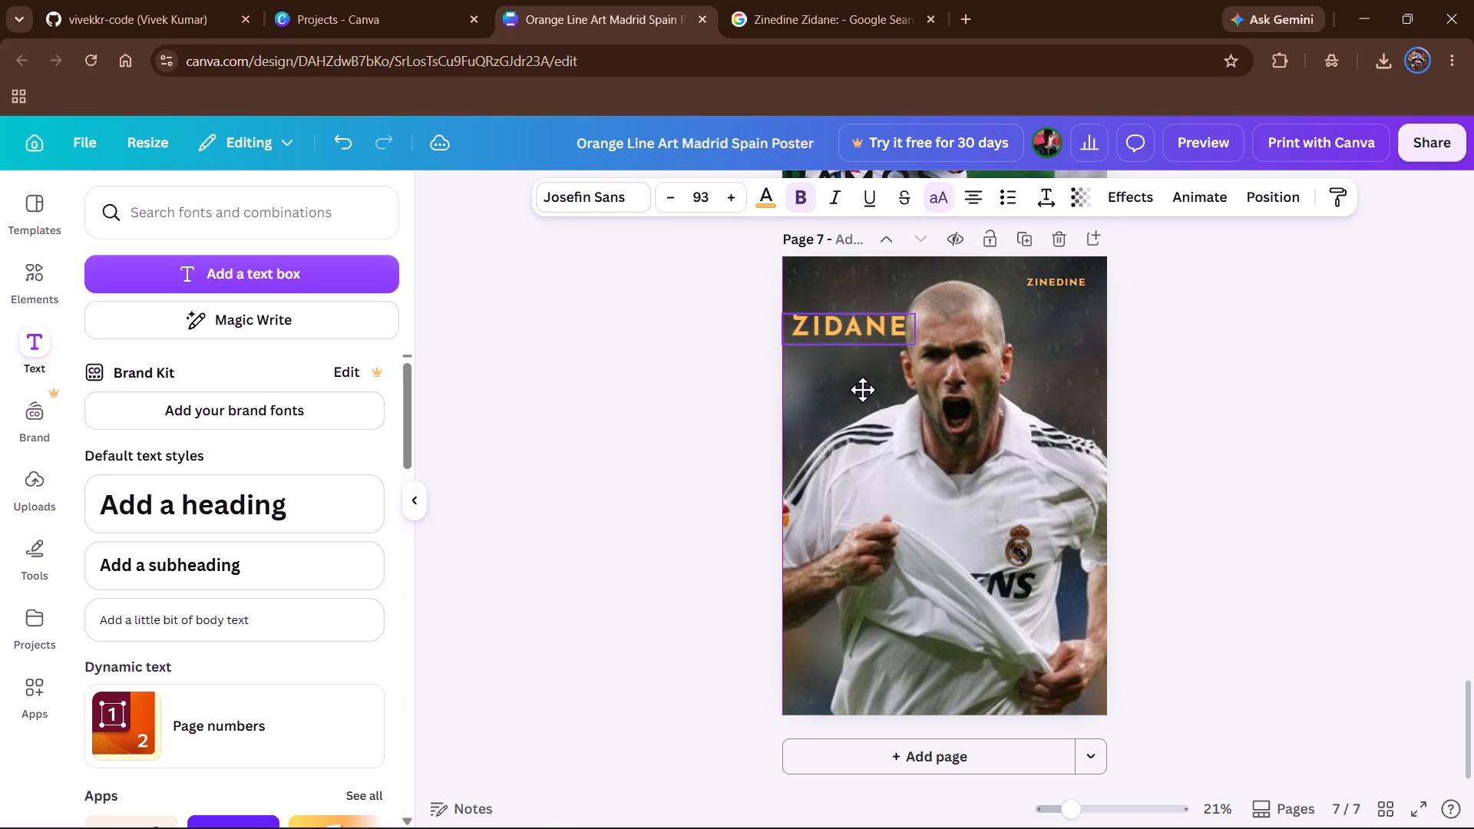
pyautogui.moveTo(862, 389); pyautogui.dragTo(860, 391)
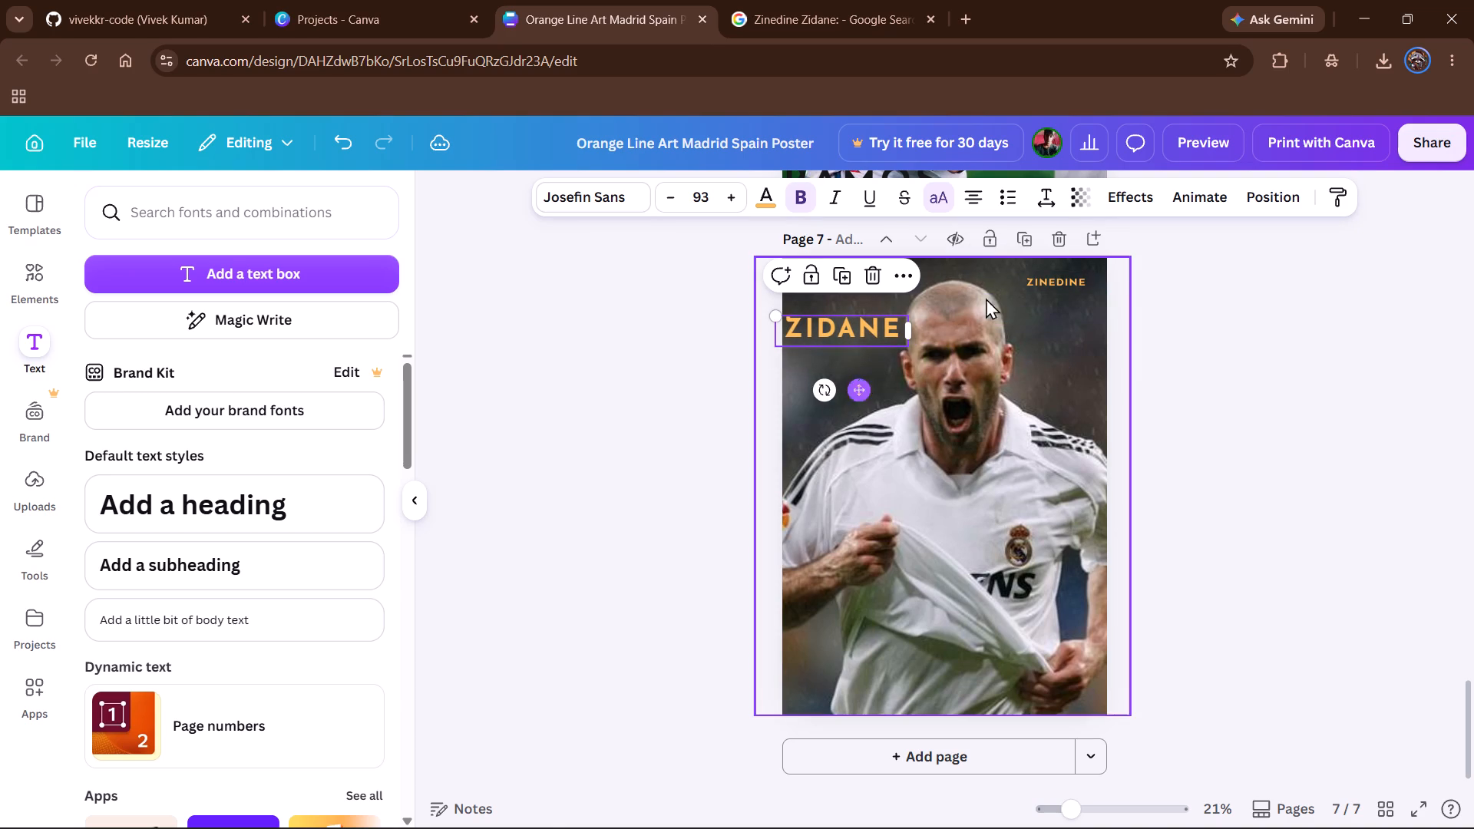
# Move the "Zinedine" text to just above "Zidane", centred over it on the left side of page 7.
pyautogui.doubleClick(1066, 282)
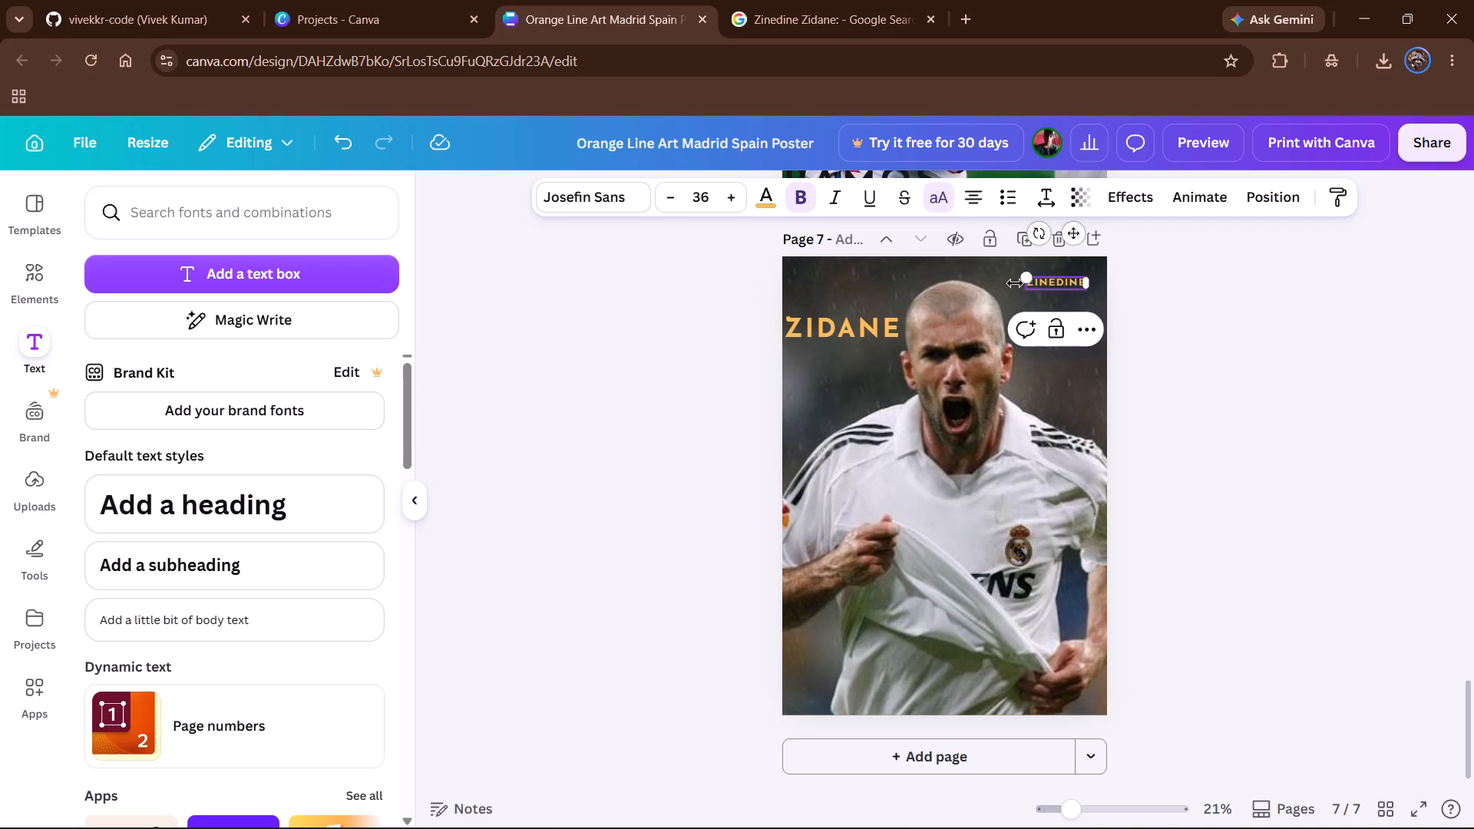
pyautogui.click(1049, 282)
pyautogui.click(997, 308)
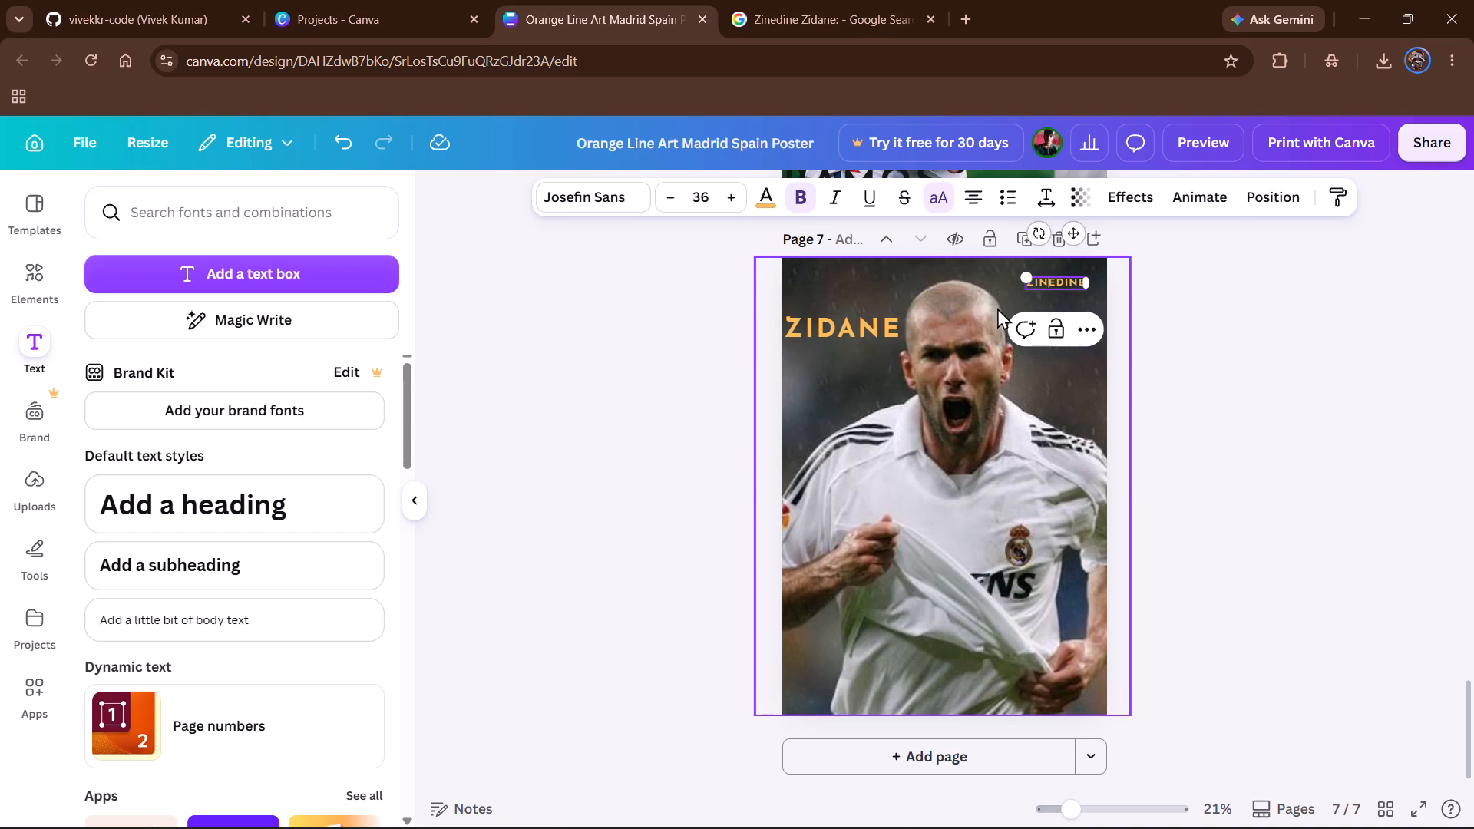
pyautogui.click(1069, 281)
pyautogui.moveTo(1069, 281); pyautogui.dragTo(934, 285)
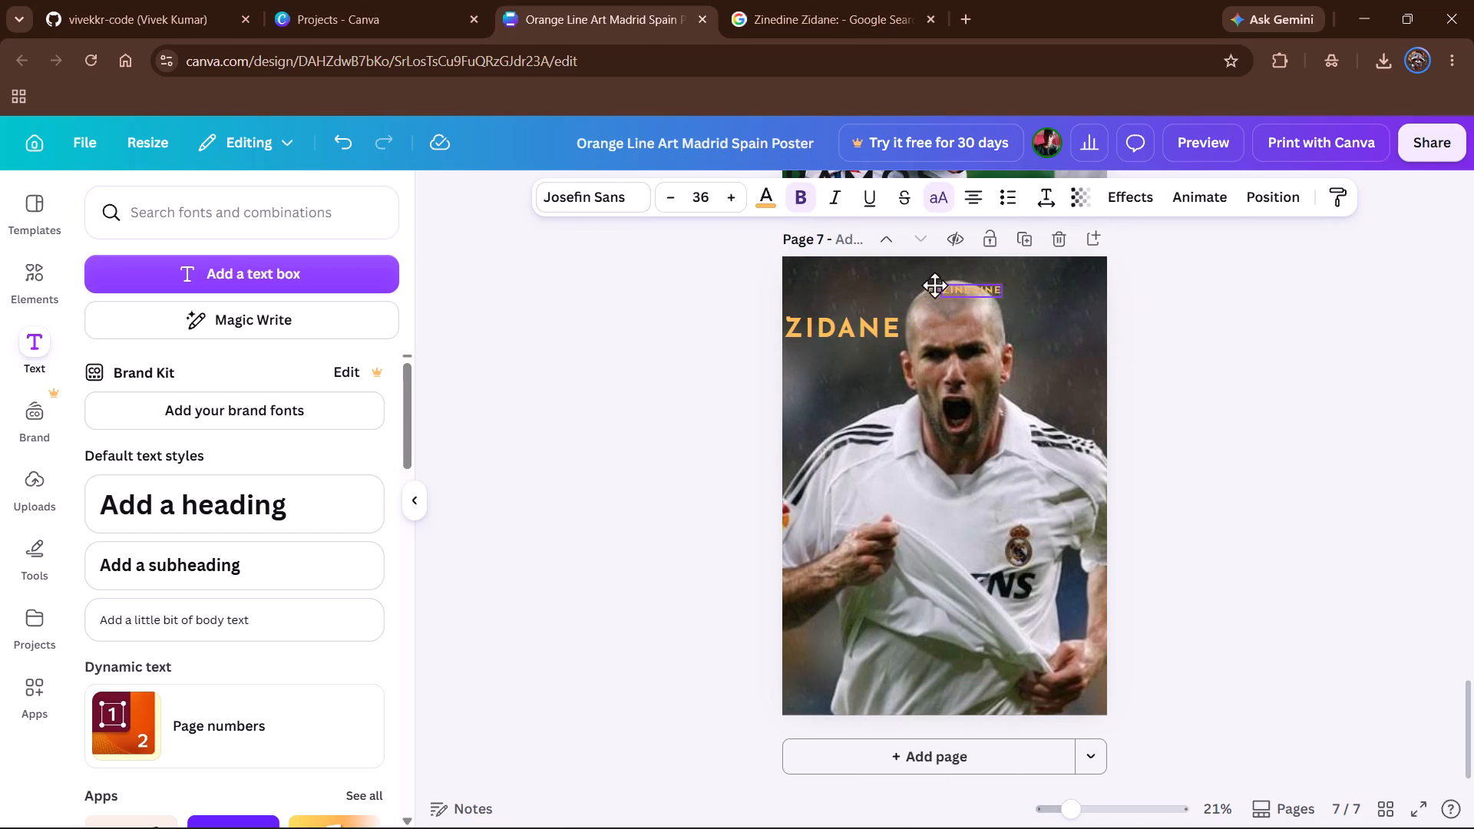
pyautogui.moveTo(934, 285); pyautogui.dragTo(854, 302)
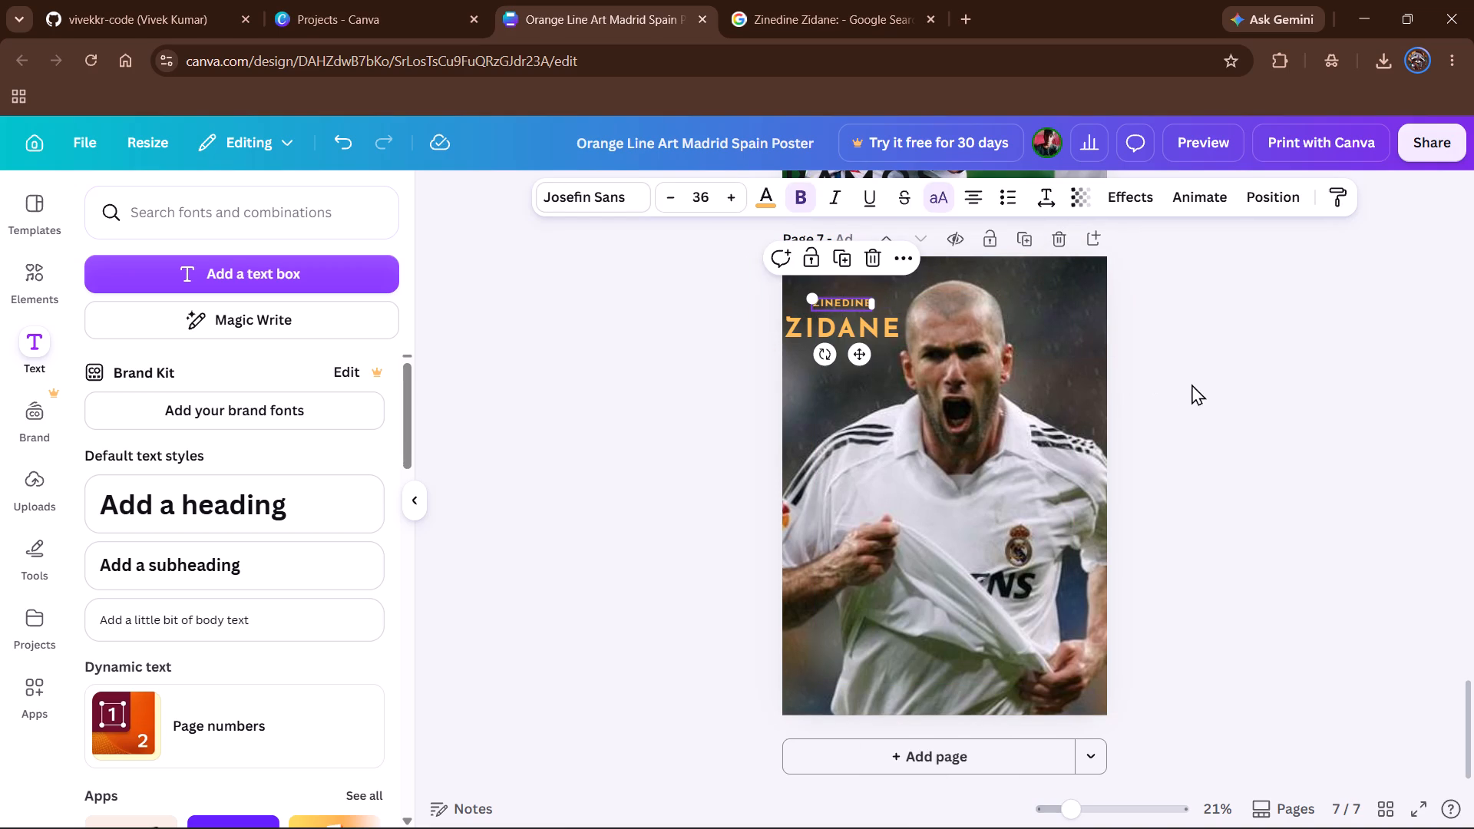
# Duplicate the "Zidane" text on page 7 and place the copy slightly offset over the original.
pyautogui.click(1206, 390)
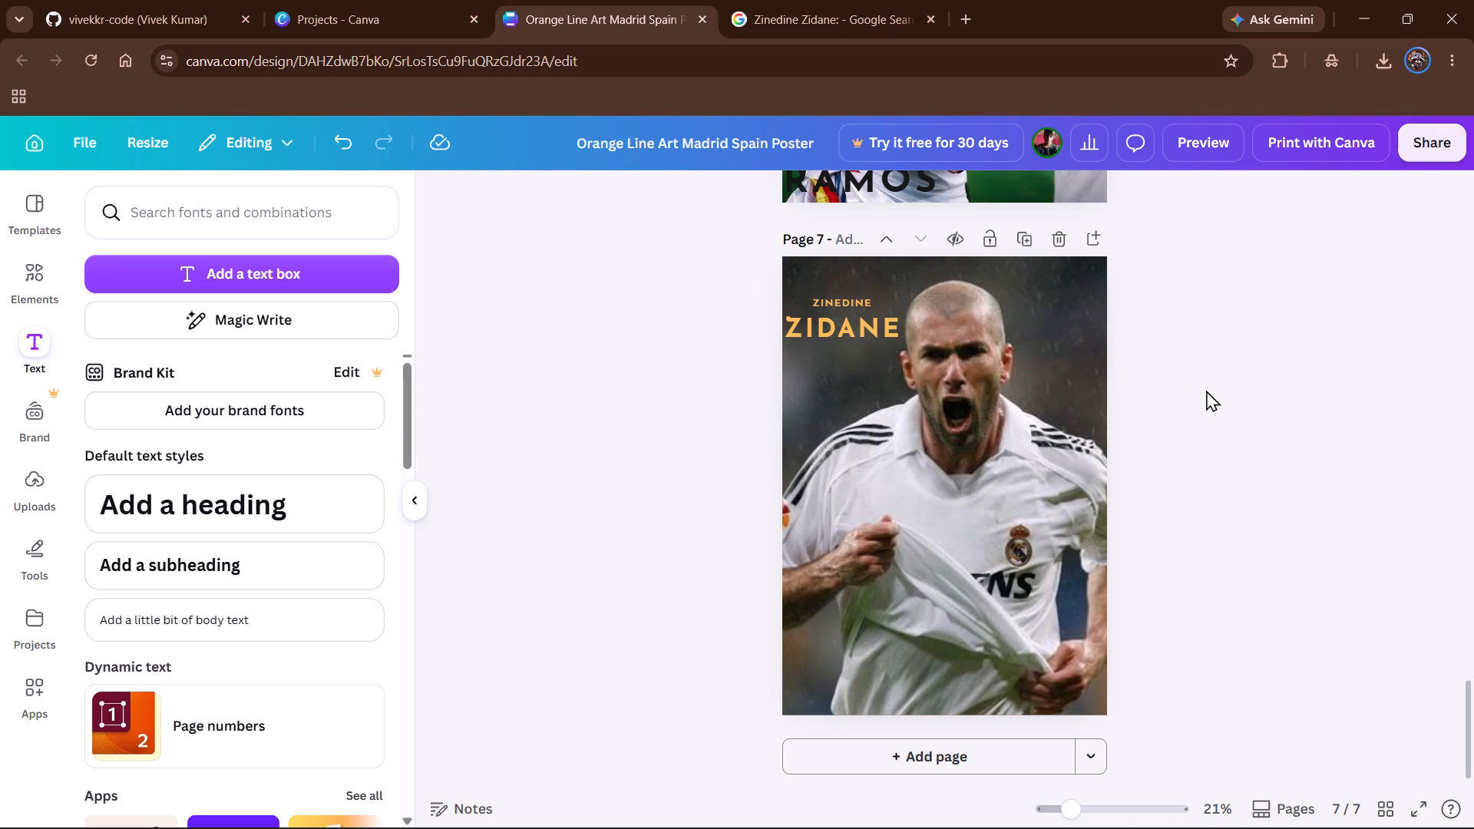
pyautogui.click(857, 342)
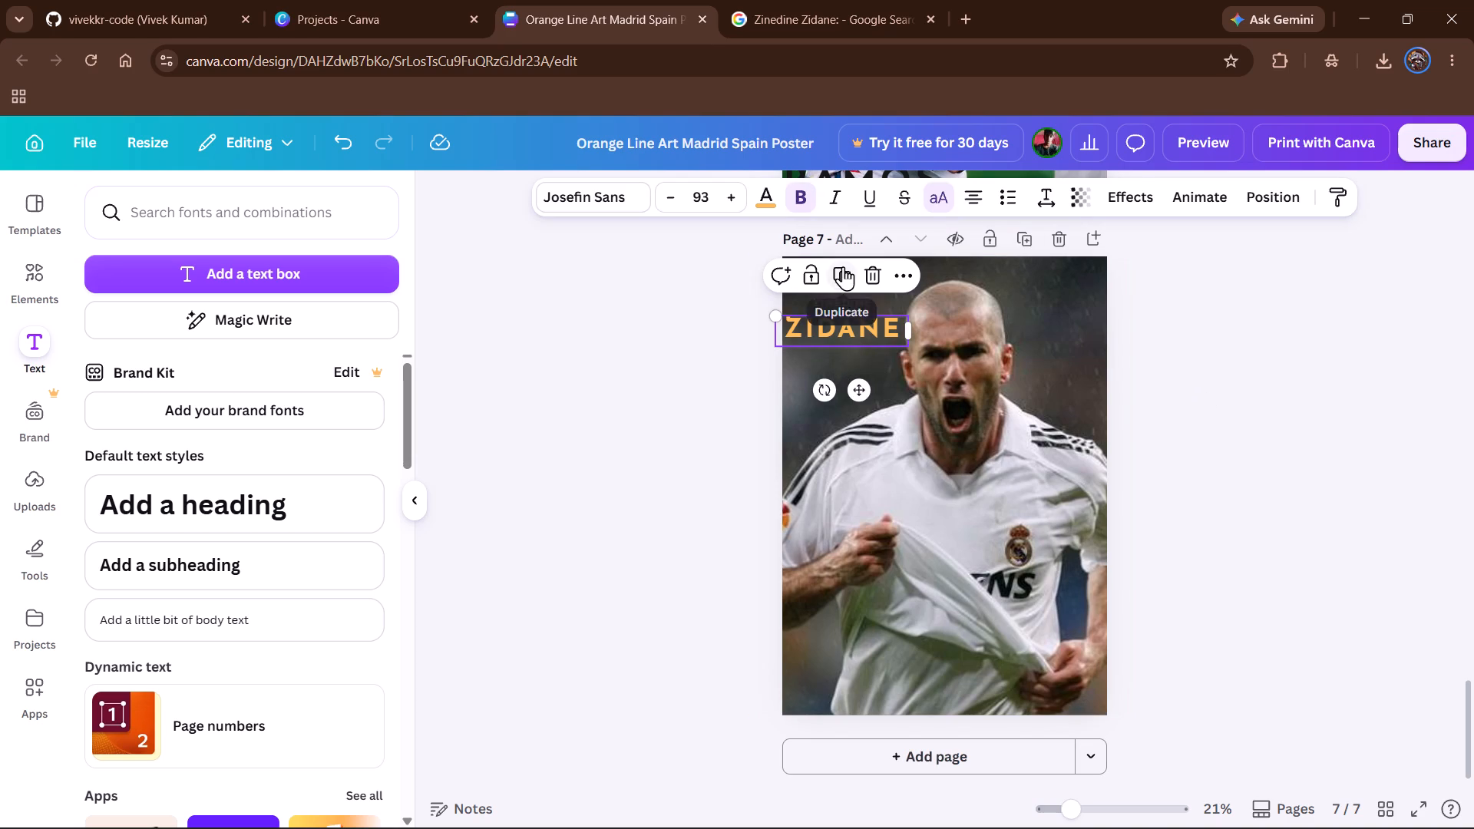
pyautogui.click(843, 266)
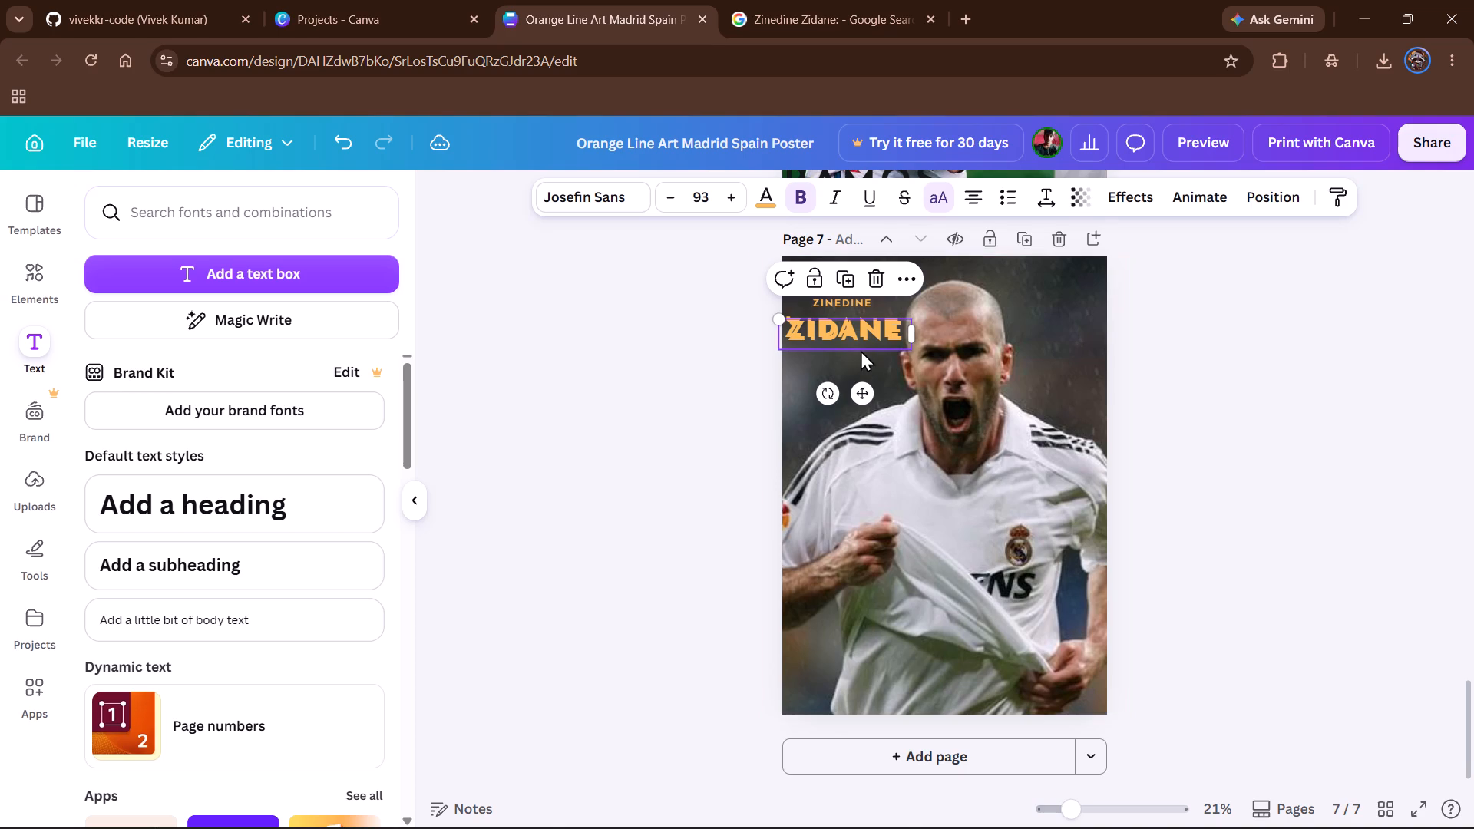
pyautogui.click(865, 339)
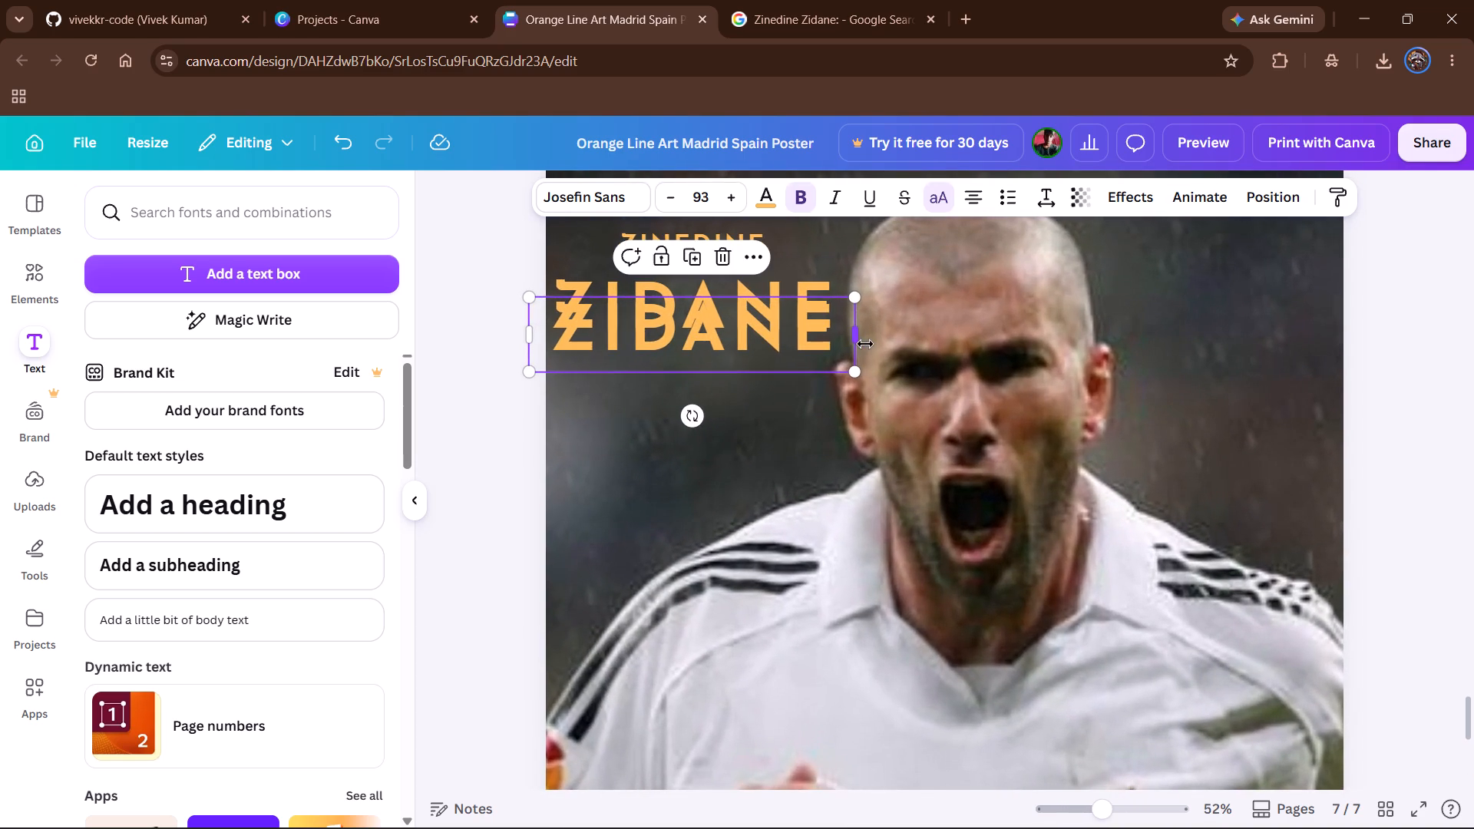
pyautogui.moveTo(726, 340); pyautogui.dragTo(733, 342)
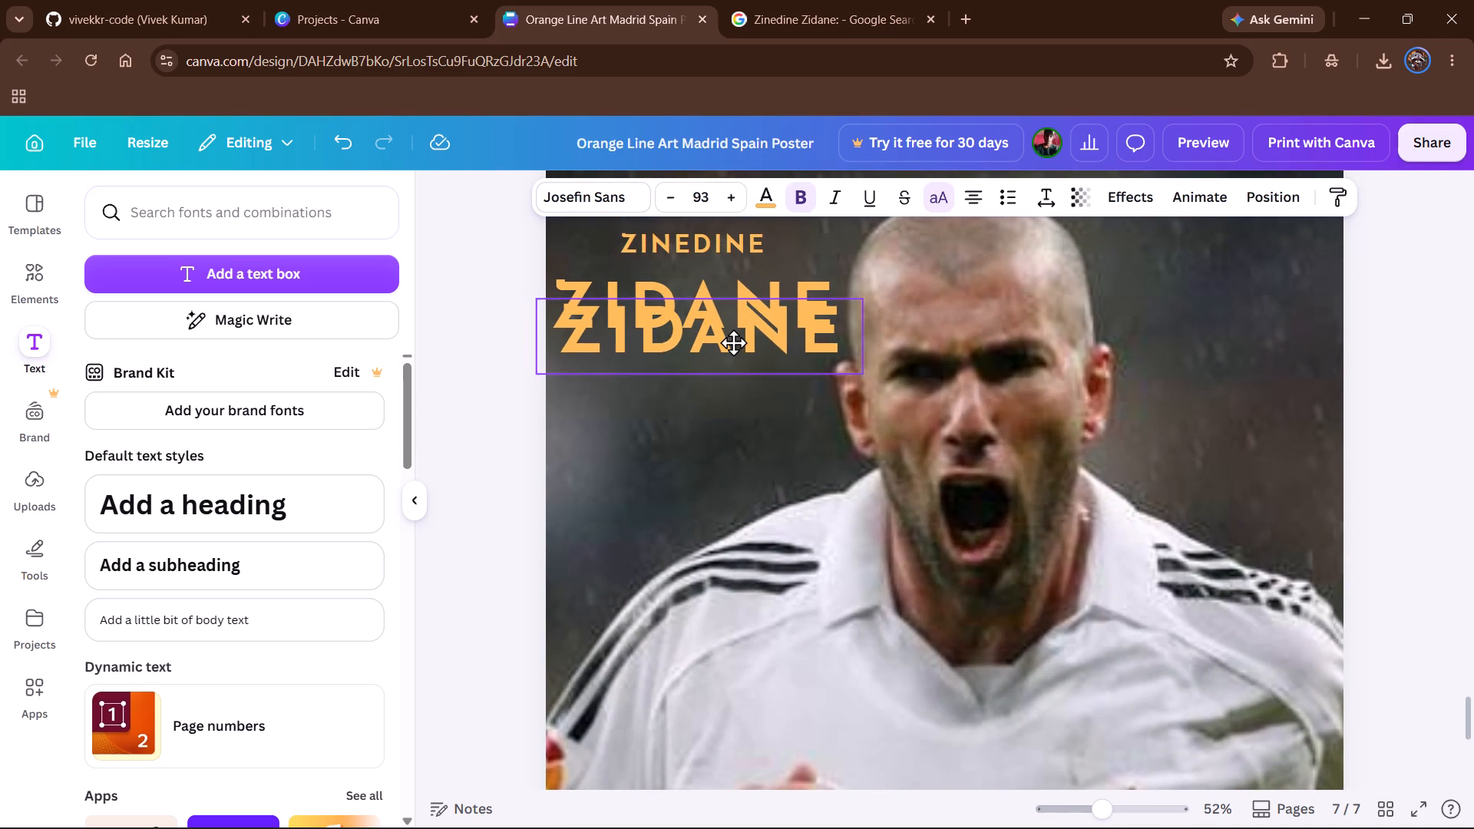
pyautogui.moveTo(733, 342); pyautogui.dragTo(732, 325)
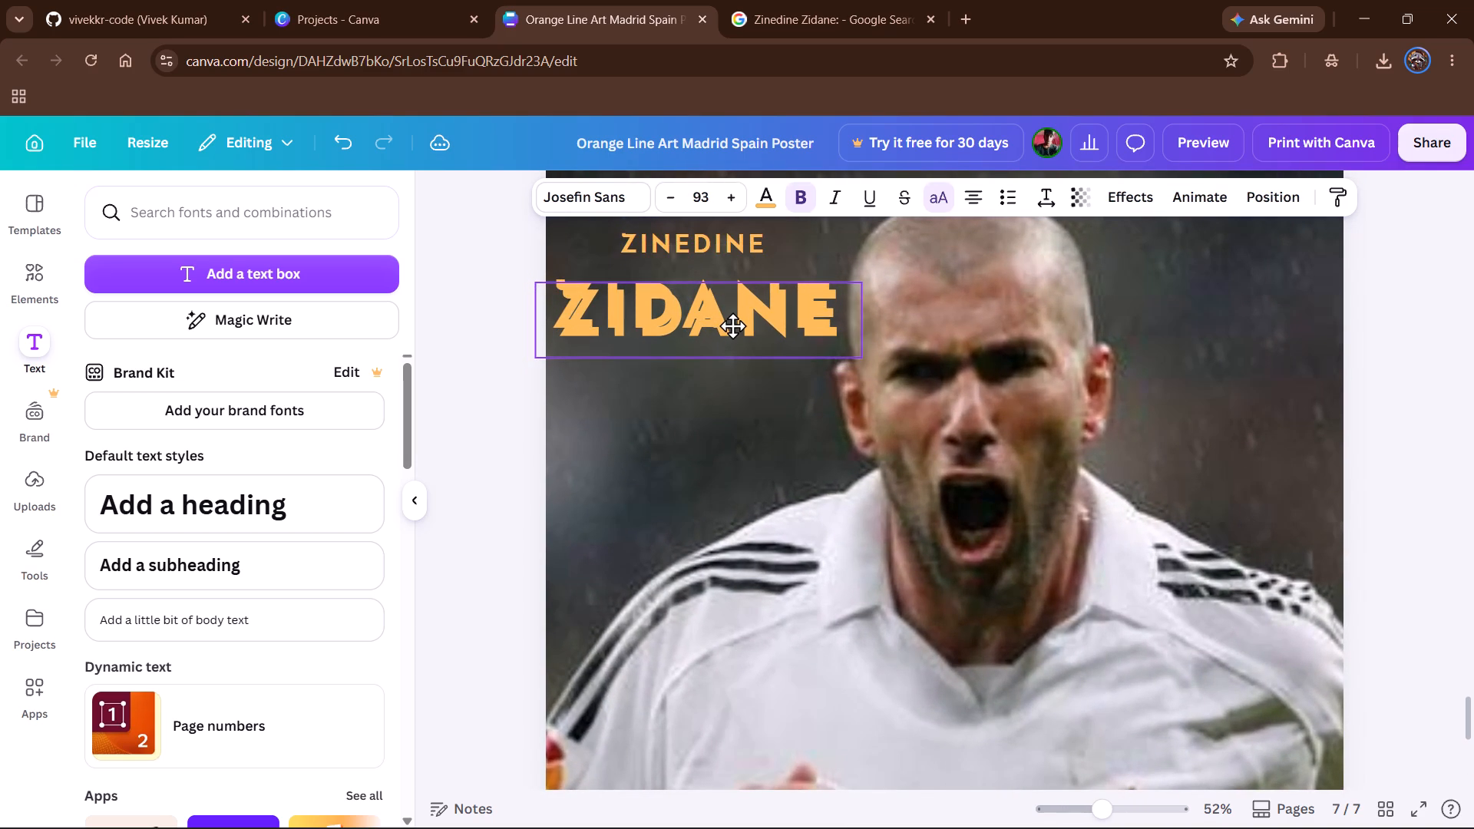
pyautogui.moveTo(732, 325); pyautogui.dragTo(732, 328)
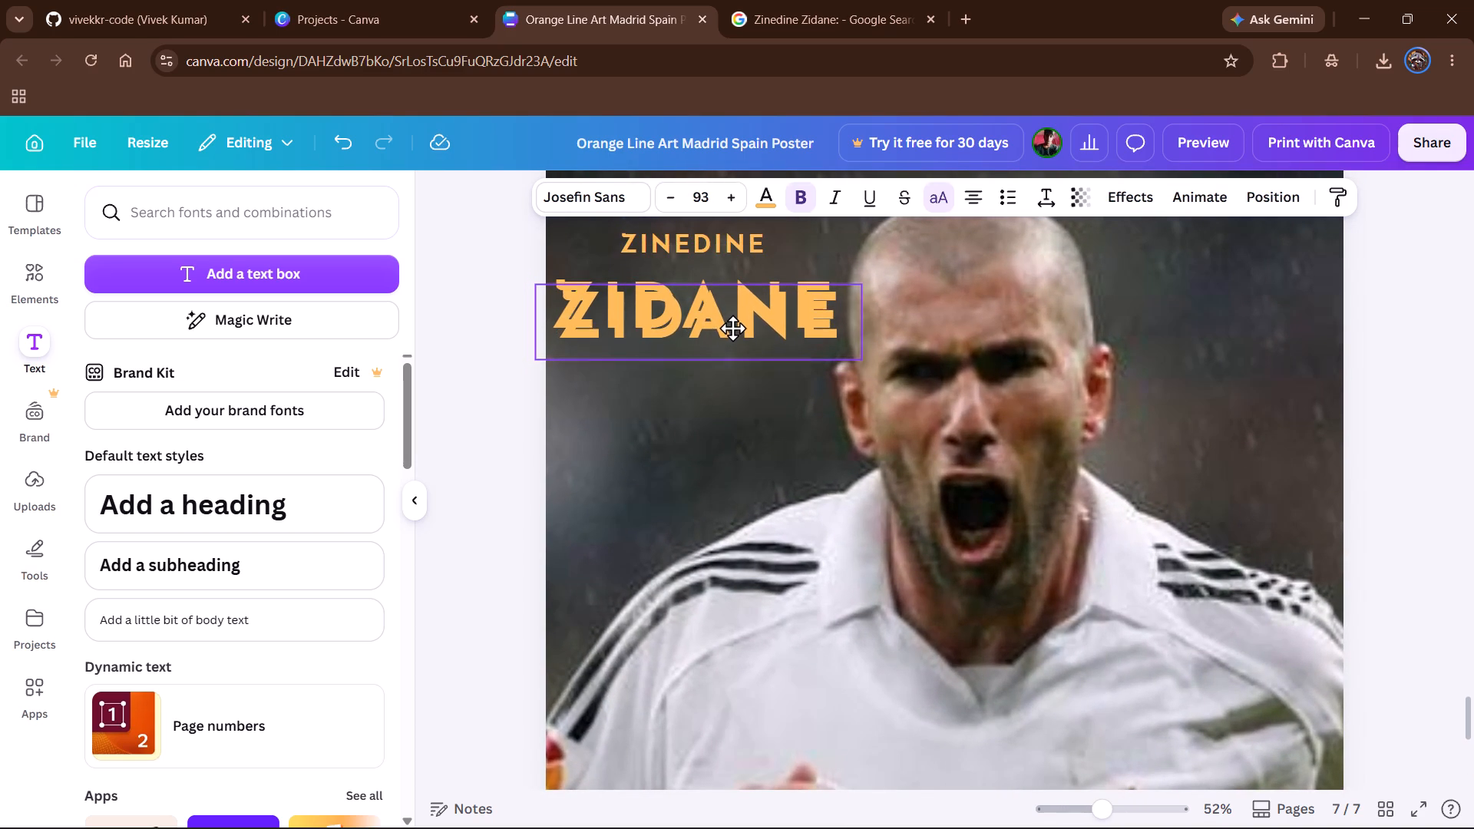
pyautogui.moveTo(732, 328); pyautogui.dragTo(733, 329)
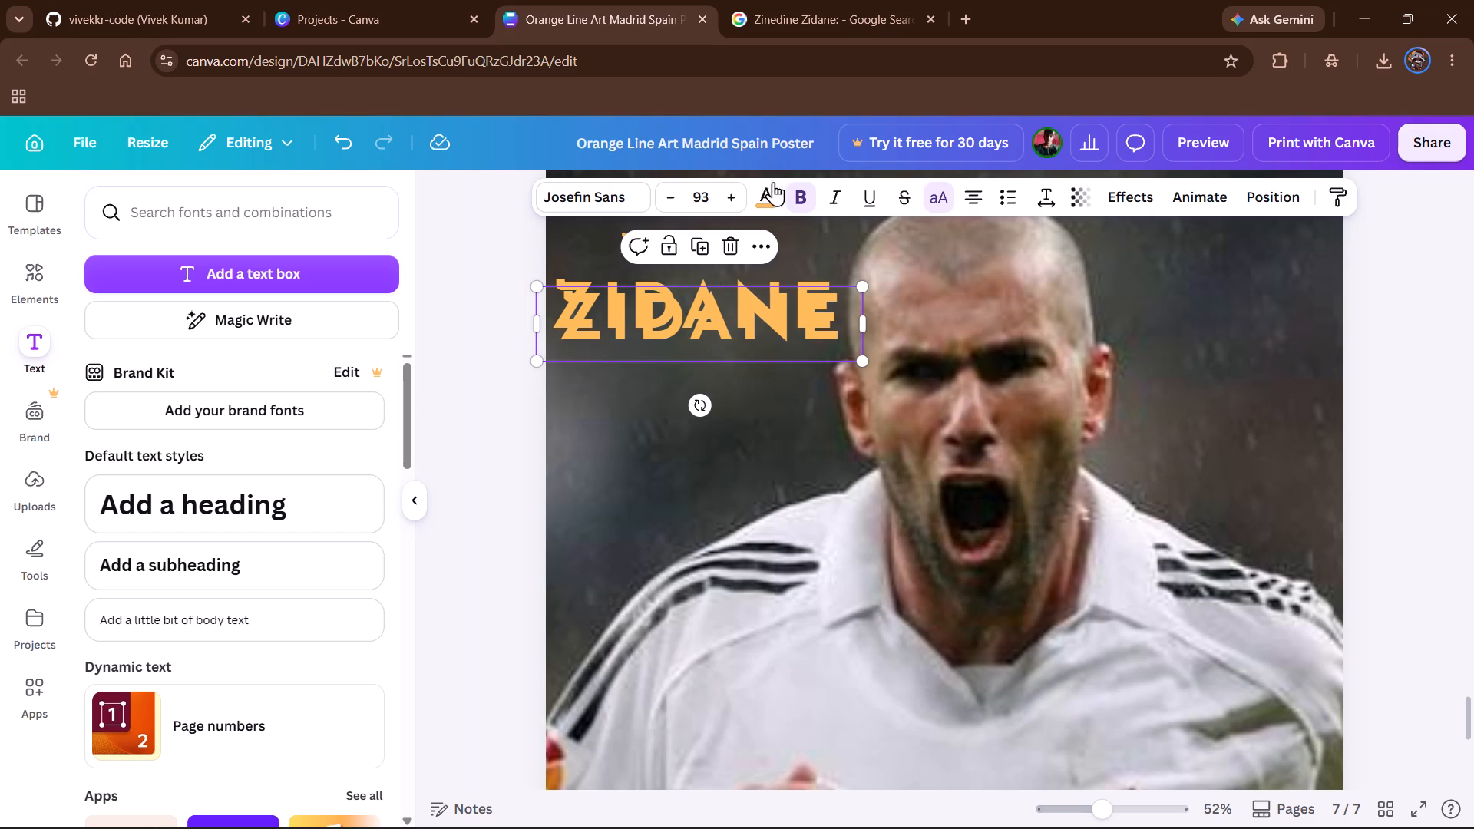
# Change the text colour of the duplicated "Zidane" to the design's deeper orange.
pyautogui.click(767, 193)
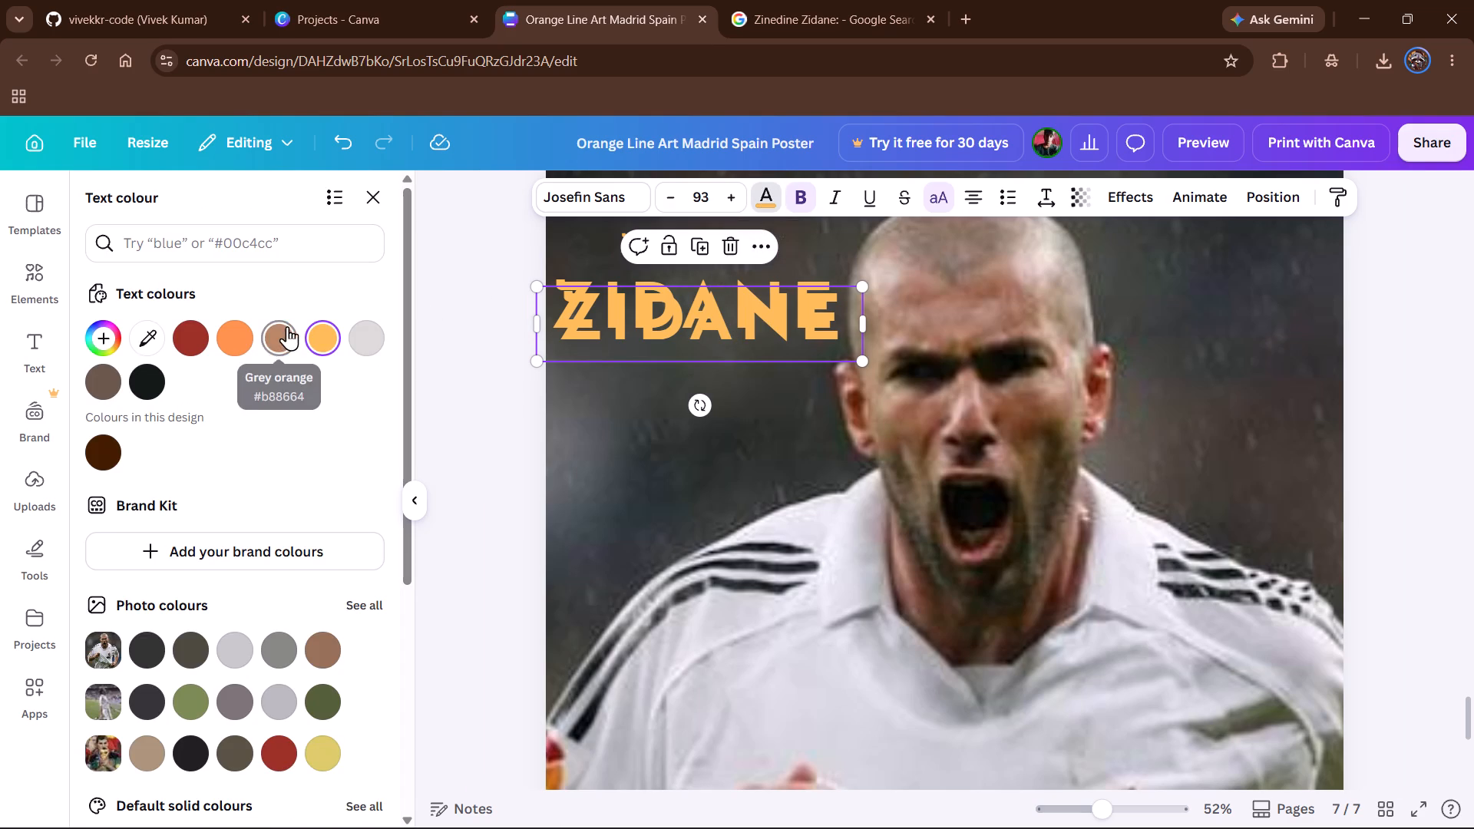
pyautogui.click(236, 342)
pyautogui.click(567, 452)
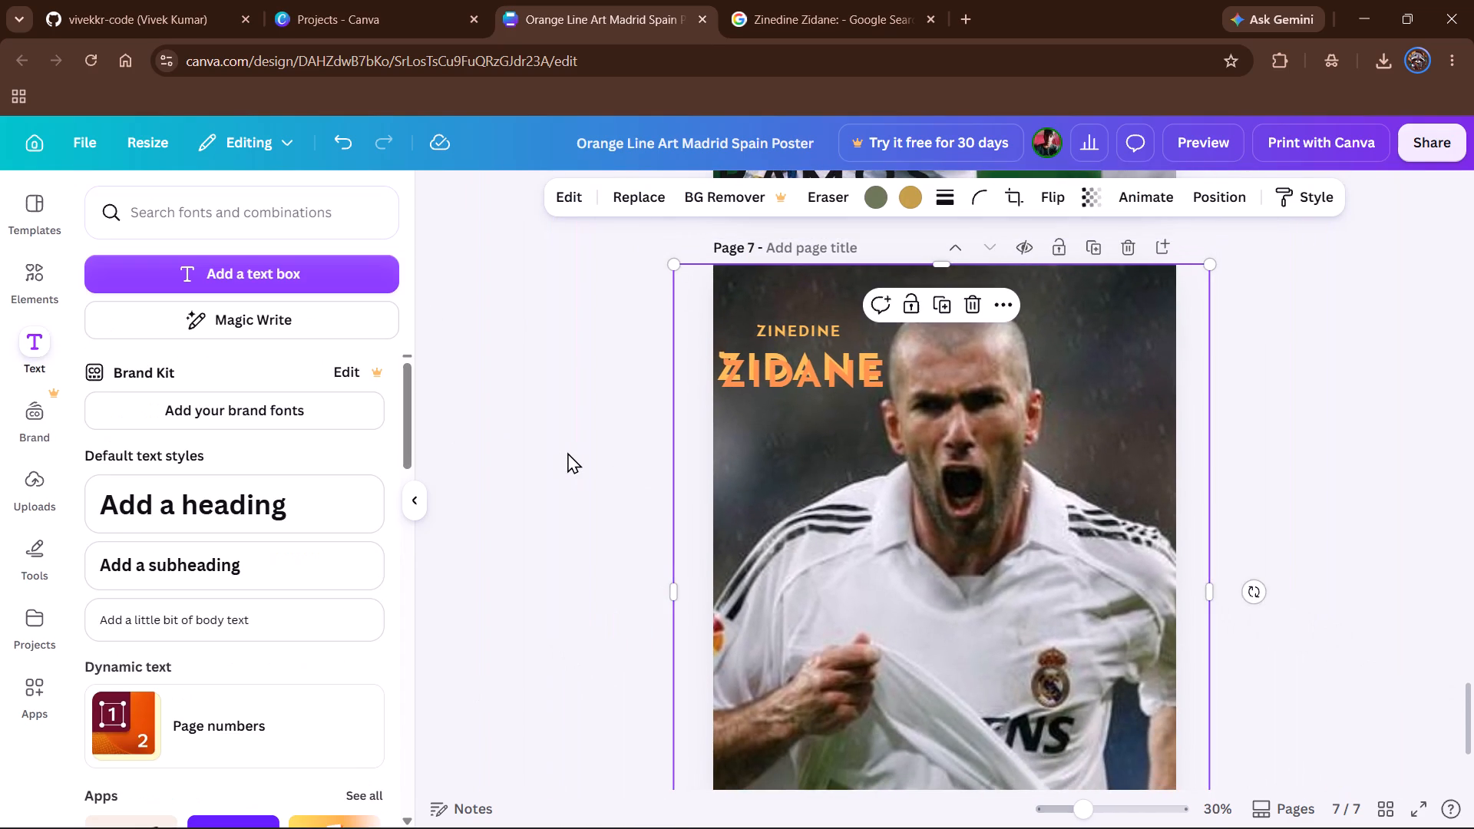
# Move the orange "Zidane" copy nearly onto the original, offset slightly sideways for a layered two-tone effect.
pyautogui.scroll(-1, 567, 452)
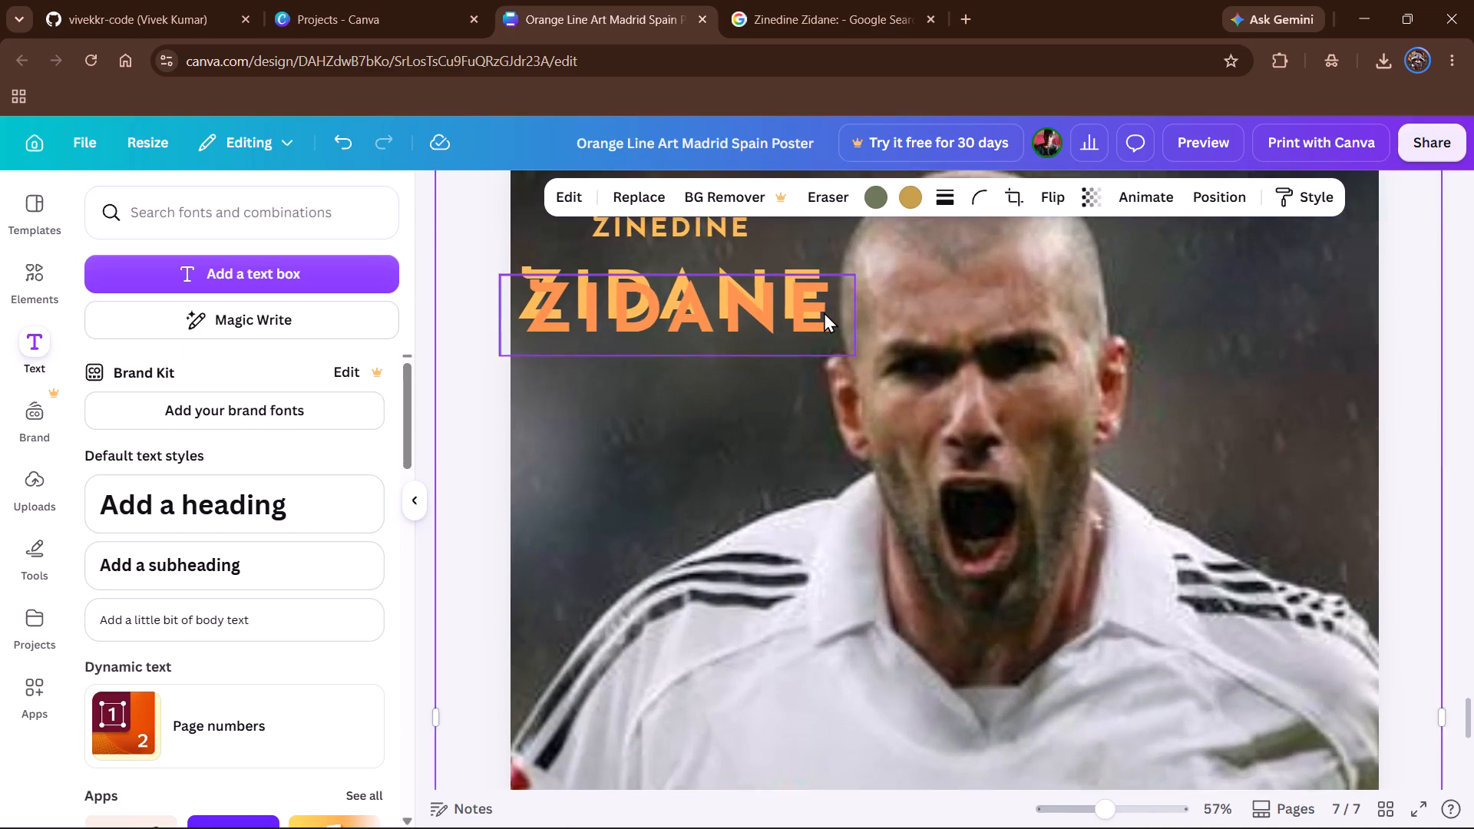
pyautogui.moveTo(775, 340); pyautogui.dragTo(772, 332)
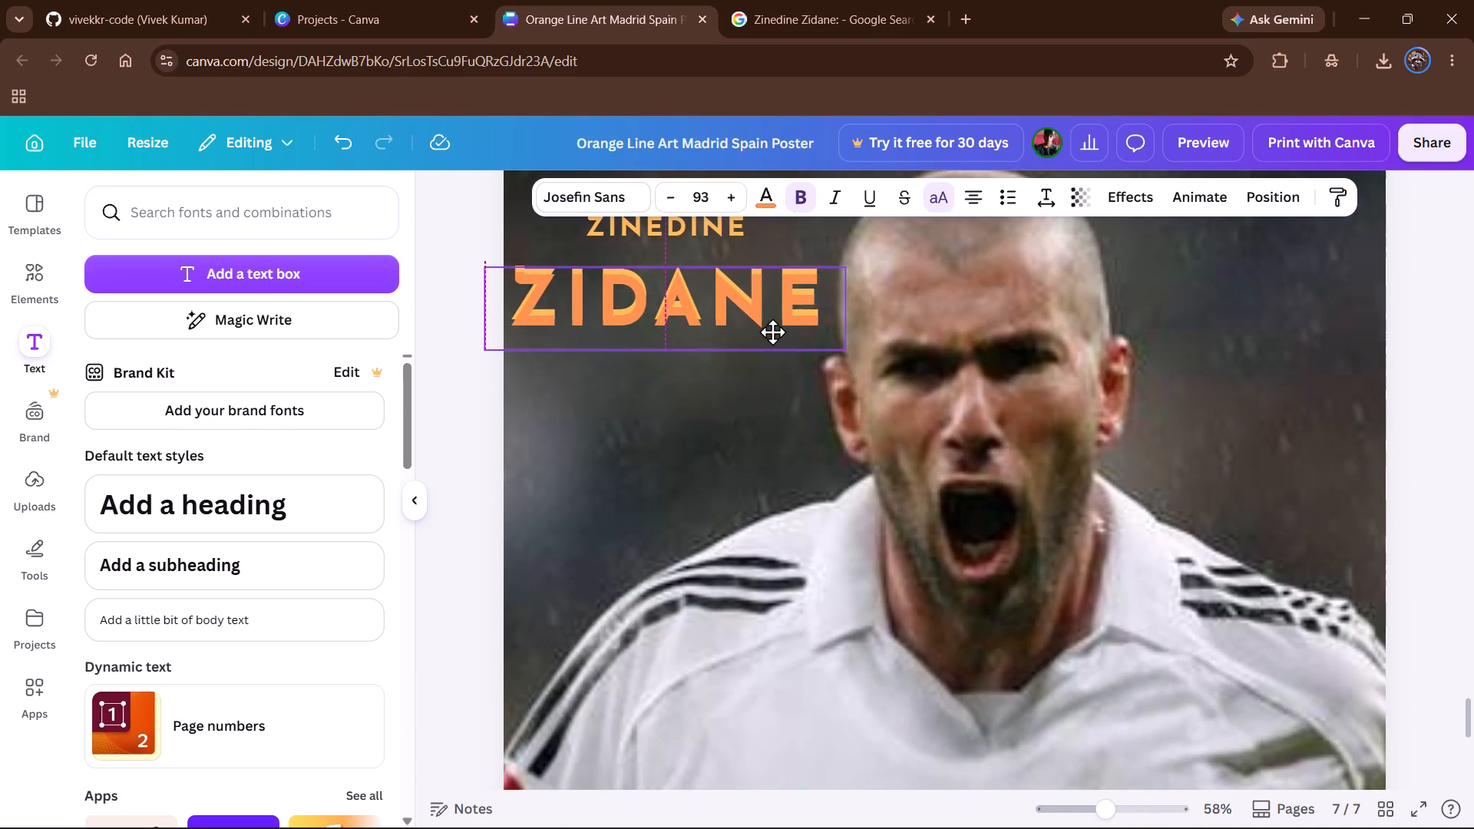
pyautogui.moveTo(772, 332); pyautogui.dragTo(775, 332)
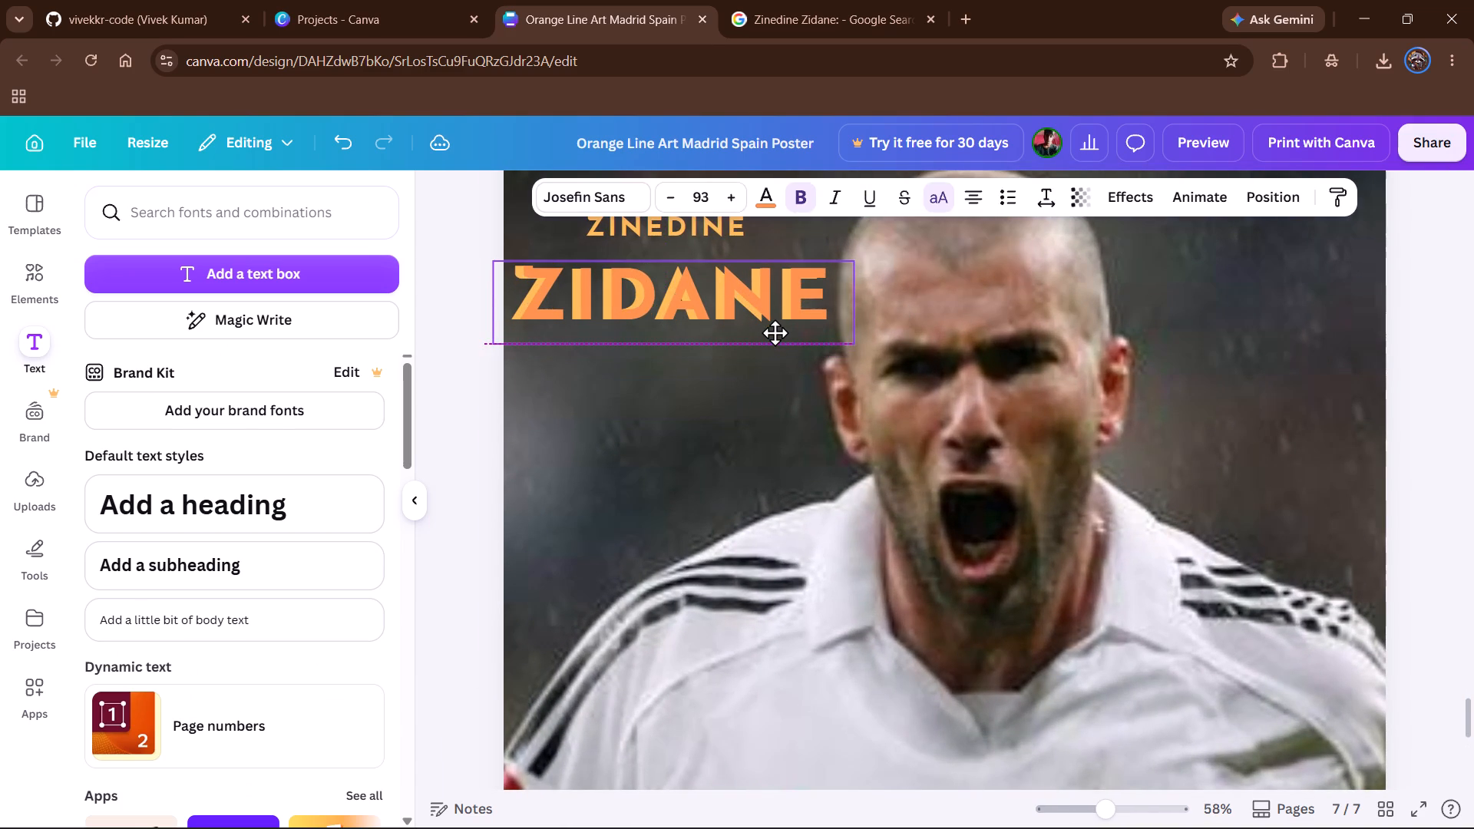
pyautogui.moveTo(775, 332); pyautogui.dragTo(774, 332)
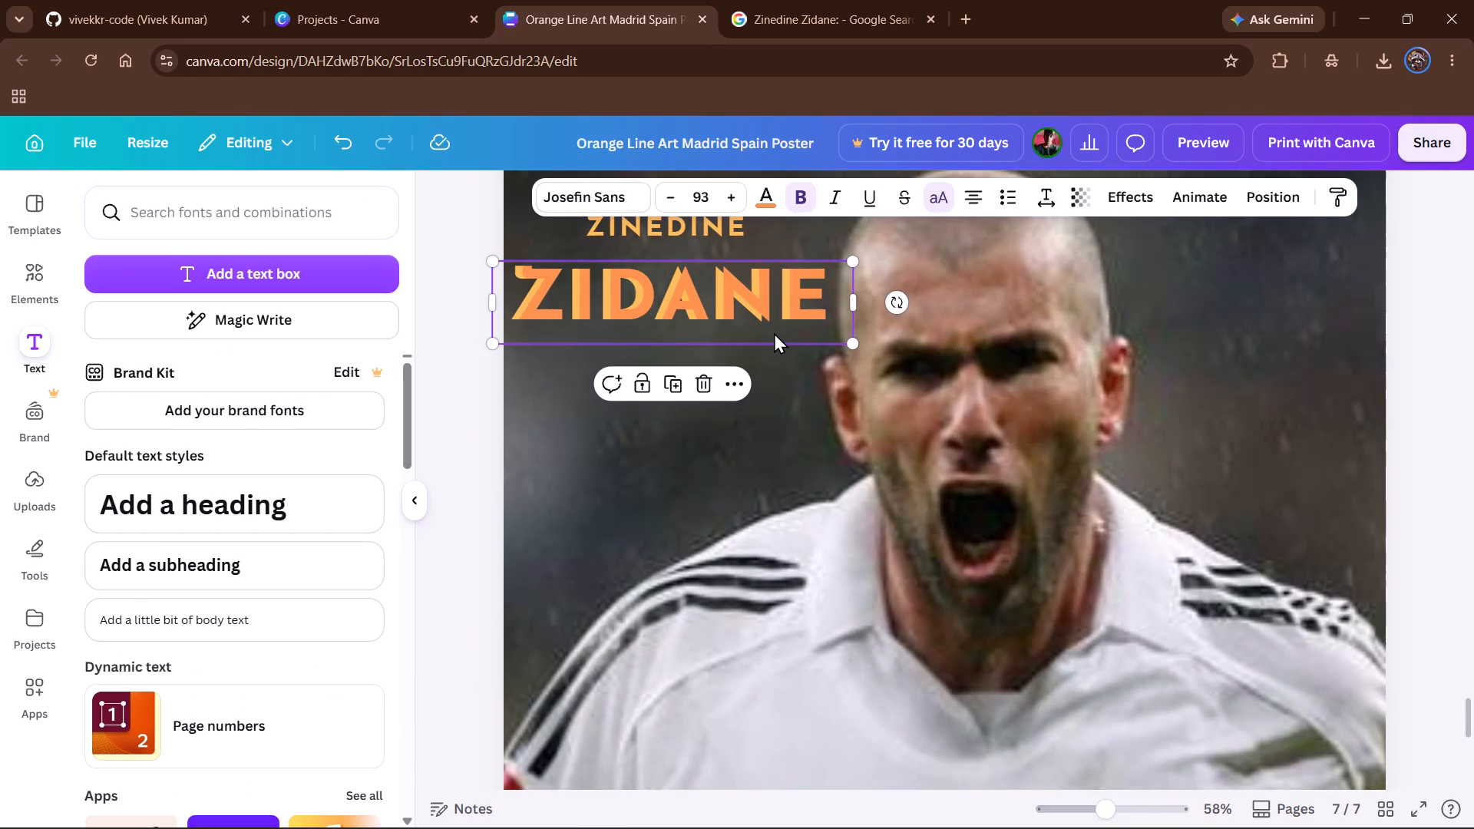
pyautogui.click(484, 504)
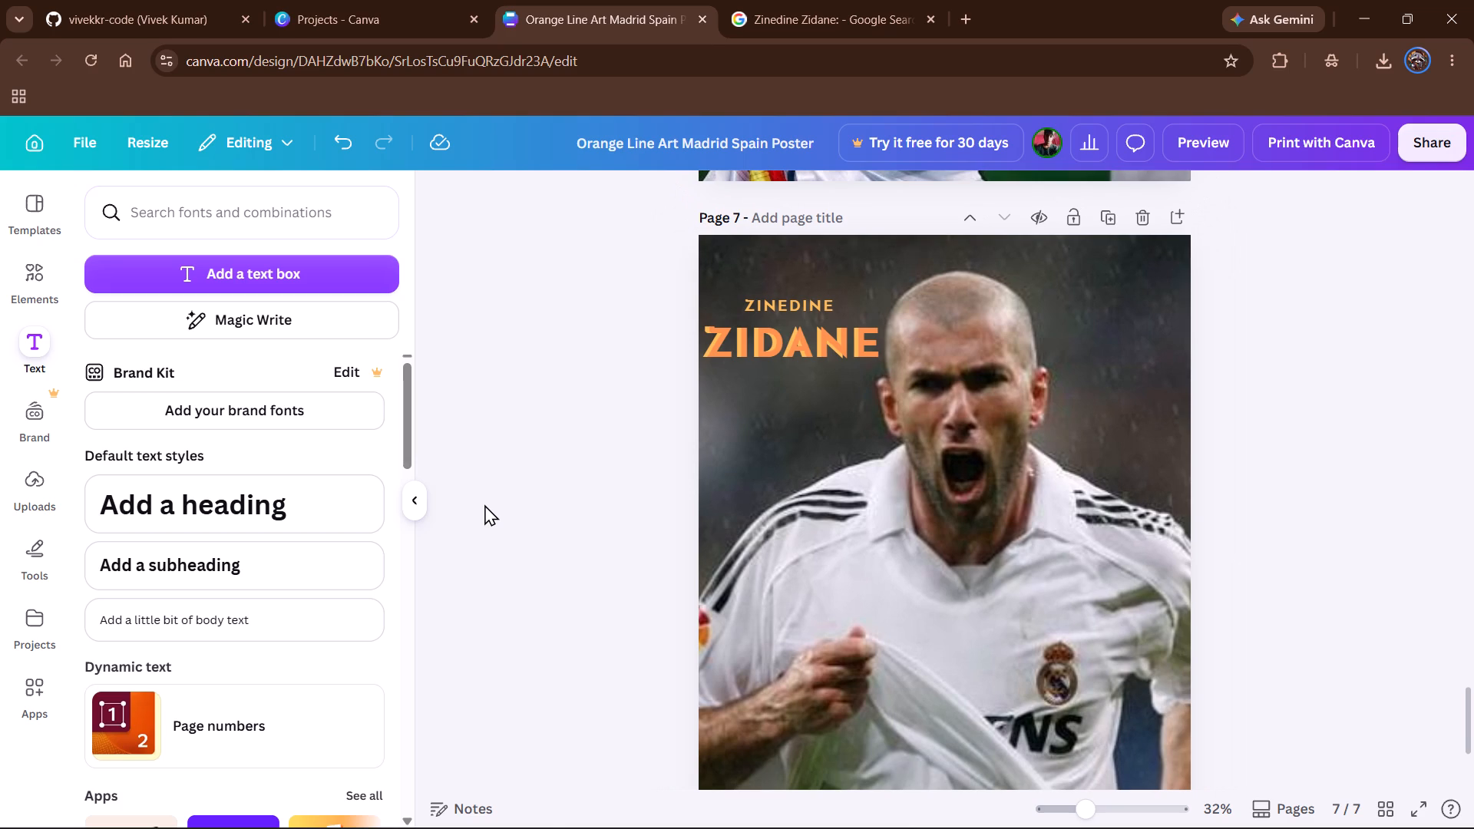
# Add a new blank page 8 after the Zidane page.
pyautogui.scroll(-1, 484, 504)
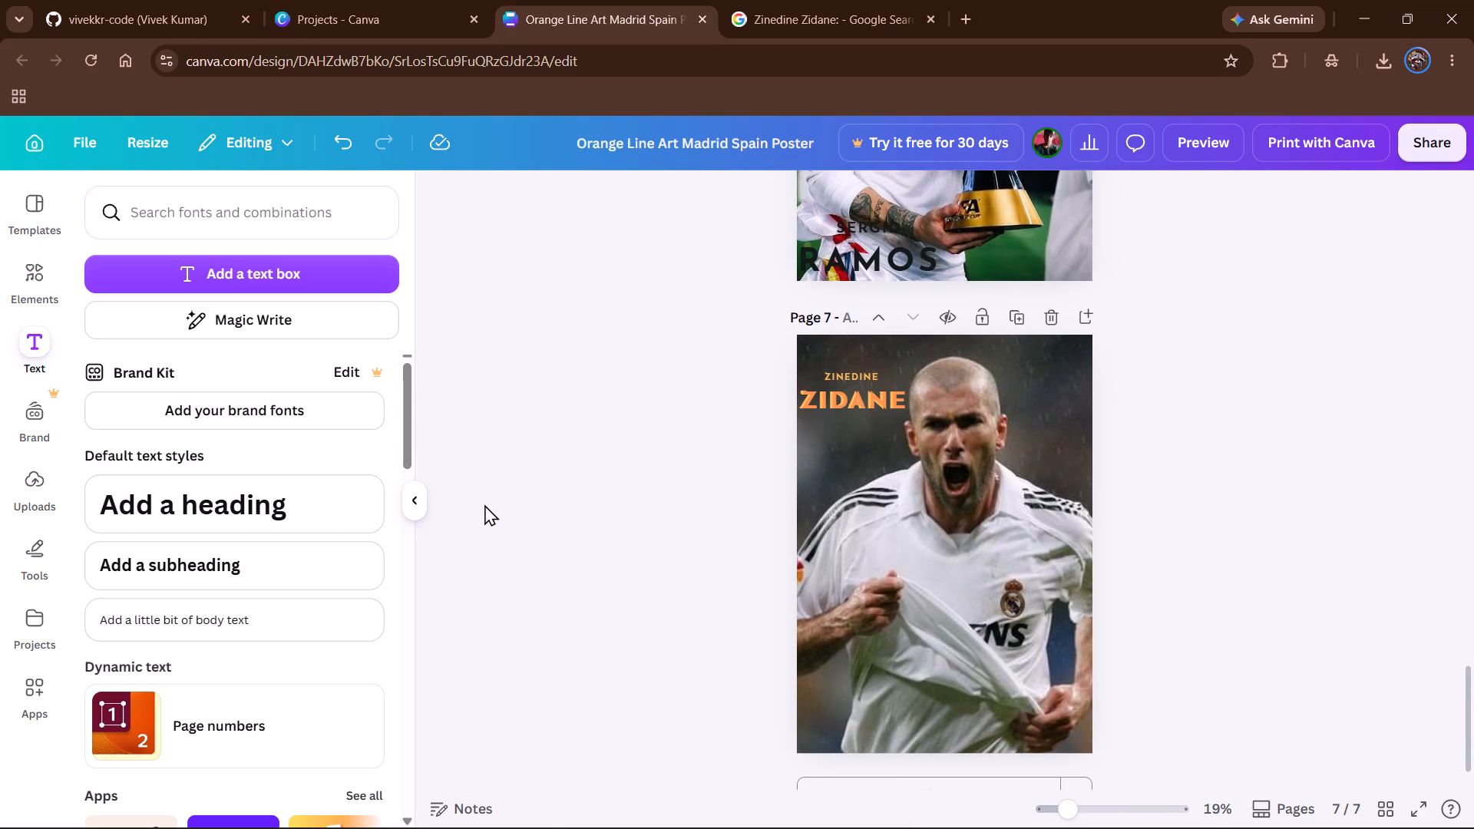
pyautogui.scroll(-1, 484, 504)
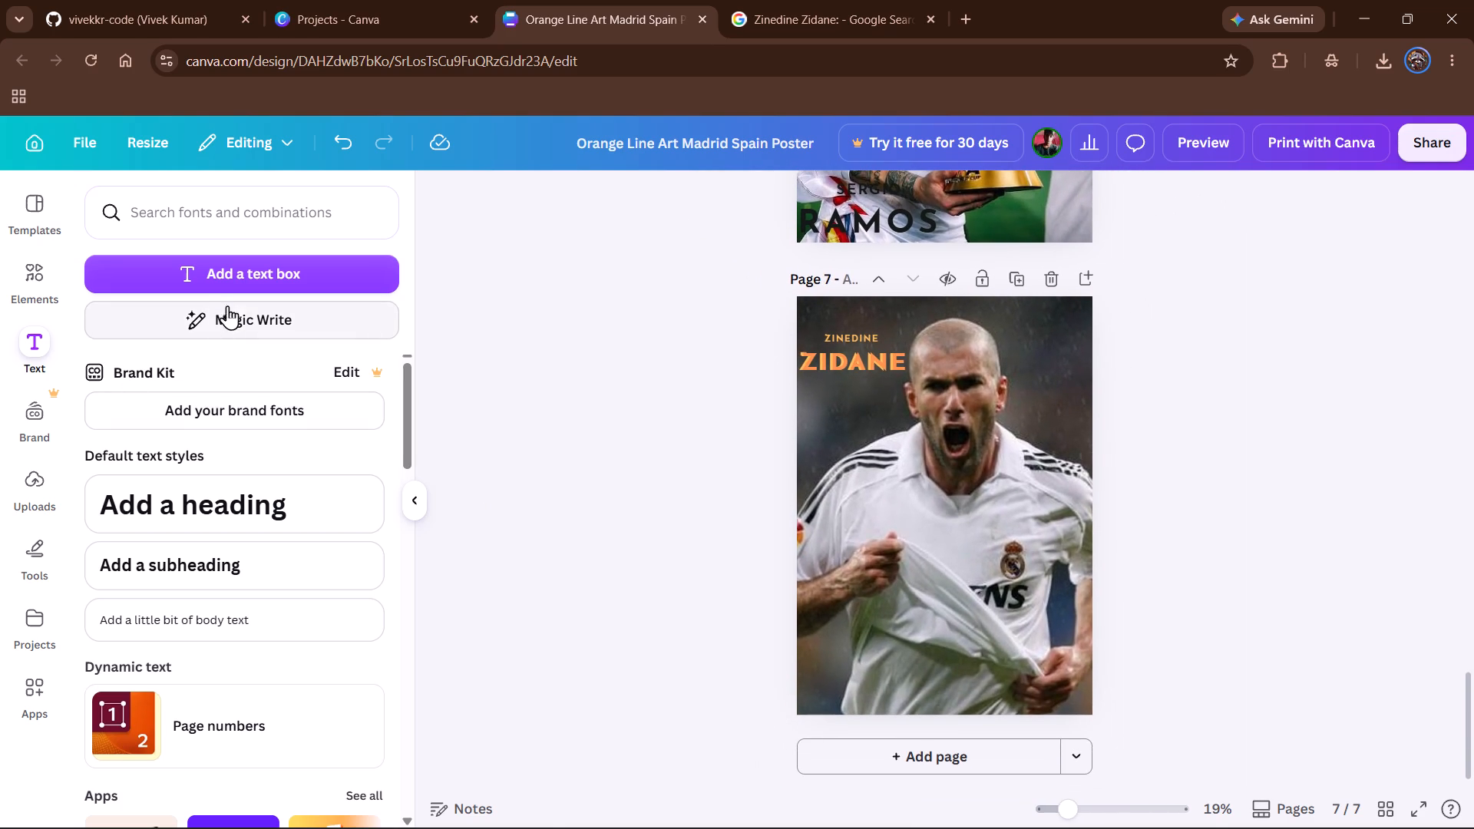
pyautogui.click(878, 754)
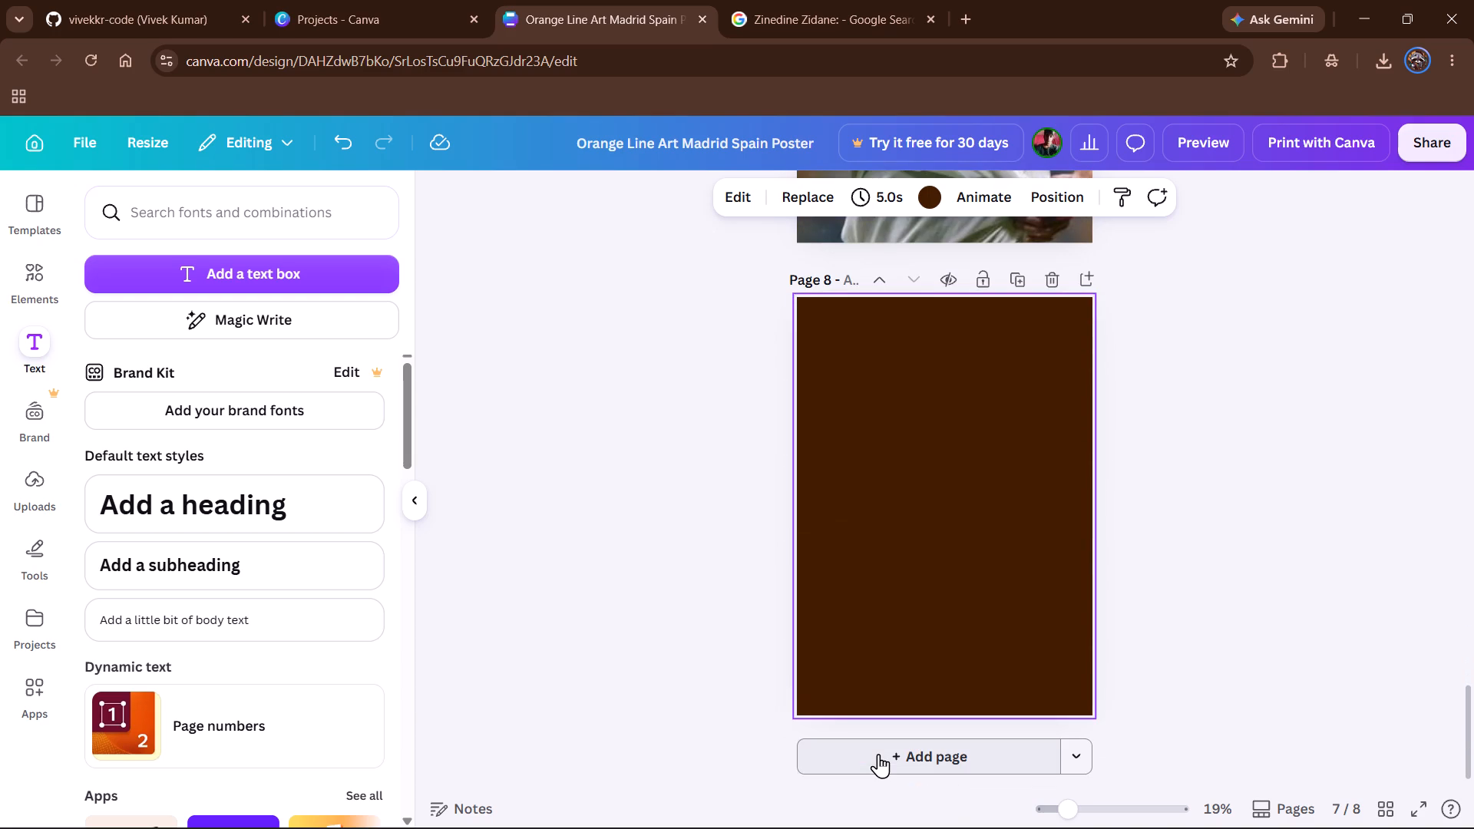
# Return to the Google results for "real madrid legends" and read through the list of iconic all-time legends.
pyautogui.click(809, 0)
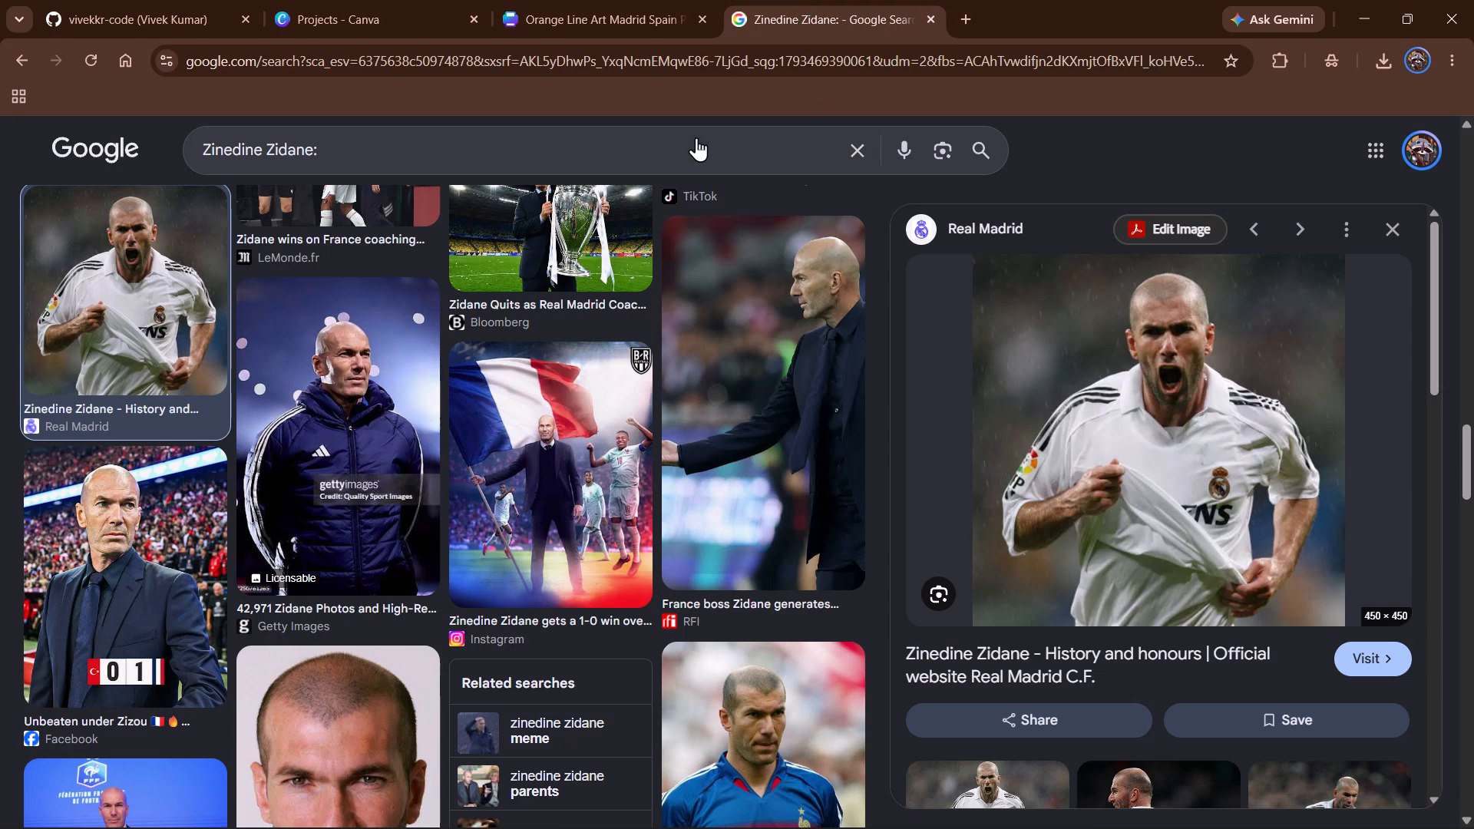
pyautogui.hscroll(15, 570, 272)
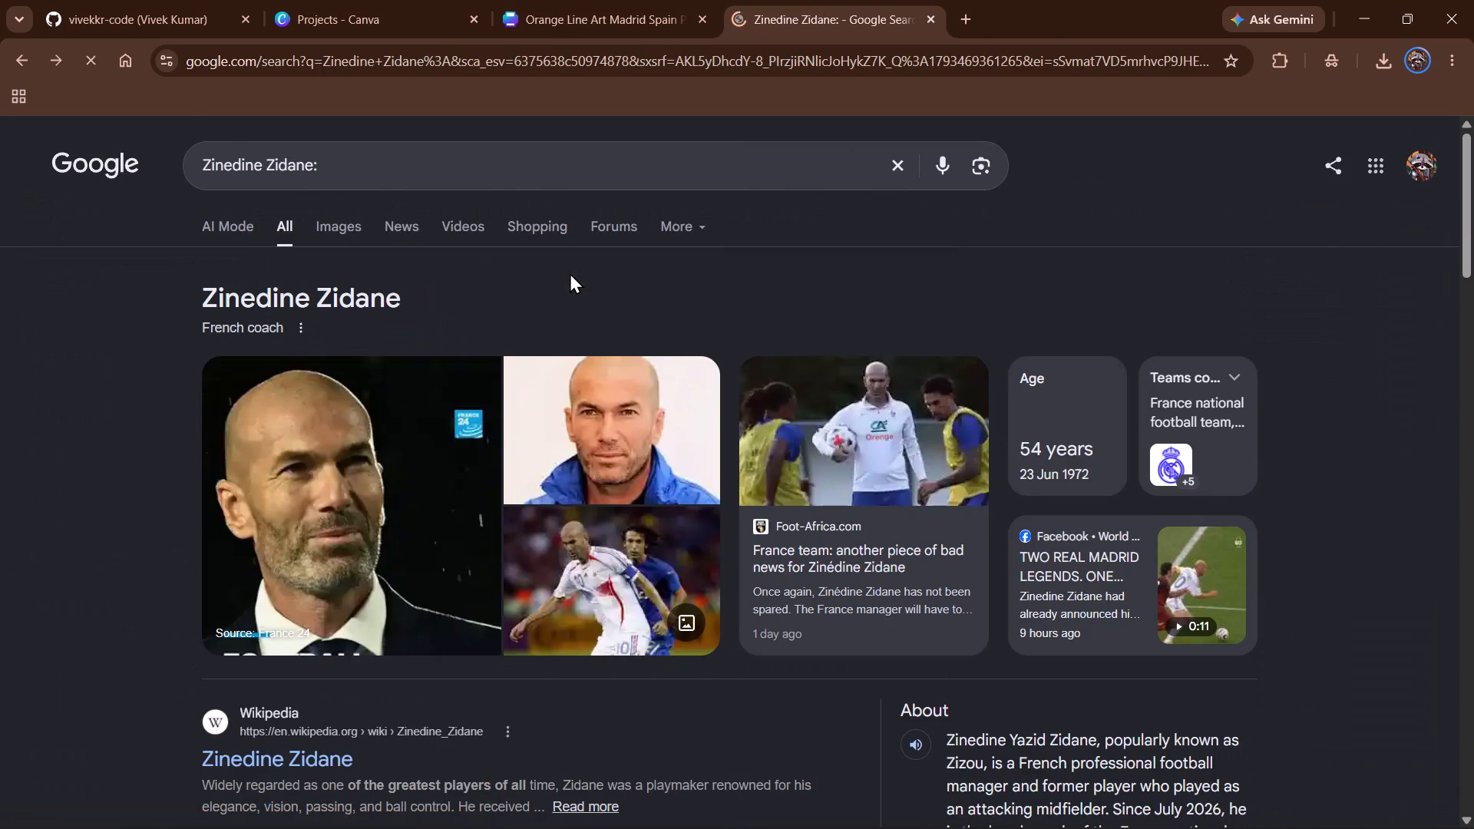
pyautogui.hscroll(12, 570, 272)
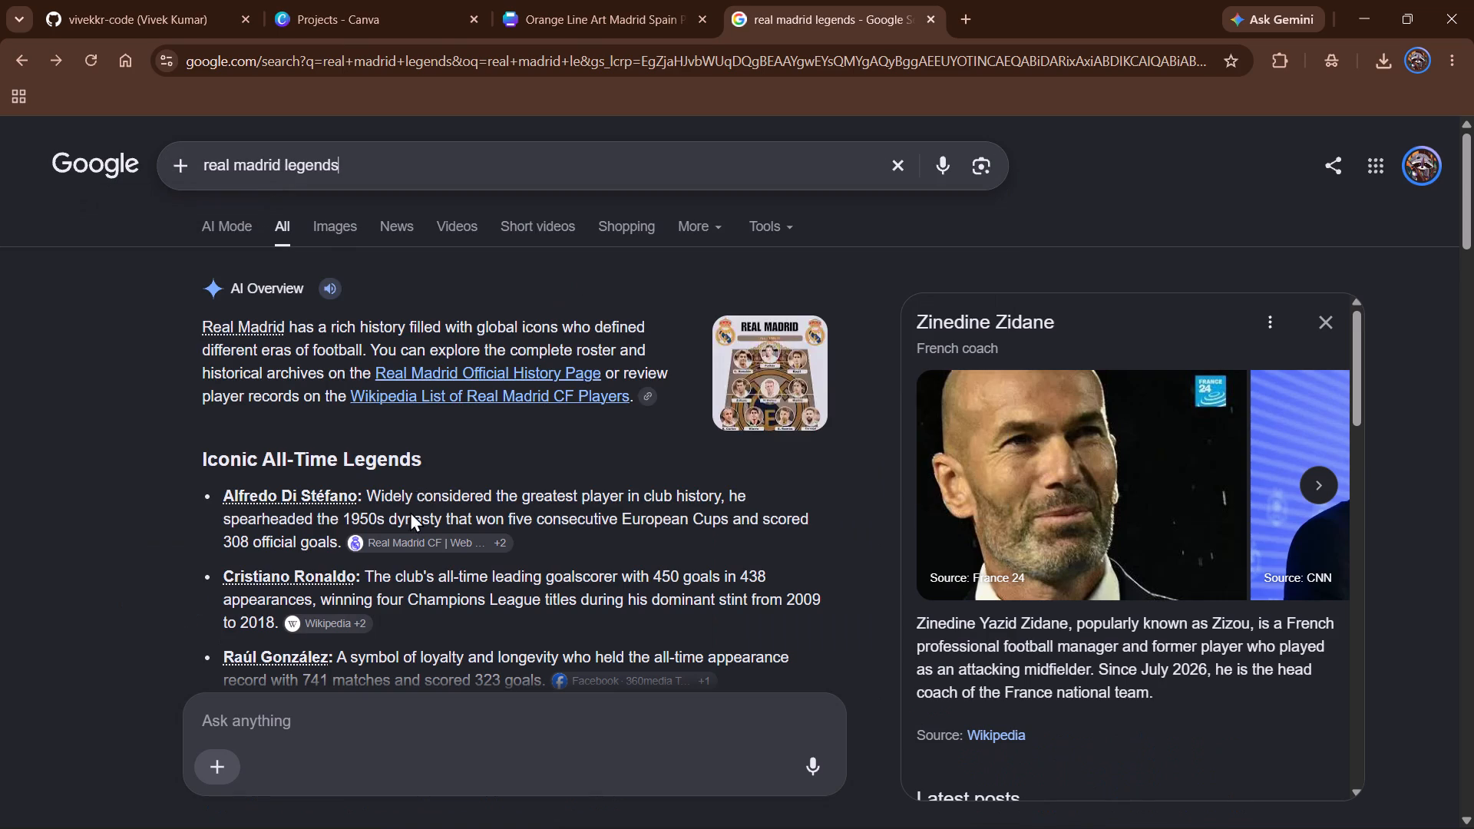
pyautogui.scroll(-4, 374, 564)
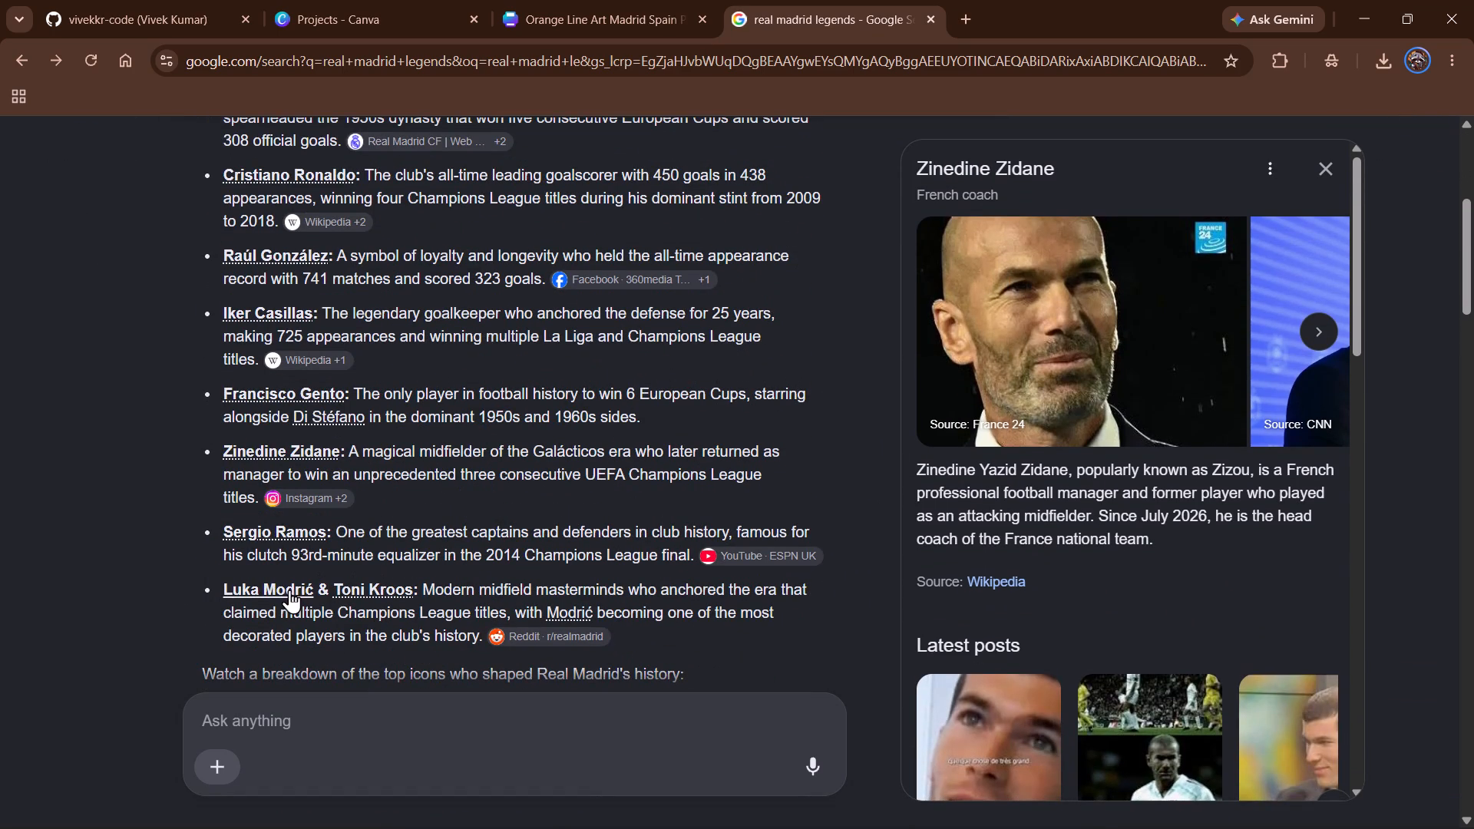
pyautogui.scroll(-1, 317, 383)
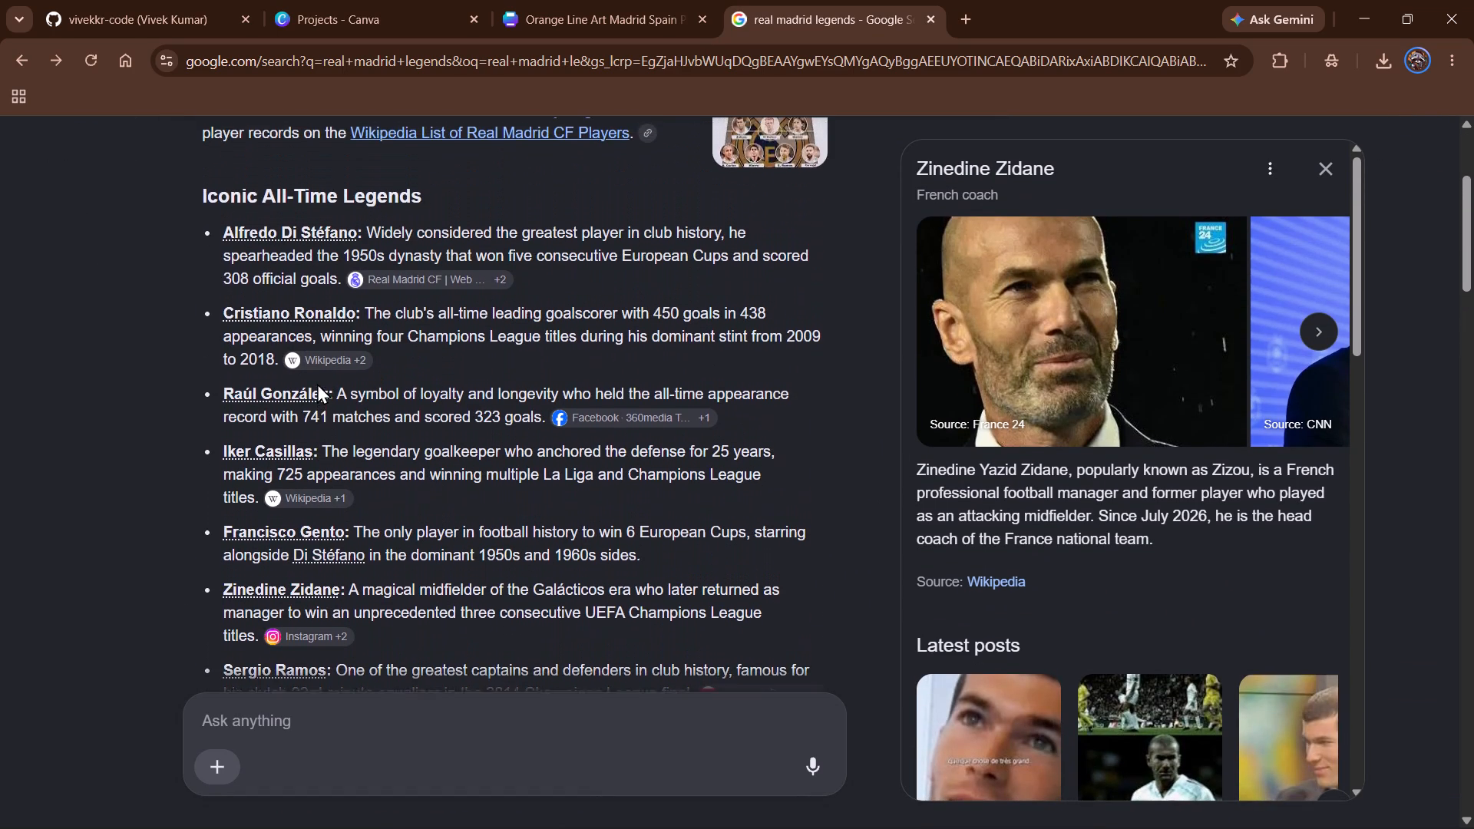
pyautogui.scroll(-1, 317, 383)
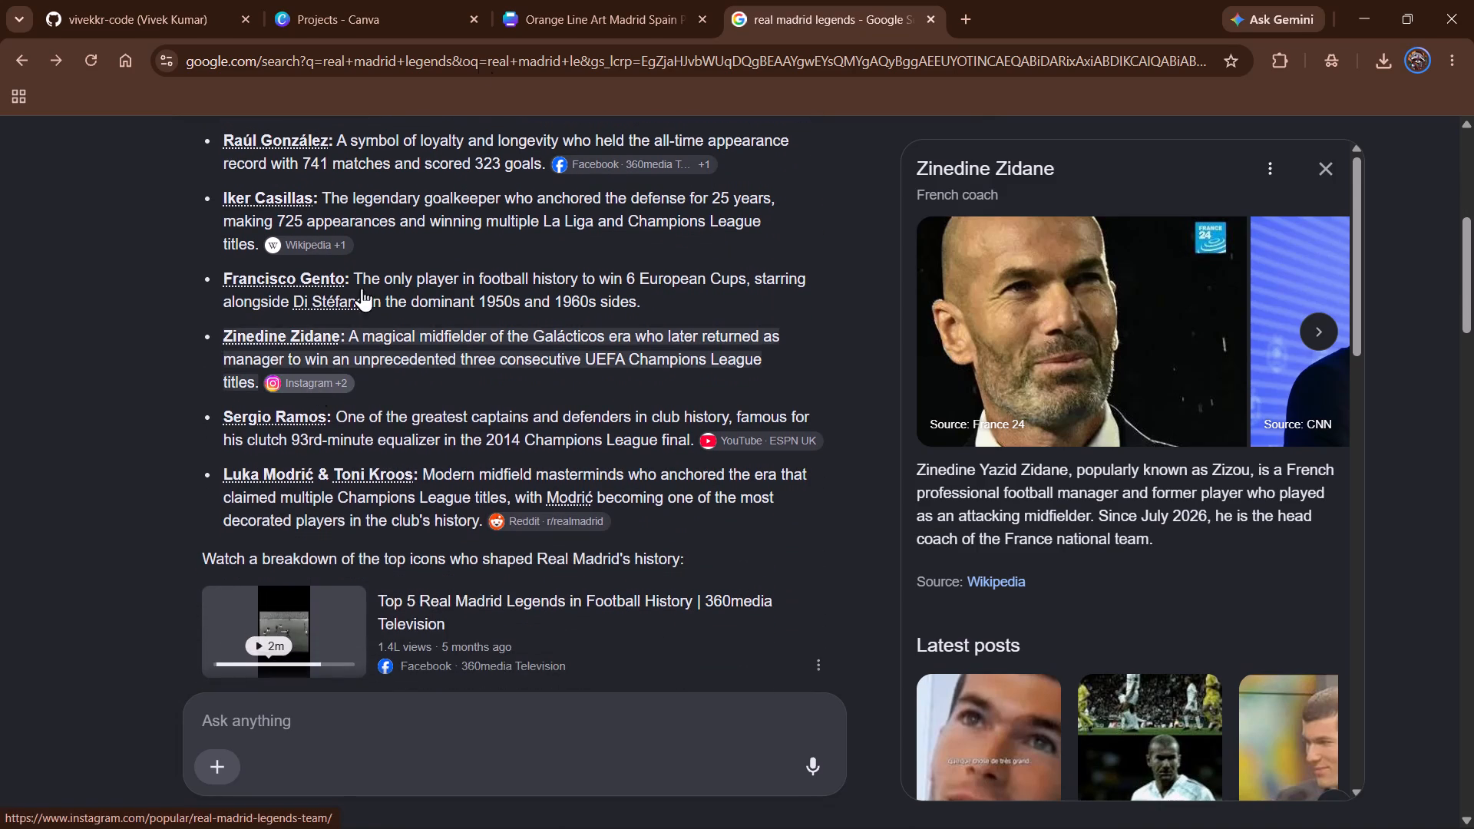
# Switch back to the Canva design and review its pages from the start through page 8 for the players already featured.
pyautogui.click(671, 0)
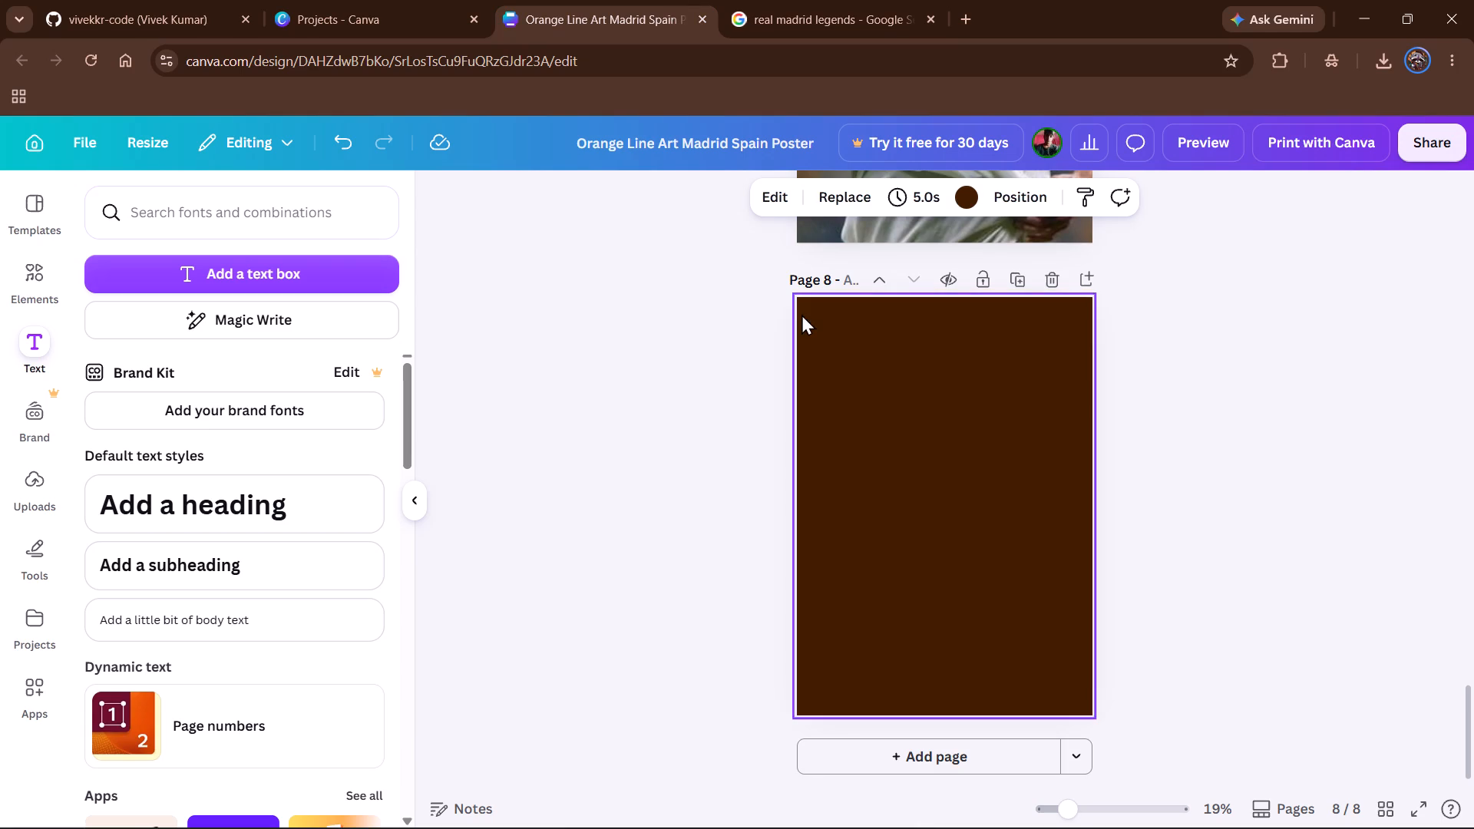
pyautogui.scroll(13, 801, 314)
pyautogui.scroll(-6, 801, 314)
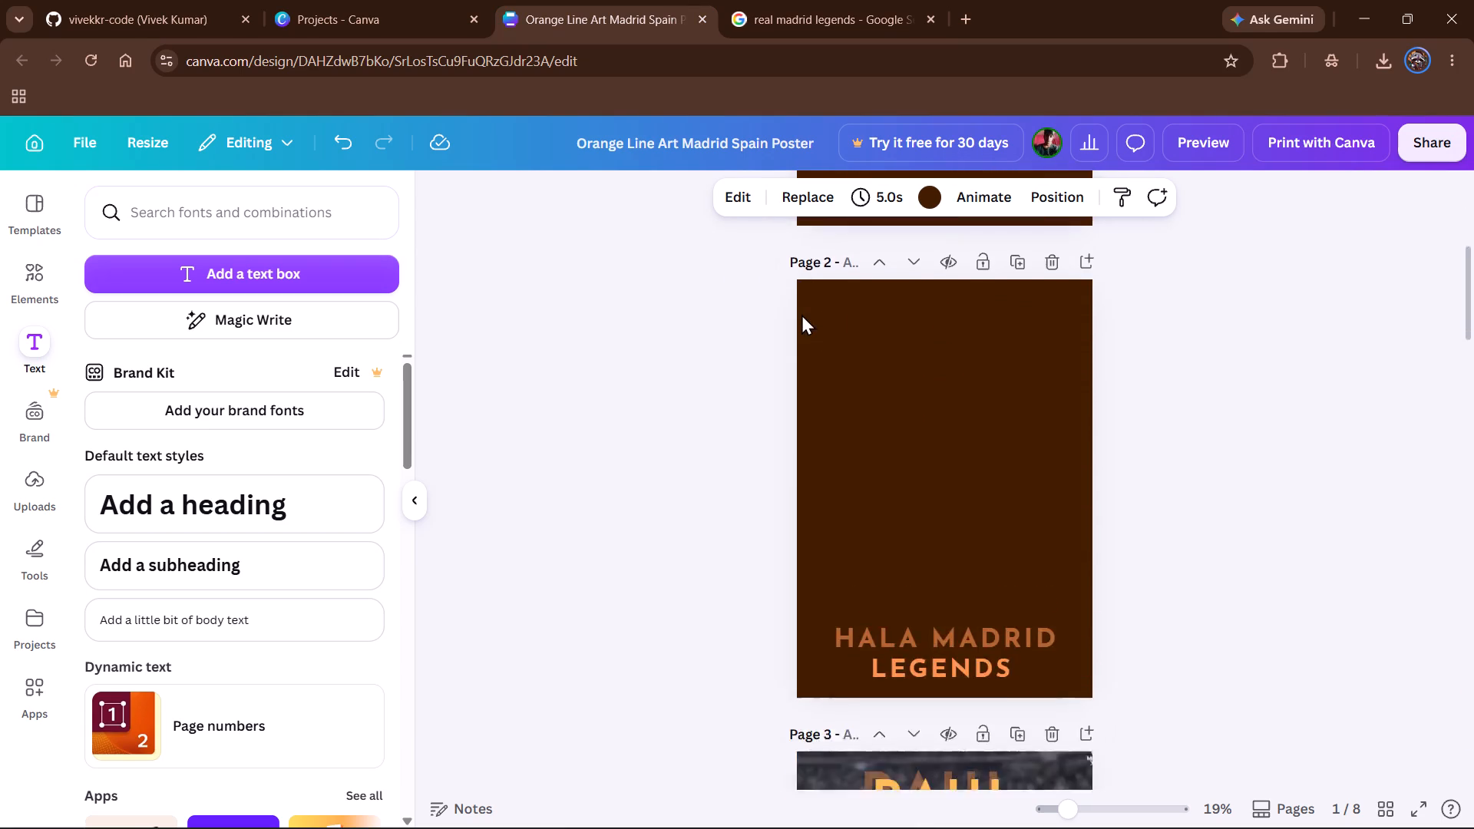
pyautogui.scroll(-5, 801, 314)
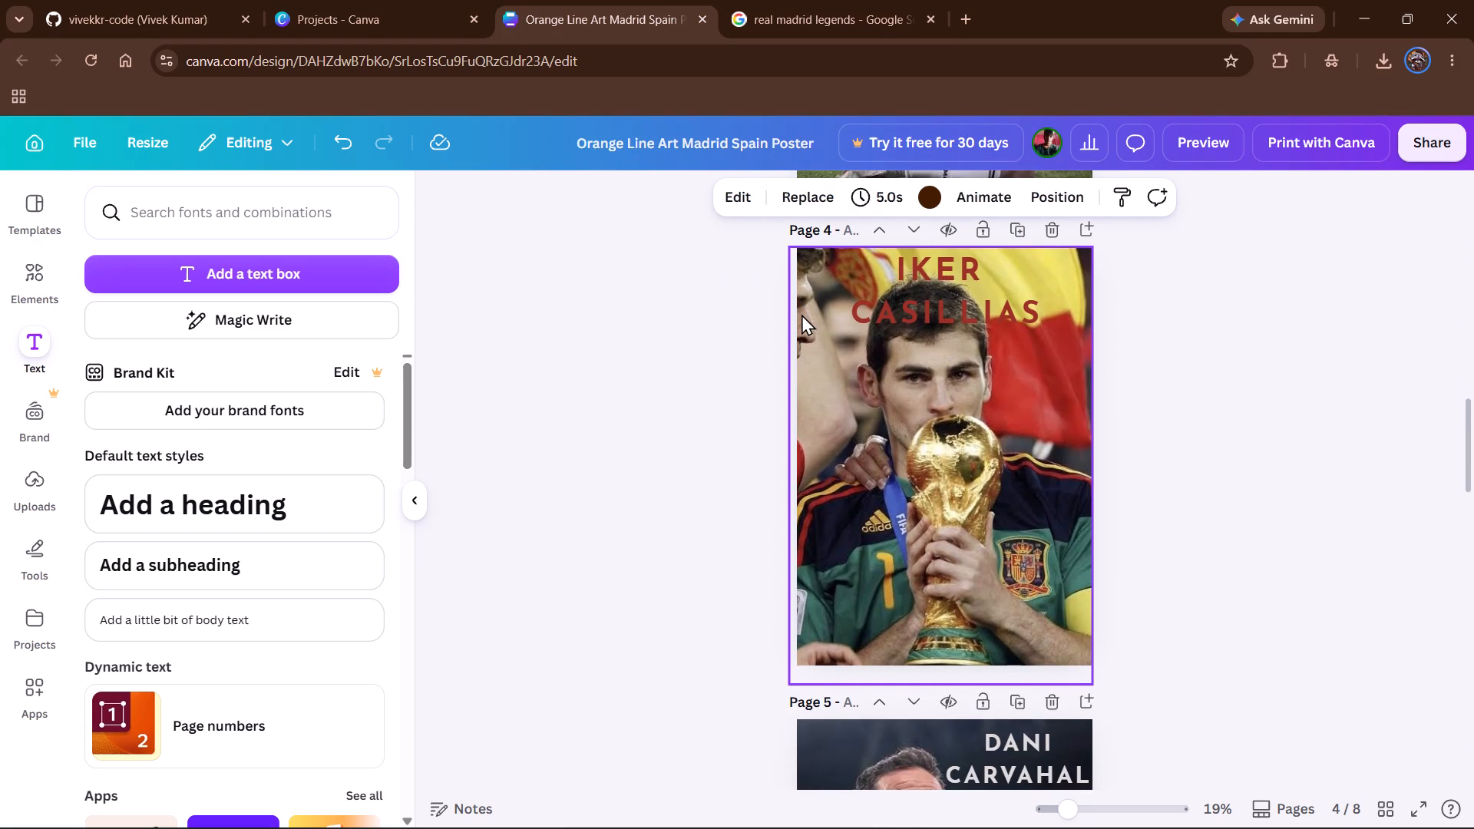
pyautogui.scroll(-8, 801, 314)
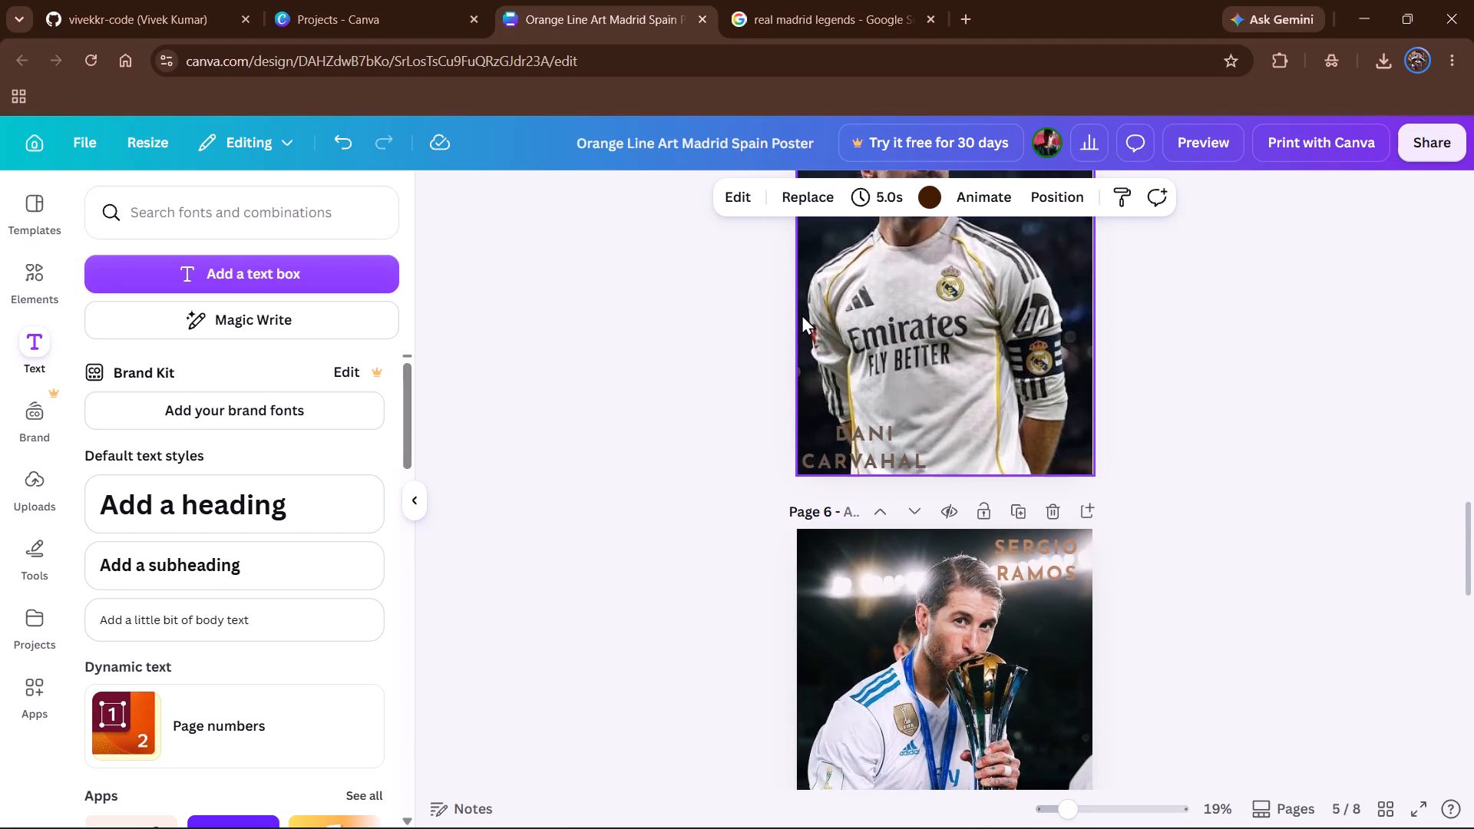
pyautogui.scroll(-9, 801, 314)
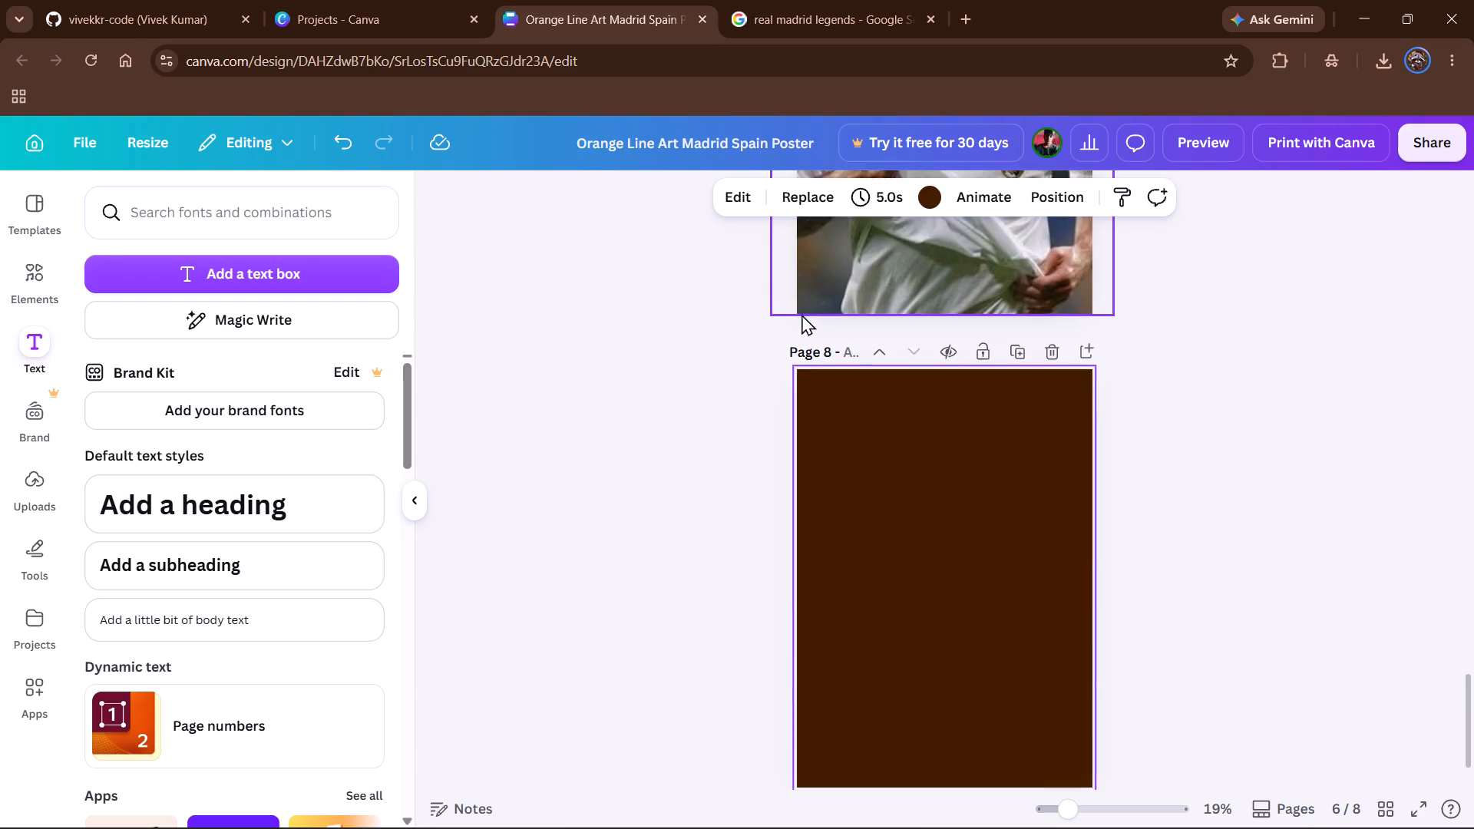
pyautogui.scroll(-1, 801, 314)
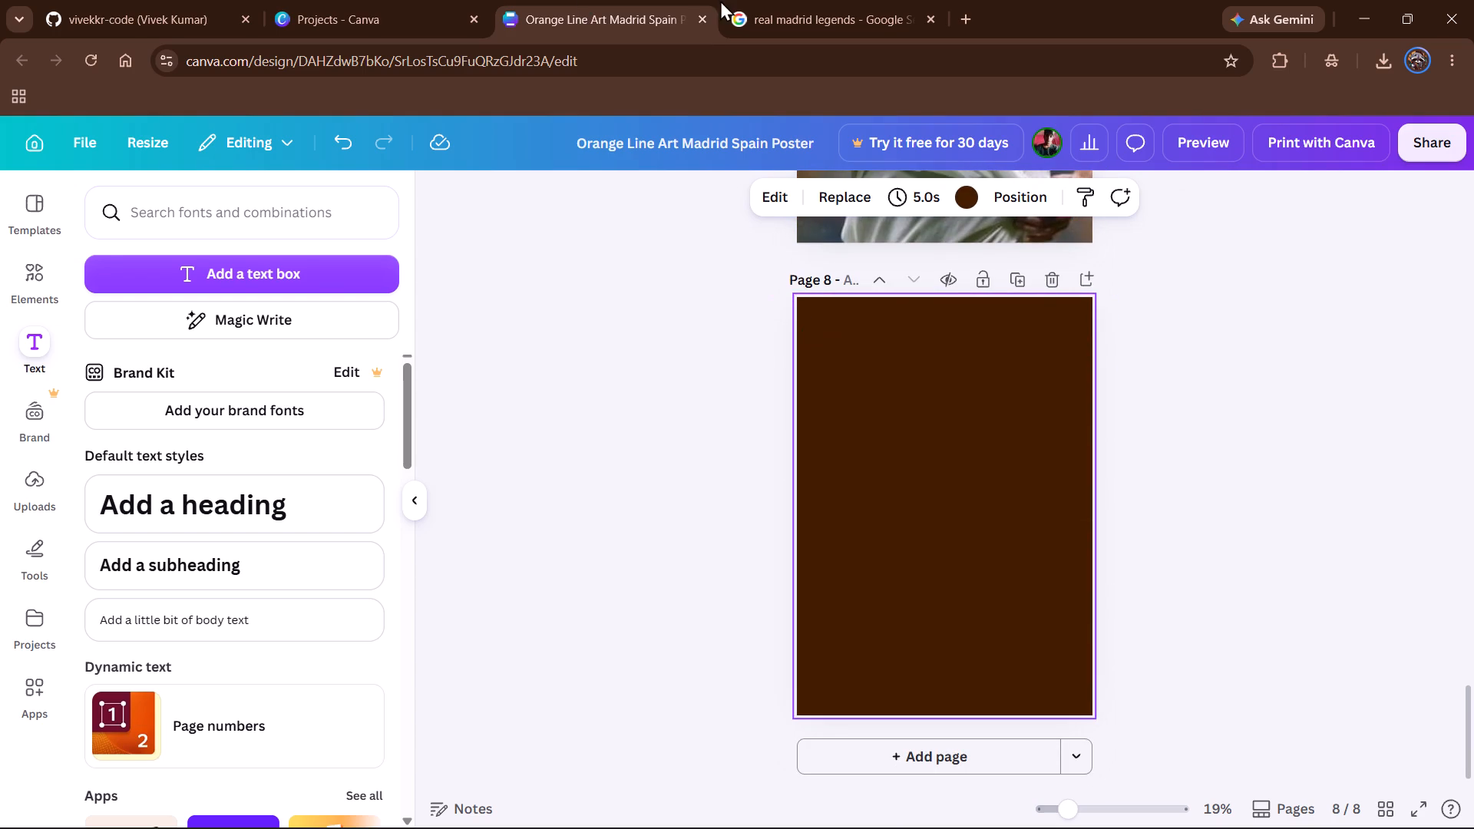
# Search Google for "real madrid legends defenders" and show the image results.
pyautogui.click(809, 0)
pyautogui.scroll(7, 428, 366)
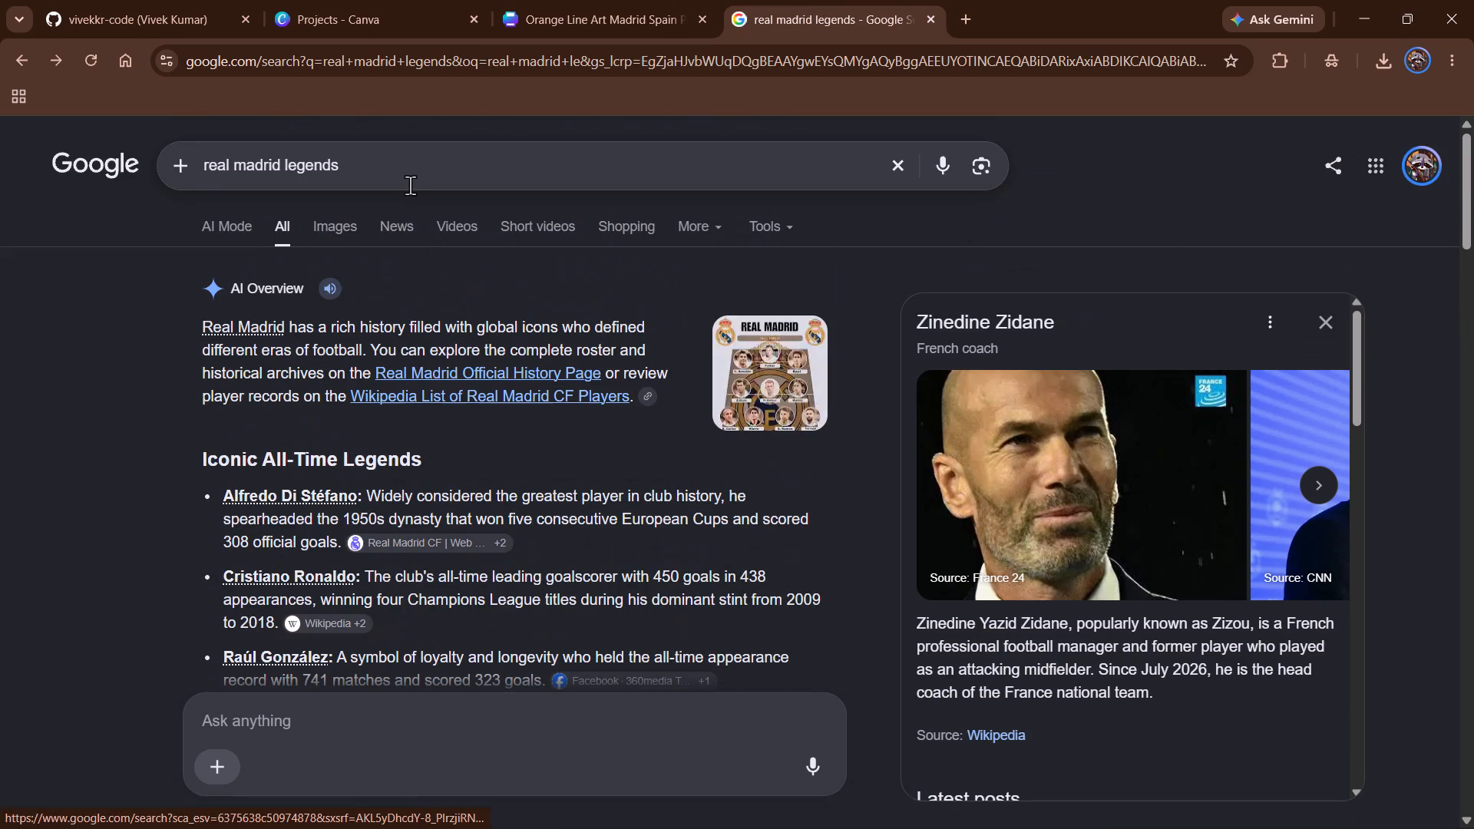
pyautogui.press('space')
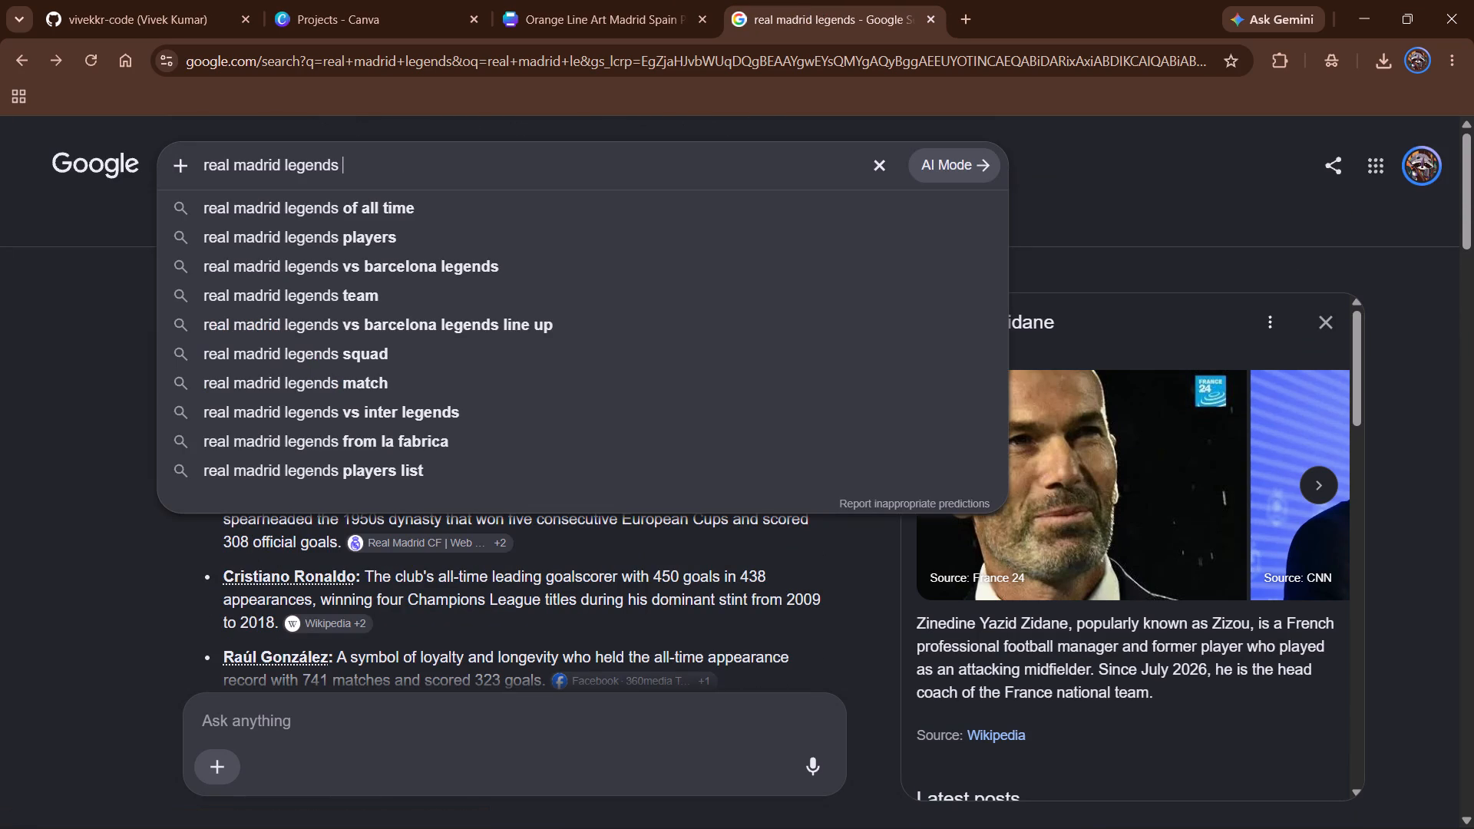
pyautogui.write('defenderss')
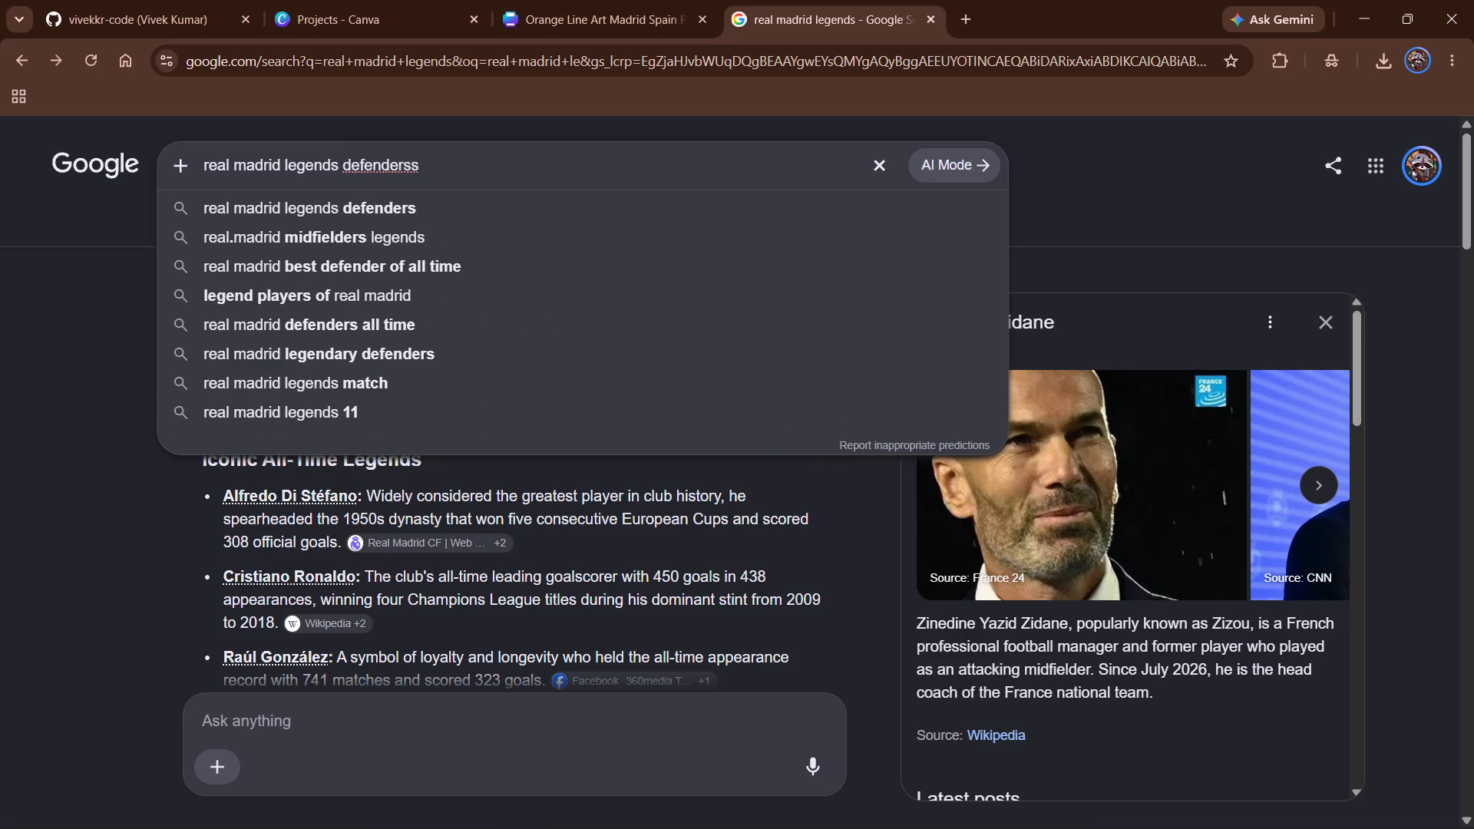
pyautogui.press('Return')
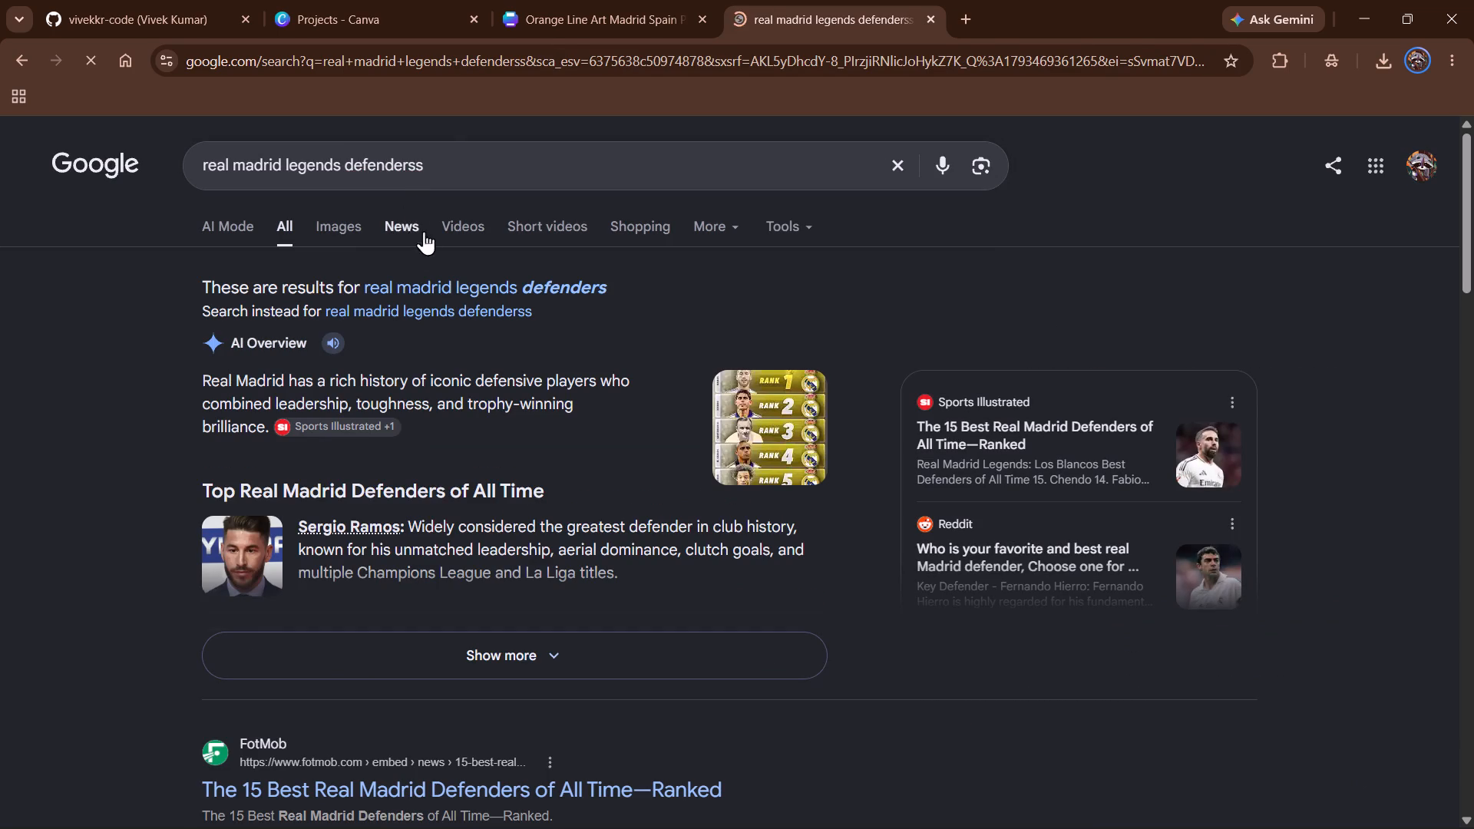
pyautogui.click(355, 240)
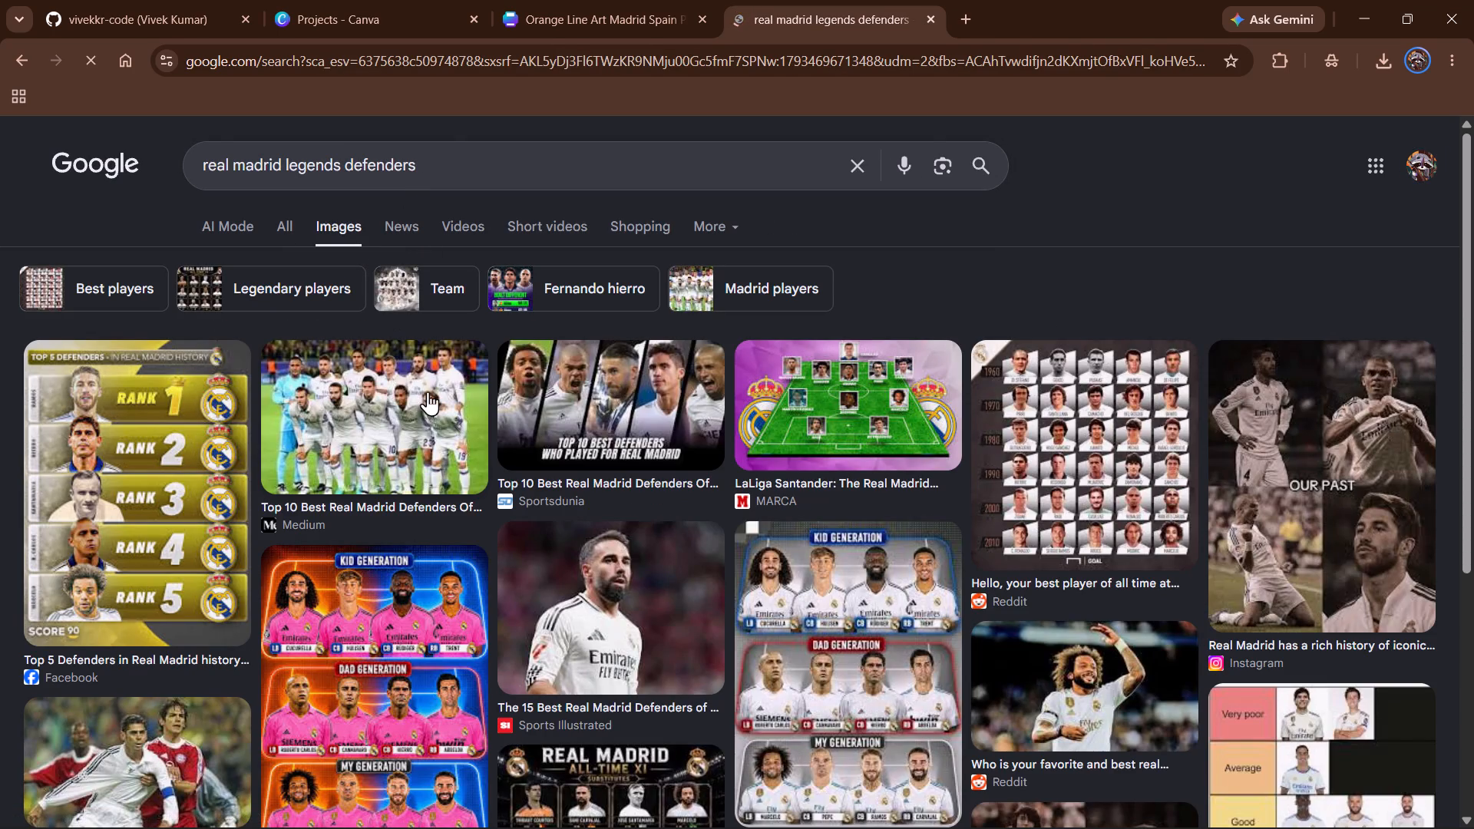
# Look through the image results for Real Madrid's legendary defenders to find a player not yet on the poster.
pyautogui.scroll(-3, 543, 608)
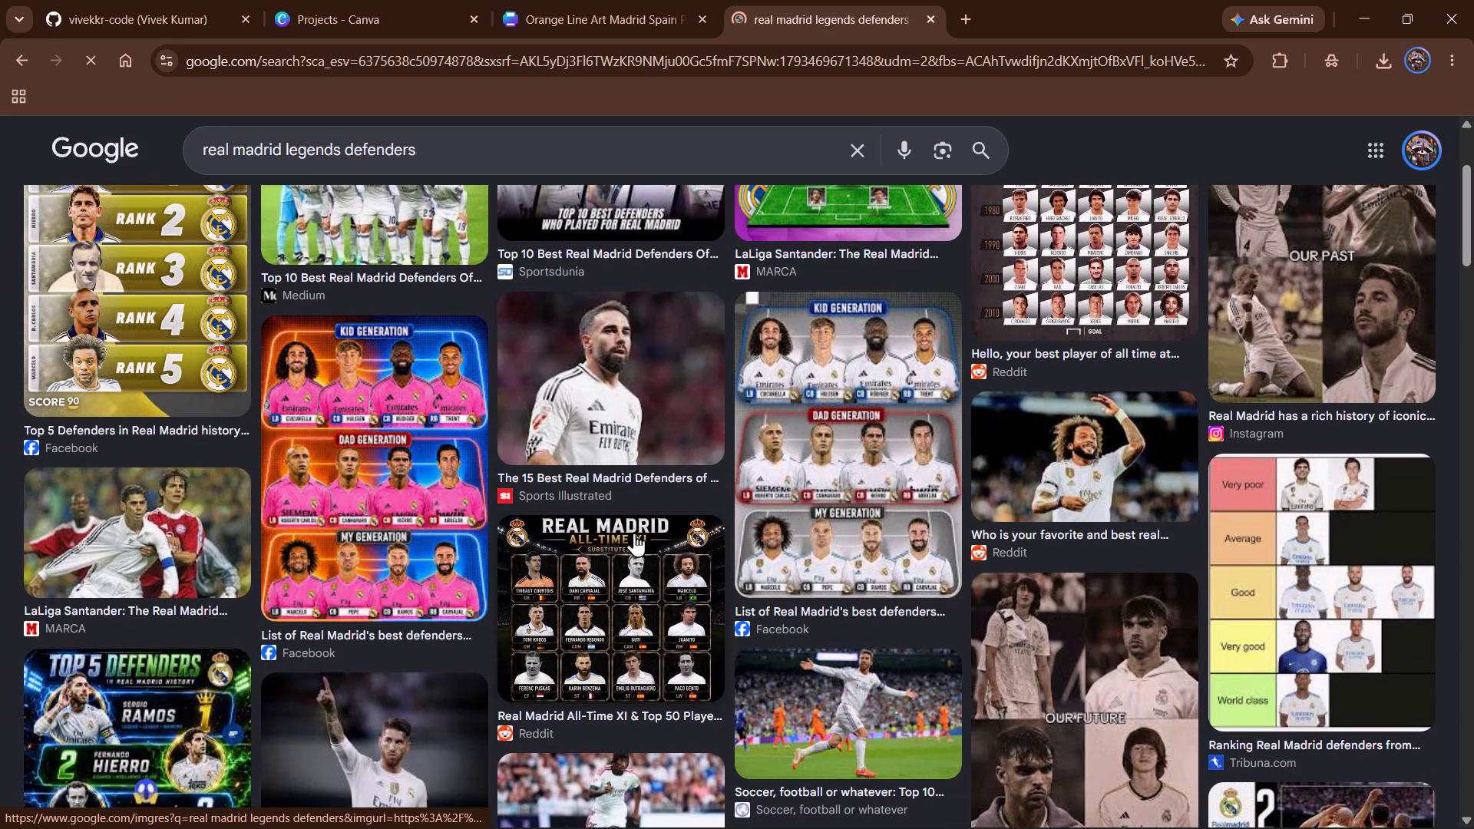
pyautogui.scroll(-8, 903, 552)
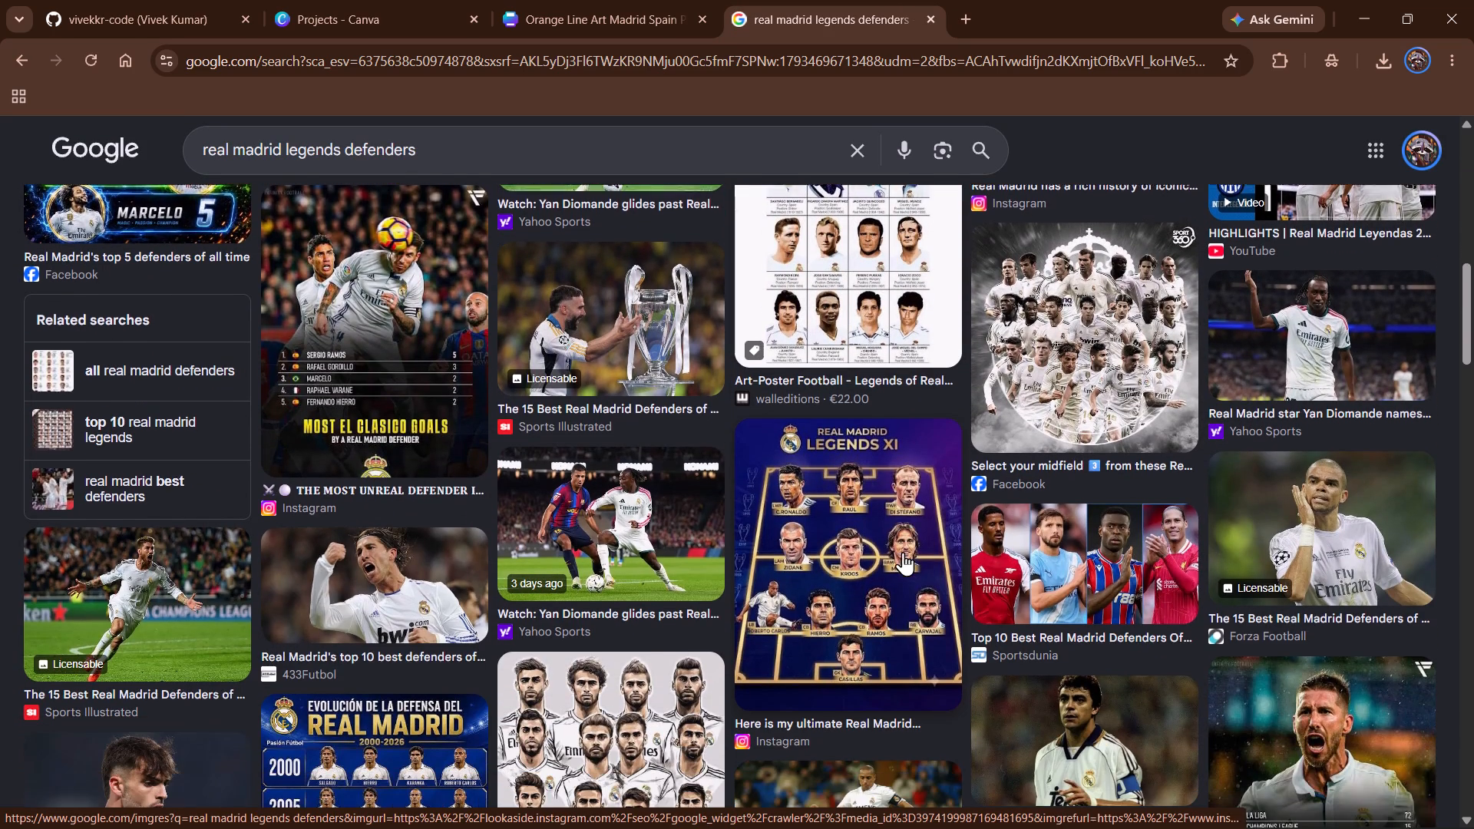
pyautogui.scroll(-4, 903, 552)
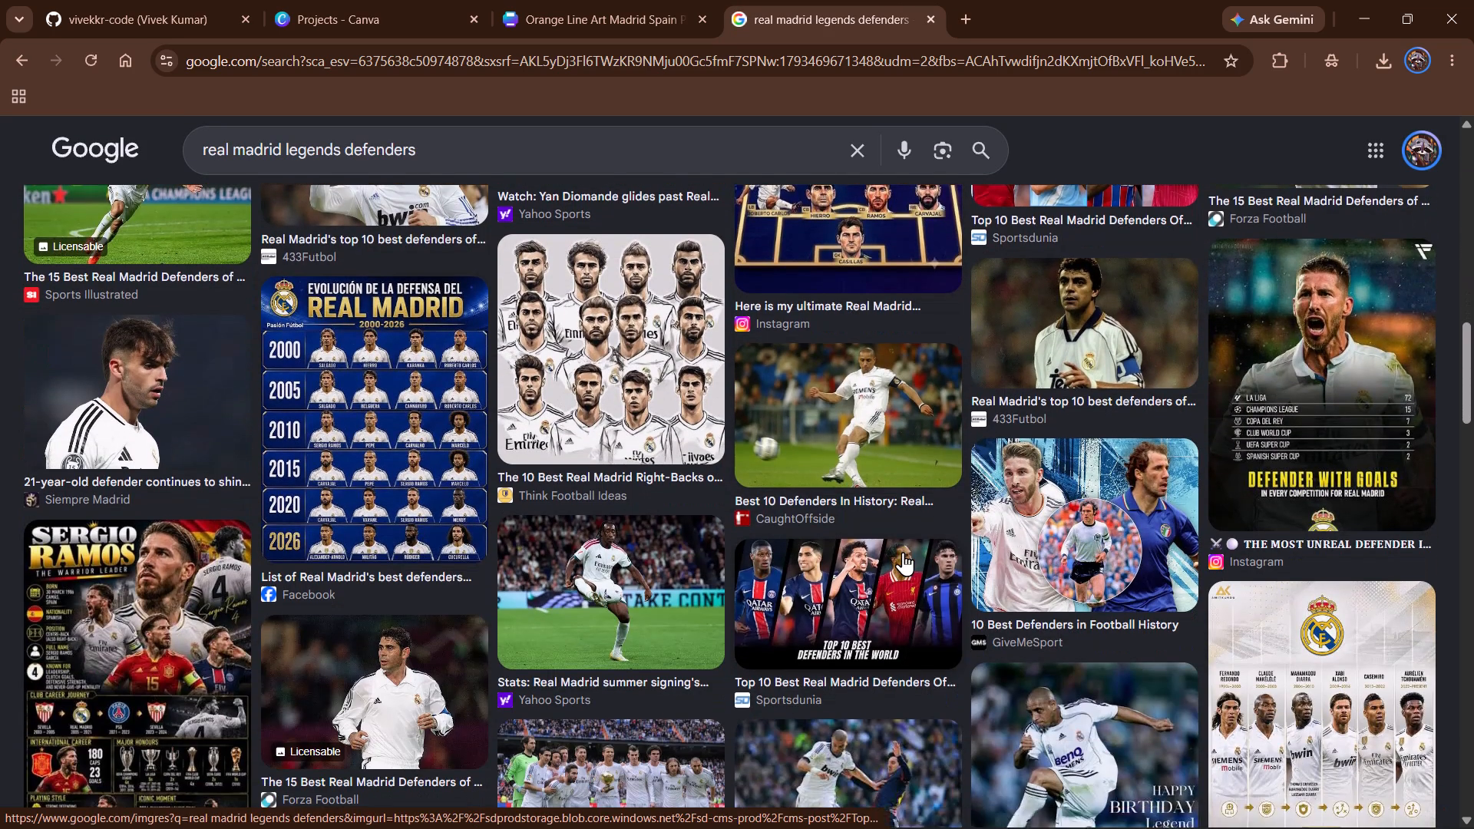
pyautogui.scroll(-1, 903, 552)
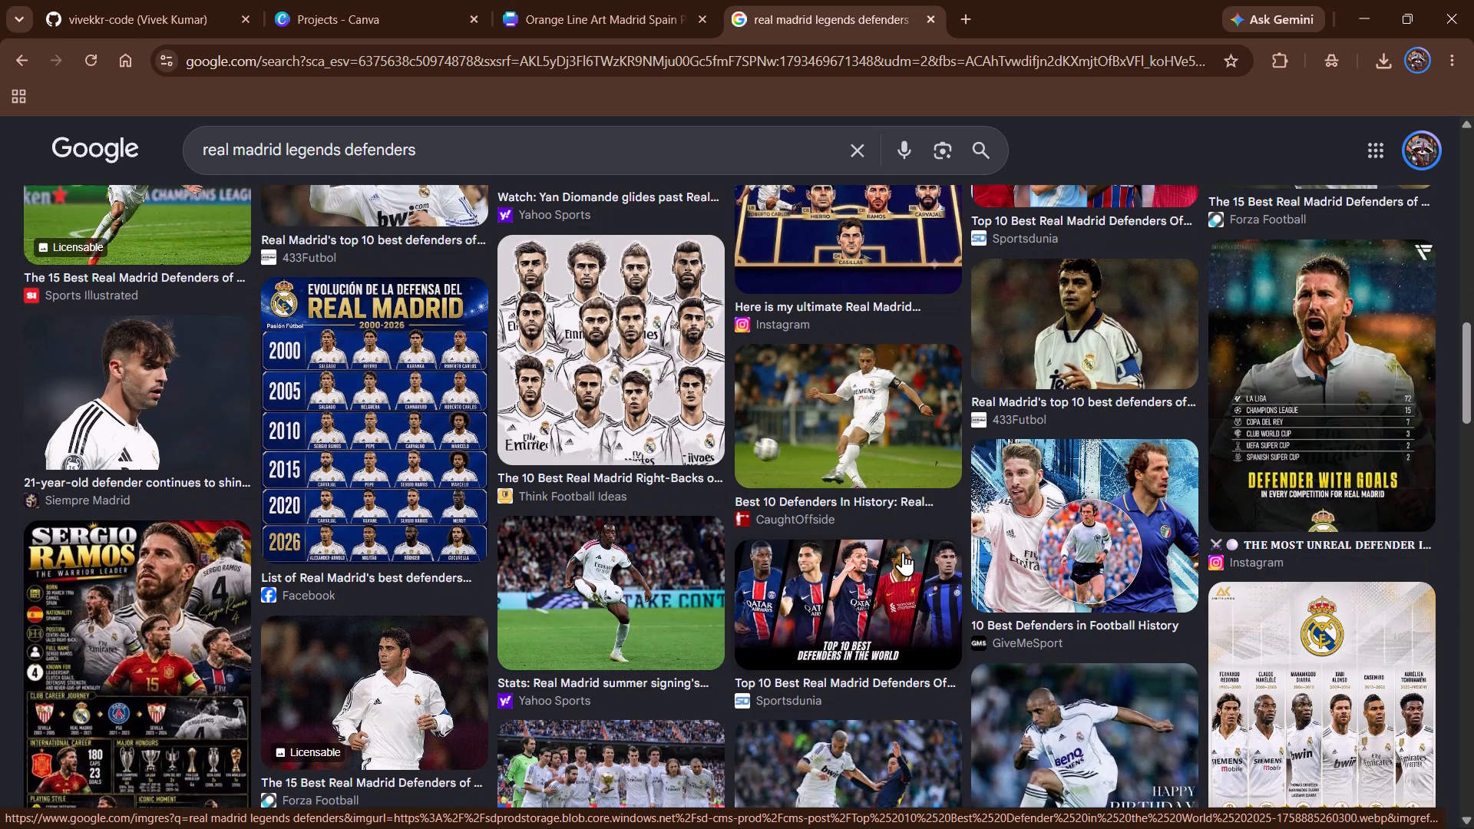
# Preview the CaughtOffside image of a Real Madrid defender kicking the ball and look through its related images.
pyautogui.click(769, 417)
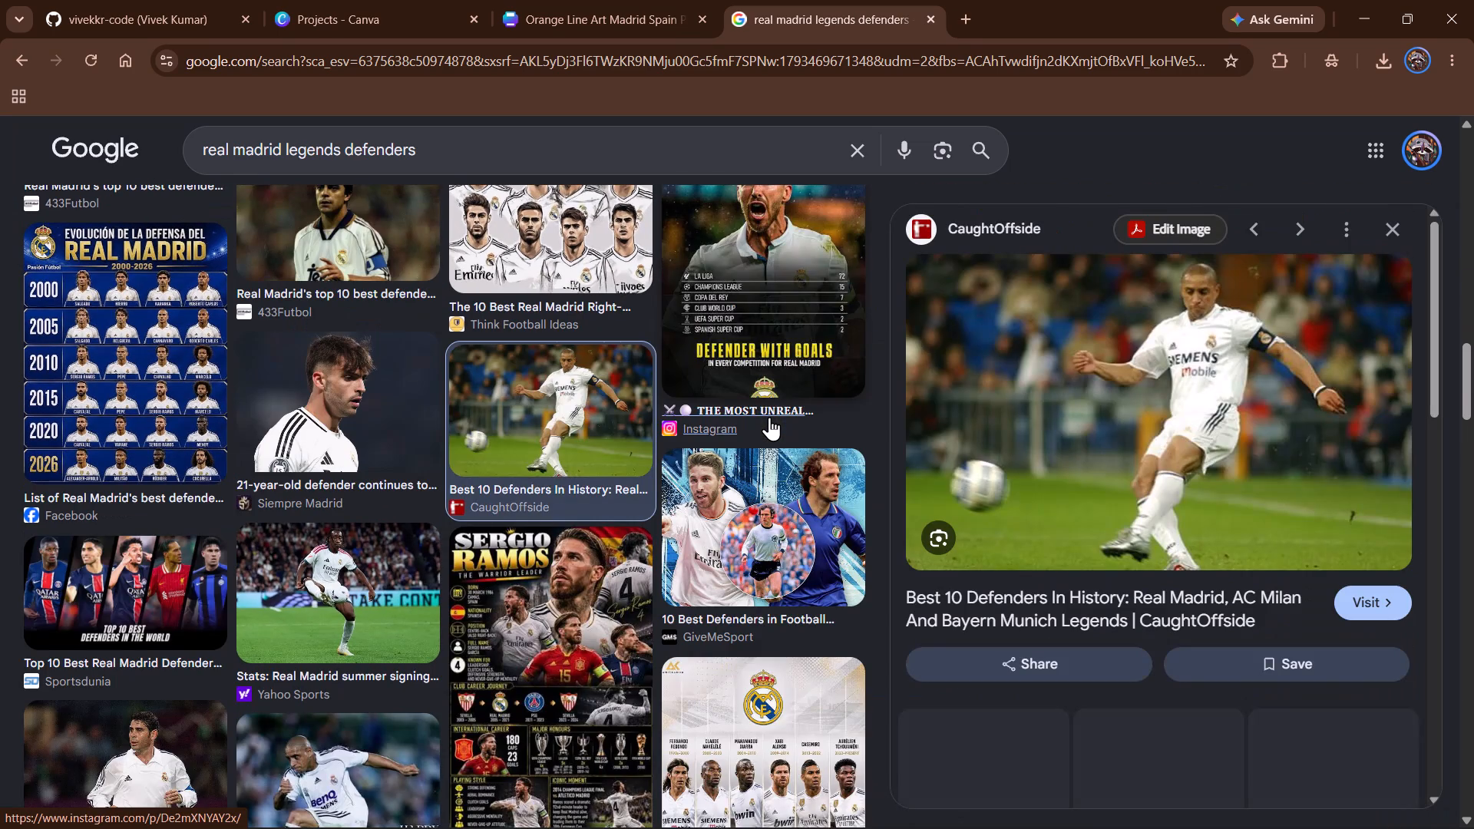
pyautogui.scroll(-1, 769, 417)
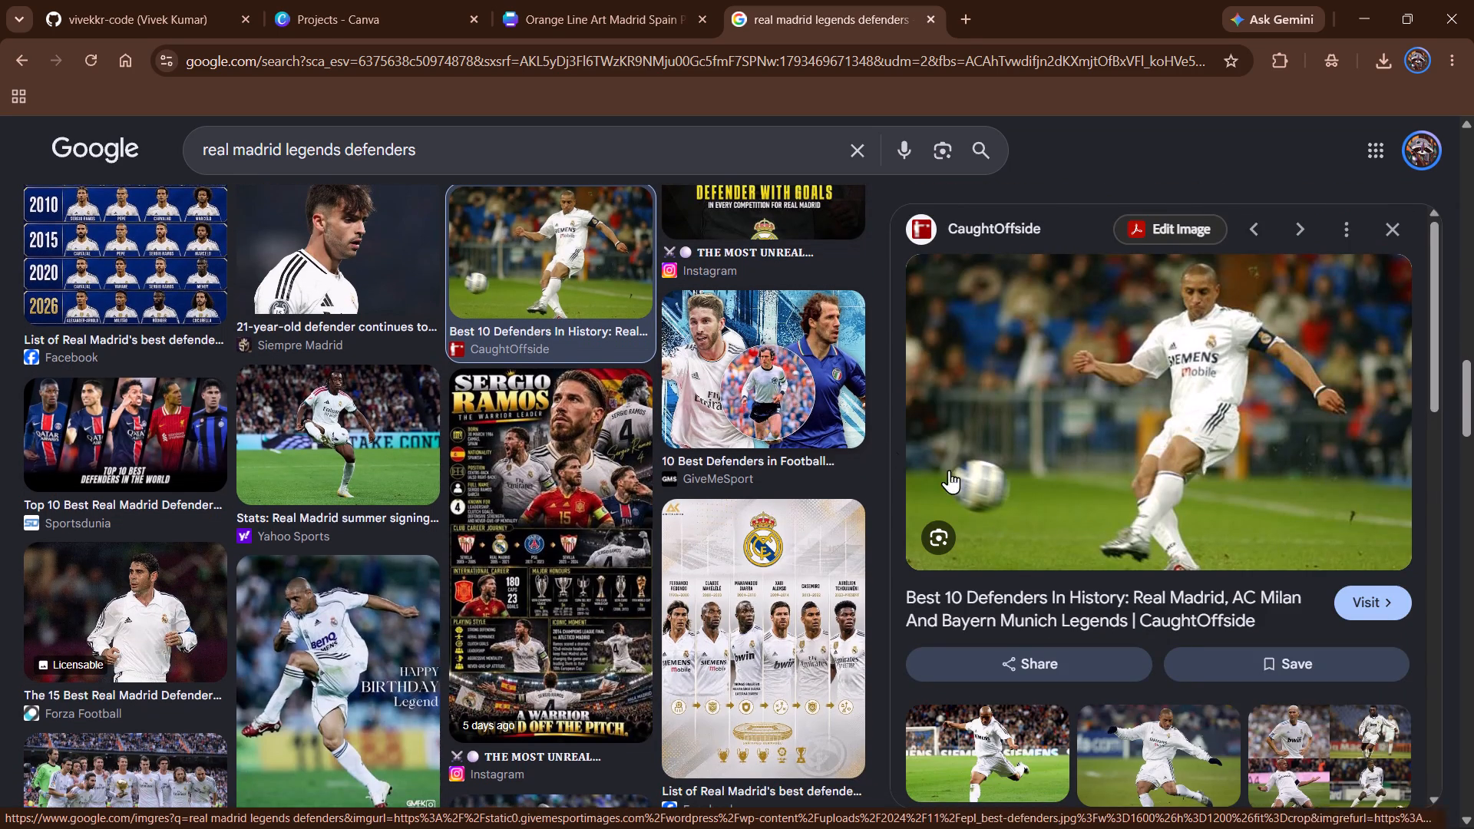
pyautogui.scroll(-5, 996, 549)
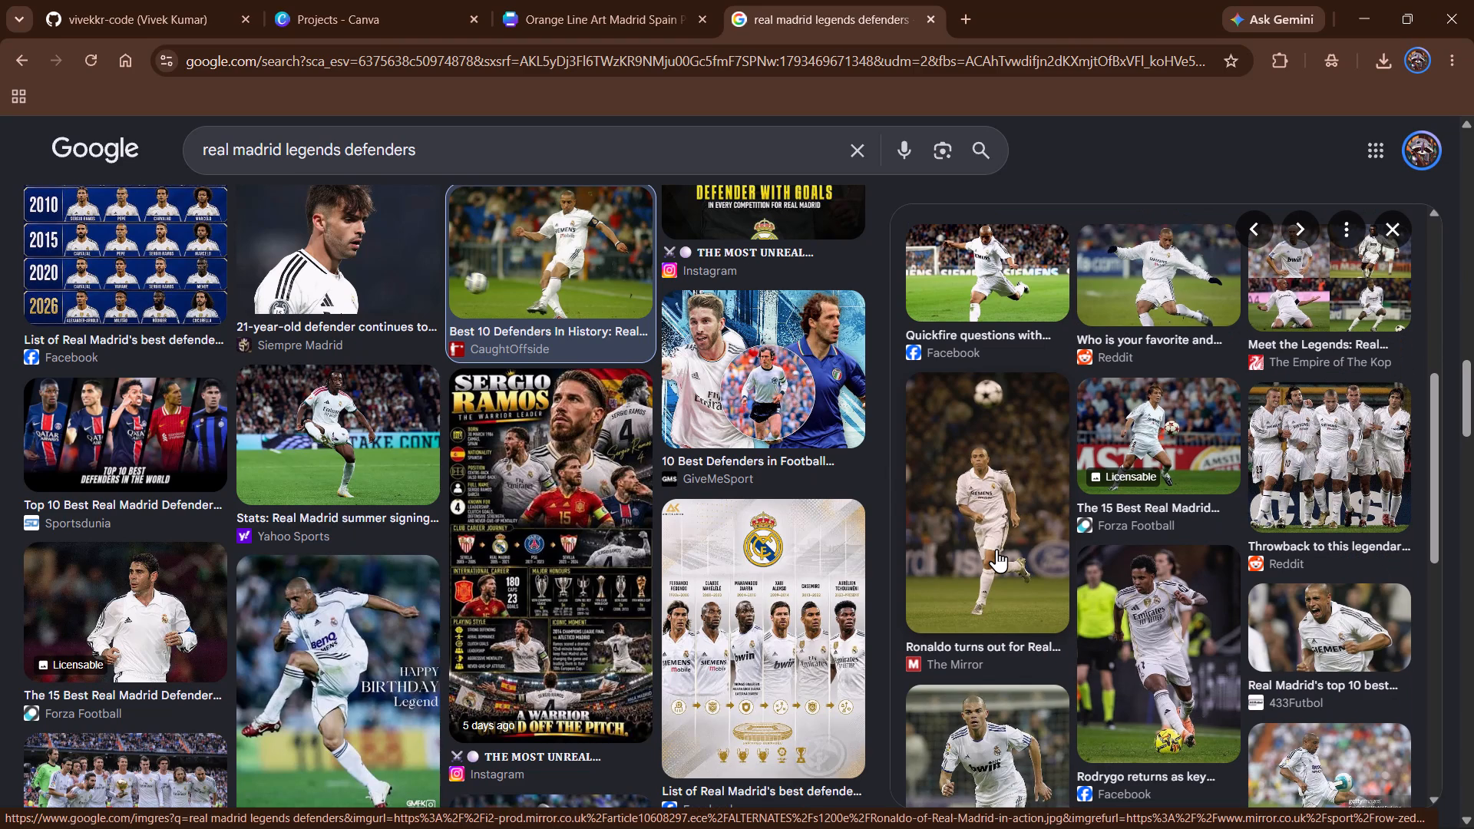
pyautogui.scroll(-3, 996, 549)
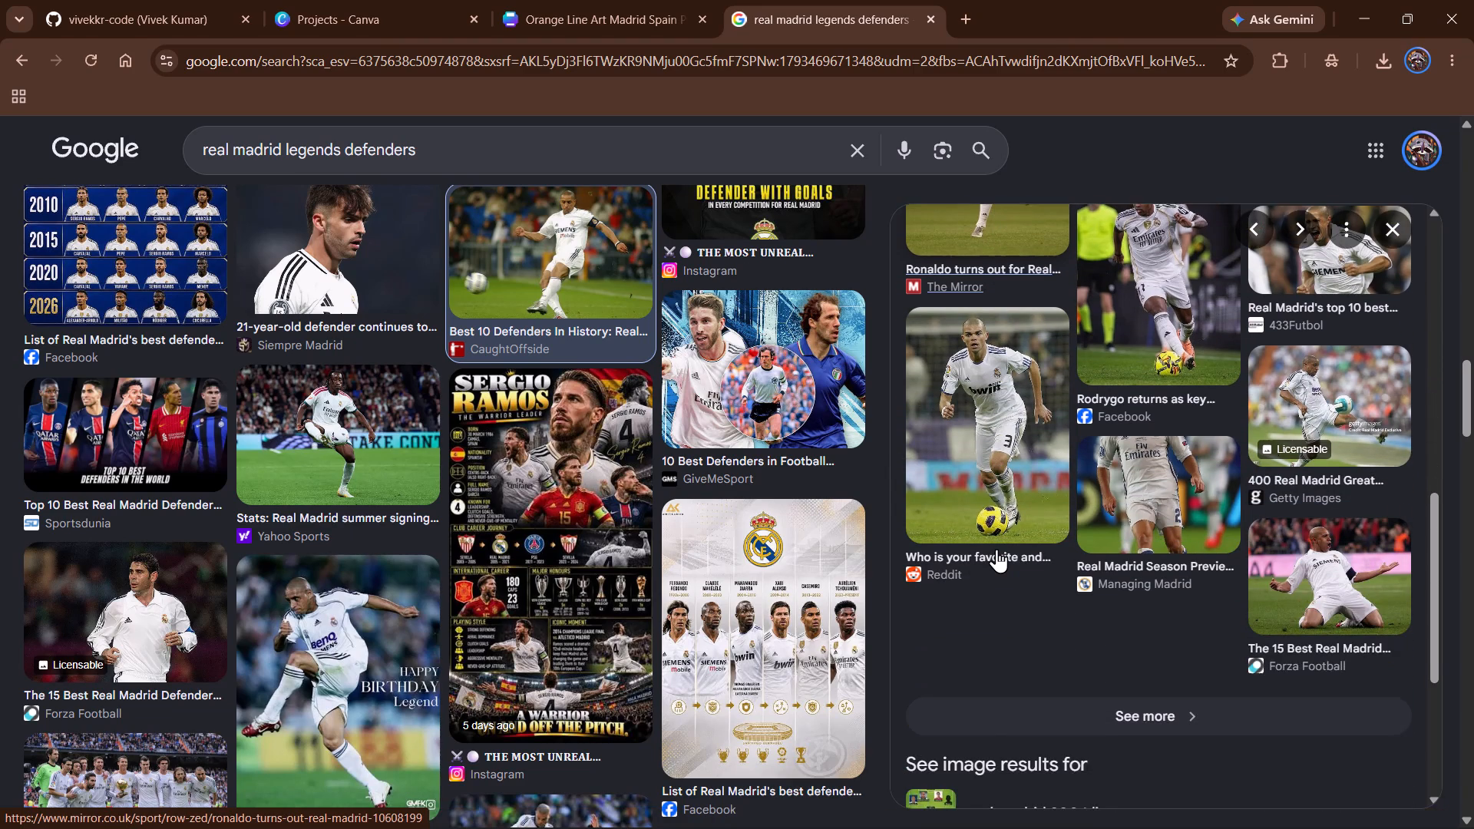
pyautogui.scroll(-1, 996, 549)
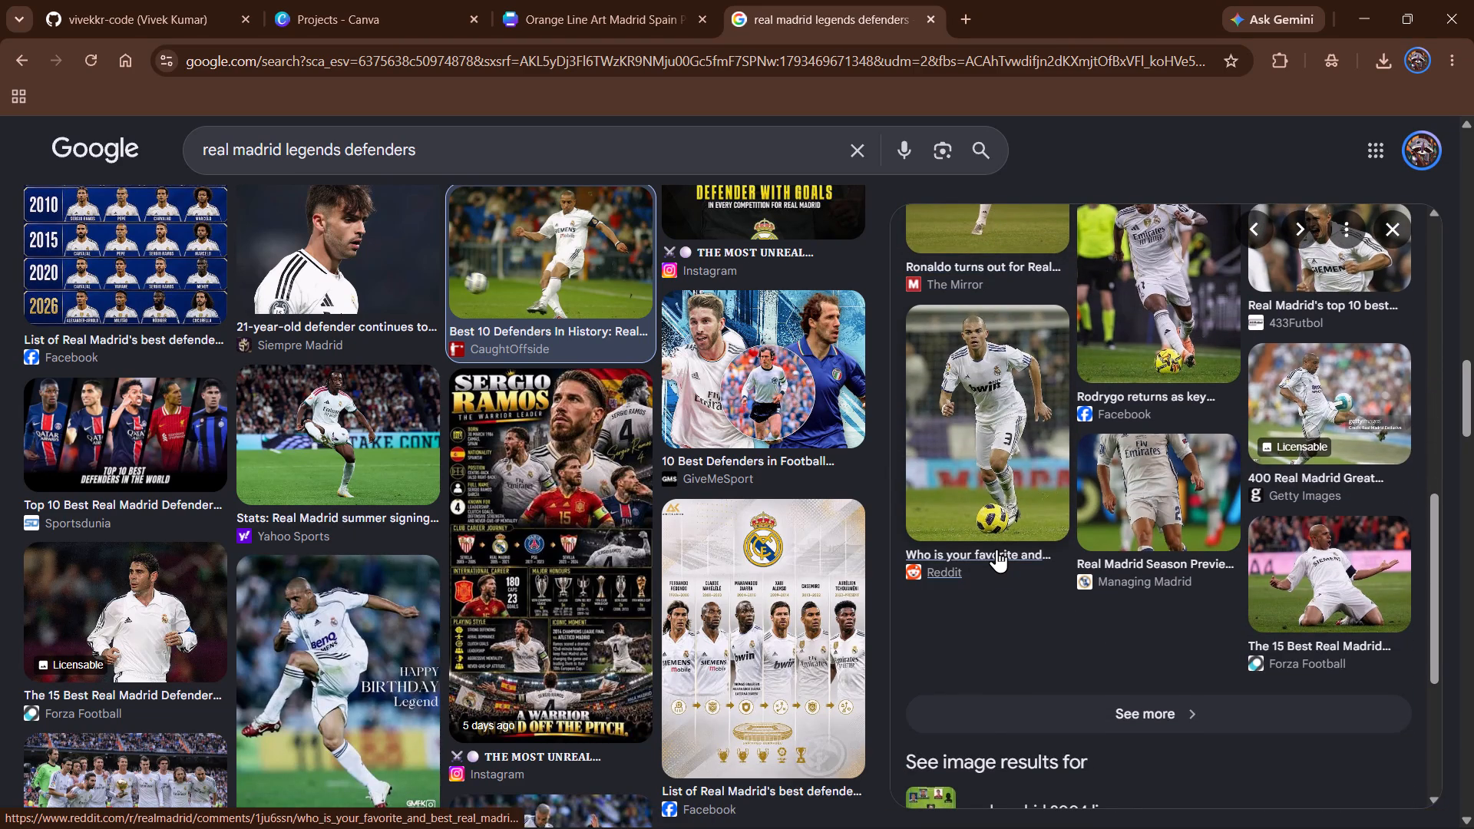
pyautogui.scroll(4, 996, 549)
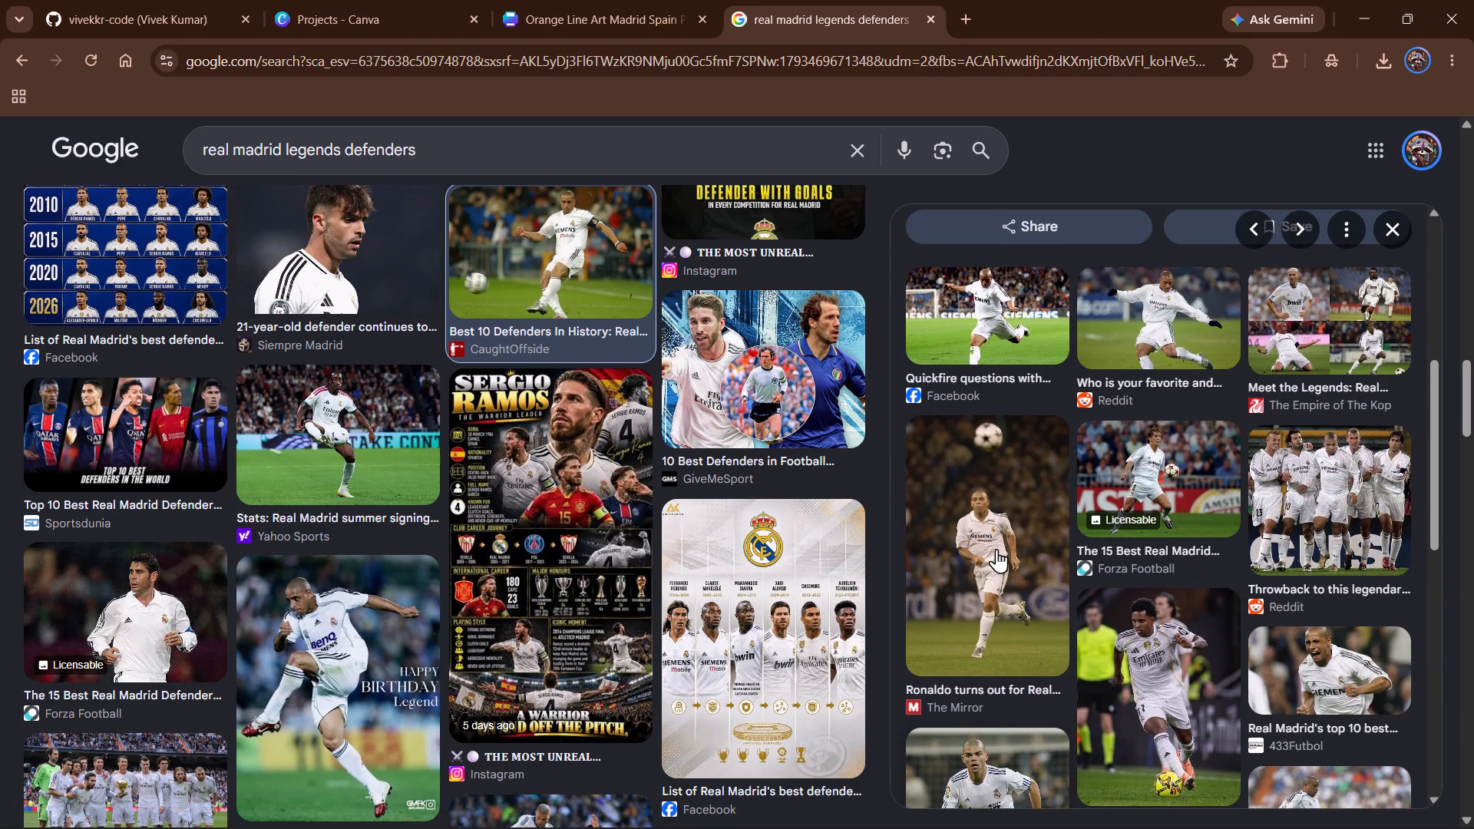
pyautogui.scroll(1, 996, 549)
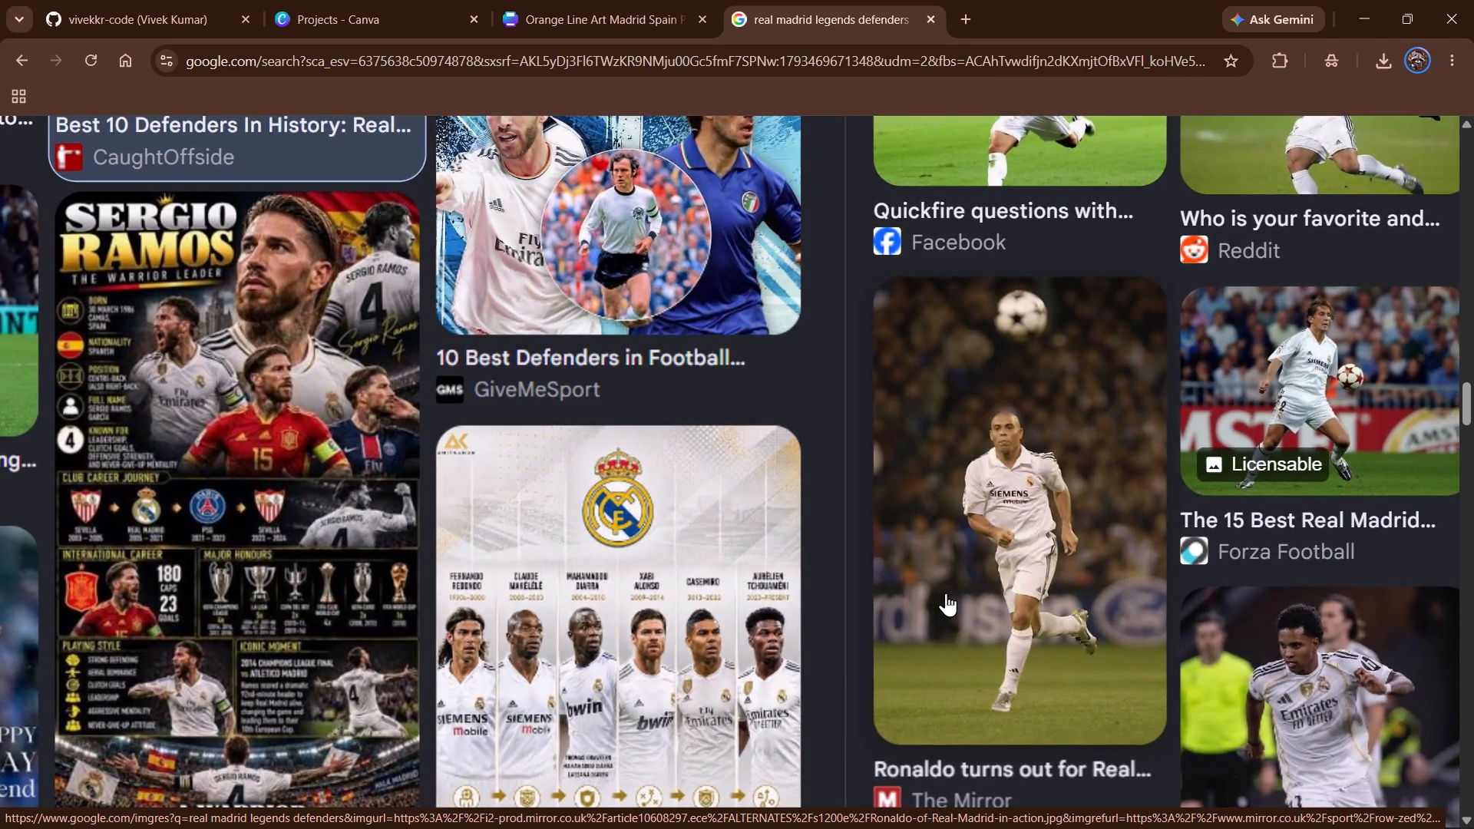
# Look further through the defender images, preview Facebook's "Evolución de la defensa del Real Madrid 2000-2026" graphic, and examine its player names.
pyautogui.scroll(-1, 946, 593)
pyautogui.scroll(-1, 760, 603)
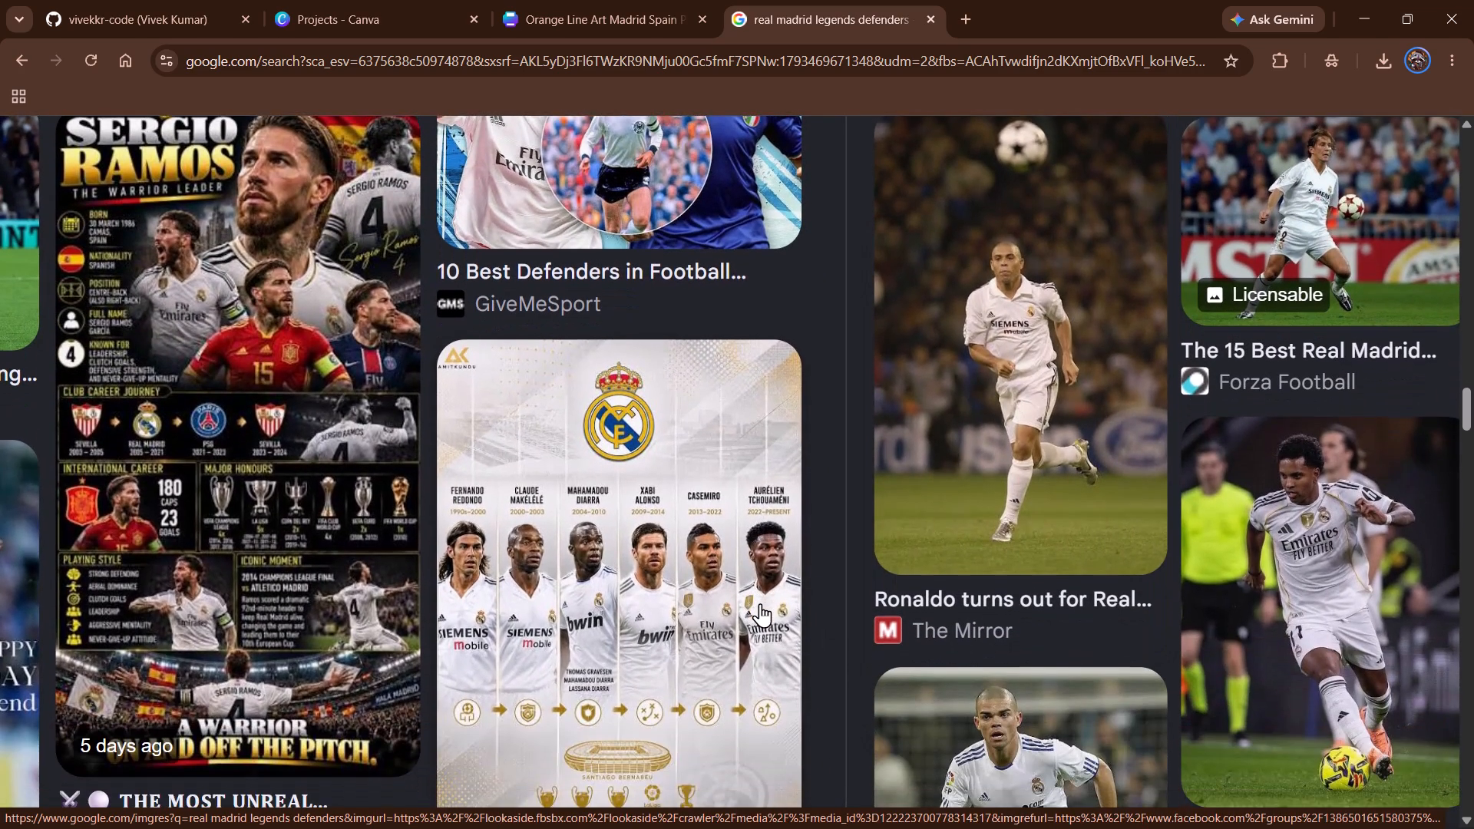
pyautogui.scroll(-1, 760, 603)
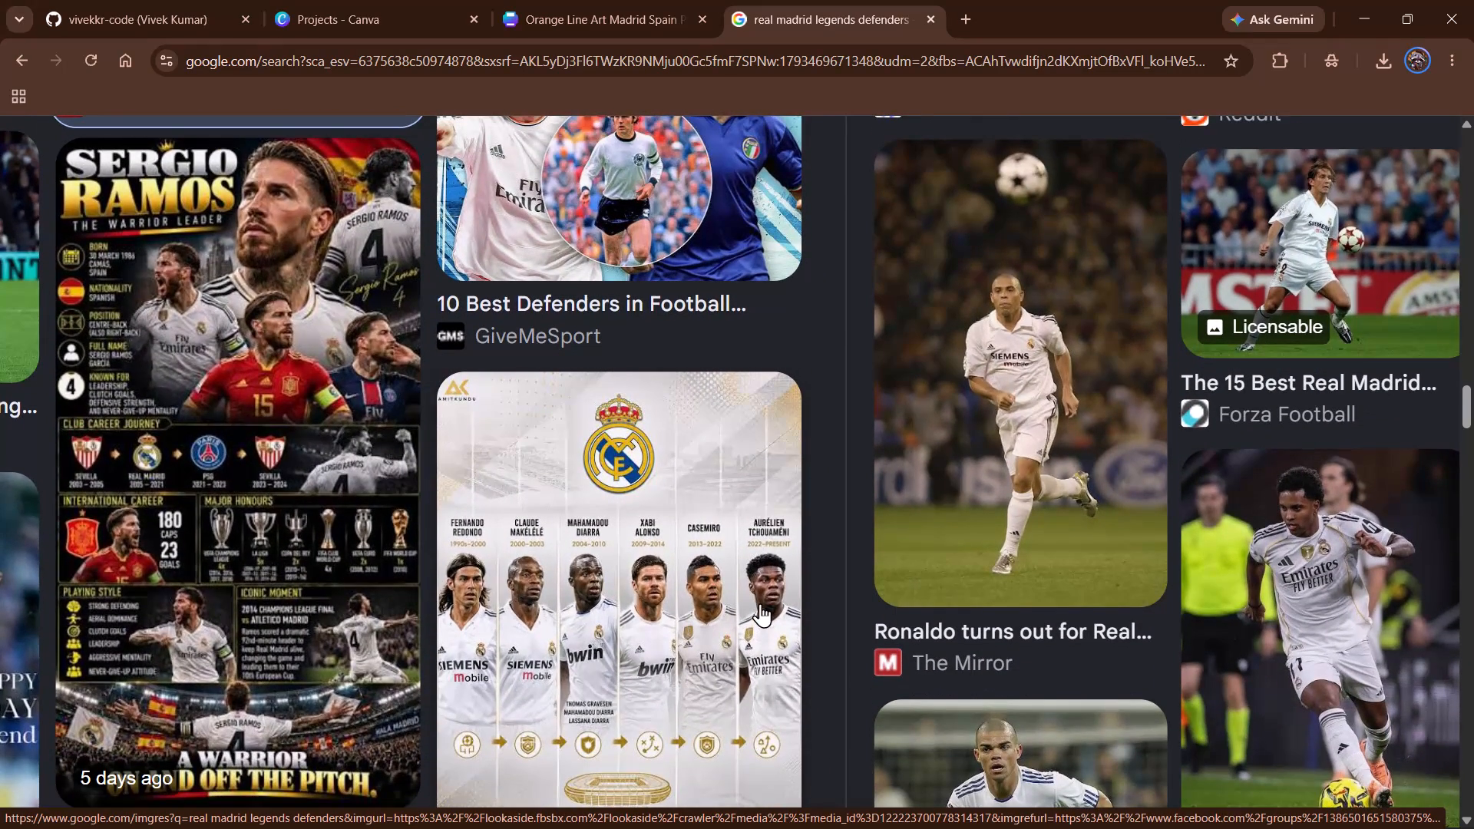
pyautogui.scroll(7, 1180, 533)
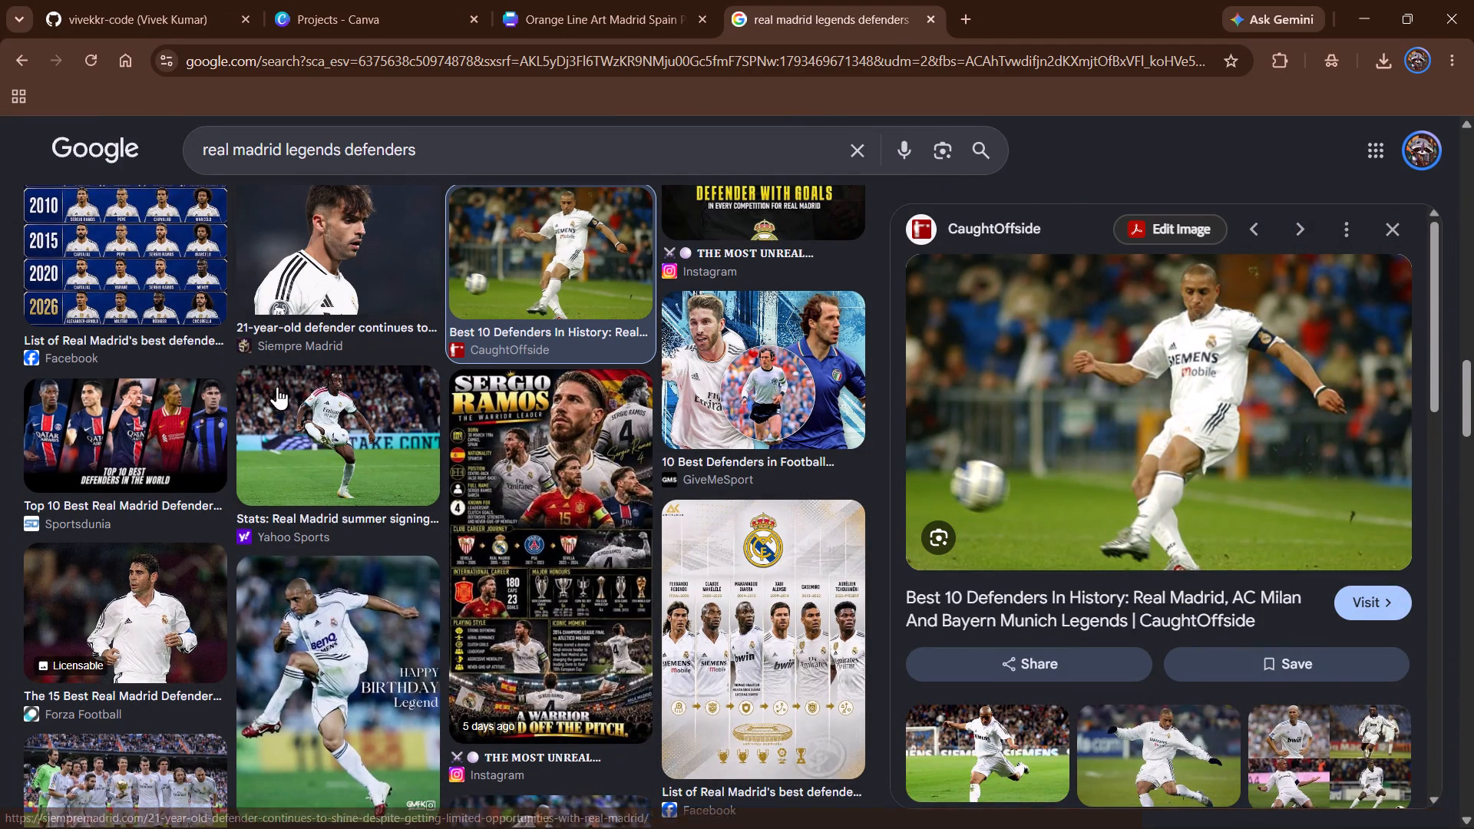
pyautogui.scroll(1, 268, 394)
pyautogui.click(107, 396)
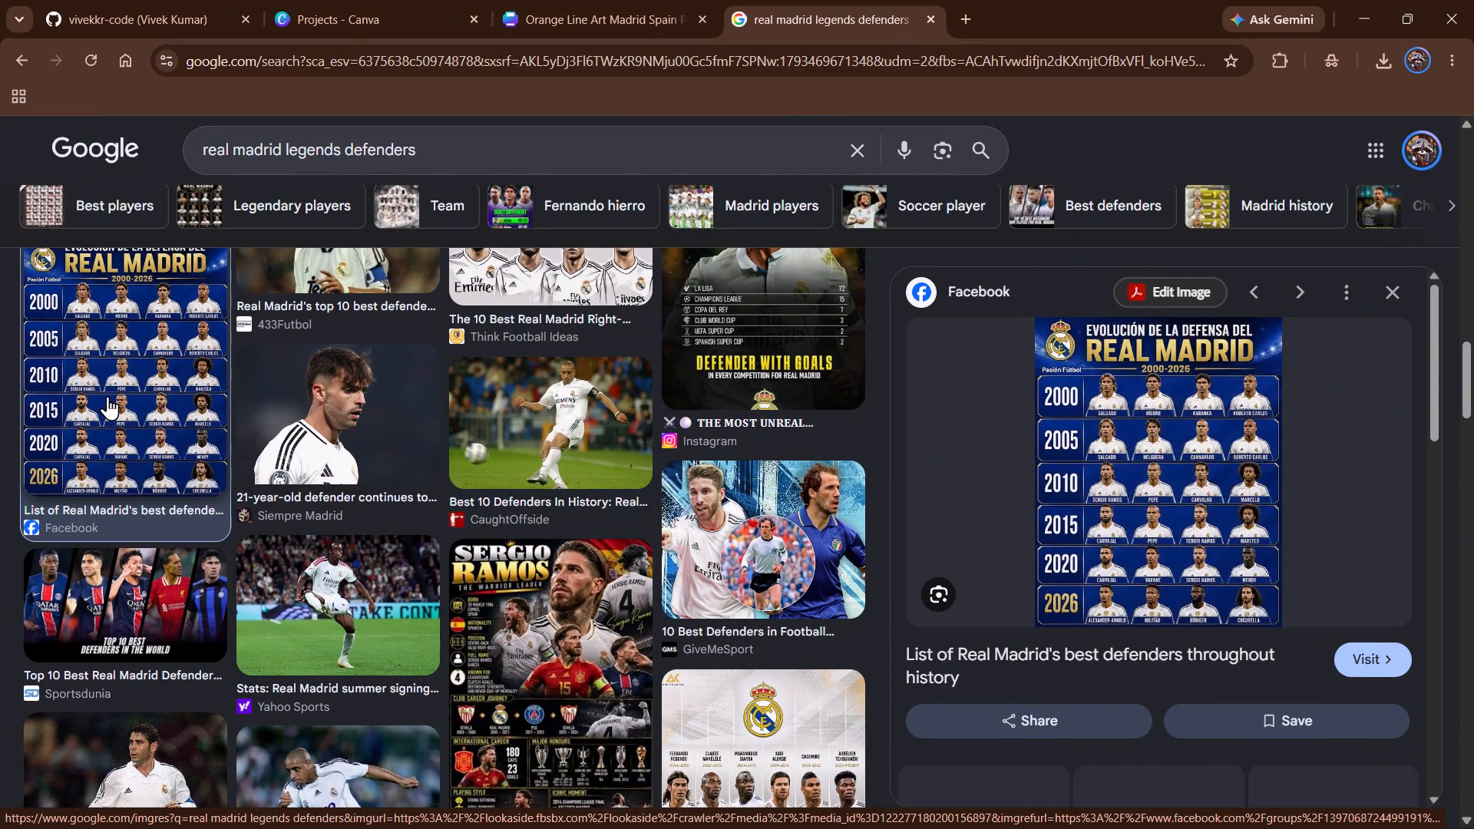
pyautogui.hscroll(-2, 1125, 481)
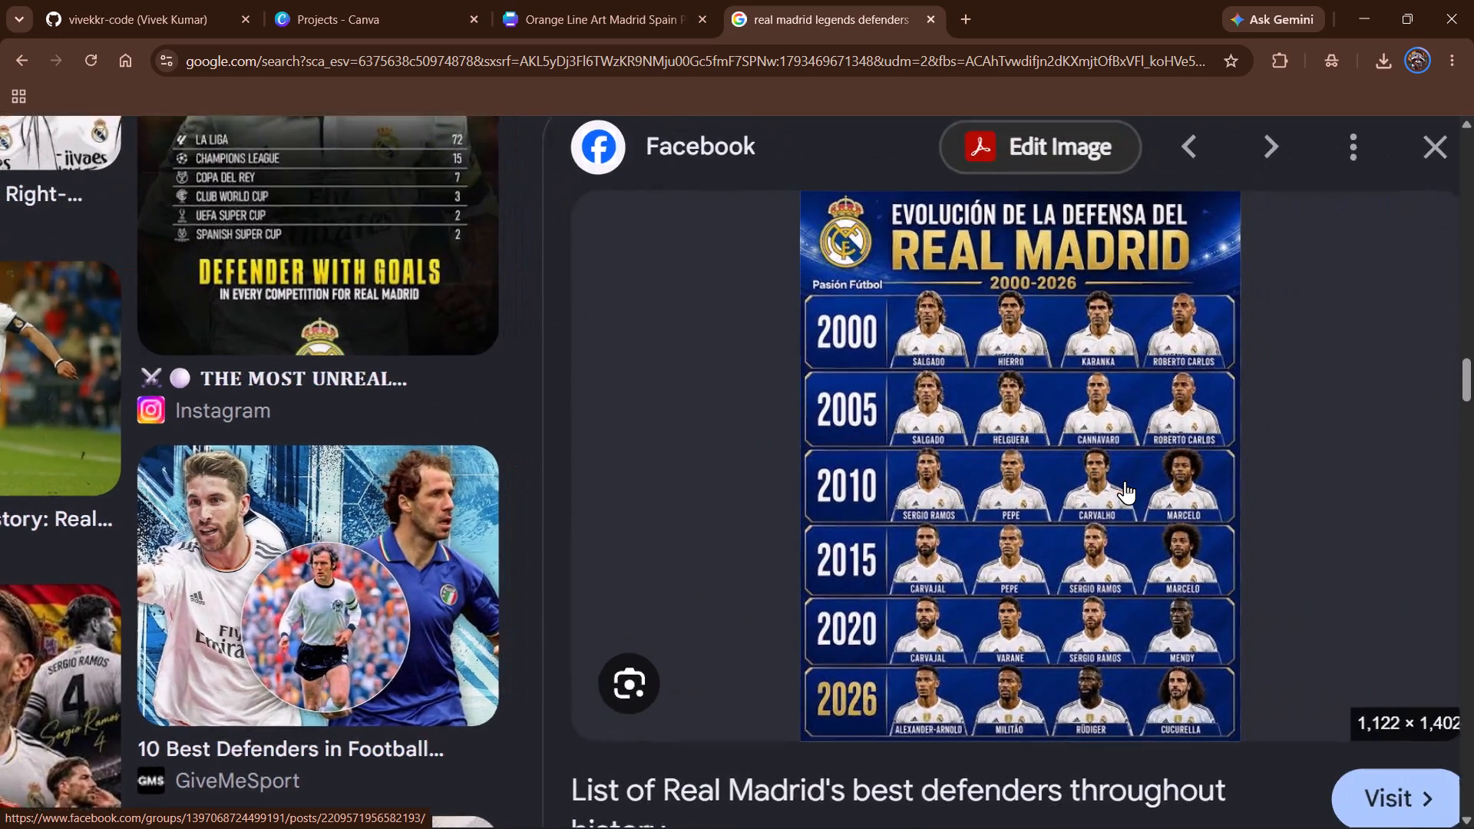
pyautogui.hscroll(-1, 1125, 481)
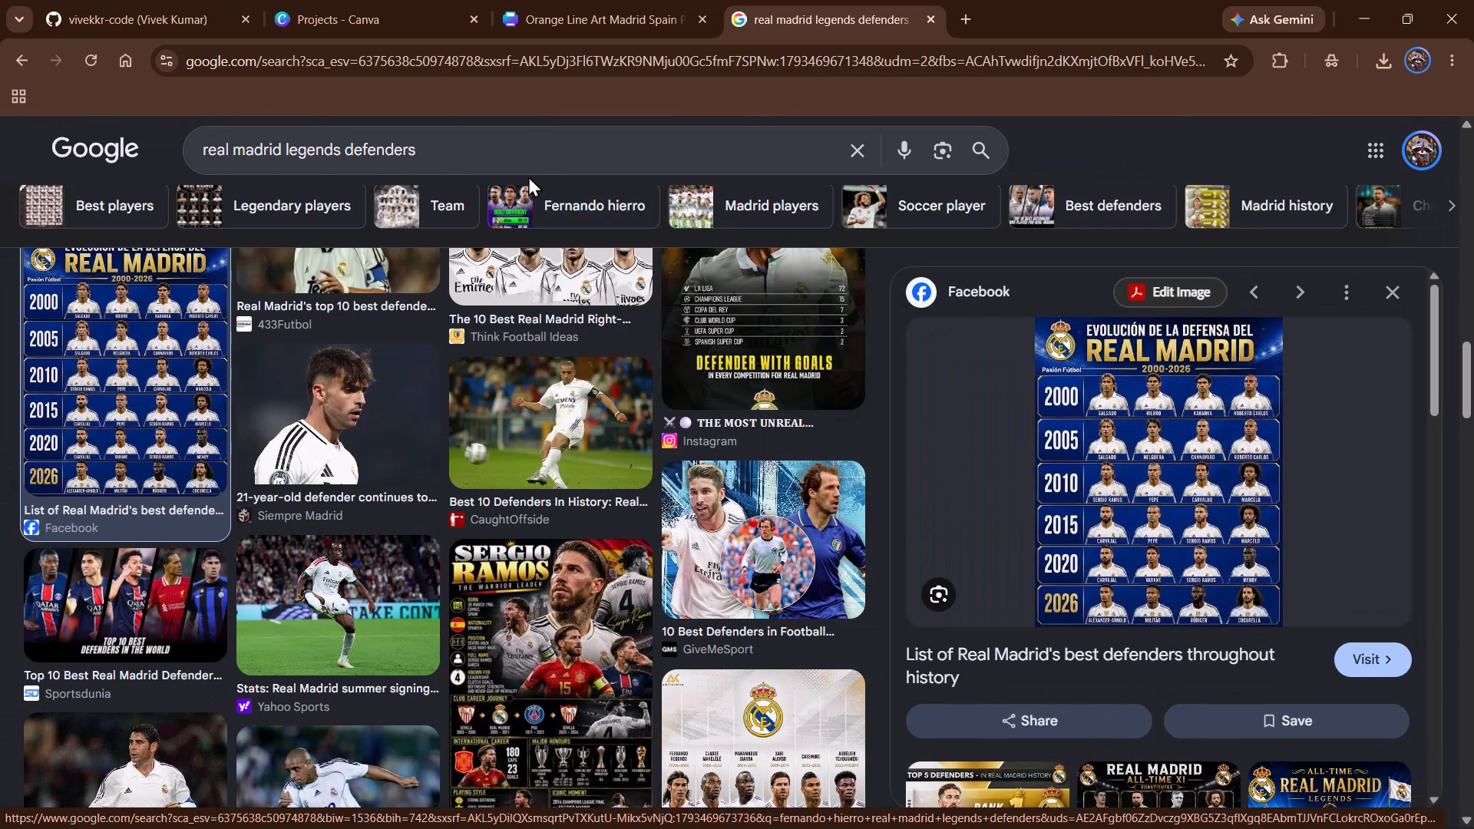
# Replace the image search query "real madrid legends defenders" with a new one starting with "r".
pyautogui.moveTo(490, 157); pyautogui.dragTo(197, 148)
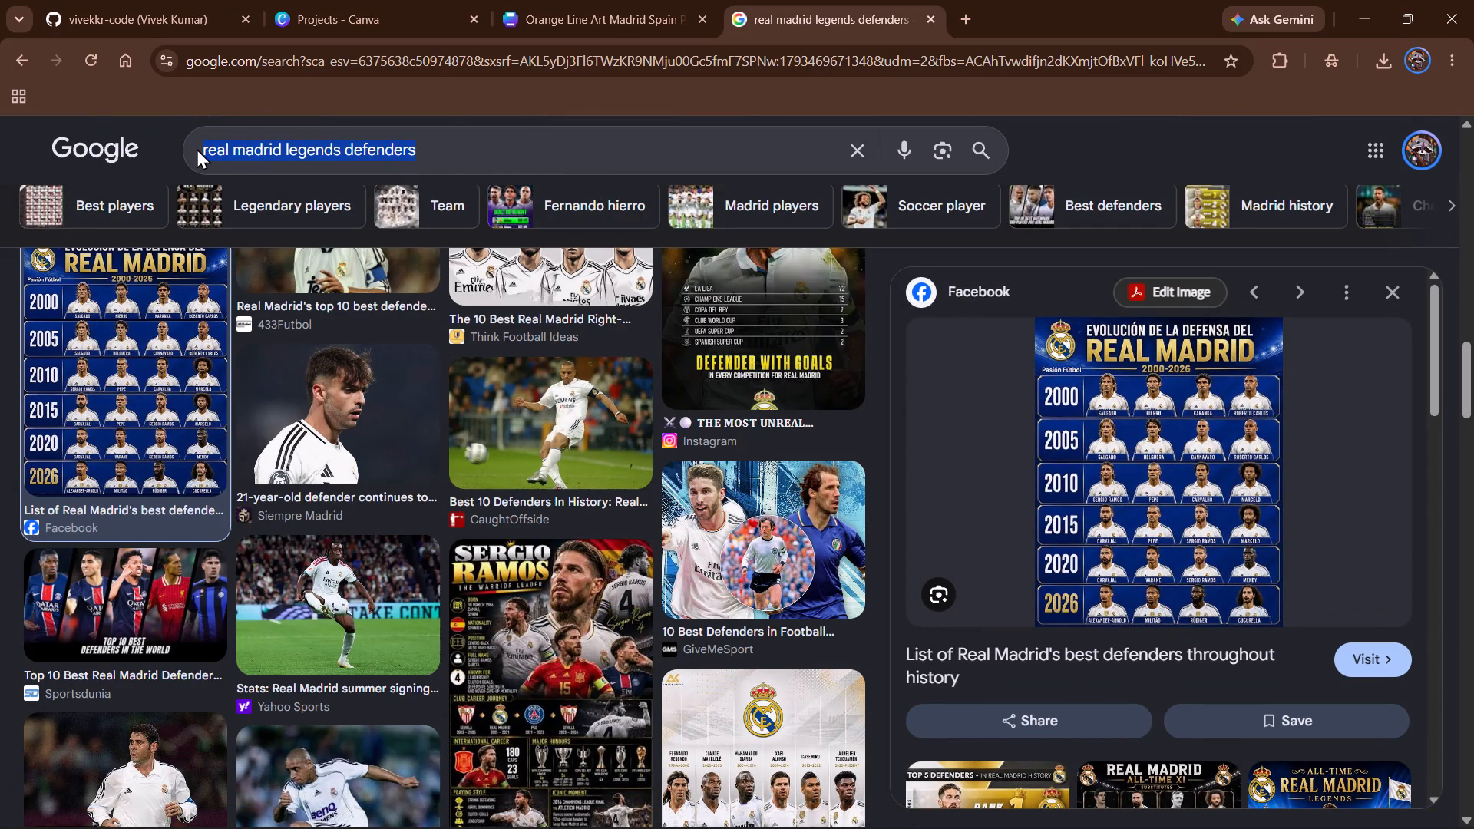
pyautogui.press('BackSpace')
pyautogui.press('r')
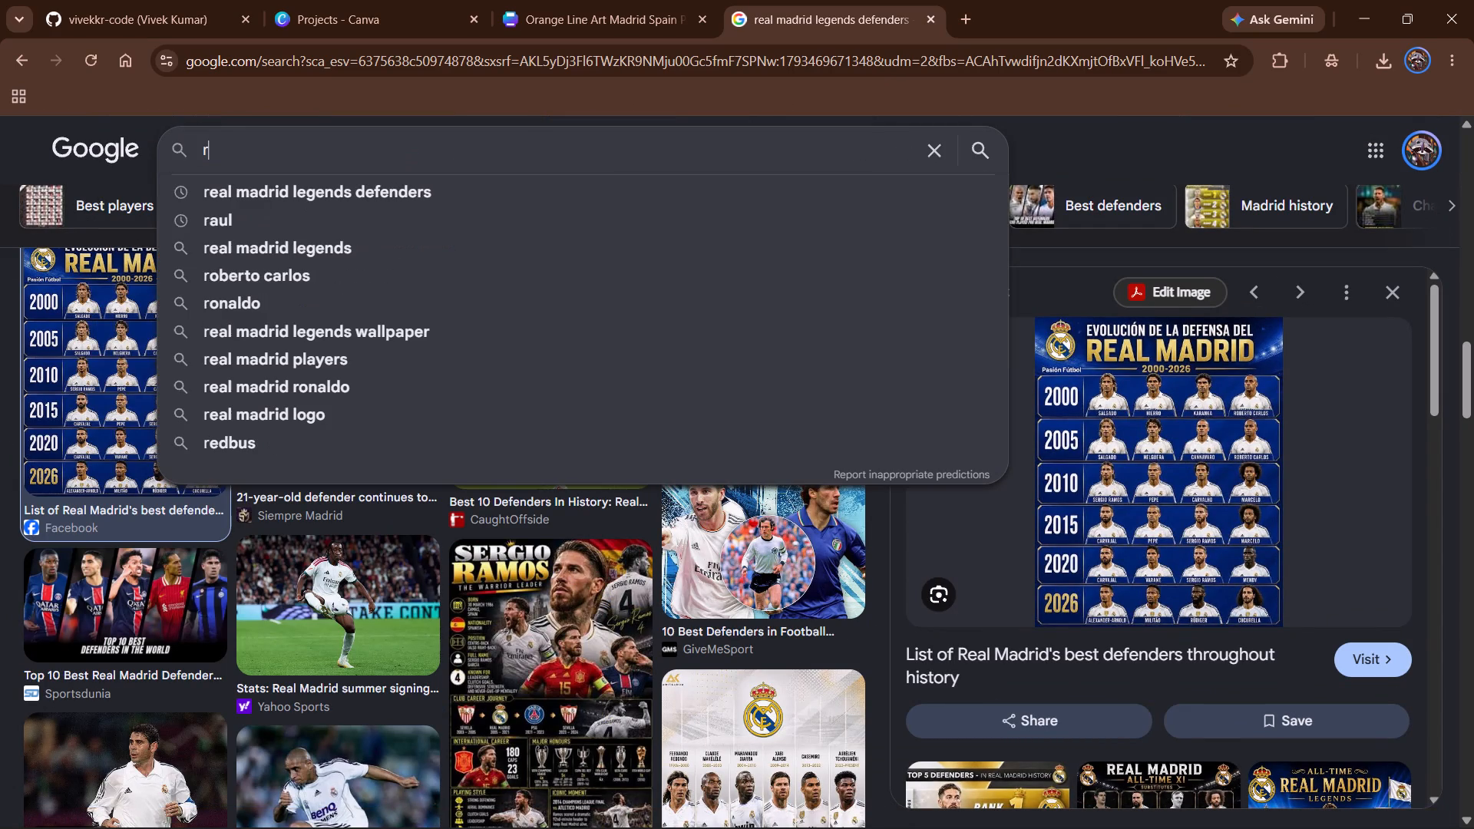
# Search Google Images for "roberto carlos" and narrow the results with the Madrid filter.
pyautogui.write('obo')
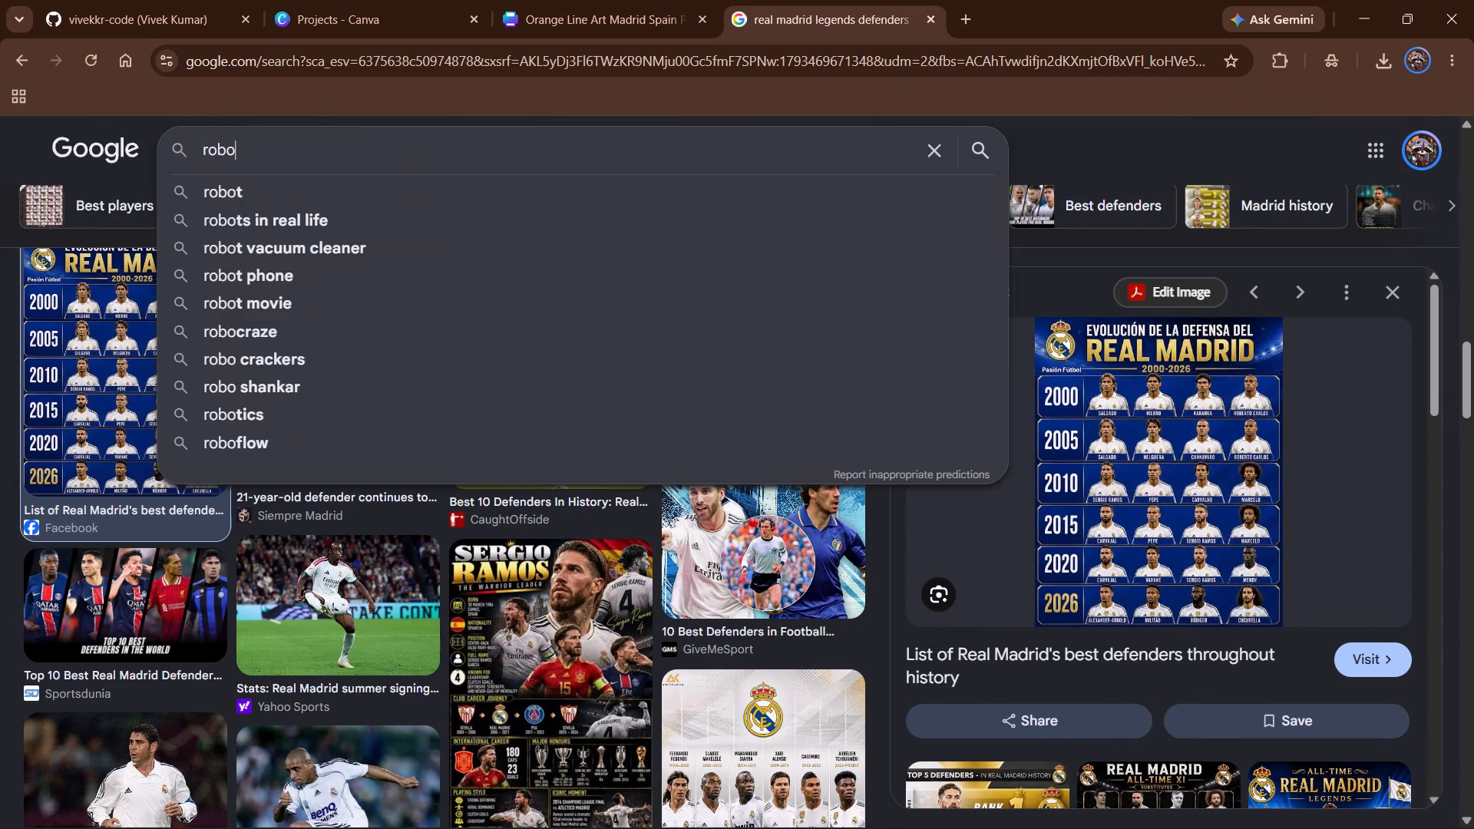
pyautogui.click(197, 148)
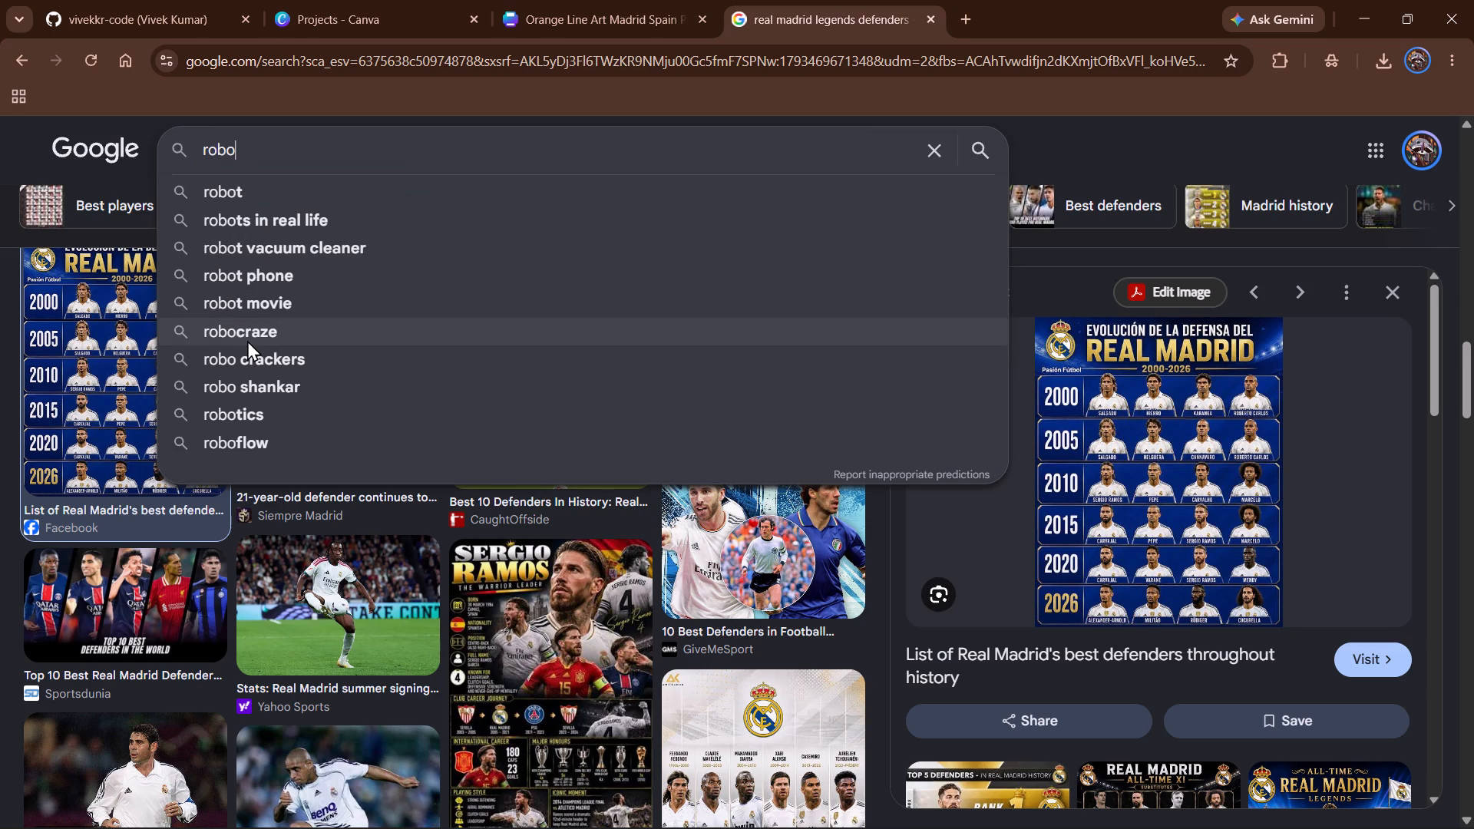
pyautogui.press('BackSpace')
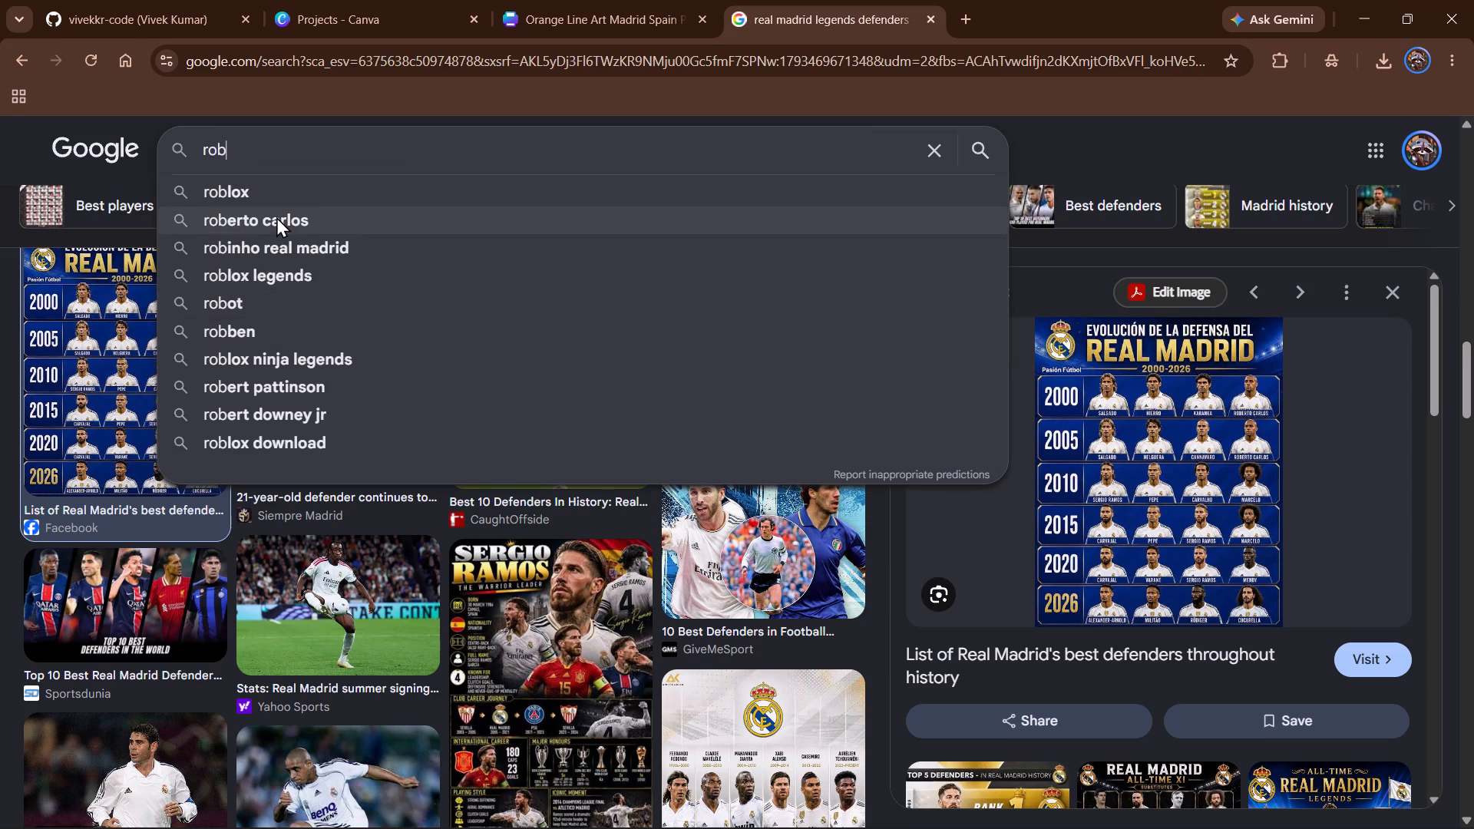
pyautogui.click(276, 216)
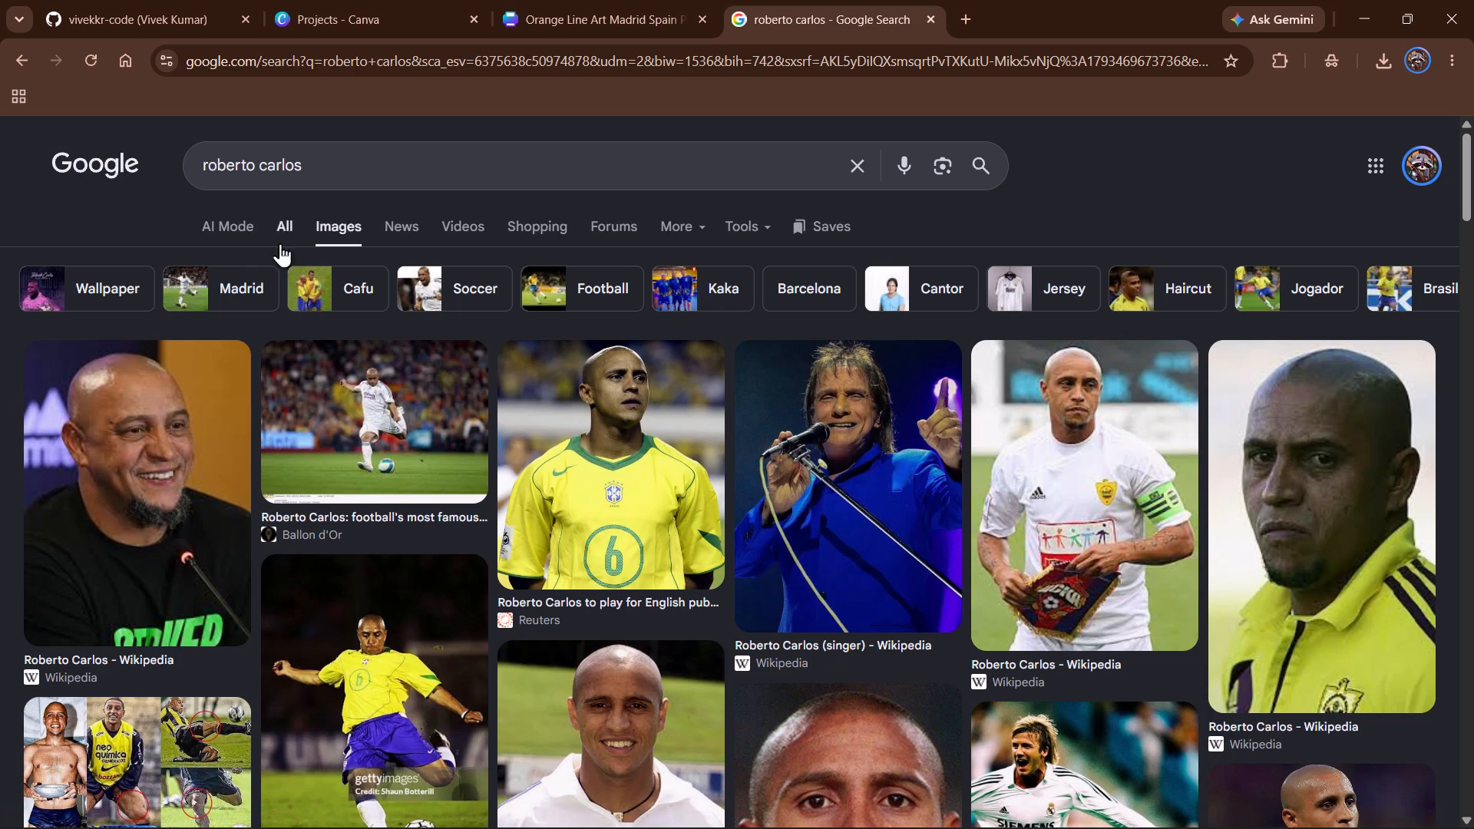
pyautogui.click(238, 266)
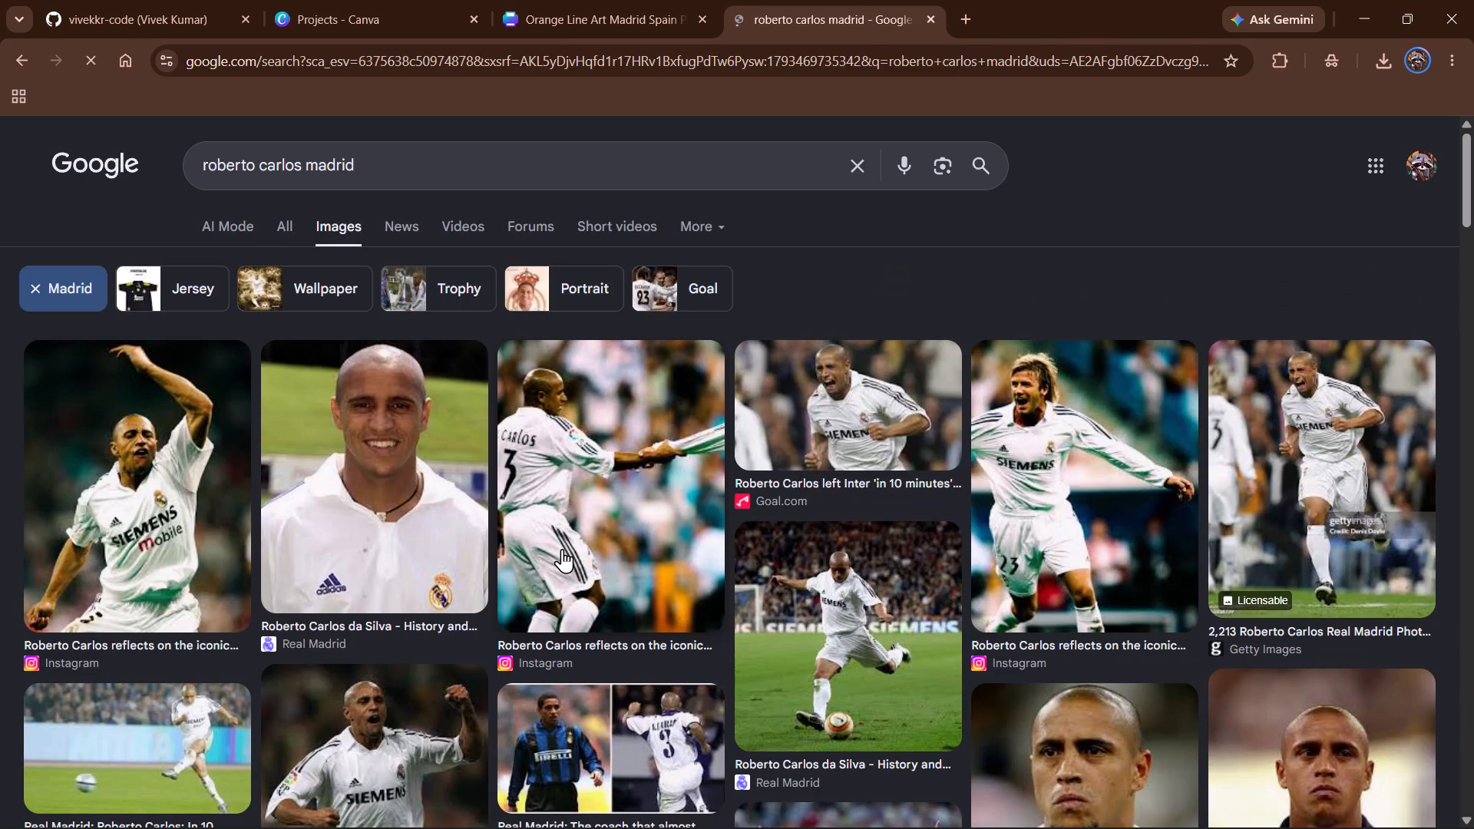
# Look through the "roberto carlos madrid" image results for a photo suited to the poster.
pyautogui.scroll(-2, 562, 549)
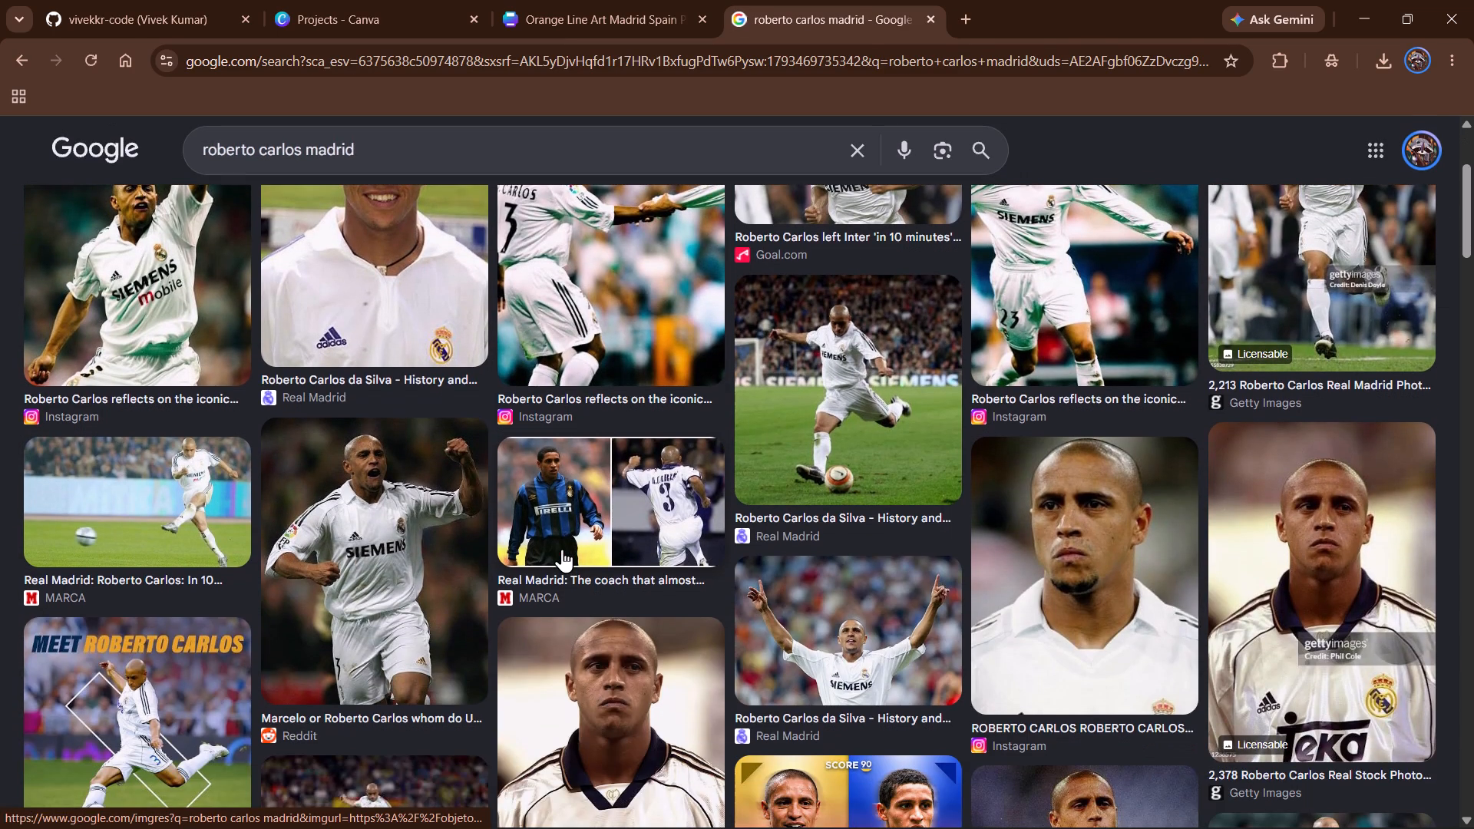
pyautogui.scroll(3, 562, 549)
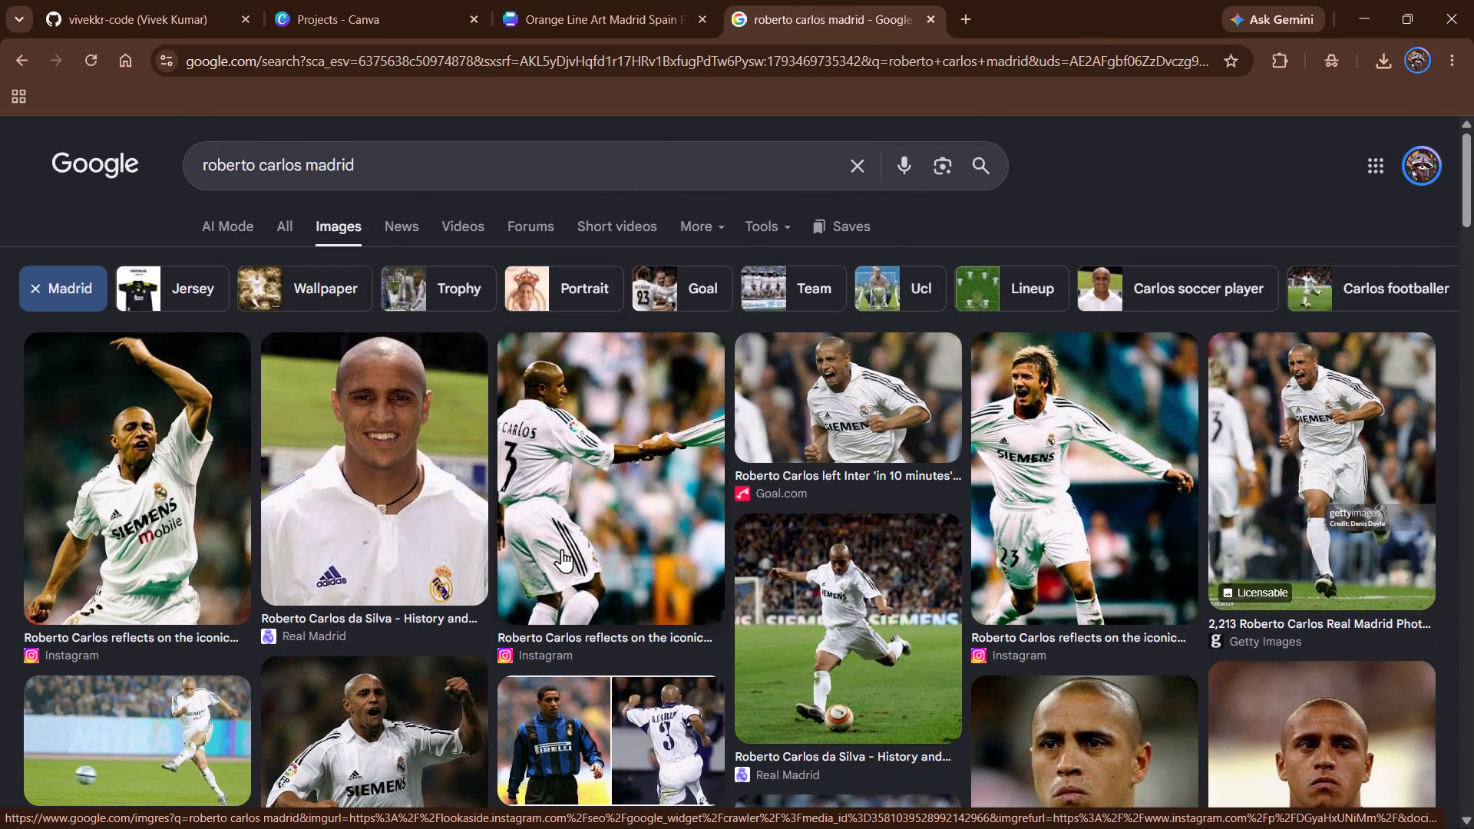
pyautogui.scroll(-6, 562, 549)
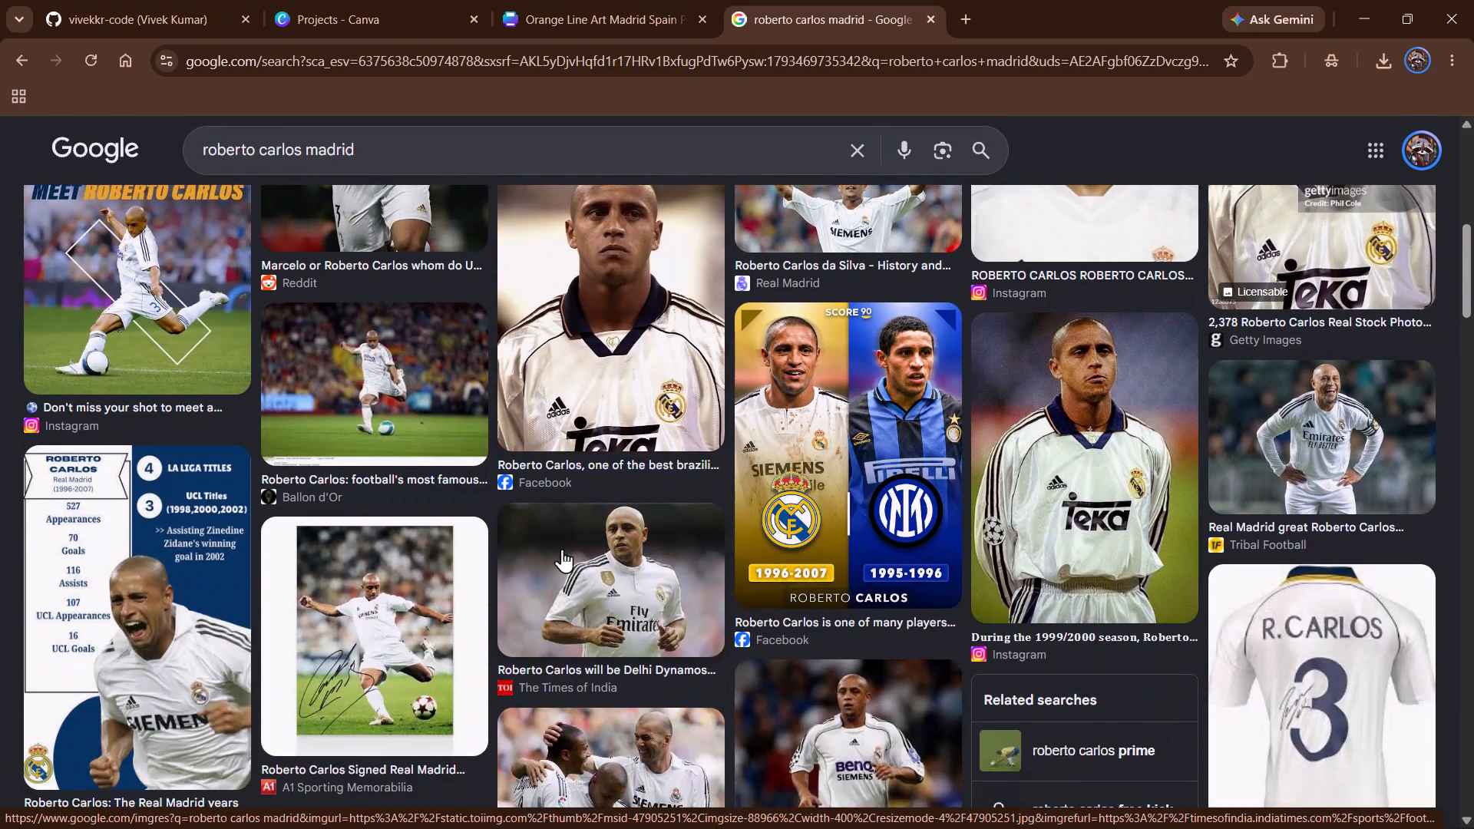
pyautogui.scroll(-1, 562, 549)
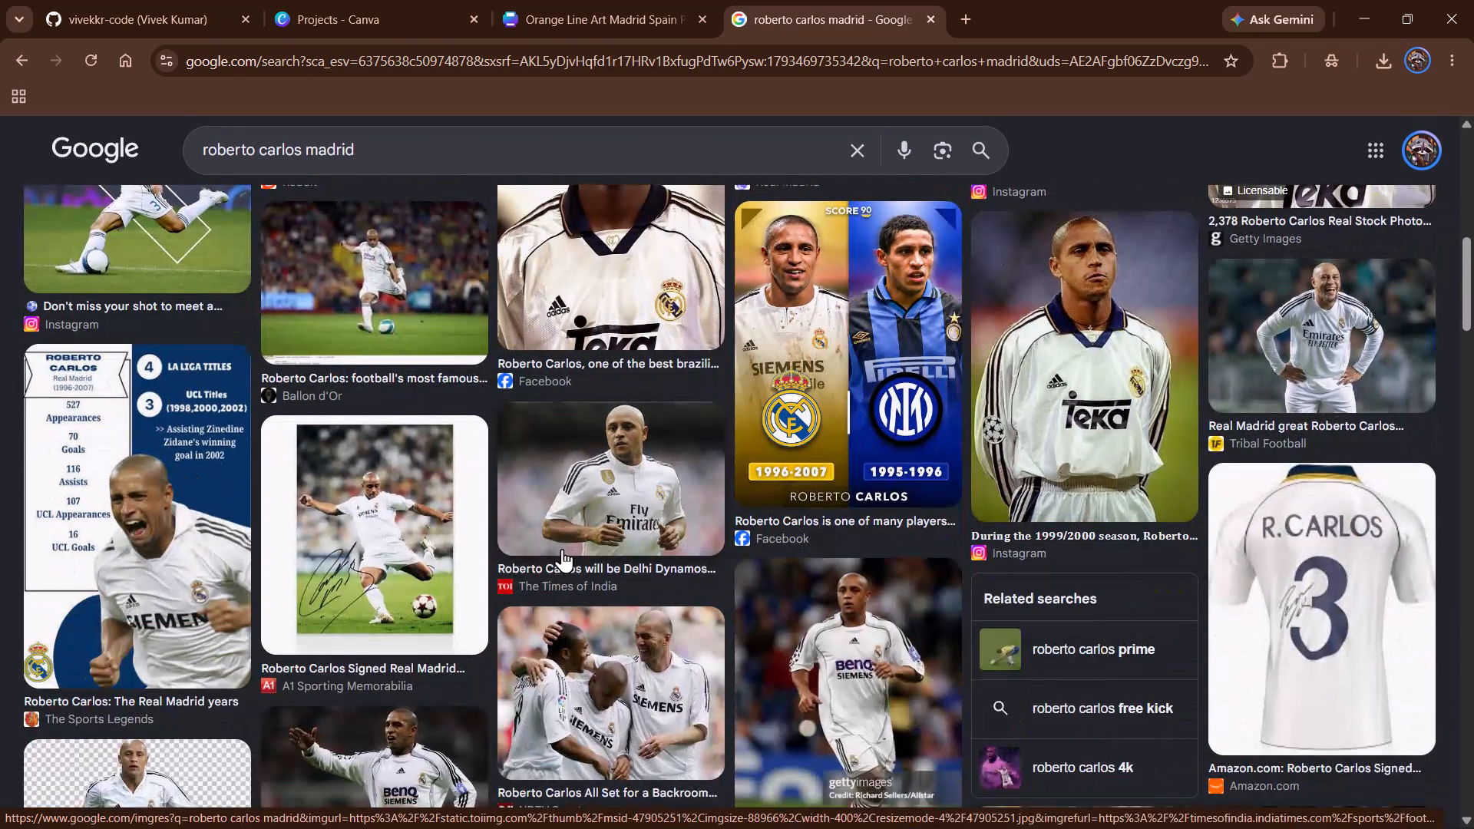
pyautogui.scroll(-1, 562, 549)
pyautogui.scroll(5, 562, 549)
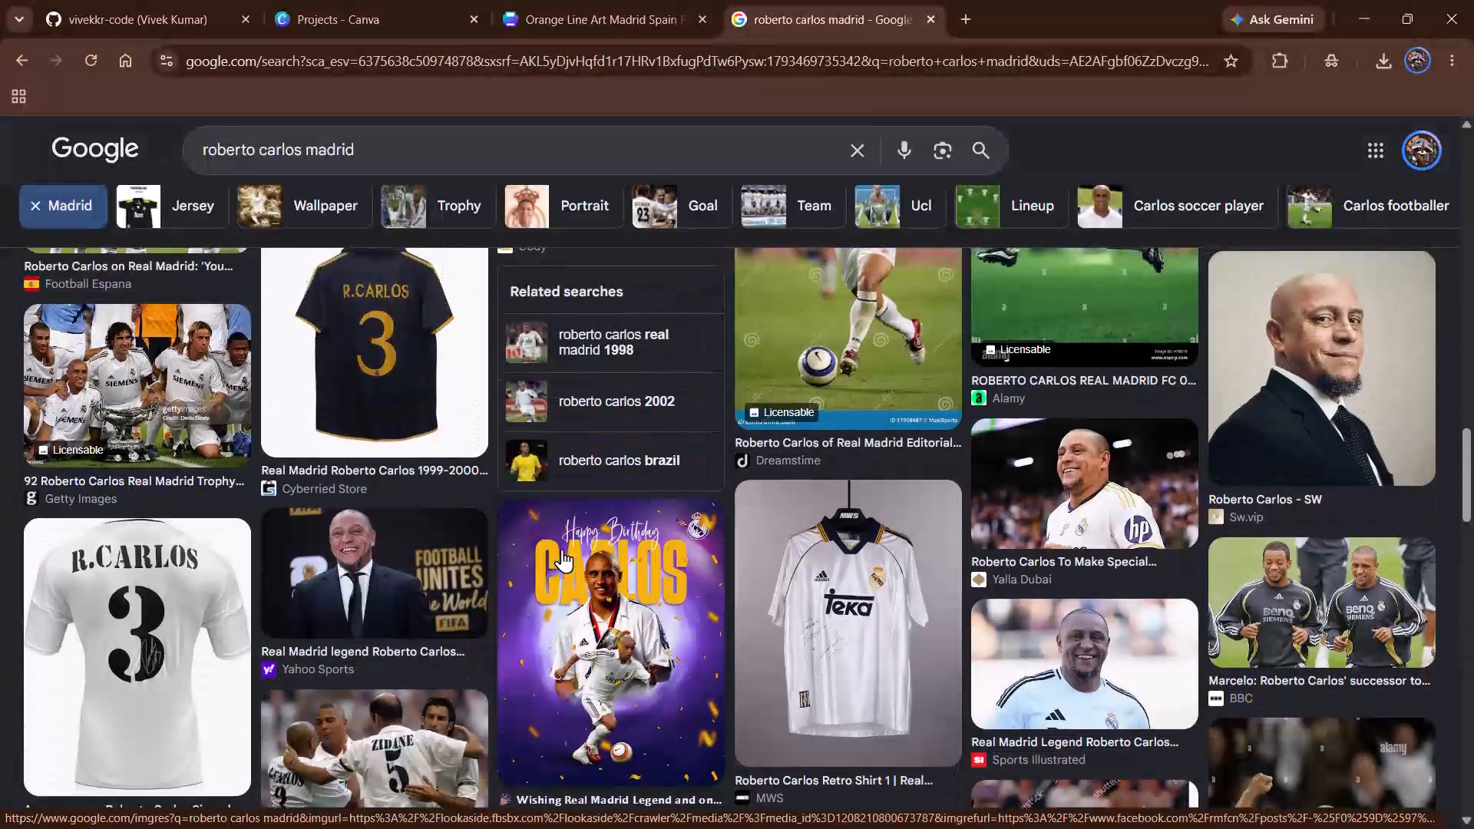
pyautogui.scroll(3, 562, 549)
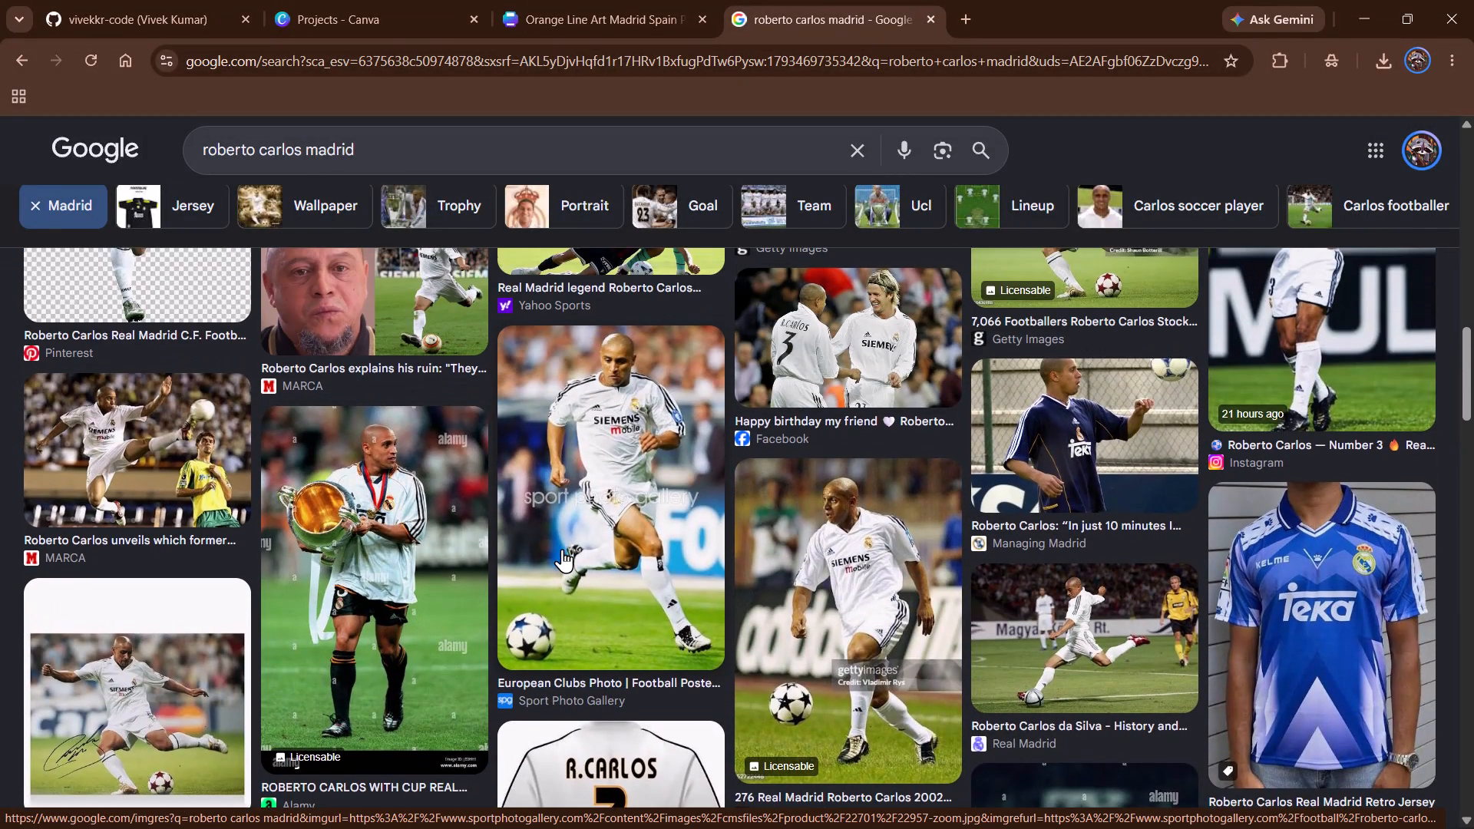
pyautogui.scroll(4, 562, 549)
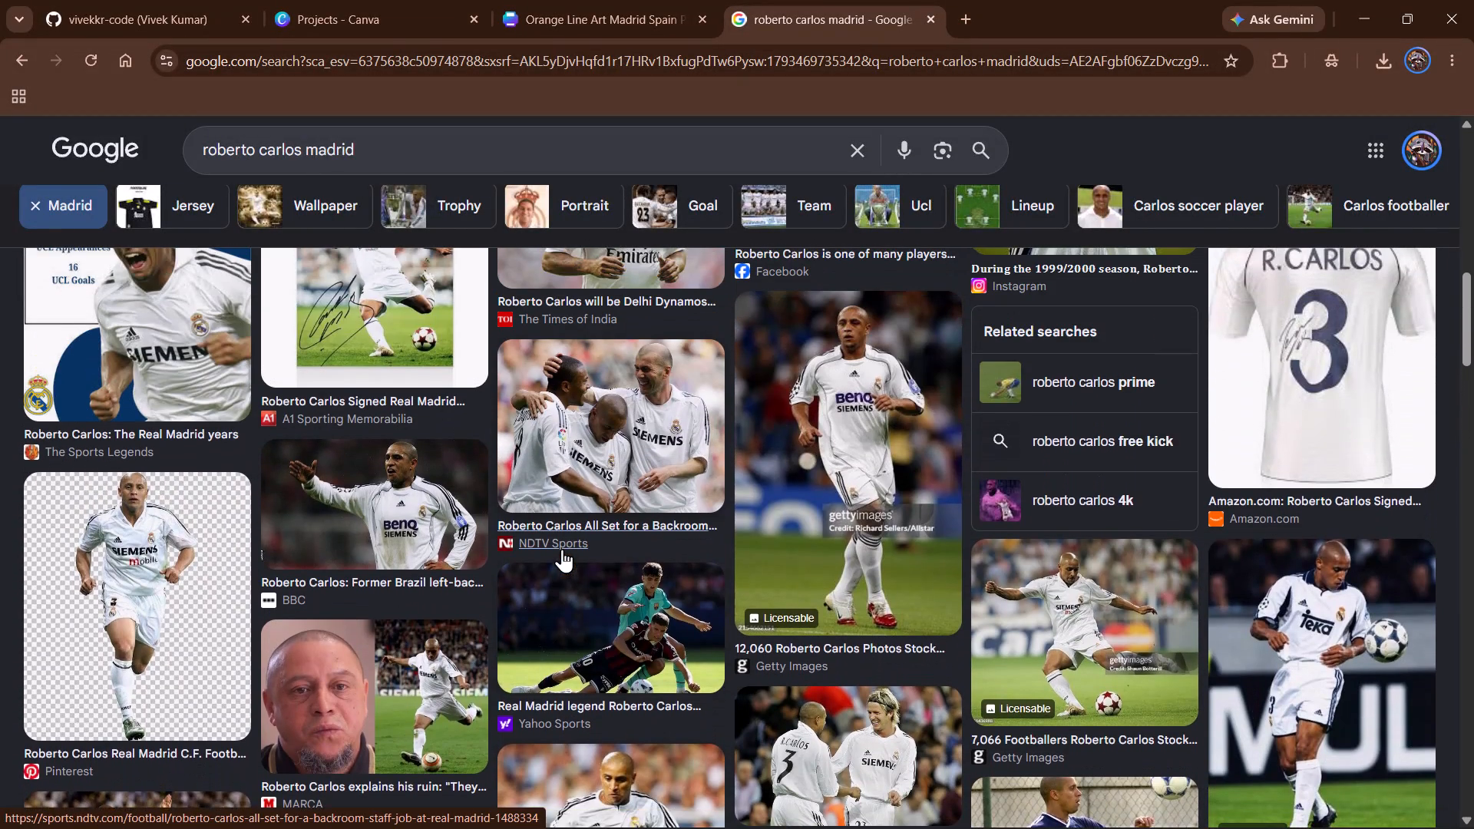
pyautogui.scroll(1, 562, 549)
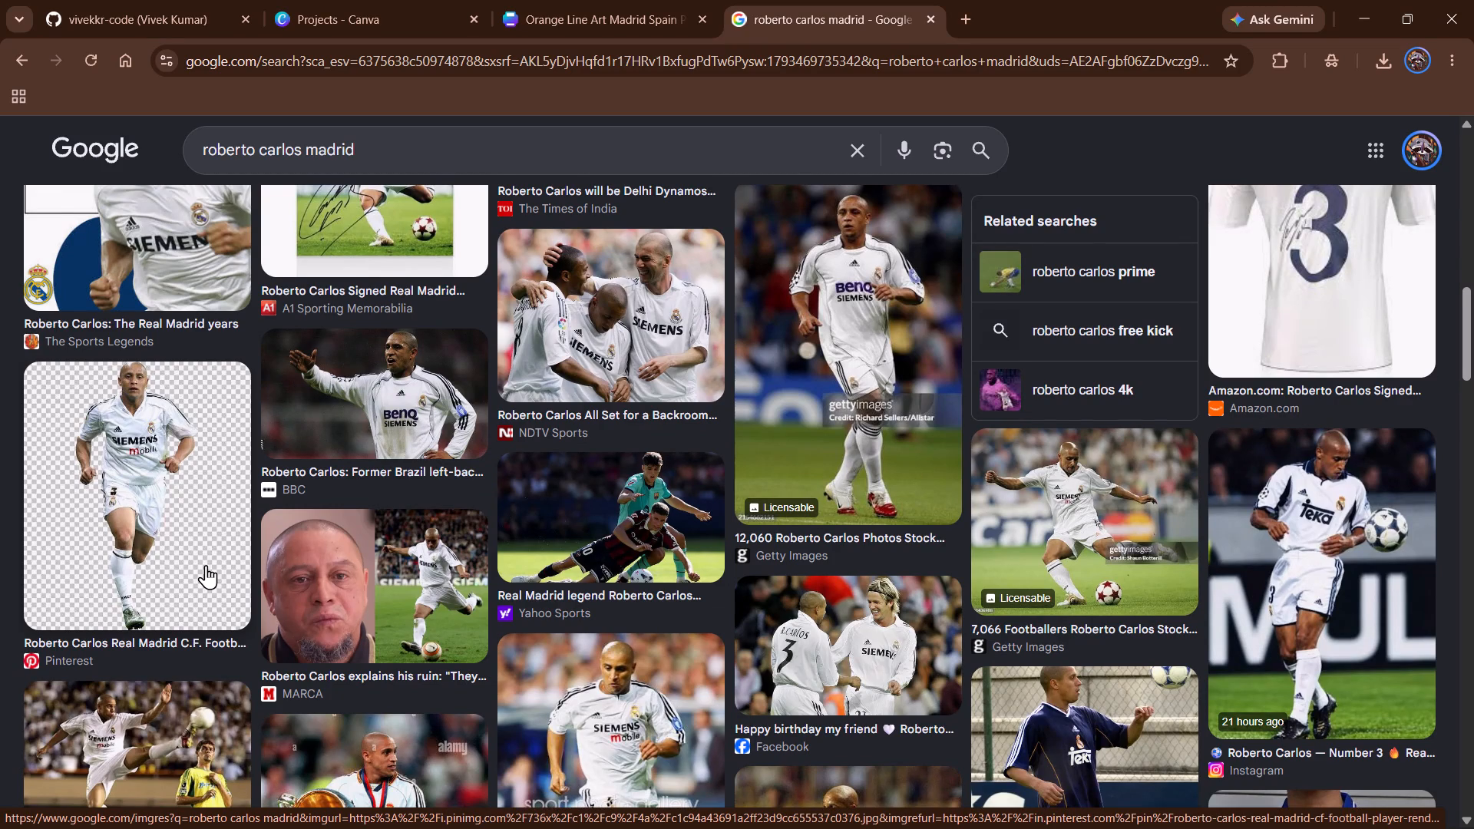
pyautogui.scroll(5, 206, 565)
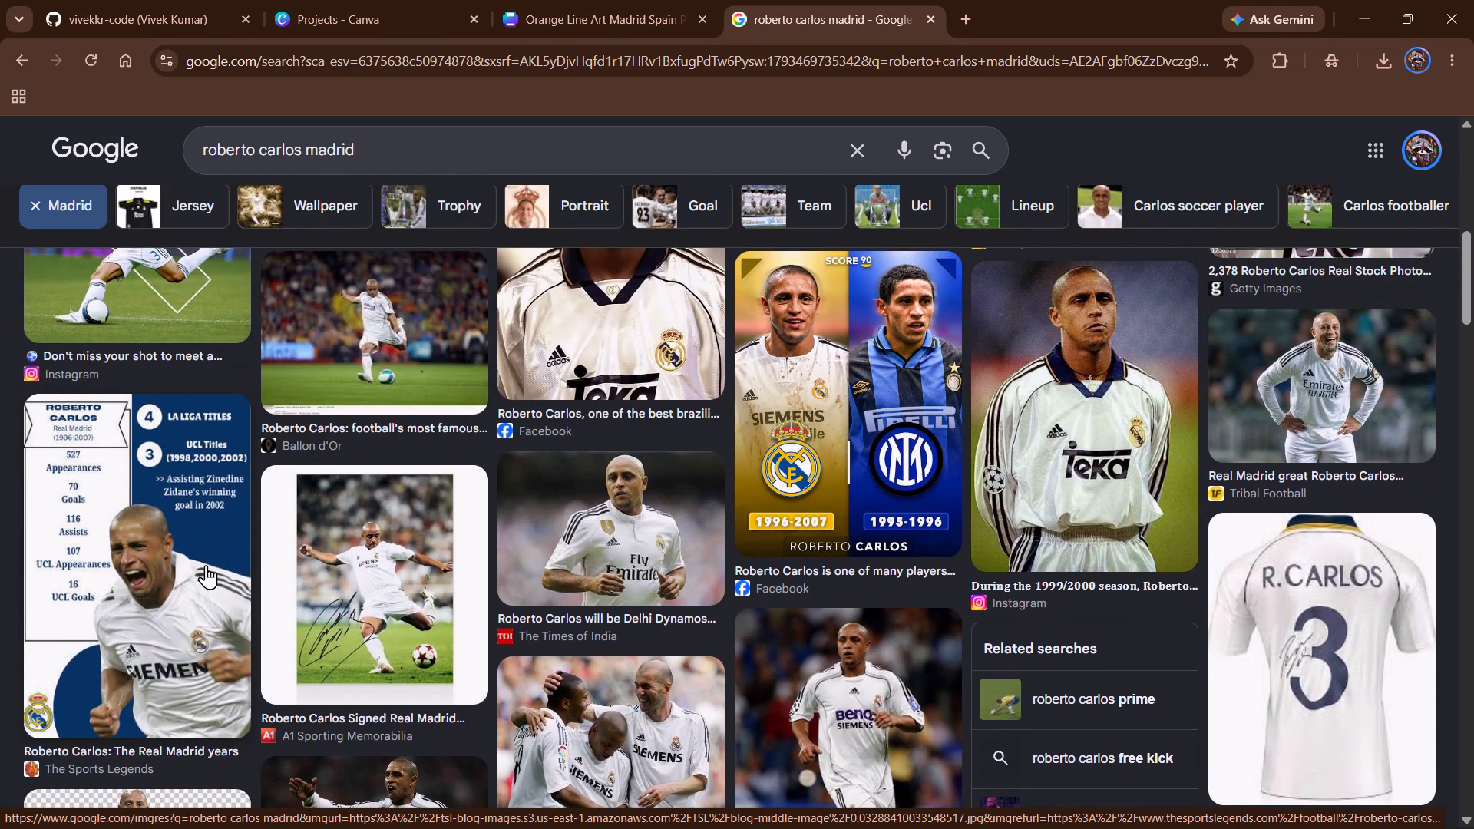
pyautogui.scroll(4, 206, 565)
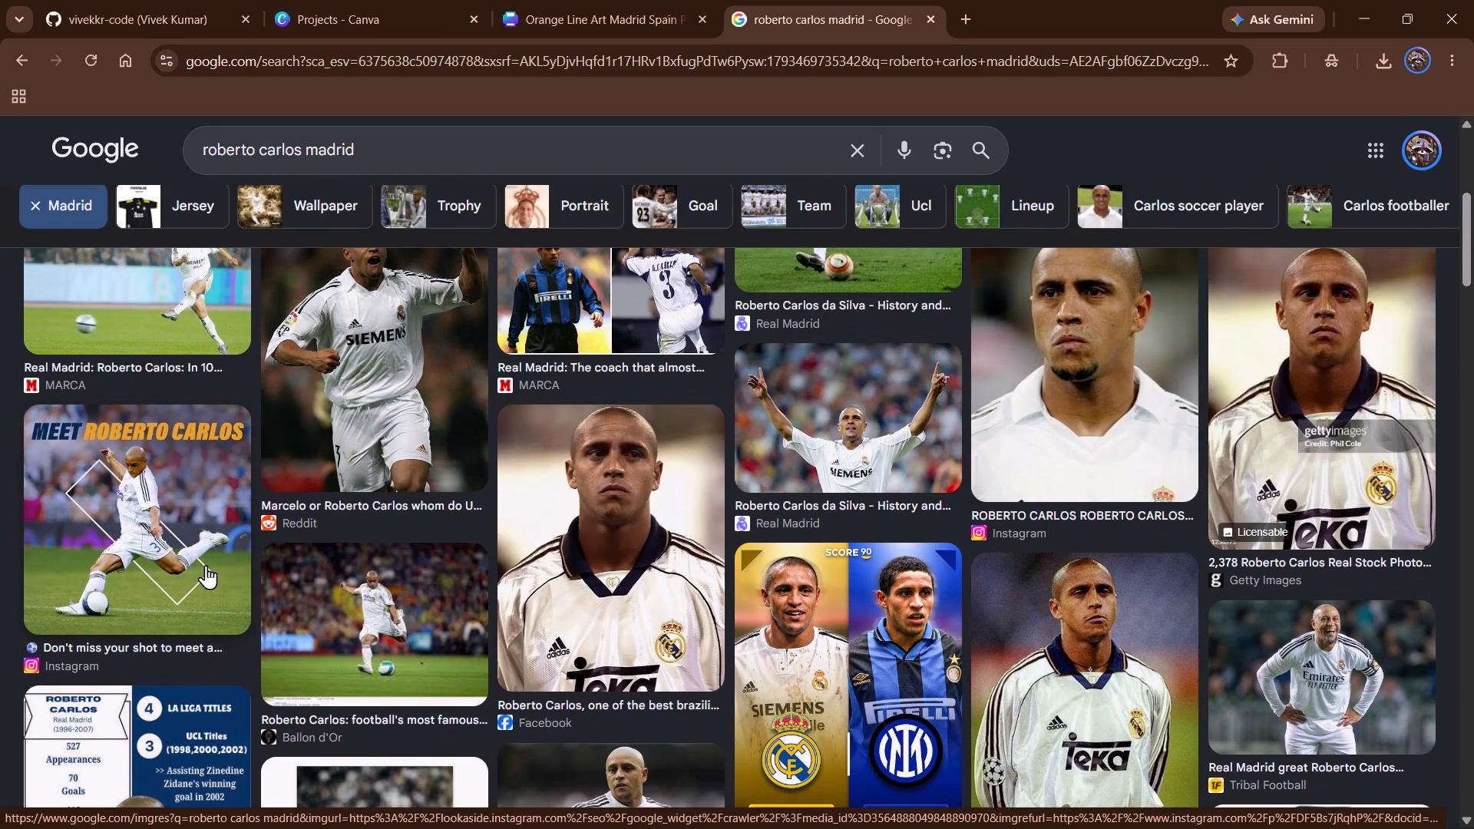
pyautogui.scroll(3, 206, 565)
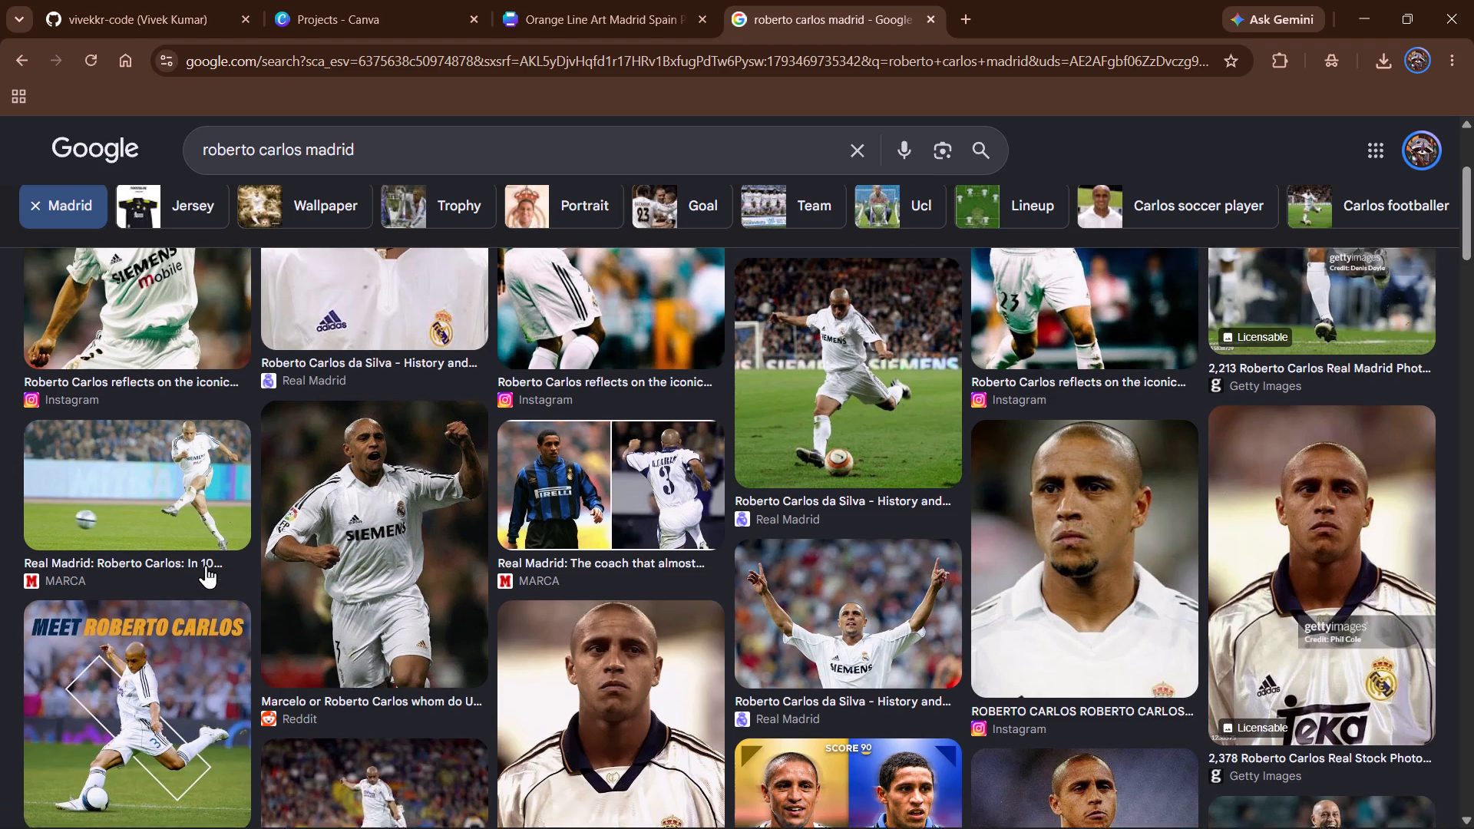
pyautogui.scroll(5, 206, 565)
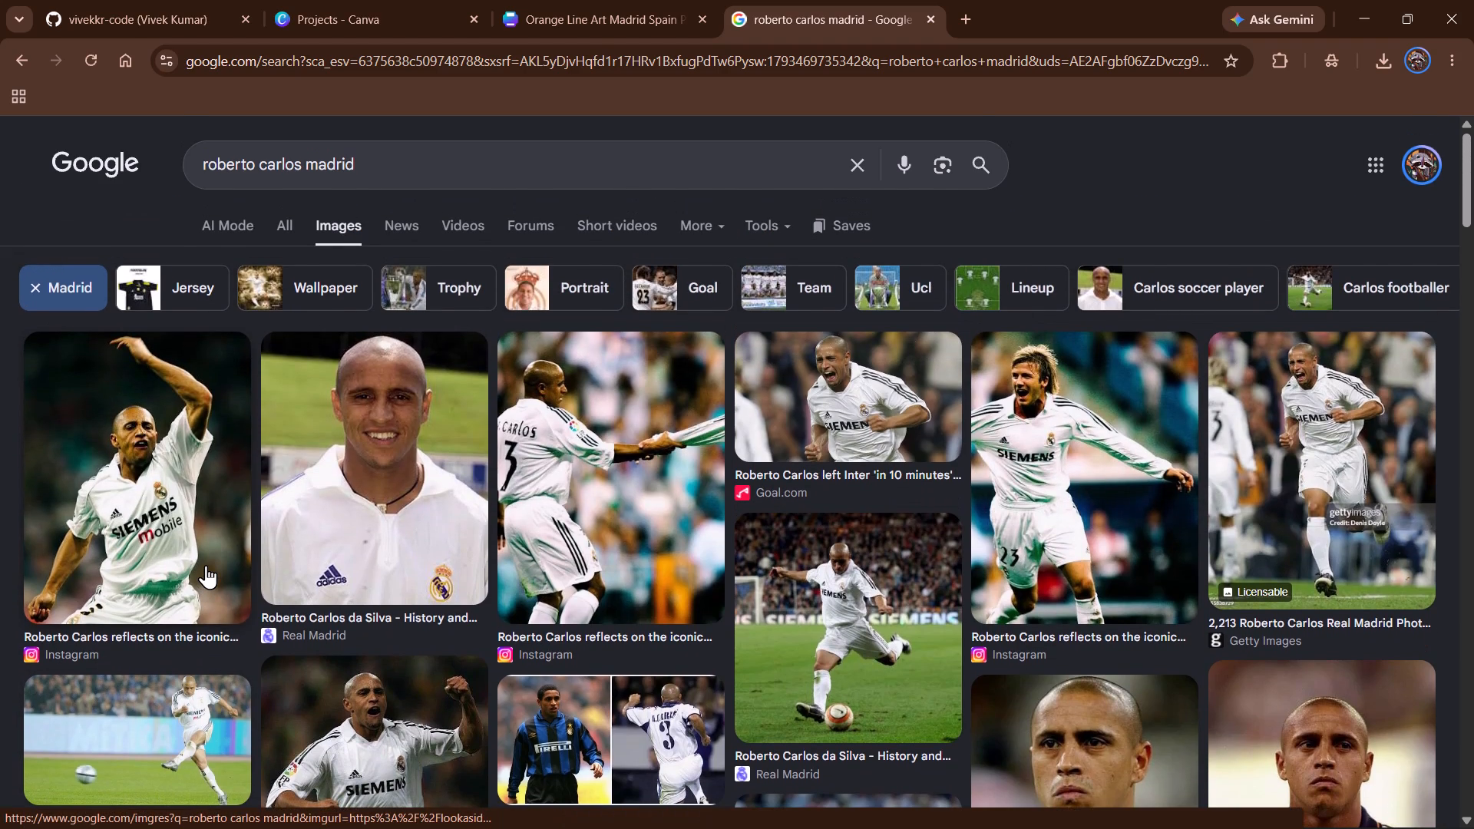
pyautogui.scroll(2, 206, 565)
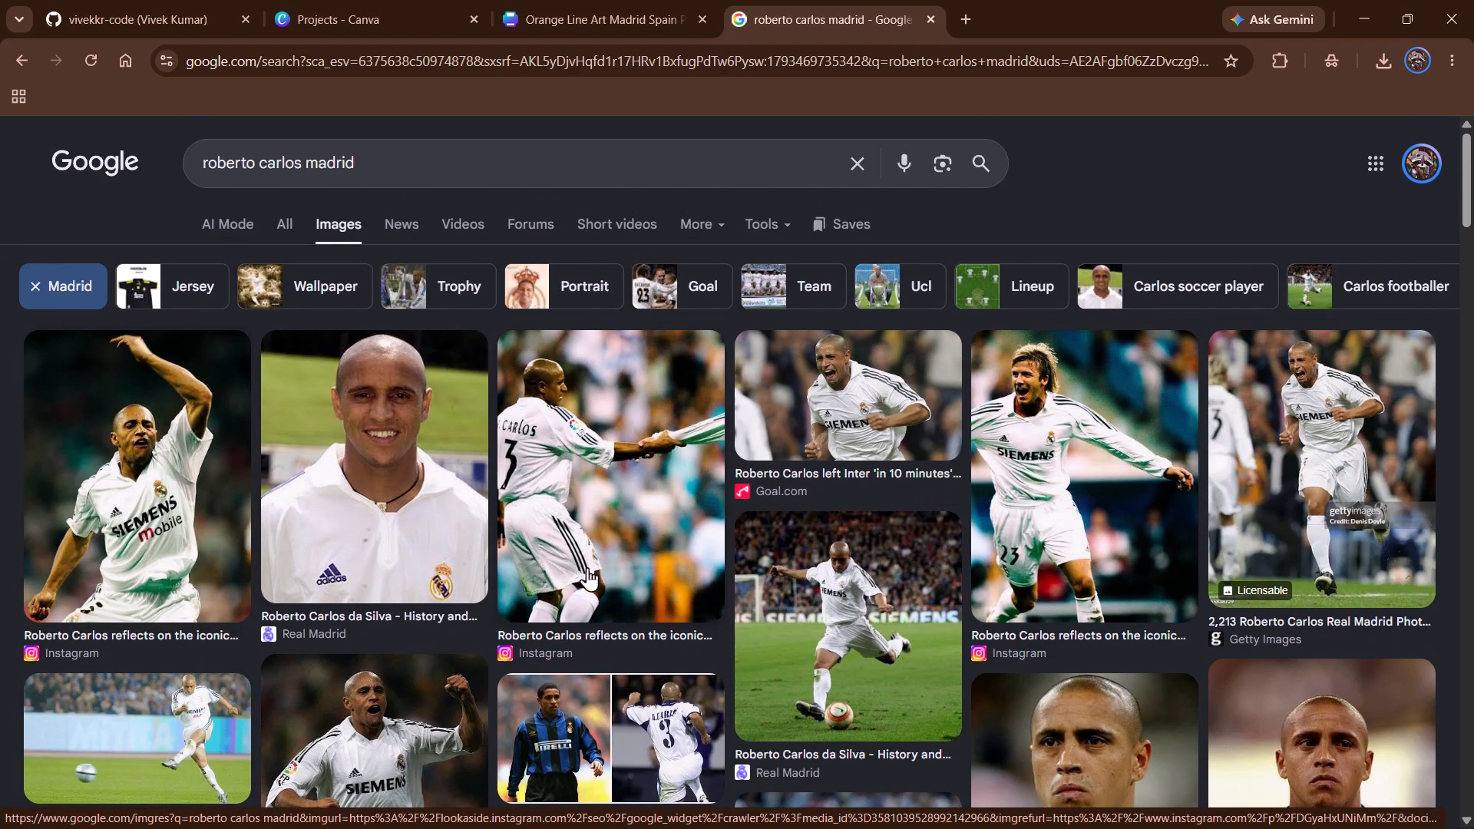
# Save the Real Madrid website's photo of Roberto Carlos striking the ball as a JPEG in the Certificates folder.
pyautogui.click(809, 649)
pyautogui.rightClick(1167, 507)
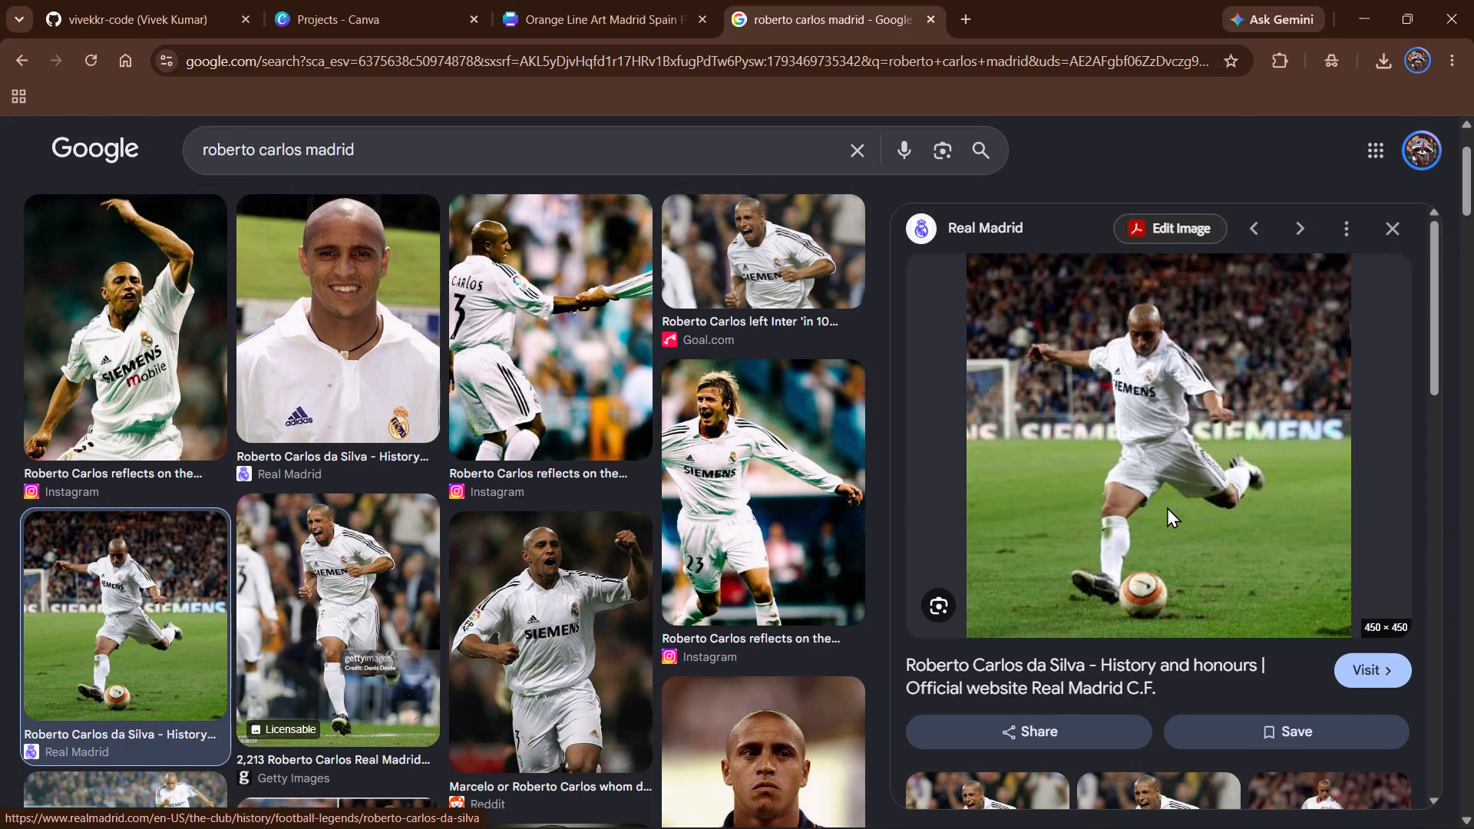
pyautogui.click(1265, 307)
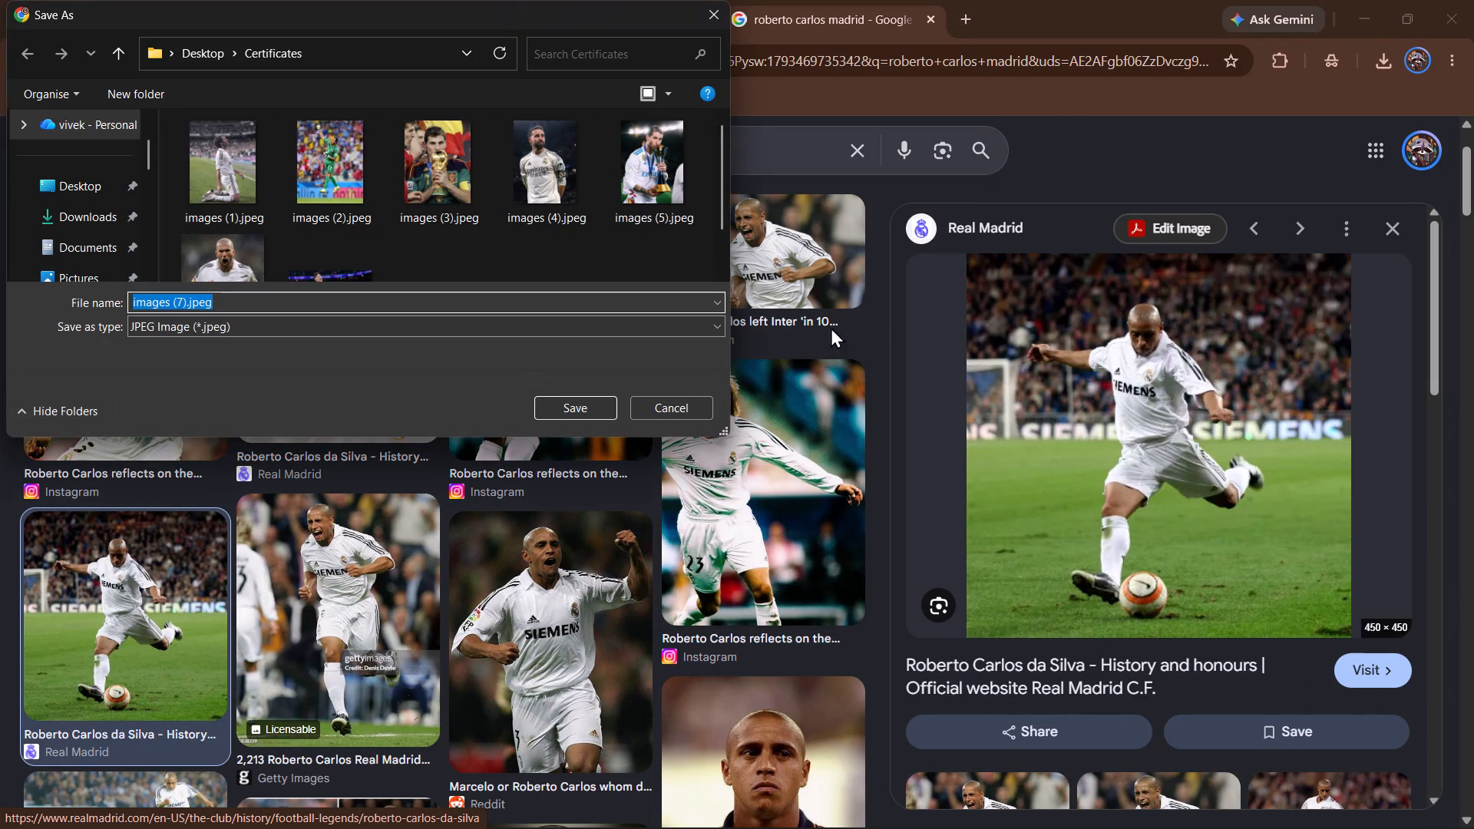
pyautogui.click(573, 401)
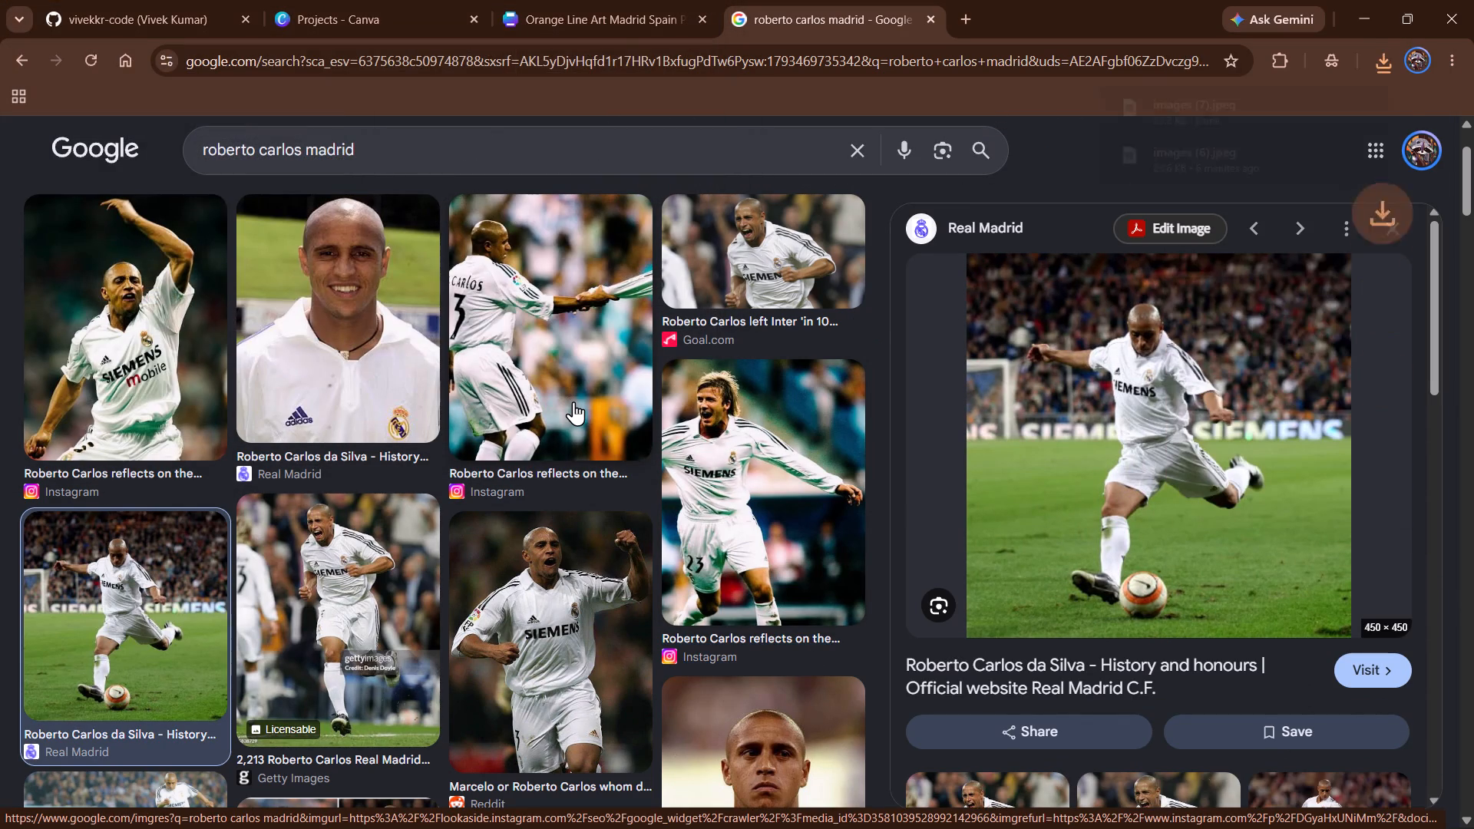
# Return to the Canva poster and upload the Roberto Carlos photo "images (7).jpeg" from the Certificates folder.
pyautogui.click(604, 0)
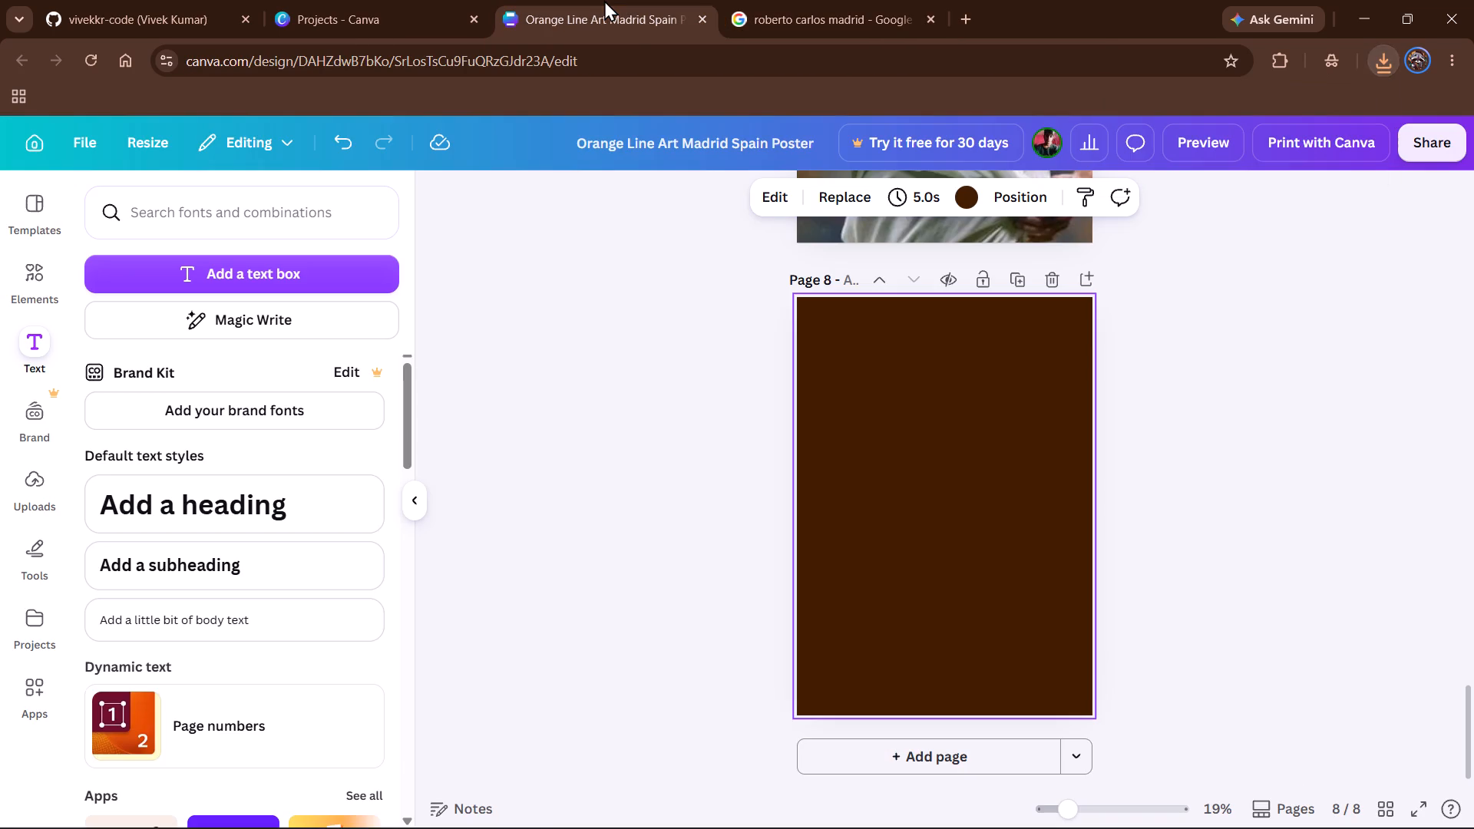
pyautogui.click(34, 483)
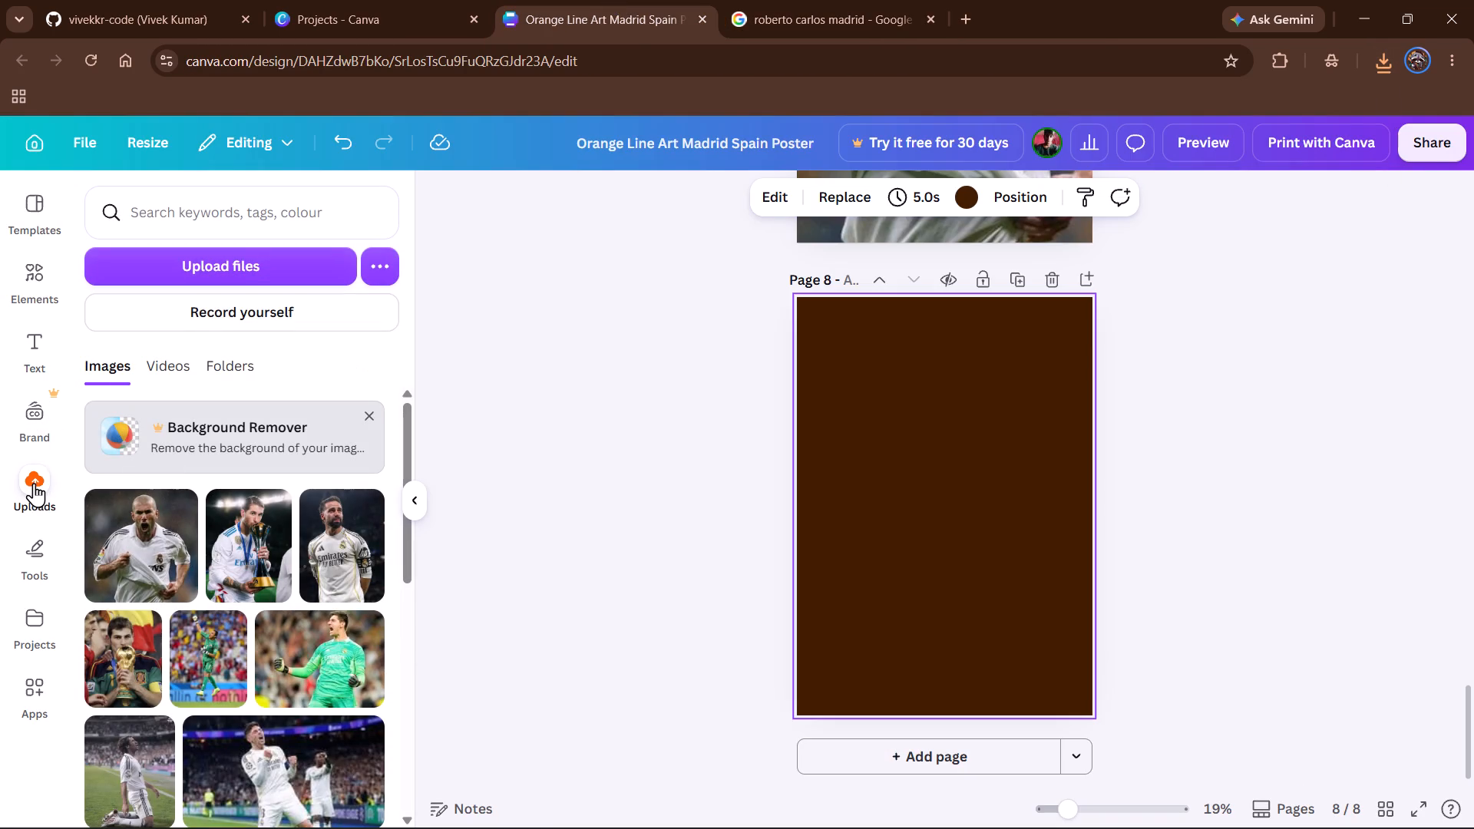
pyautogui.click(249, 279)
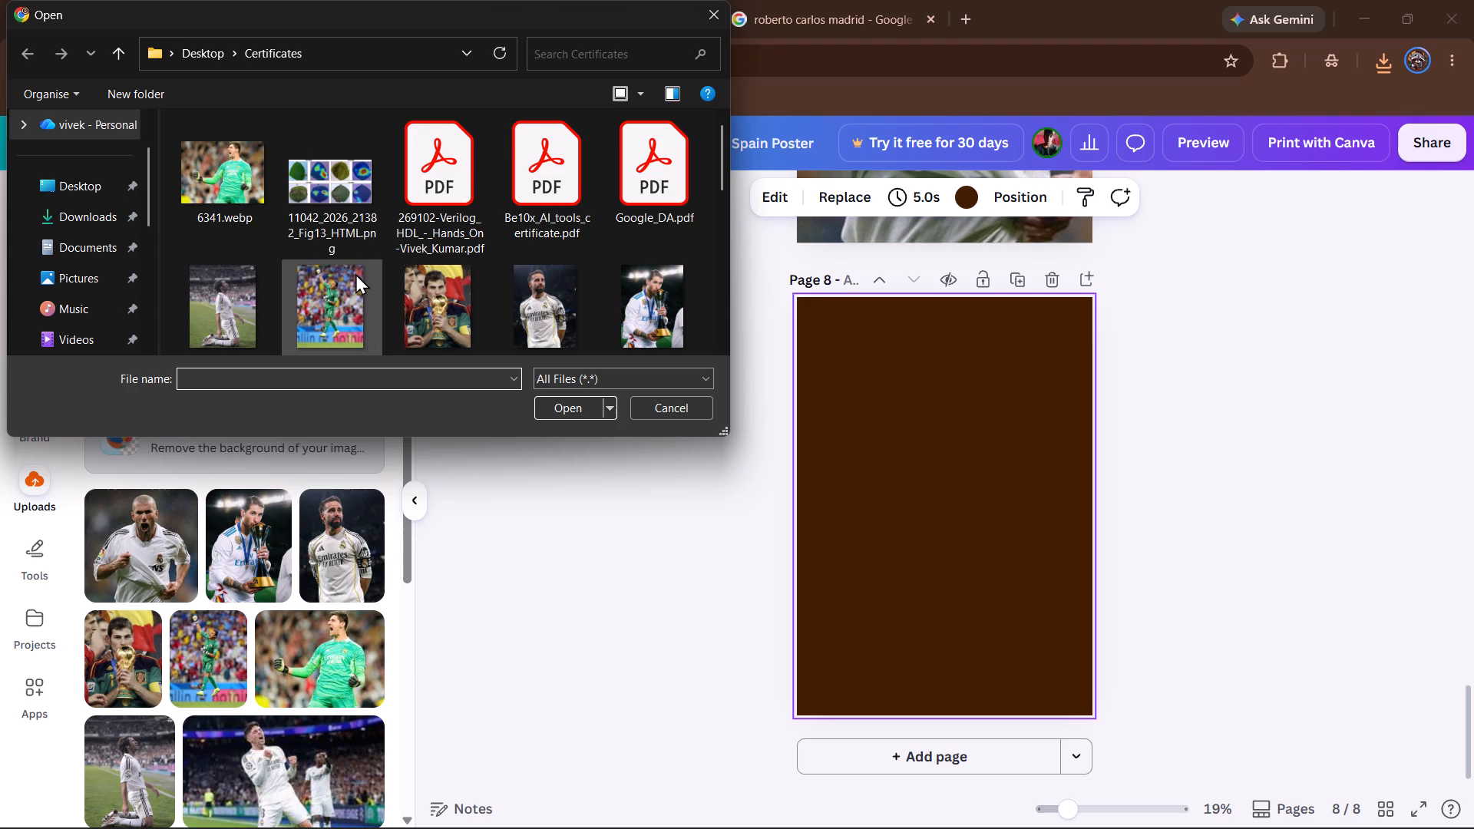
pyautogui.scroll(-2, 355, 273)
pyautogui.scroll(3, 355, 273)
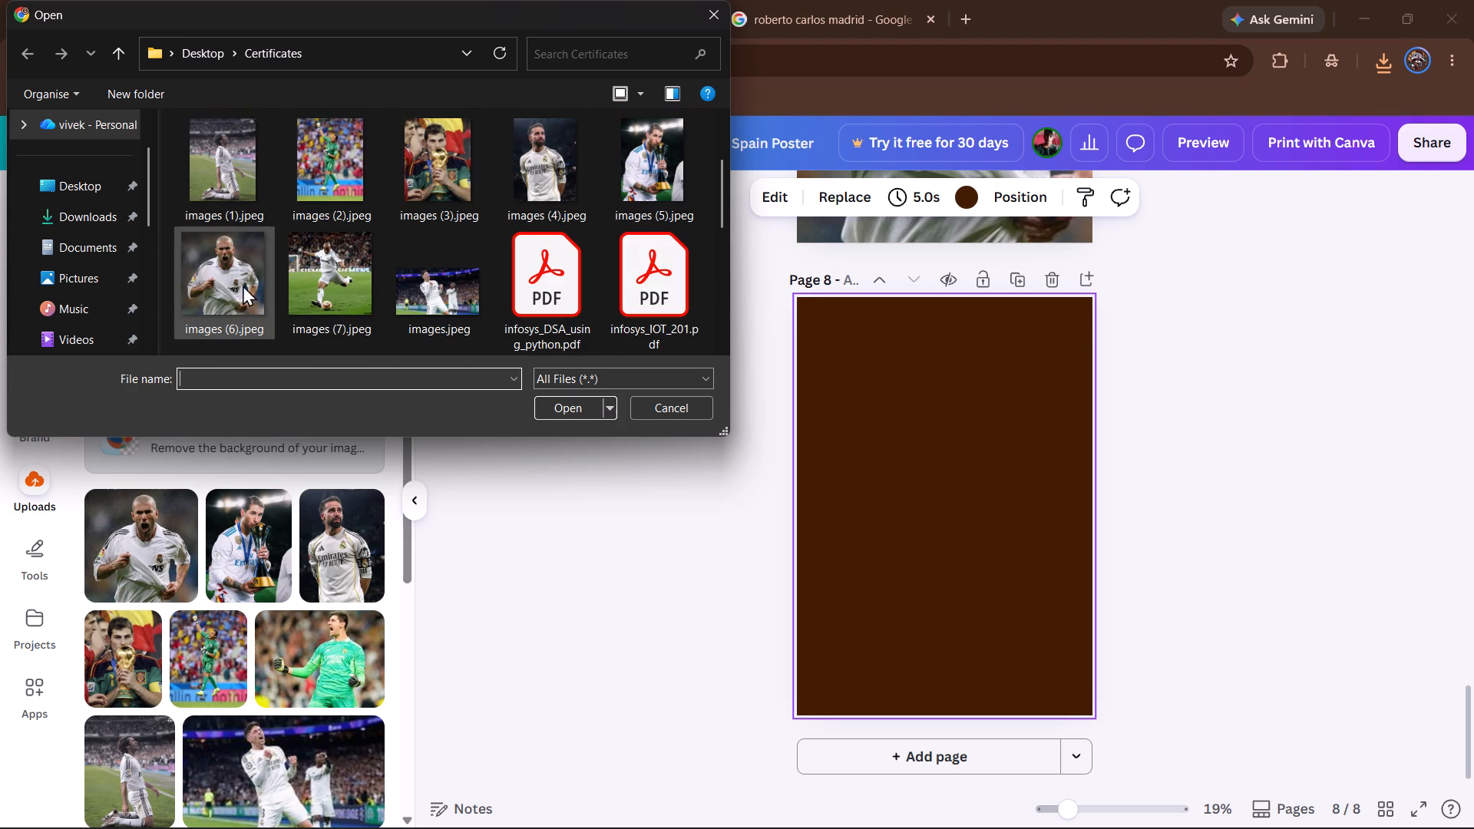
pyautogui.click(338, 295)
pyautogui.click(579, 411)
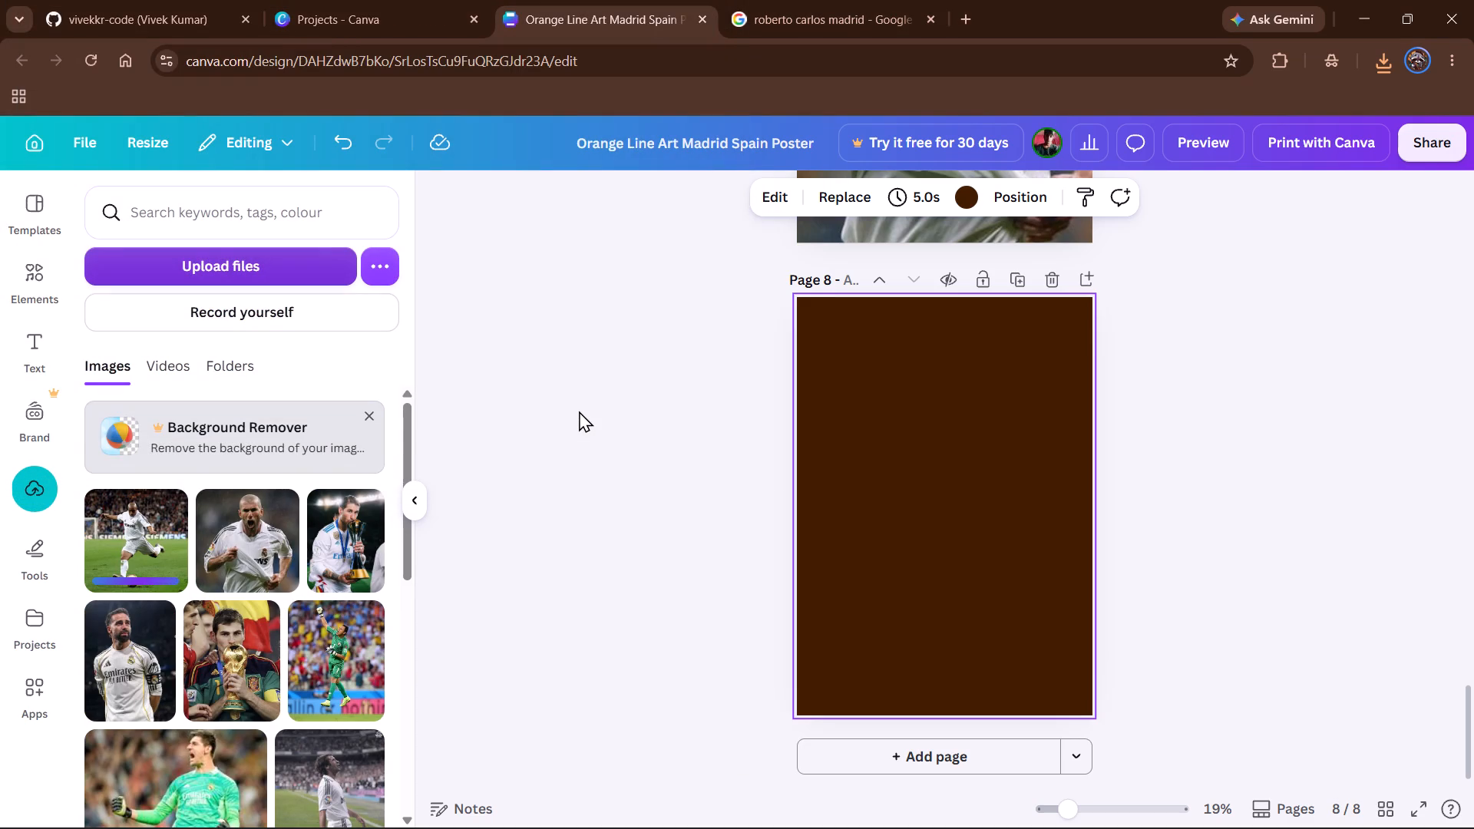
# Place the uploaded Roberto Carlos photo on page 8 and extend all four of its edges to fill the page.
pyautogui.click(137, 543)
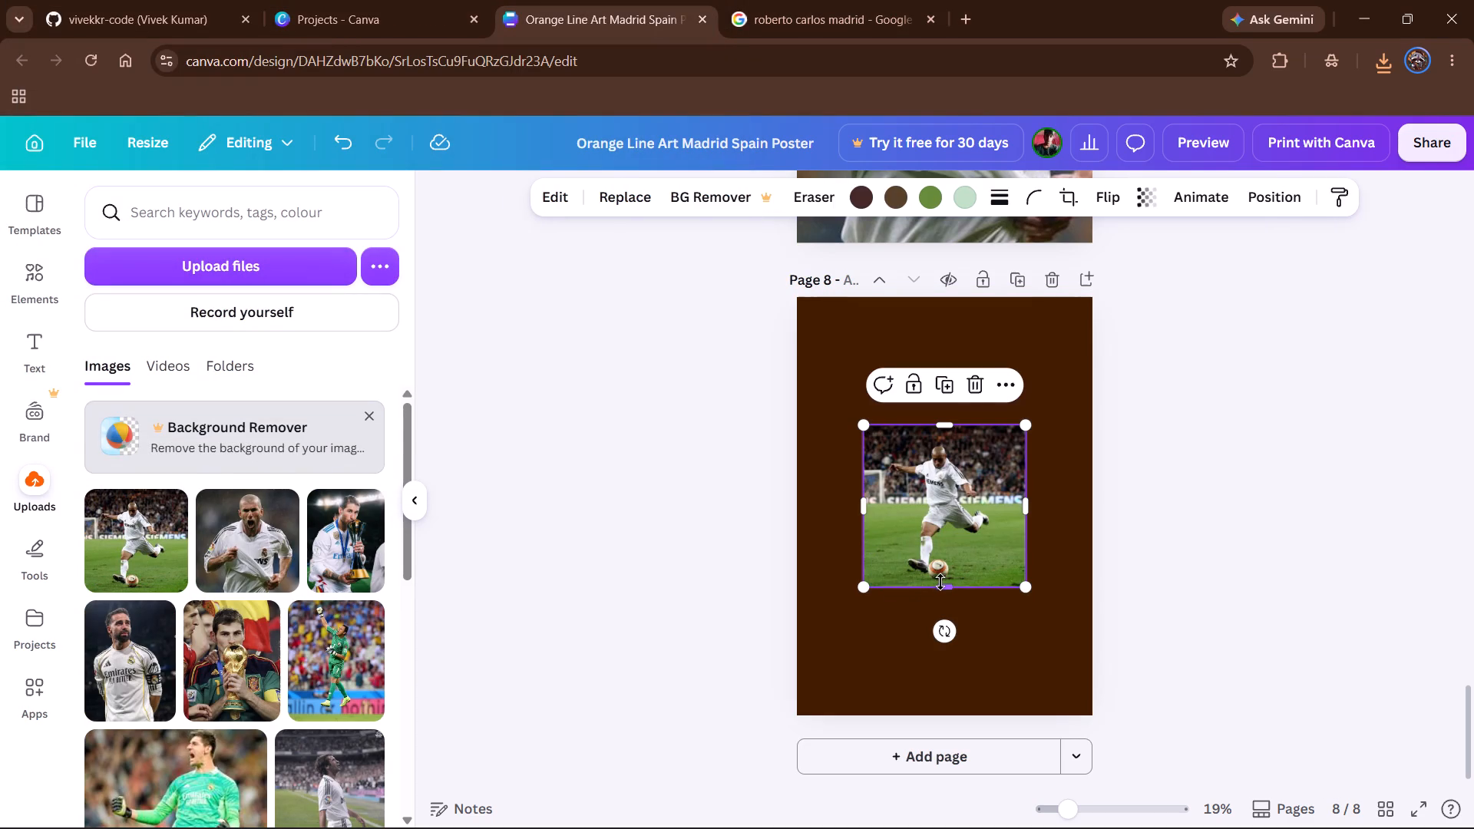
pyautogui.moveTo(942, 585); pyautogui.dragTo(940, 709)
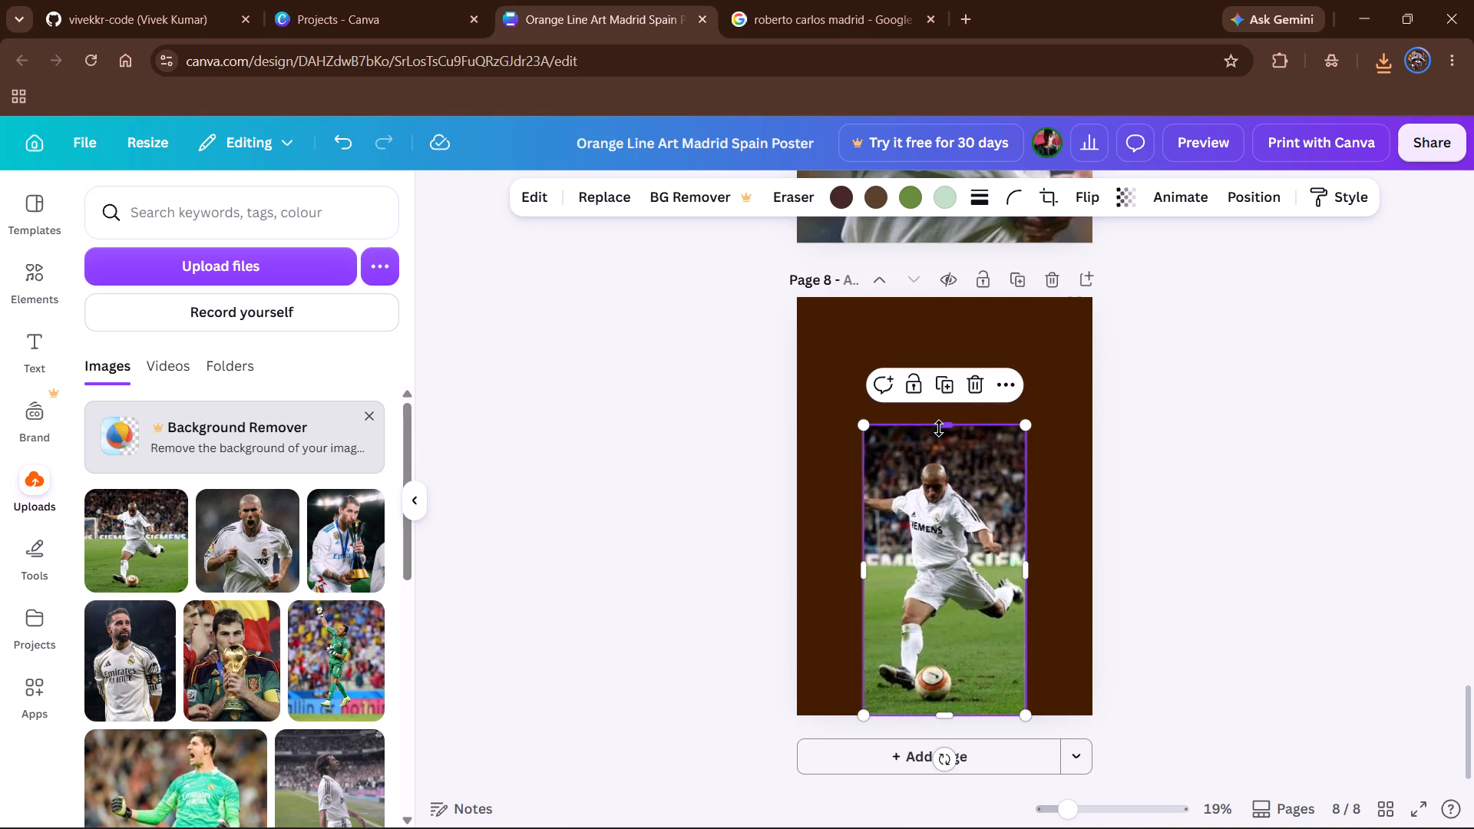
pyautogui.moveTo(939, 428); pyautogui.dragTo(944, 286)
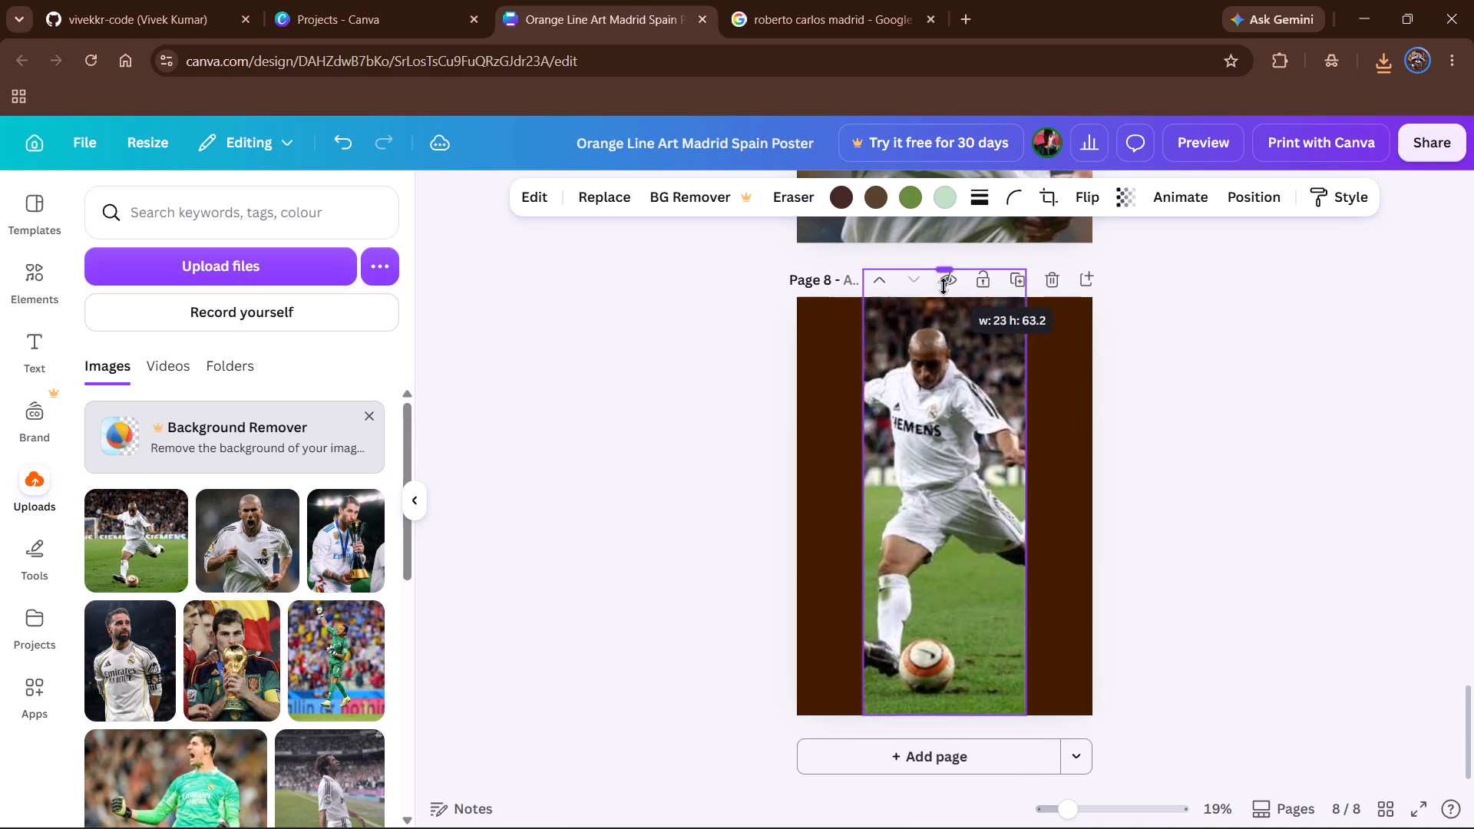
pyautogui.moveTo(944, 286); pyautogui.dragTo(953, 299)
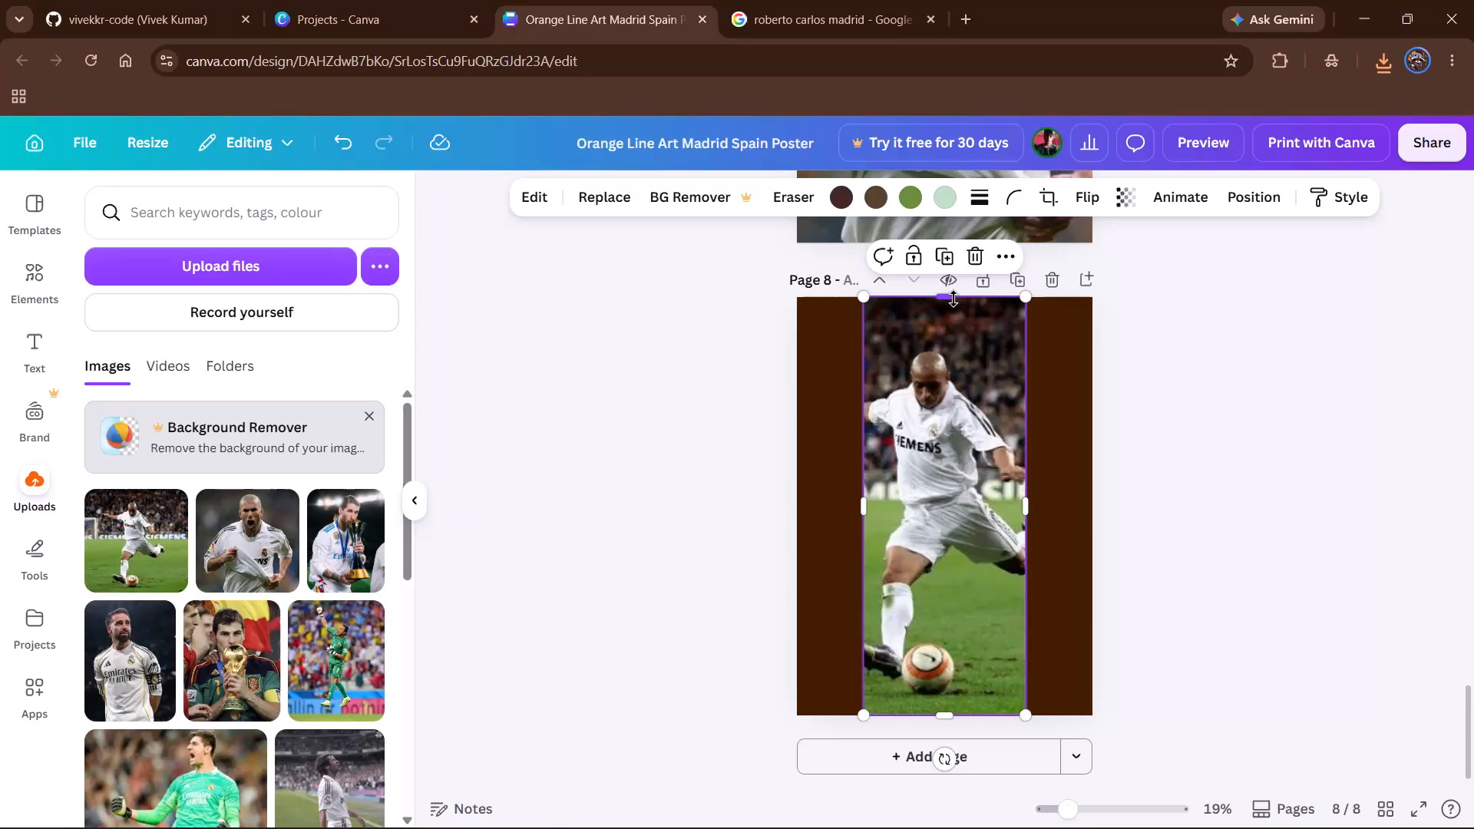
pyautogui.moveTo(1028, 507); pyautogui.dragTo(1091, 506)
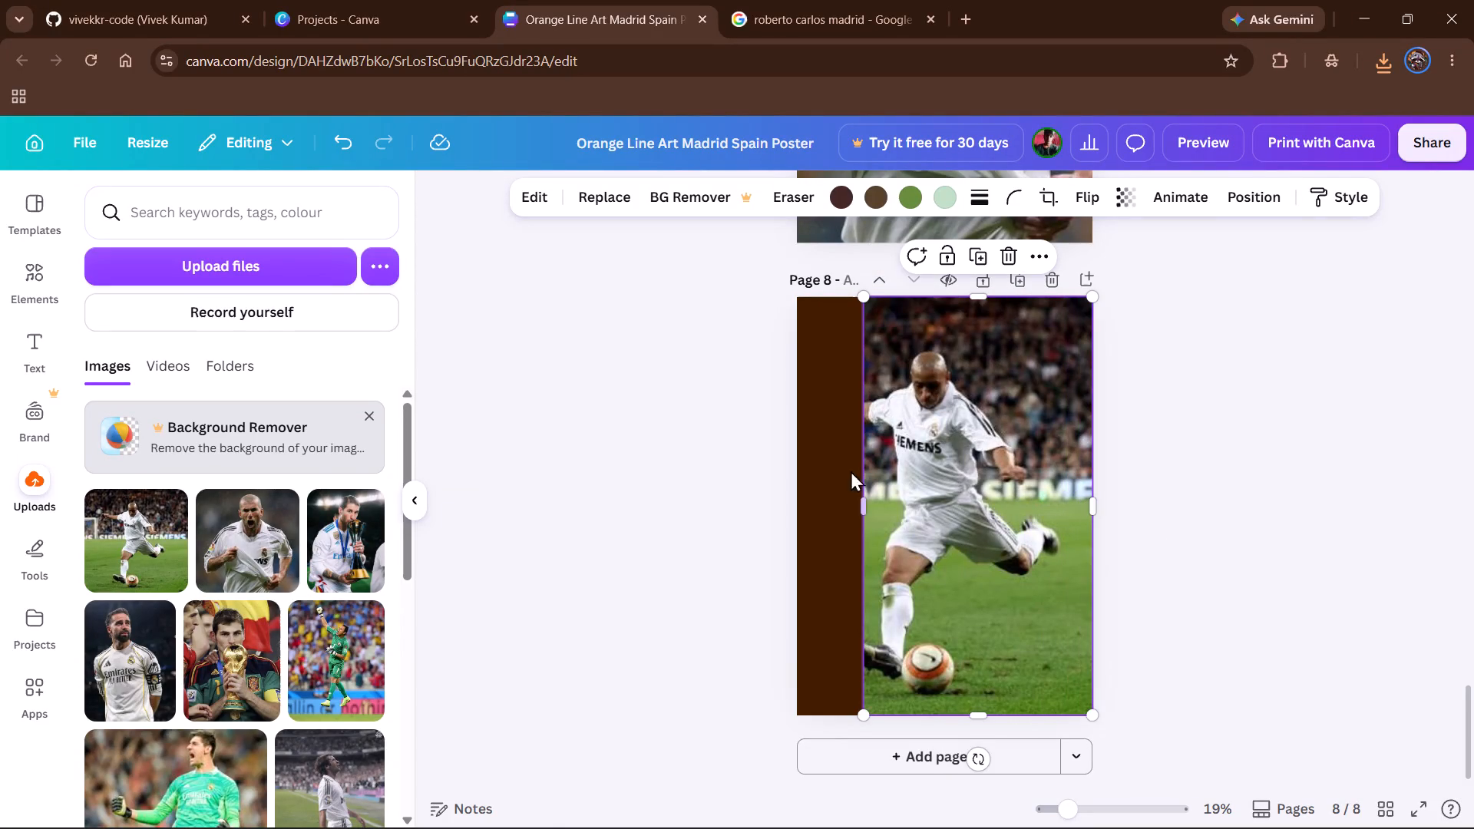
pyautogui.moveTo(865, 509); pyautogui.dragTo(815, 506)
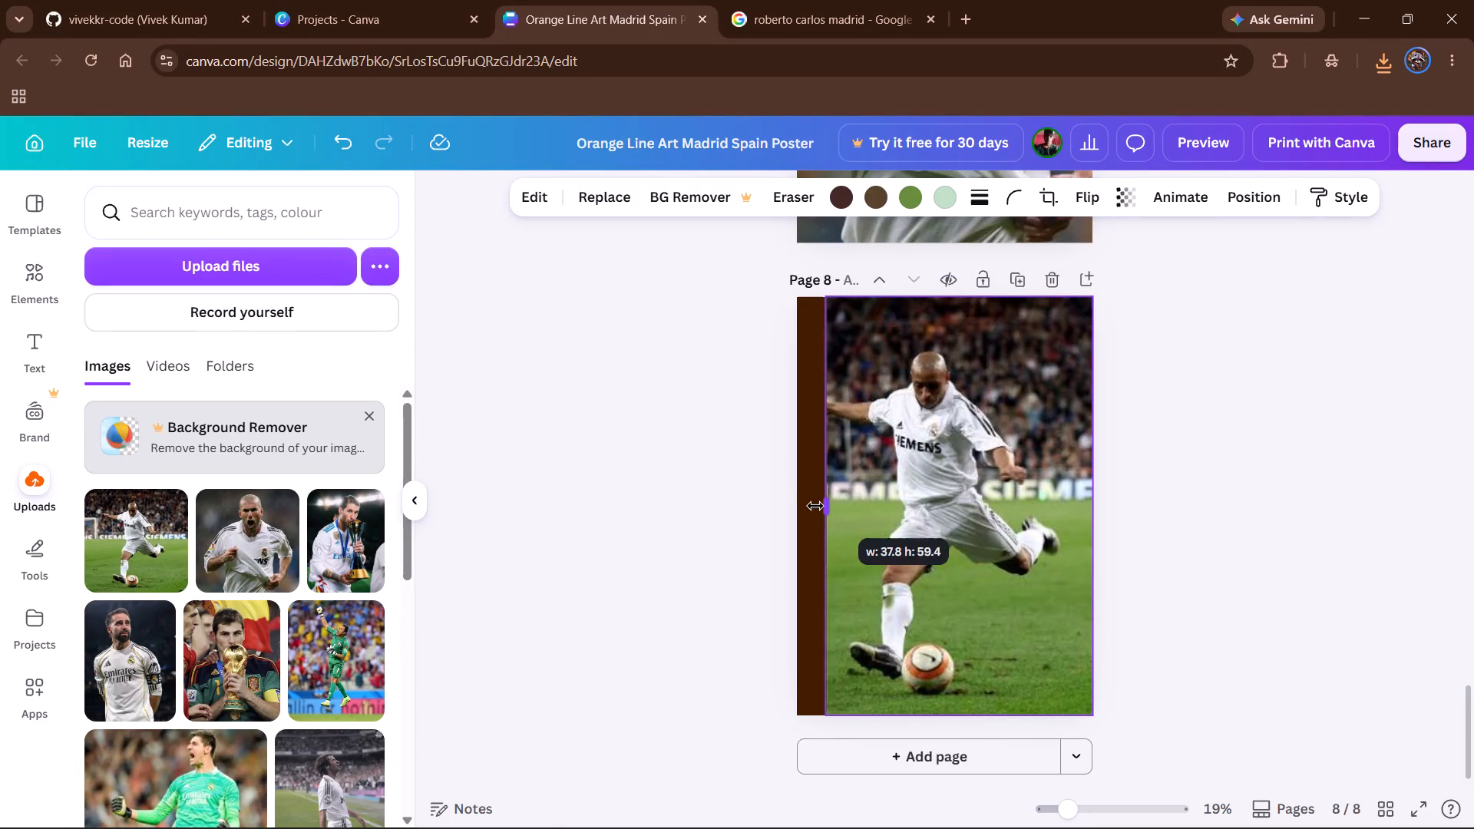
pyautogui.moveTo(815, 506); pyautogui.dragTo(801, 506)
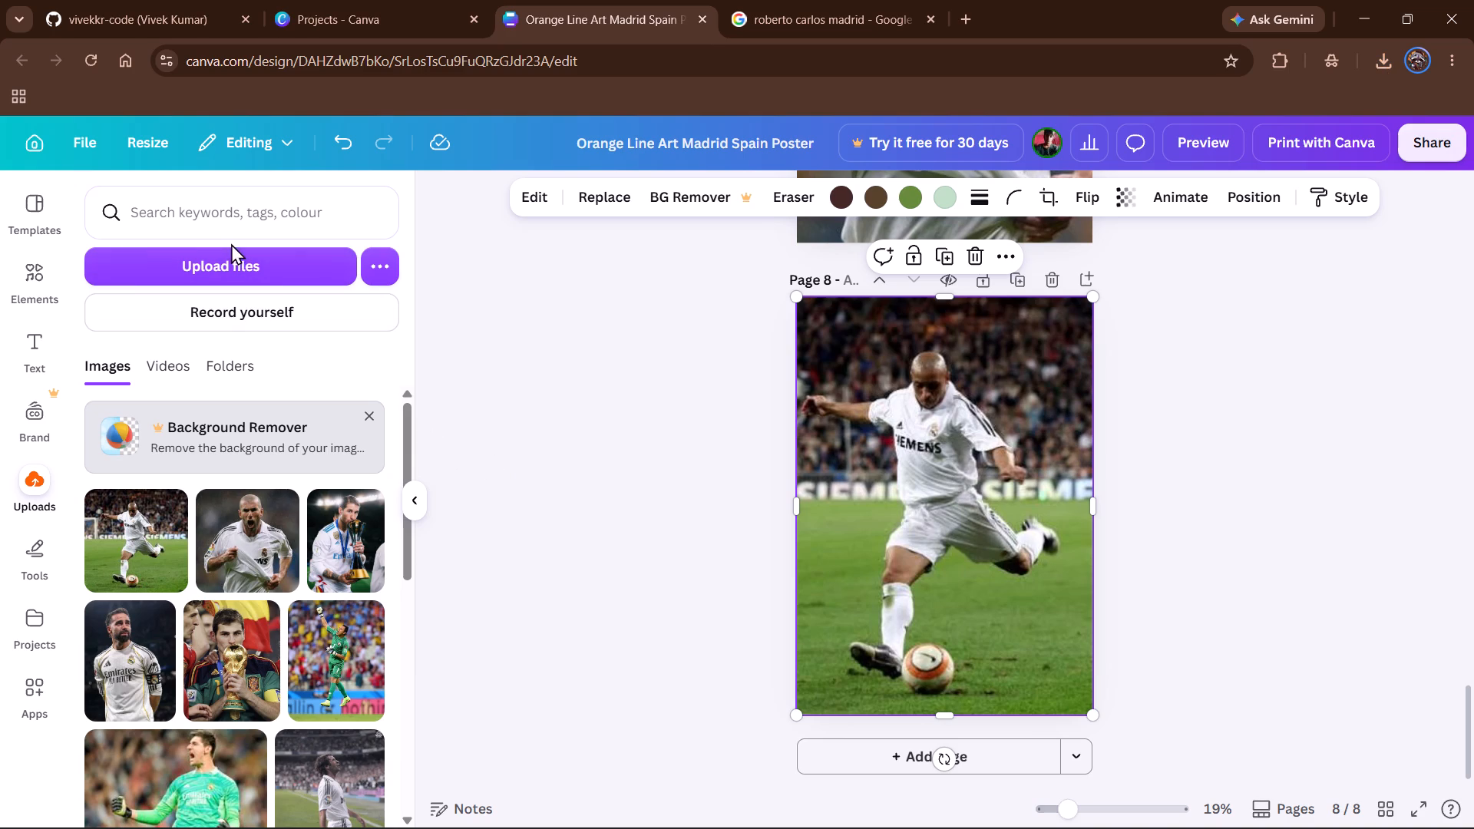
# Add a text box reading "Roberto" on page 8 and set its font size to 42.
pyautogui.click(30, 335)
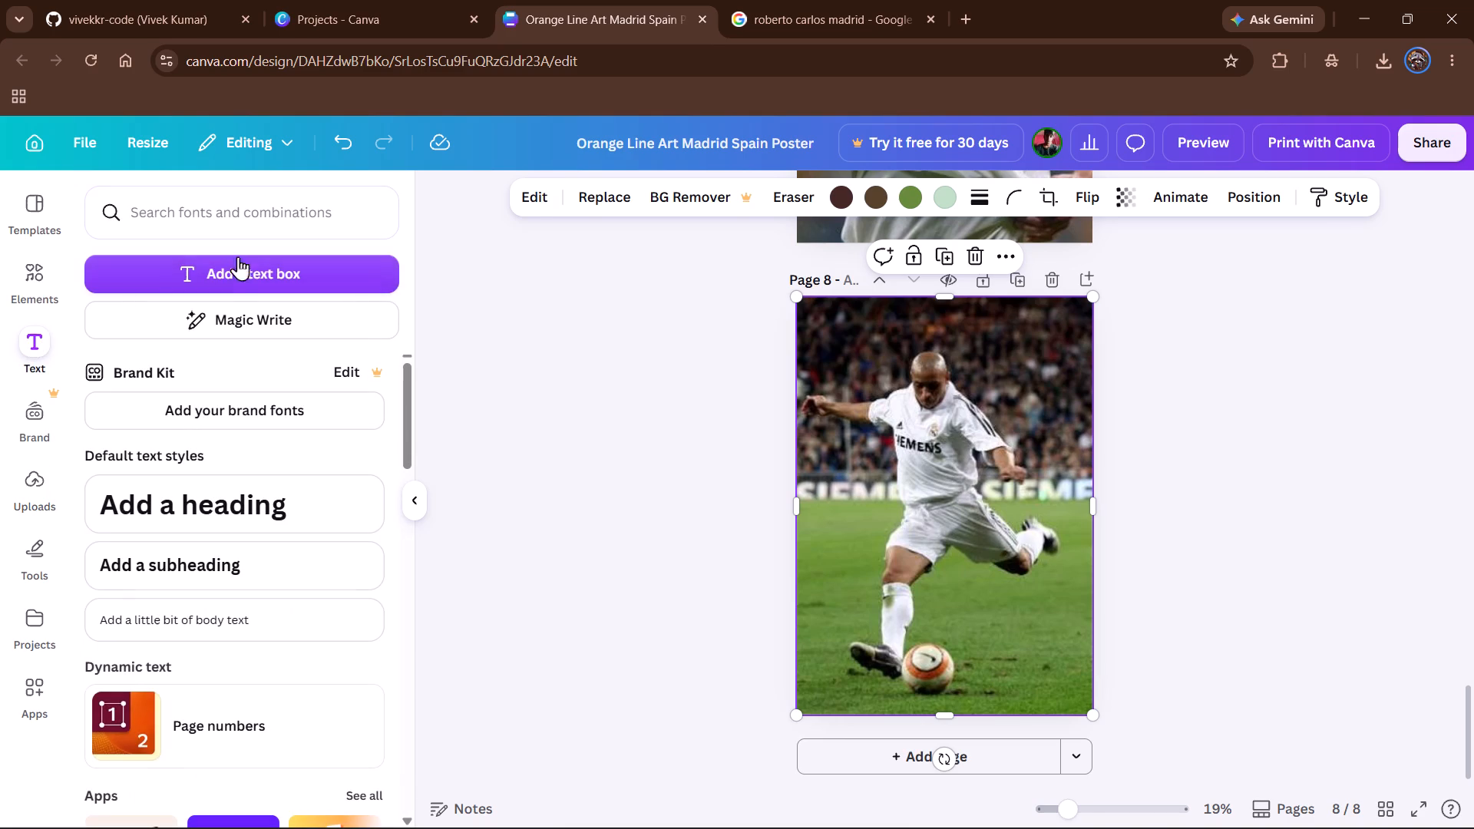
pyautogui.click(246, 276)
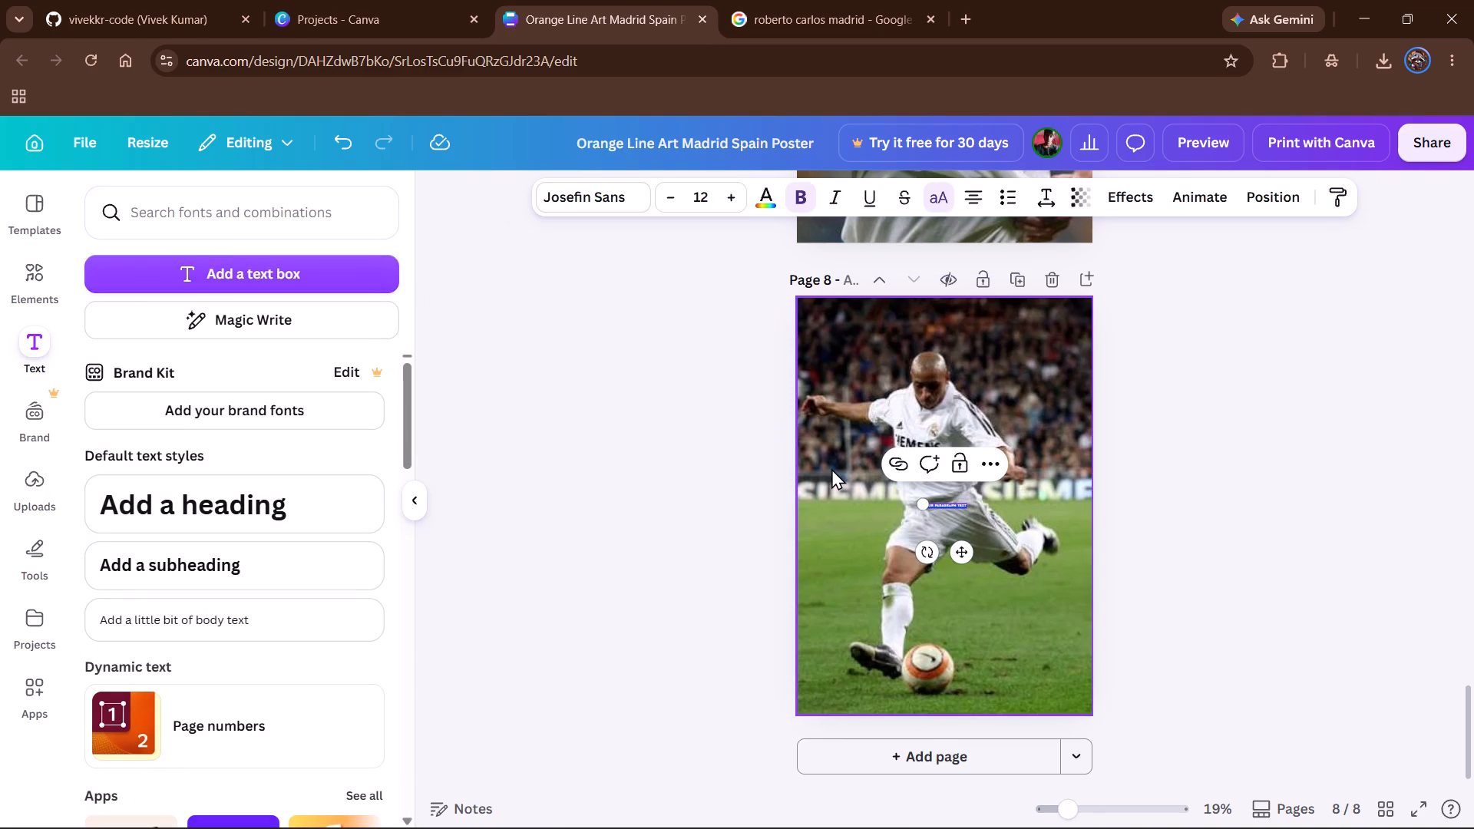
pyautogui.hotkey('shift', 'r')
pyautogui.write('oberto')
pyautogui.hotkey('ctrl', 'a')
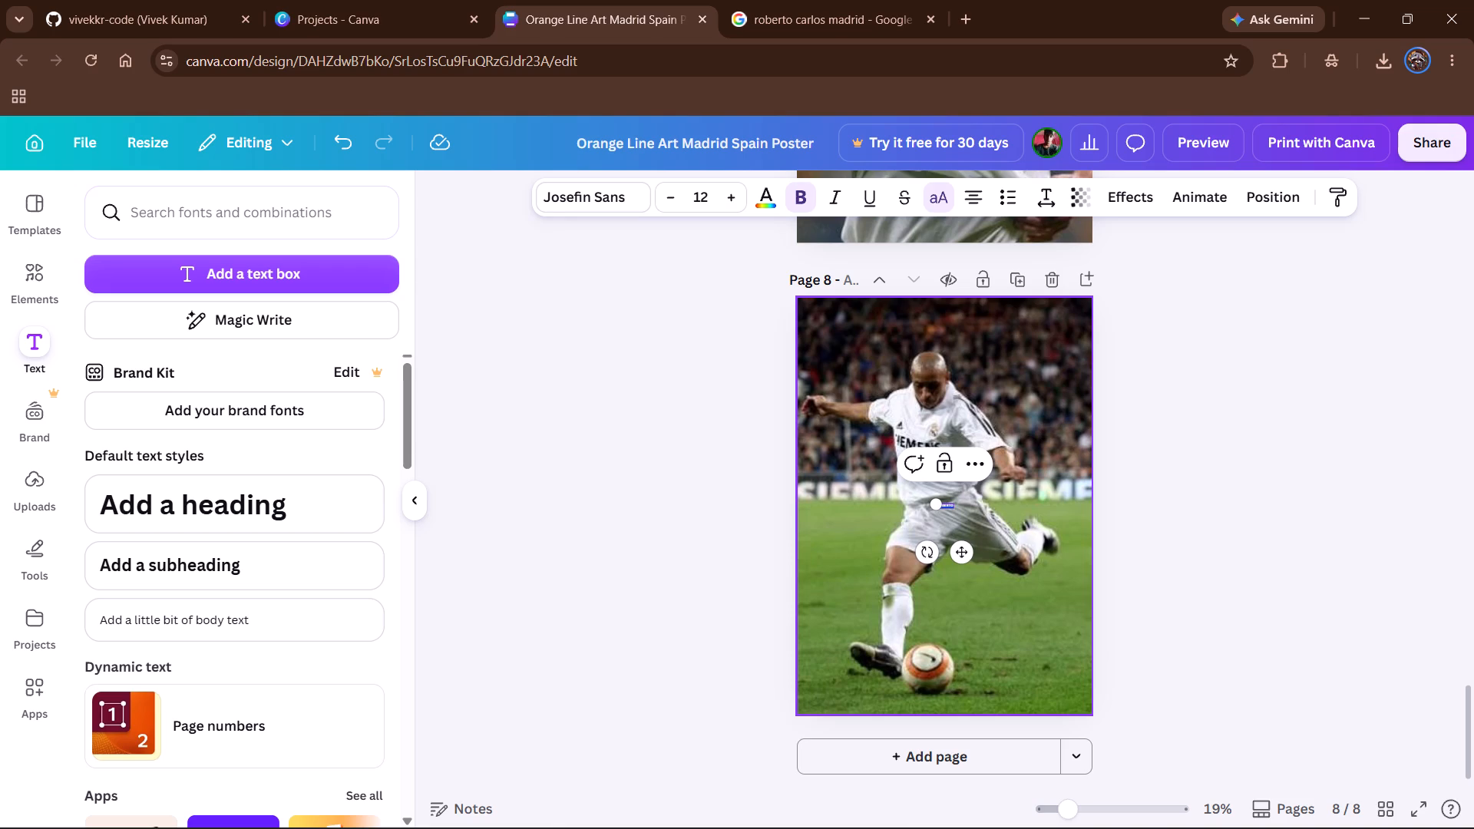
pyautogui.tripleClick(735, 198)
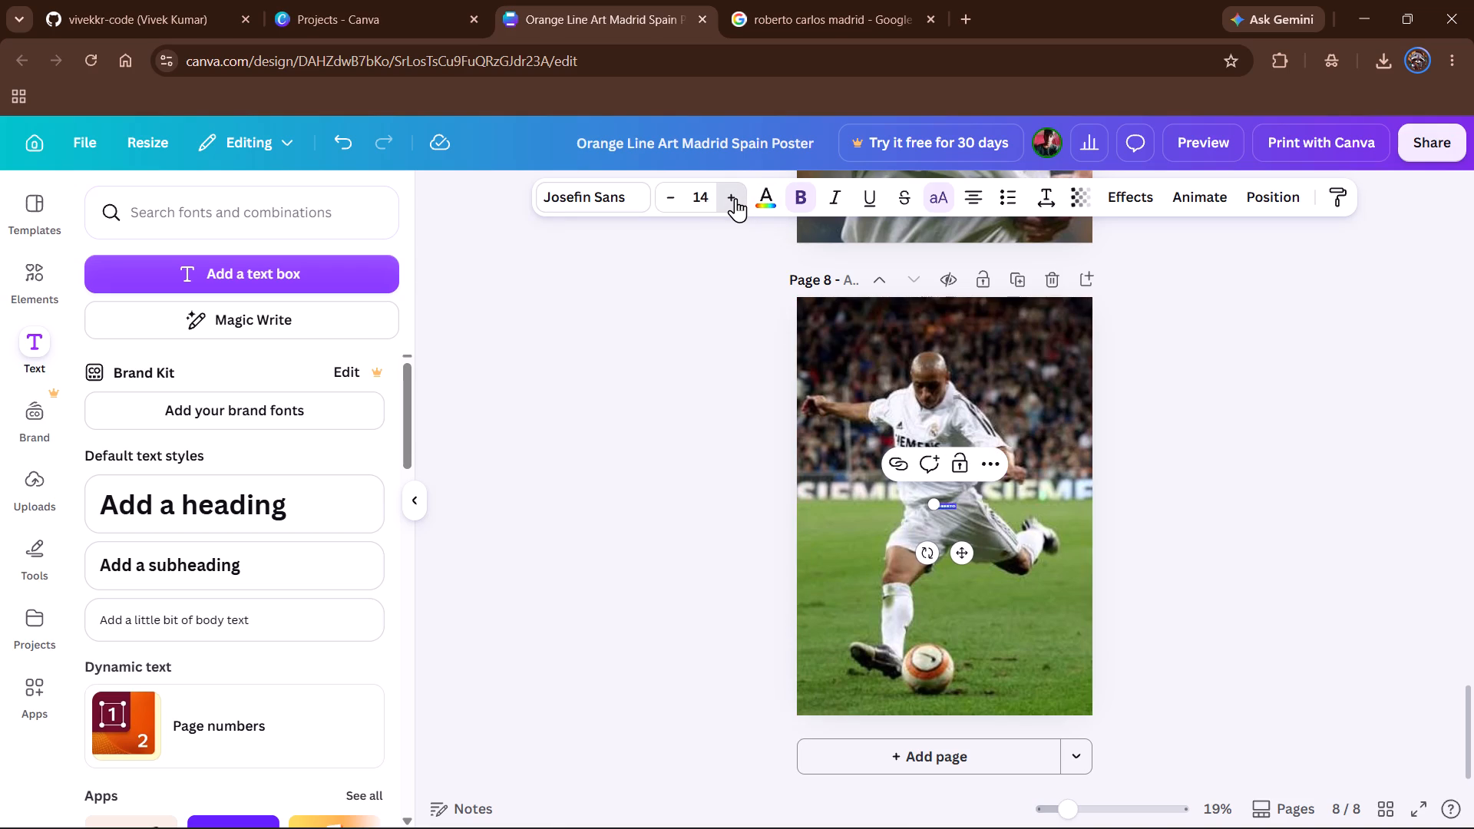
pyautogui.tripleClick(735, 198)
pyautogui.tripleClick(735, 198)
pyautogui.tripleClick(735, 198)
pyautogui.tripleClick(735, 198)
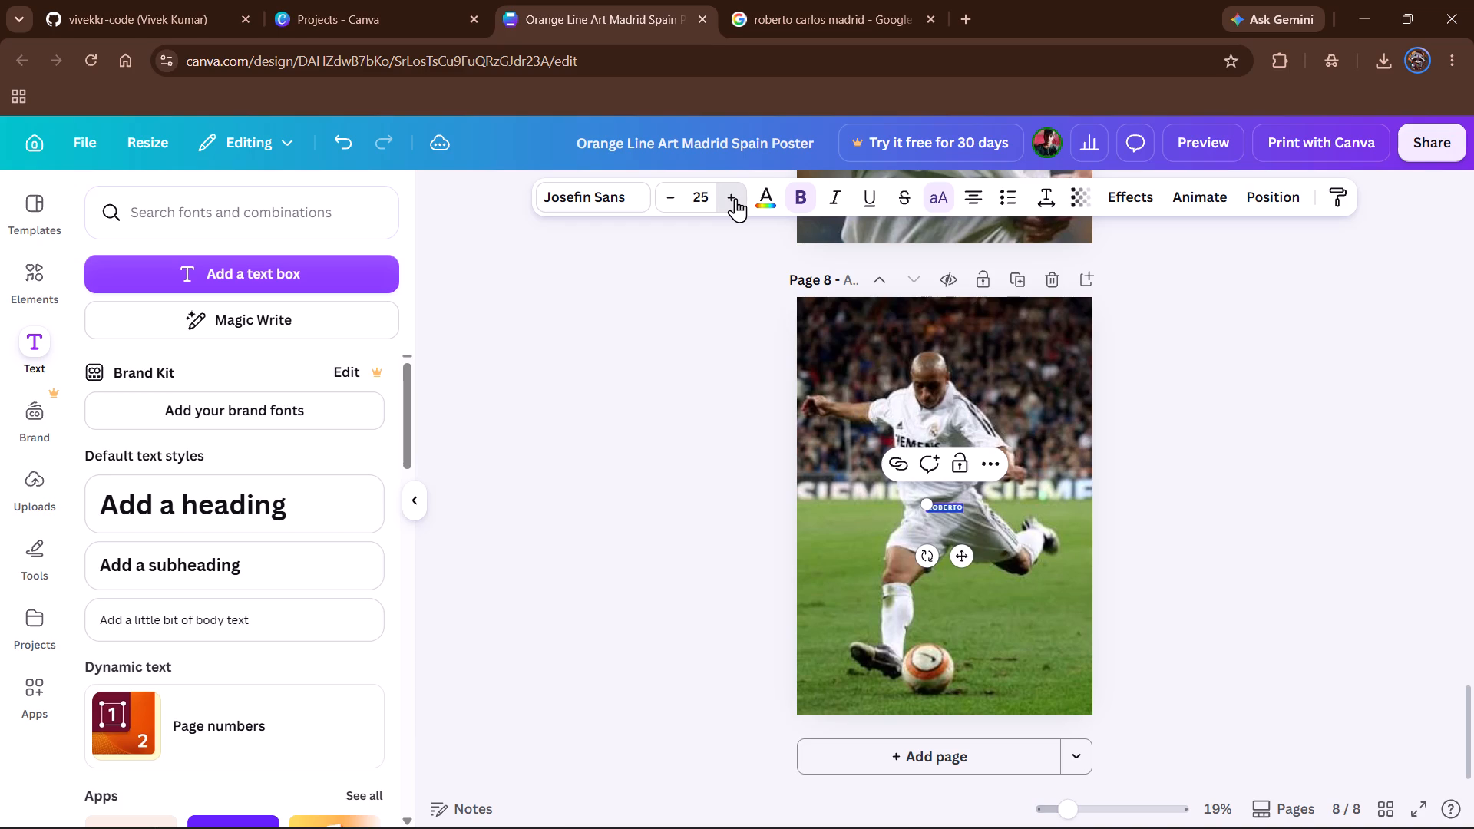
pyautogui.tripleClick(735, 198)
pyautogui.tripleClick(735, 198)
pyautogui.tripleClick(735, 198)
pyautogui.tripleClick(735, 198)
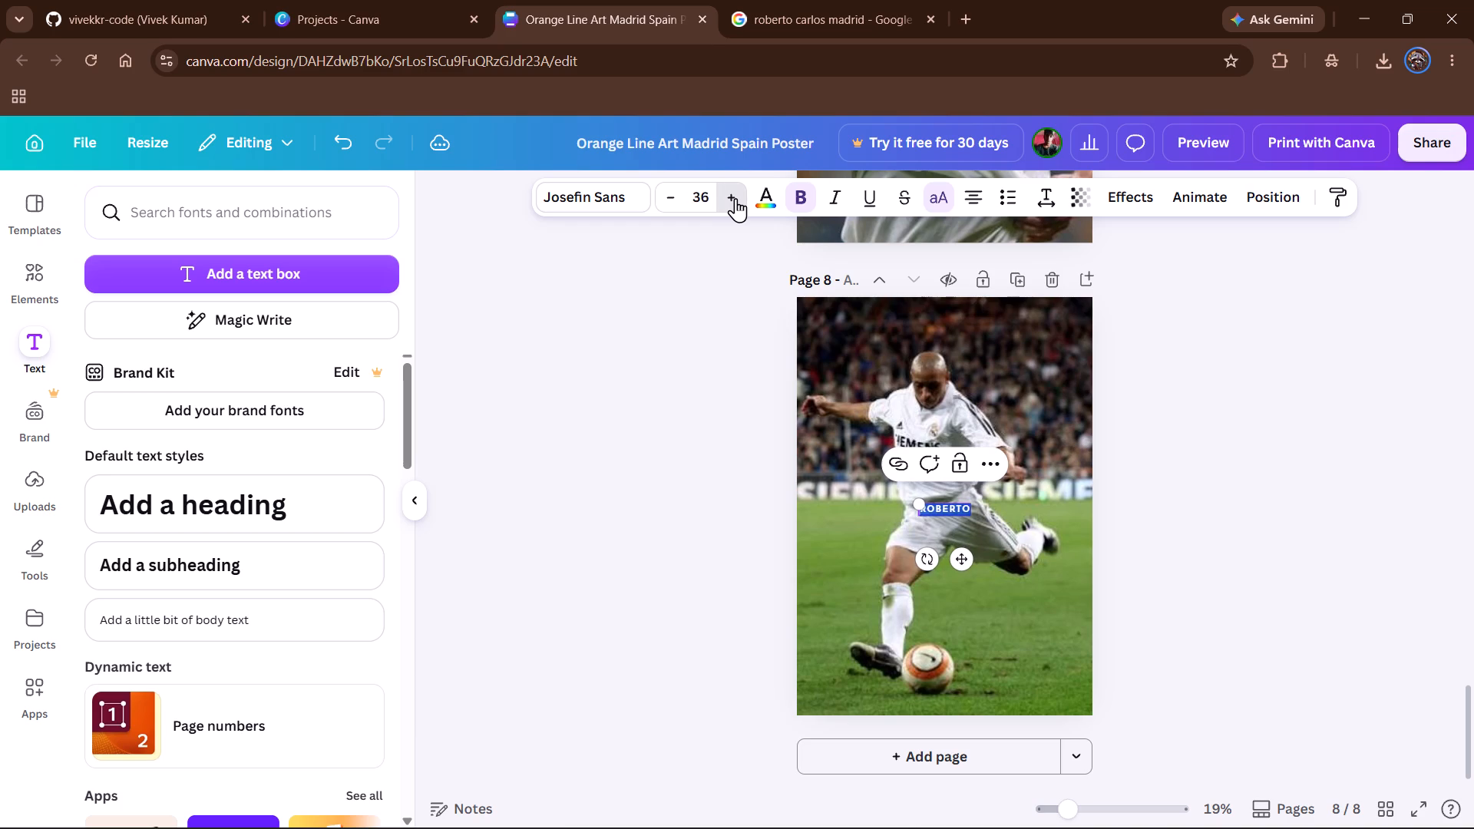
pyautogui.tripleClick(735, 198)
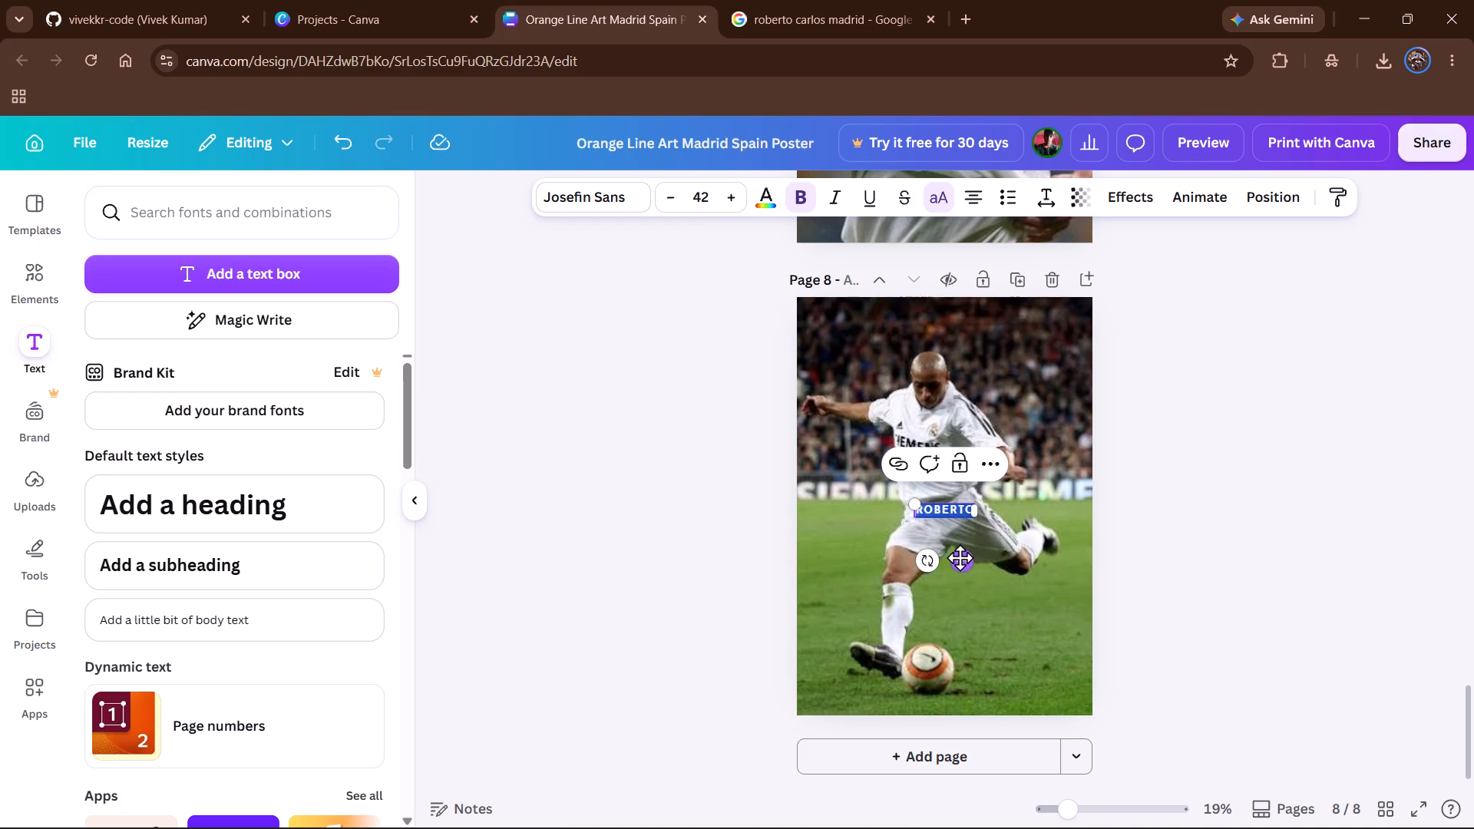
# Move the "Roberto" text above the player's head near the page's upper edge and colour it orange.
pyautogui.moveTo(960, 557); pyautogui.dragTo(950, 375)
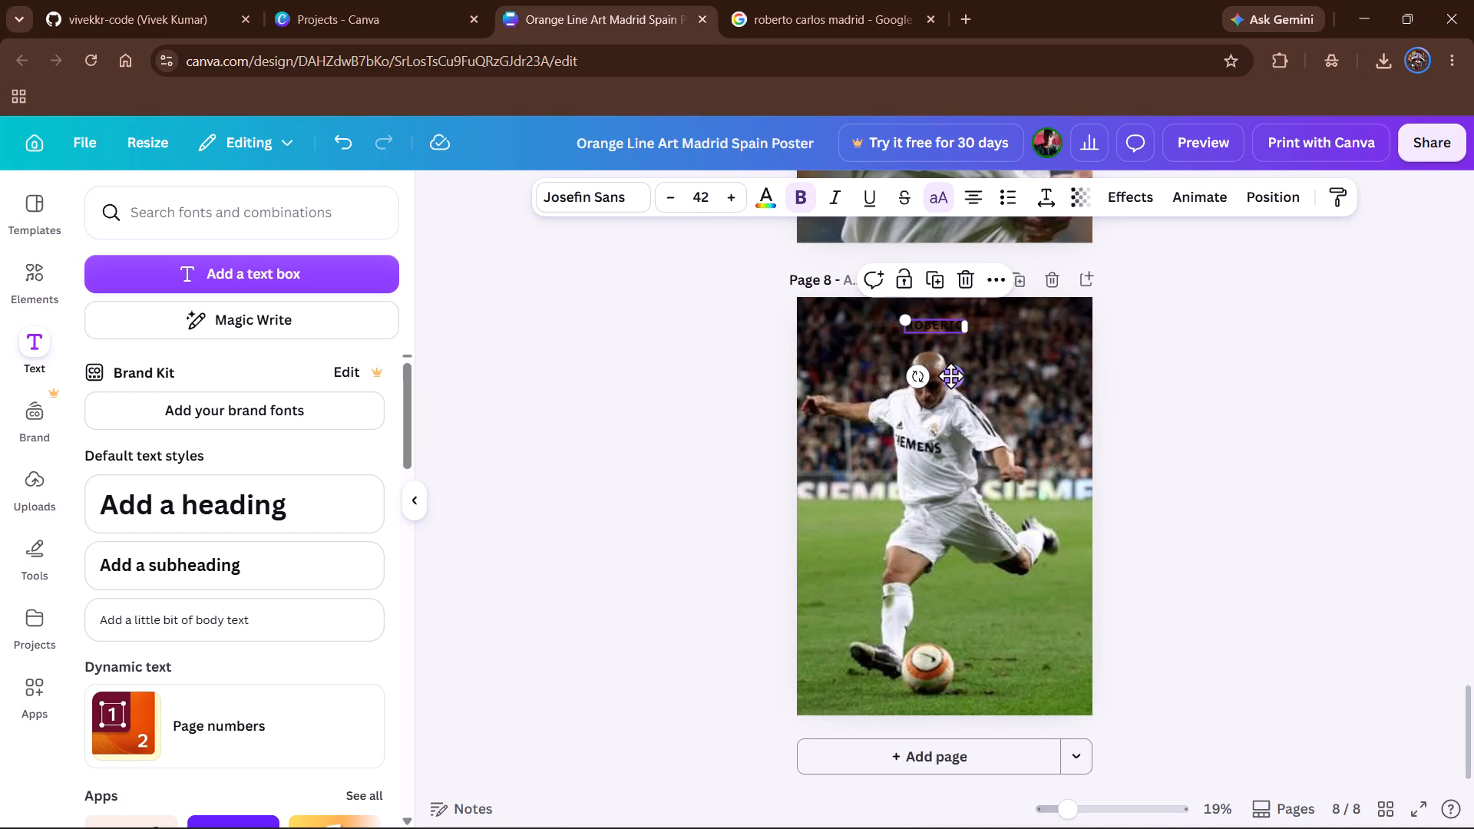
pyautogui.click(768, 197)
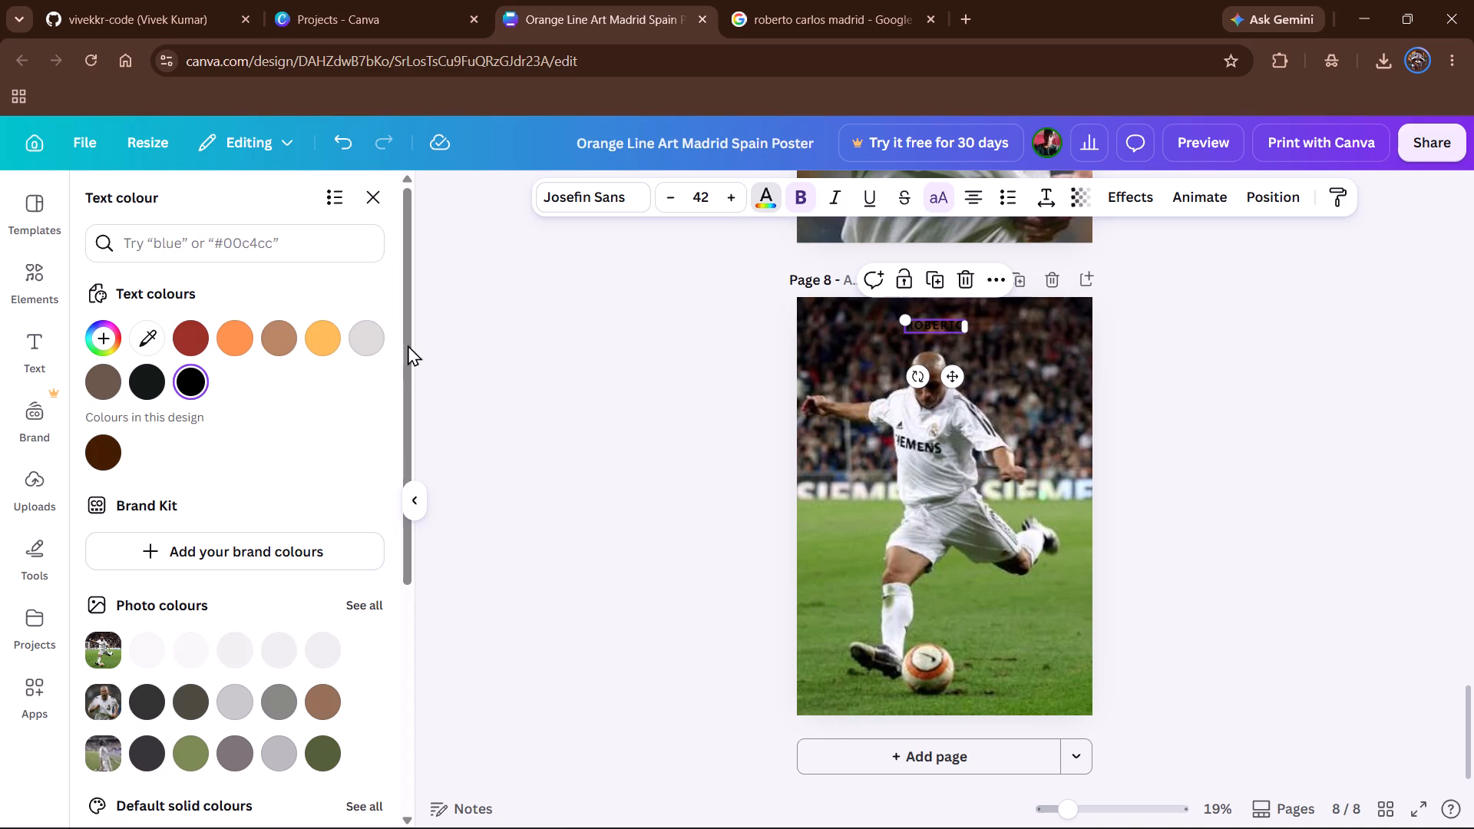
pyautogui.click(230, 346)
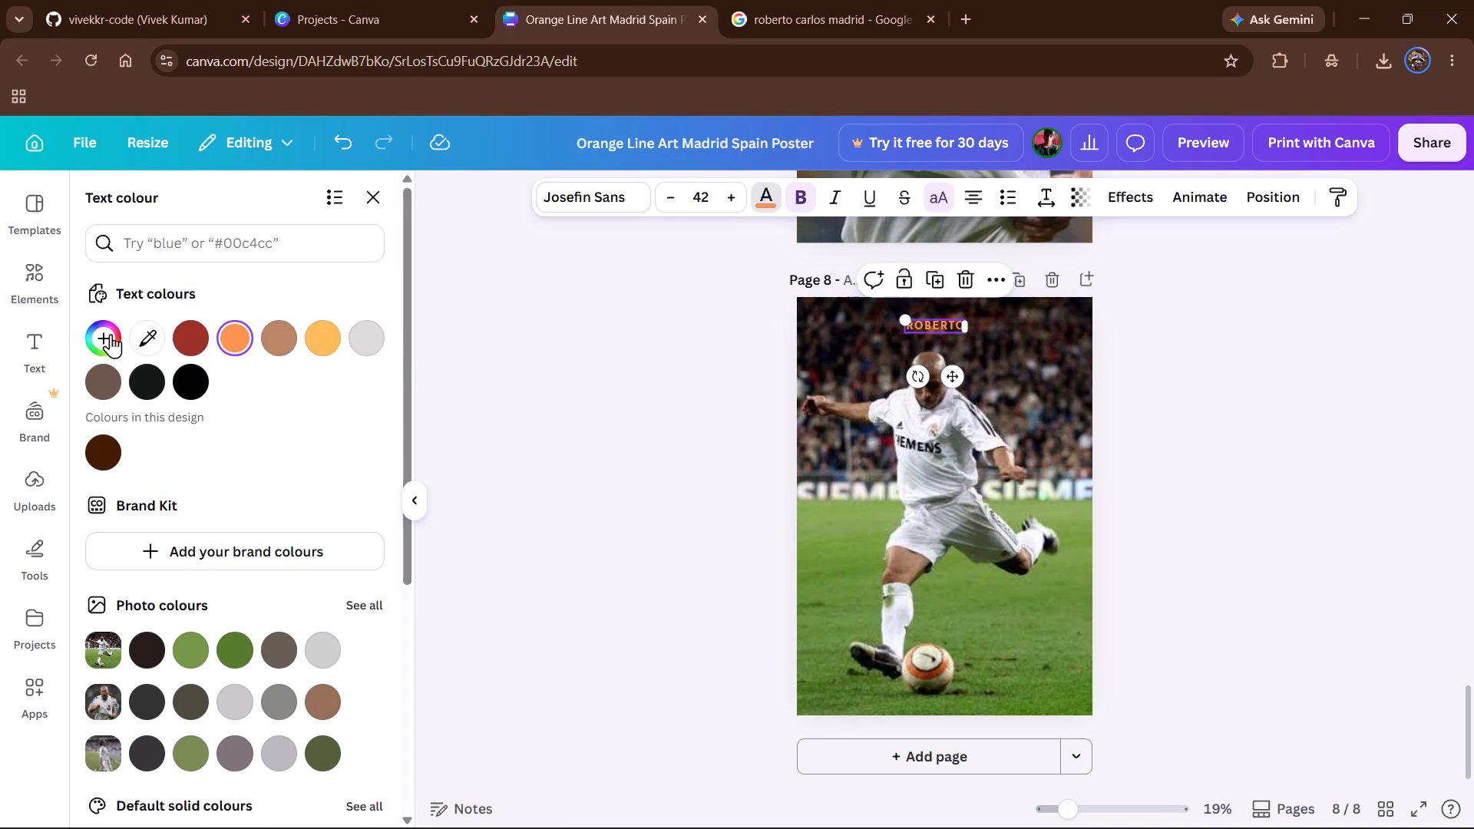
# Add a second text box reading "Carlos" directly beneath "Roberto".
pyautogui.click(18, 355)
pyautogui.click(255, 266)
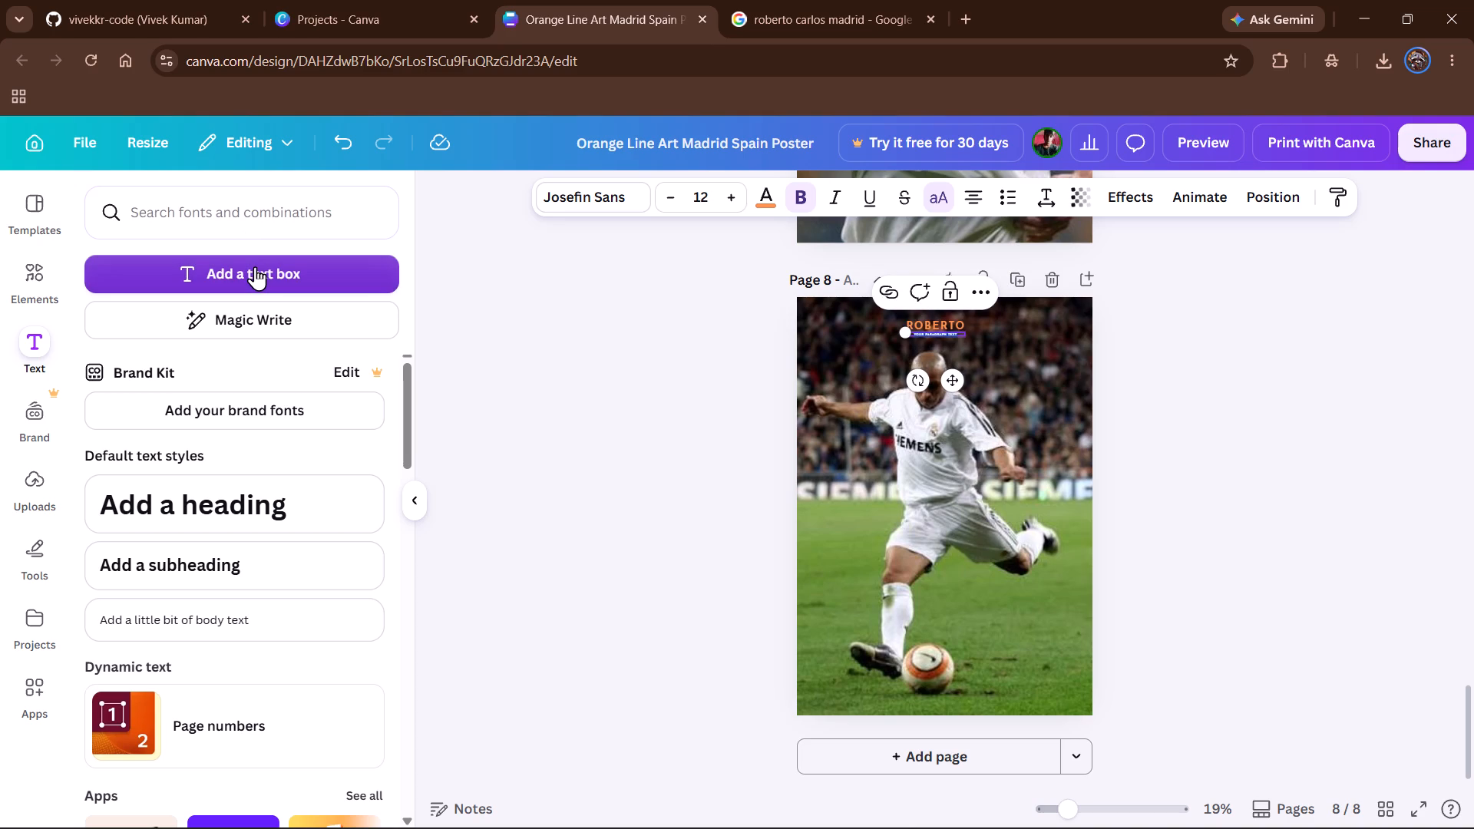
pyautogui.hotkey('shift', 'c')
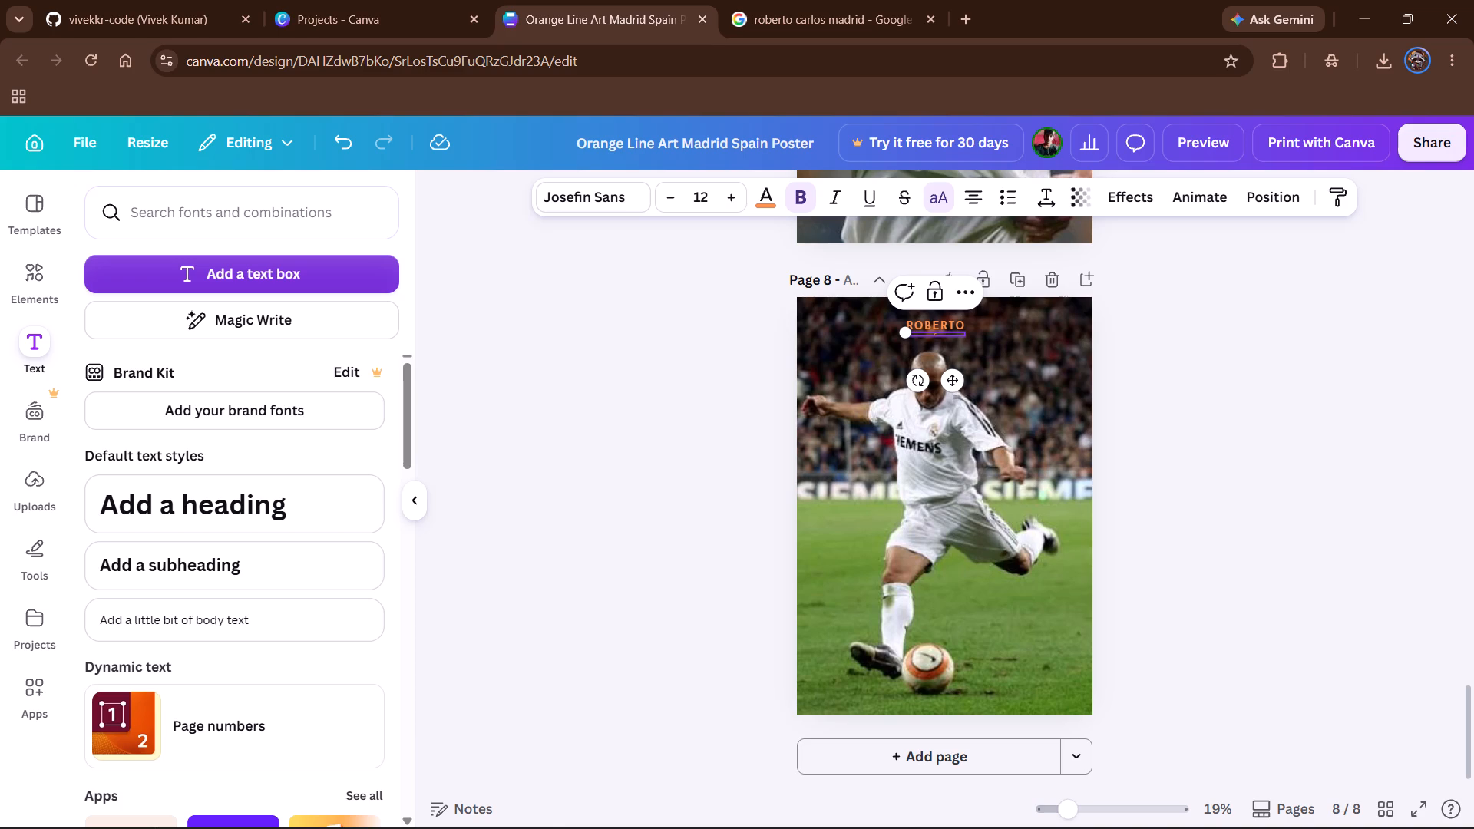
pyautogui.write('arlod')
pyautogui.press('BackSpace')
pyautogui.press('s')
# Enlarge the "Carlos" text to font size 119 and widen its box so the name fits on one line.
pyautogui.hotkey('ctrl', 'a')
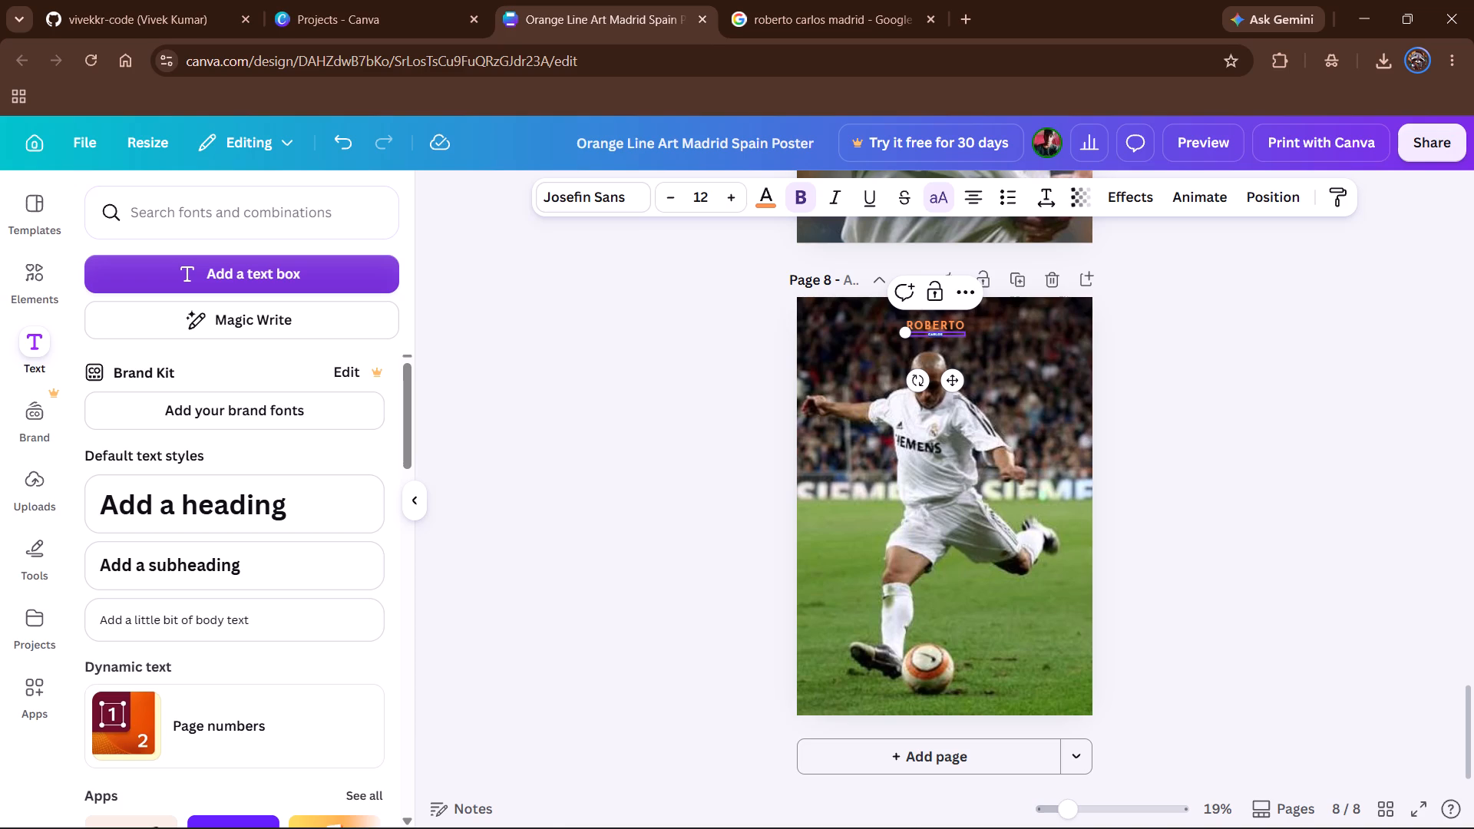
pyautogui.tripleClick(739, 203)
pyautogui.tripleClick(739, 203)
pyautogui.tripleClick(739, 203)
pyautogui.tripleClick(739, 203)
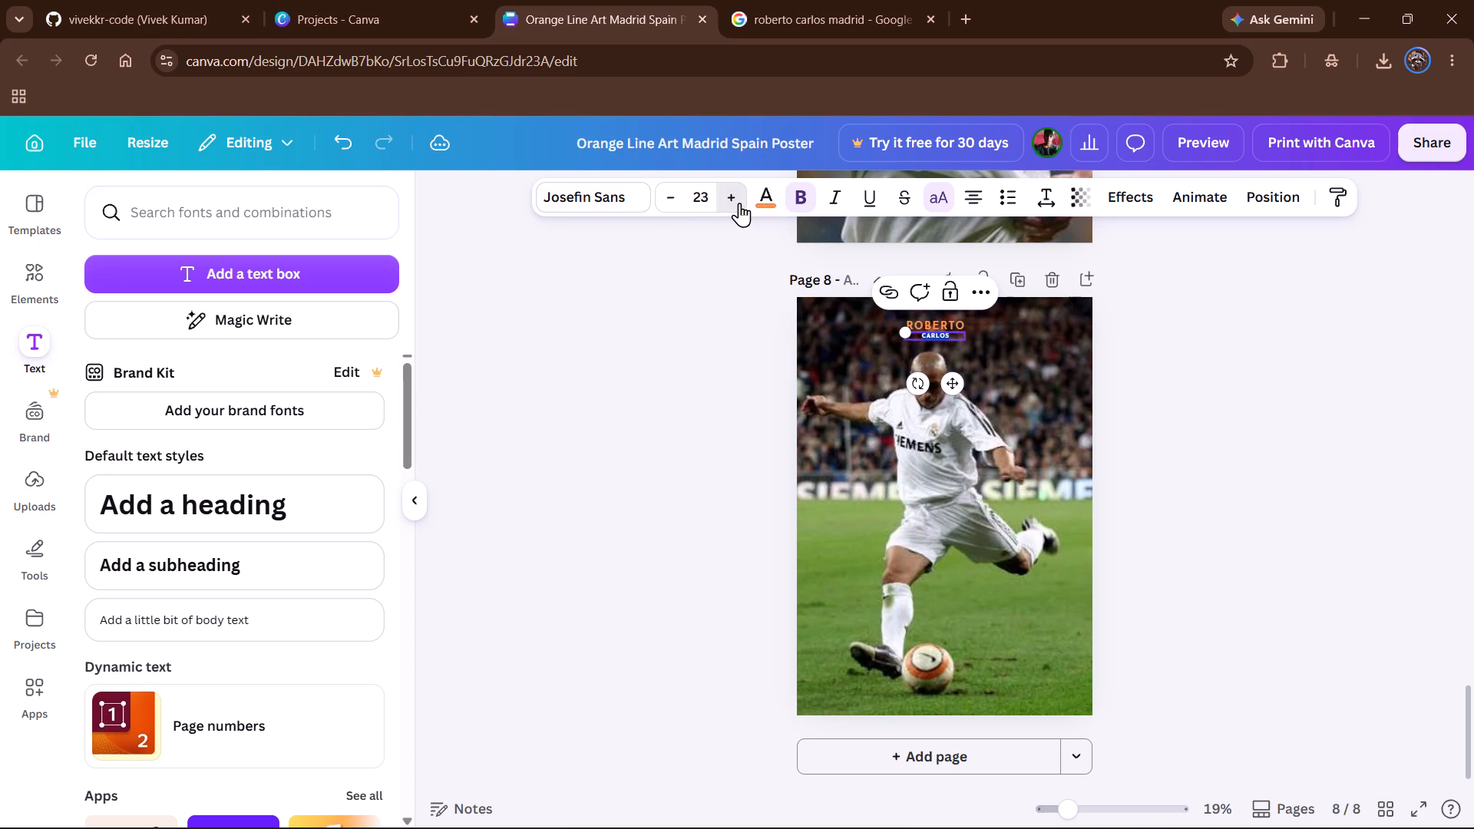
pyautogui.tripleClick(739, 203)
pyautogui.tripleClick(739, 203)
pyautogui.tripleClick(739, 203)
pyautogui.tripleClick(739, 203)
pyautogui.tripleClick(739, 203)
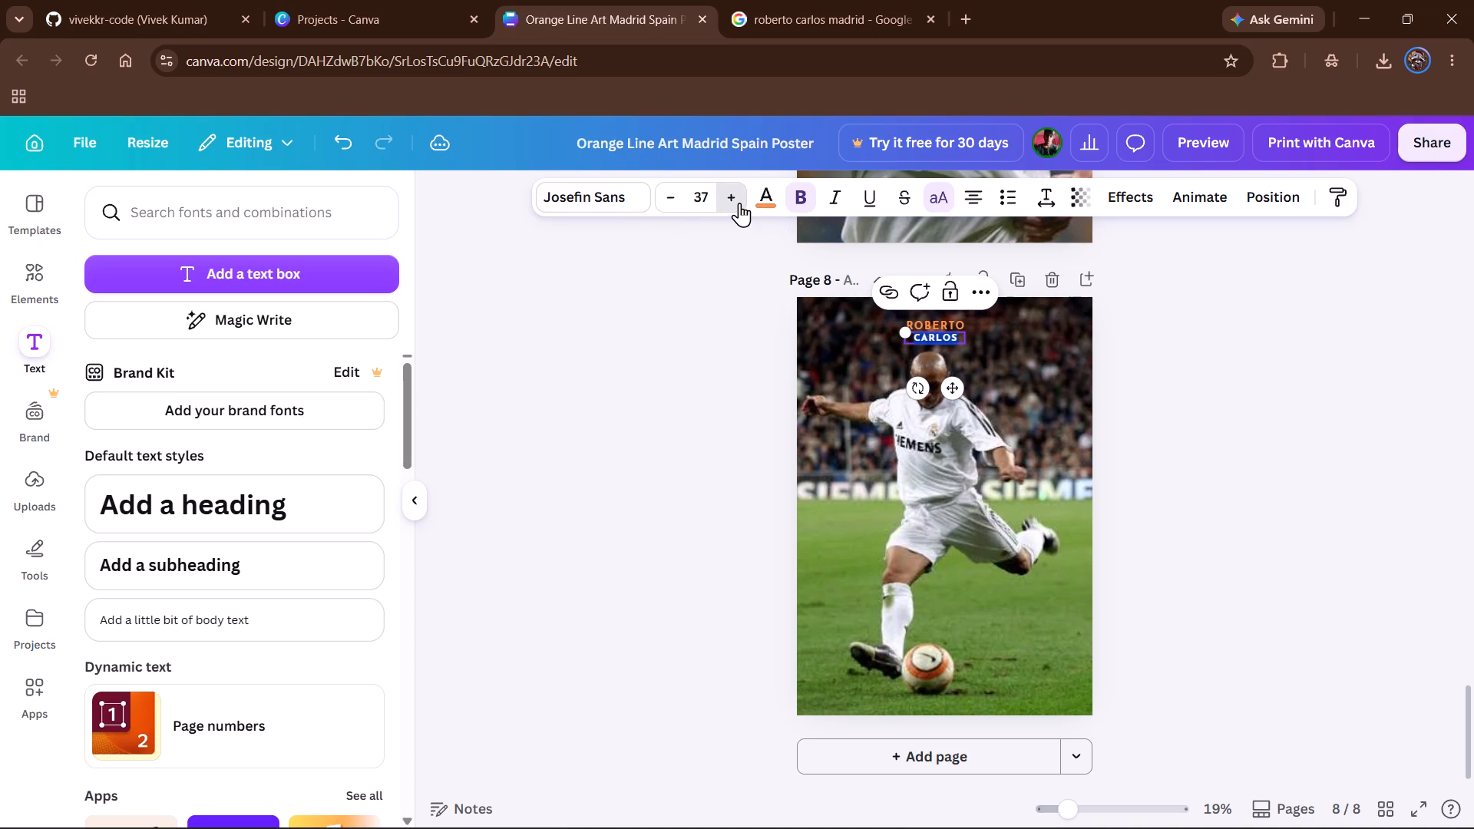
pyautogui.tripleClick(739, 203)
pyautogui.tripleClick(739, 203)
pyautogui.tripleClick(739, 203)
pyautogui.tripleClick(739, 203)
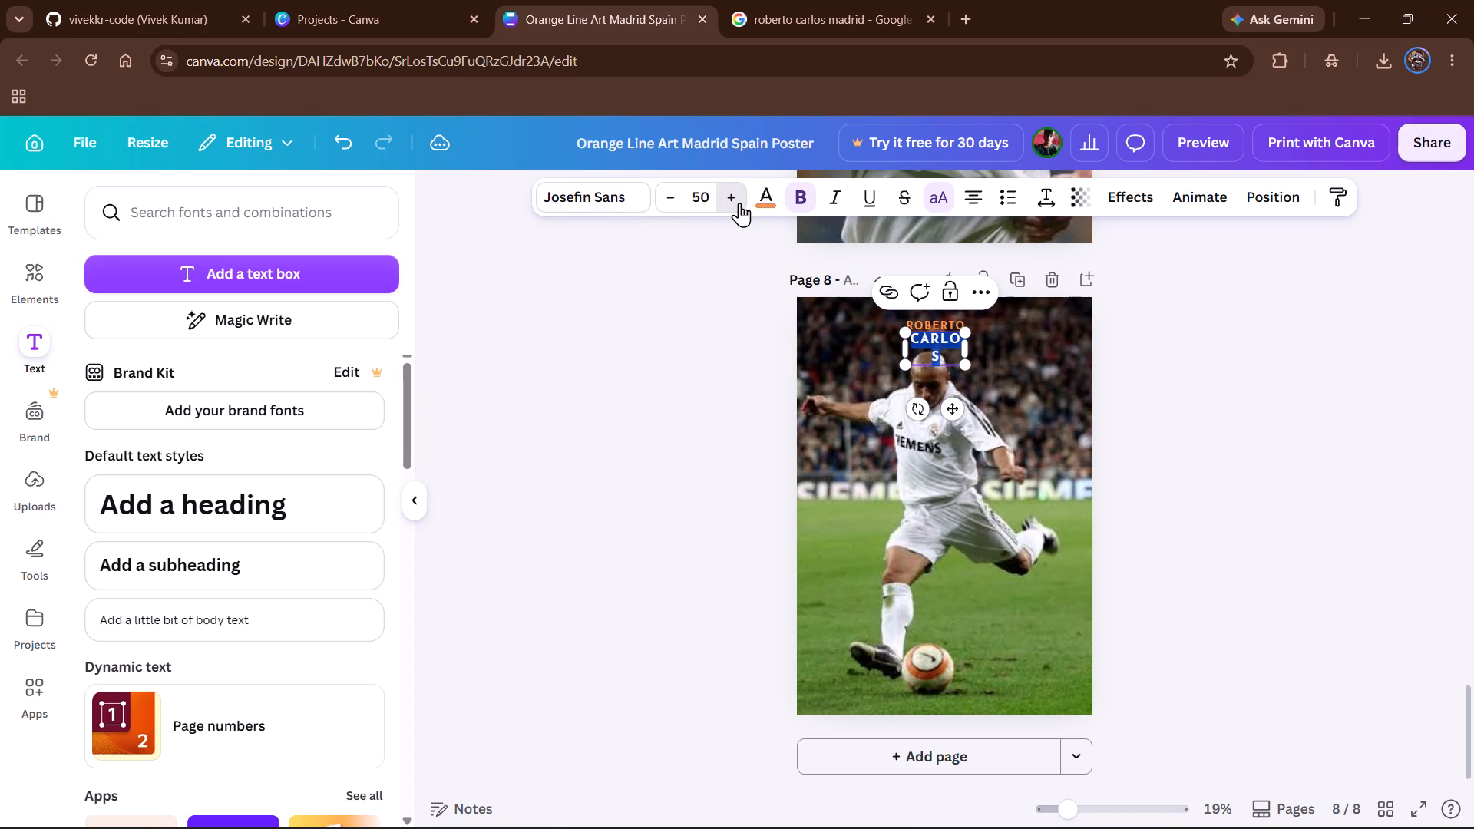
pyautogui.tripleClick(739, 203)
pyautogui.tripleClick(739, 203)
pyautogui.tripleClick(739, 203)
pyautogui.tripleClick(739, 203)
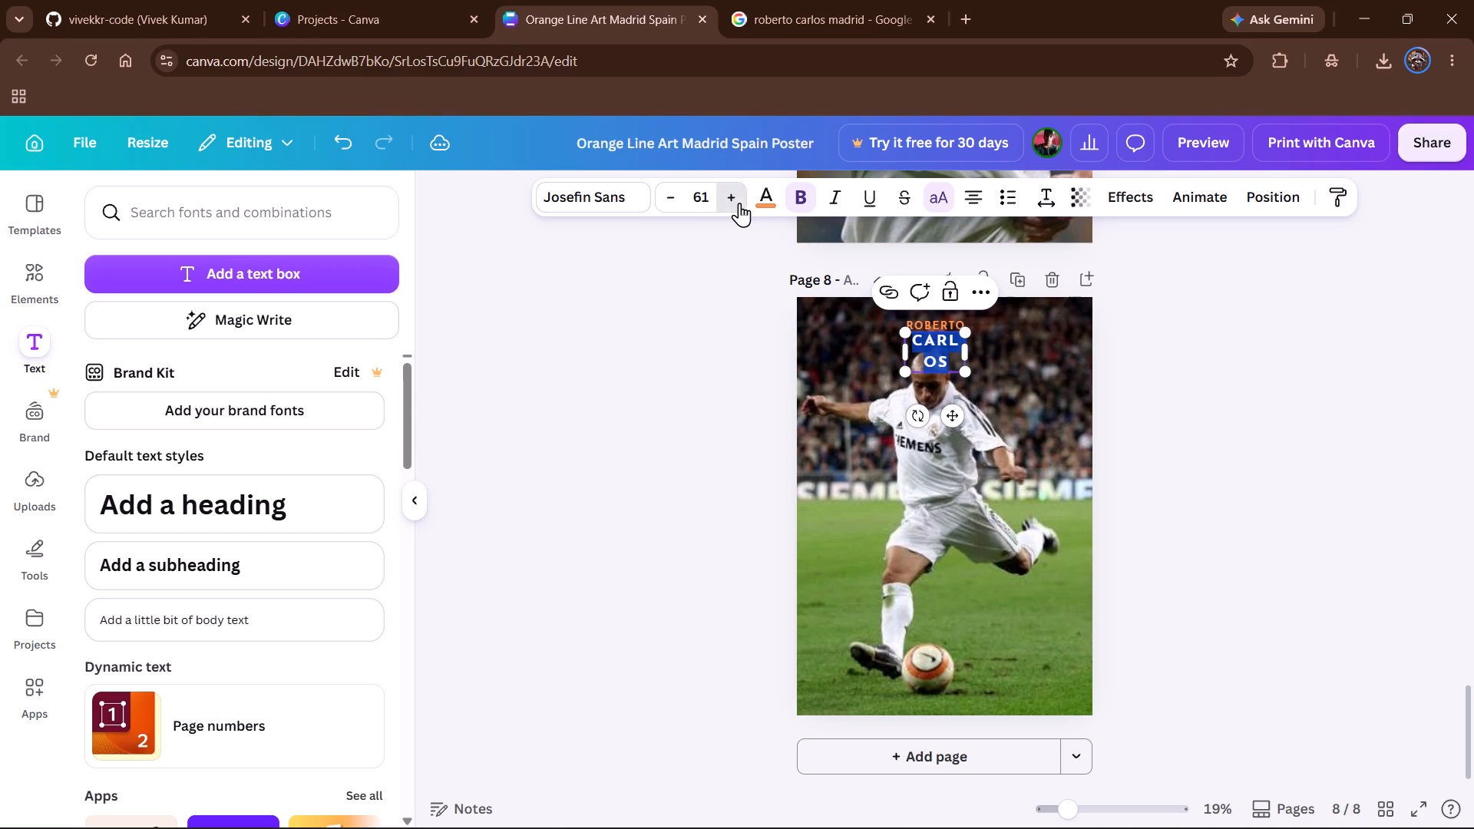
pyautogui.moveTo(960, 377); pyautogui.dragTo(987, 390)
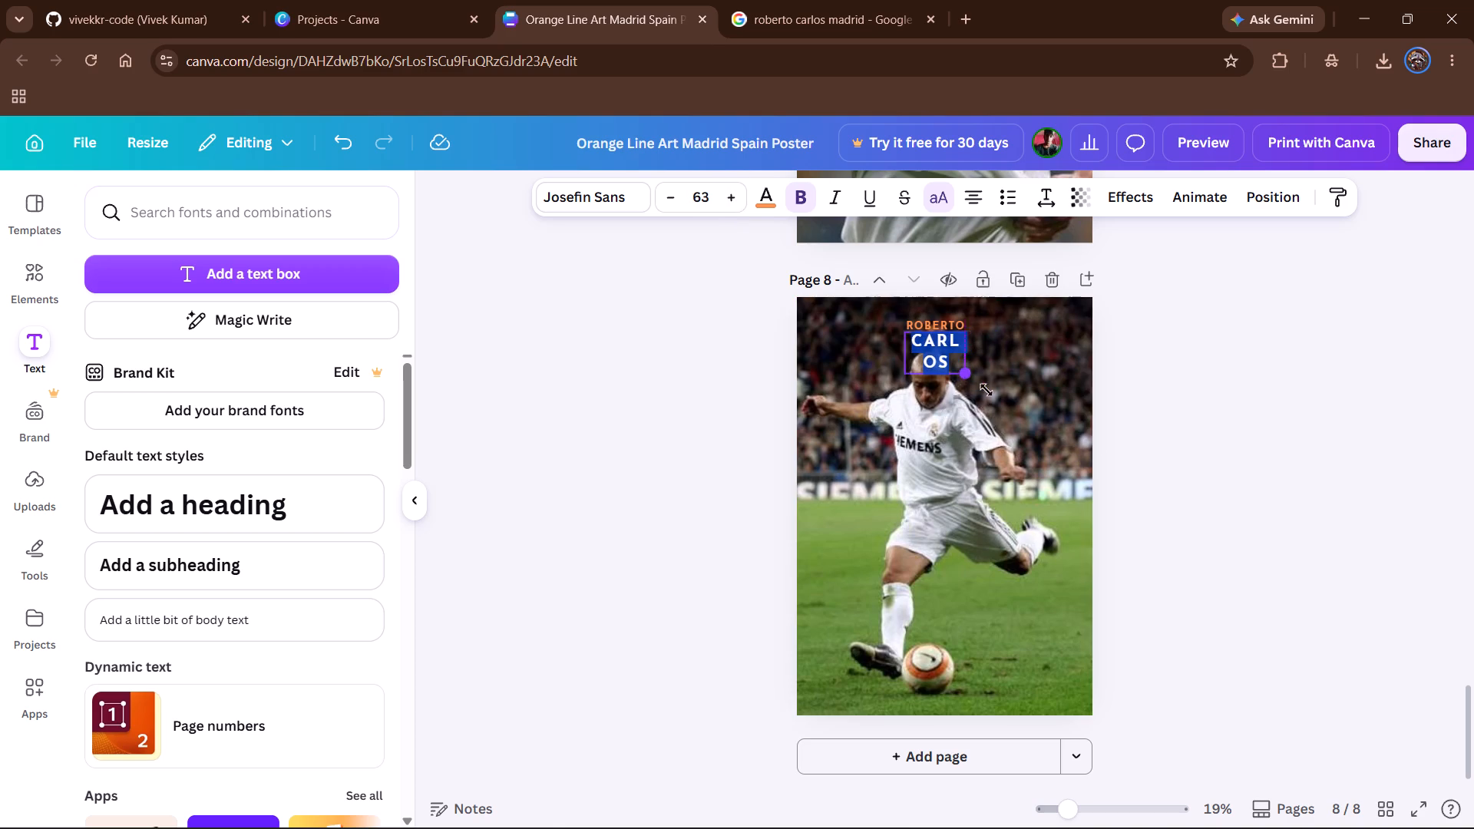
pyautogui.moveTo(987, 390); pyautogui.dragTo(1016, 408)
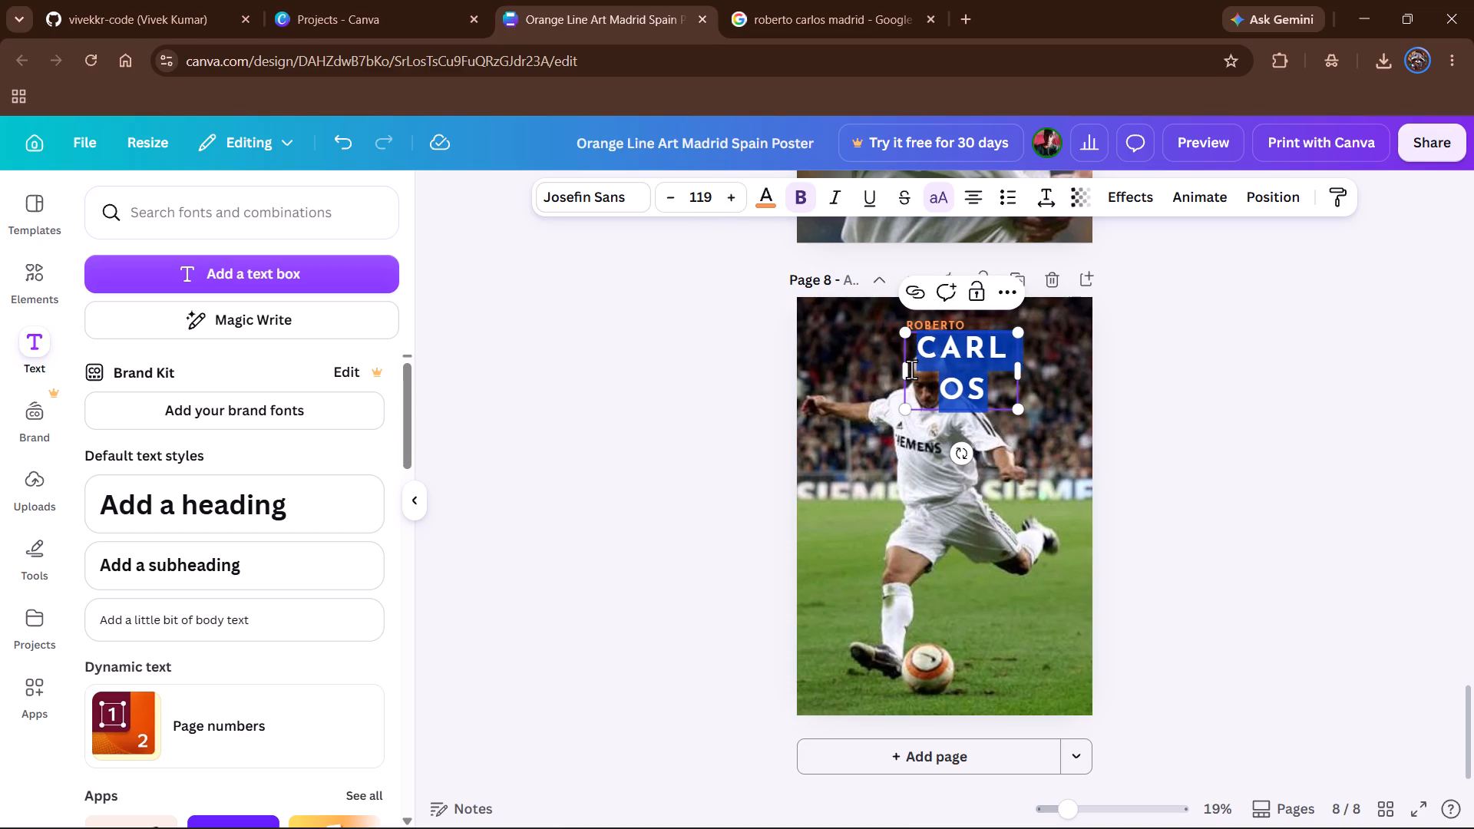
pyautogui.moveTo(901, 373); pyautogui.dragTo(826, 390)
pyautogui.click(1168, 464)
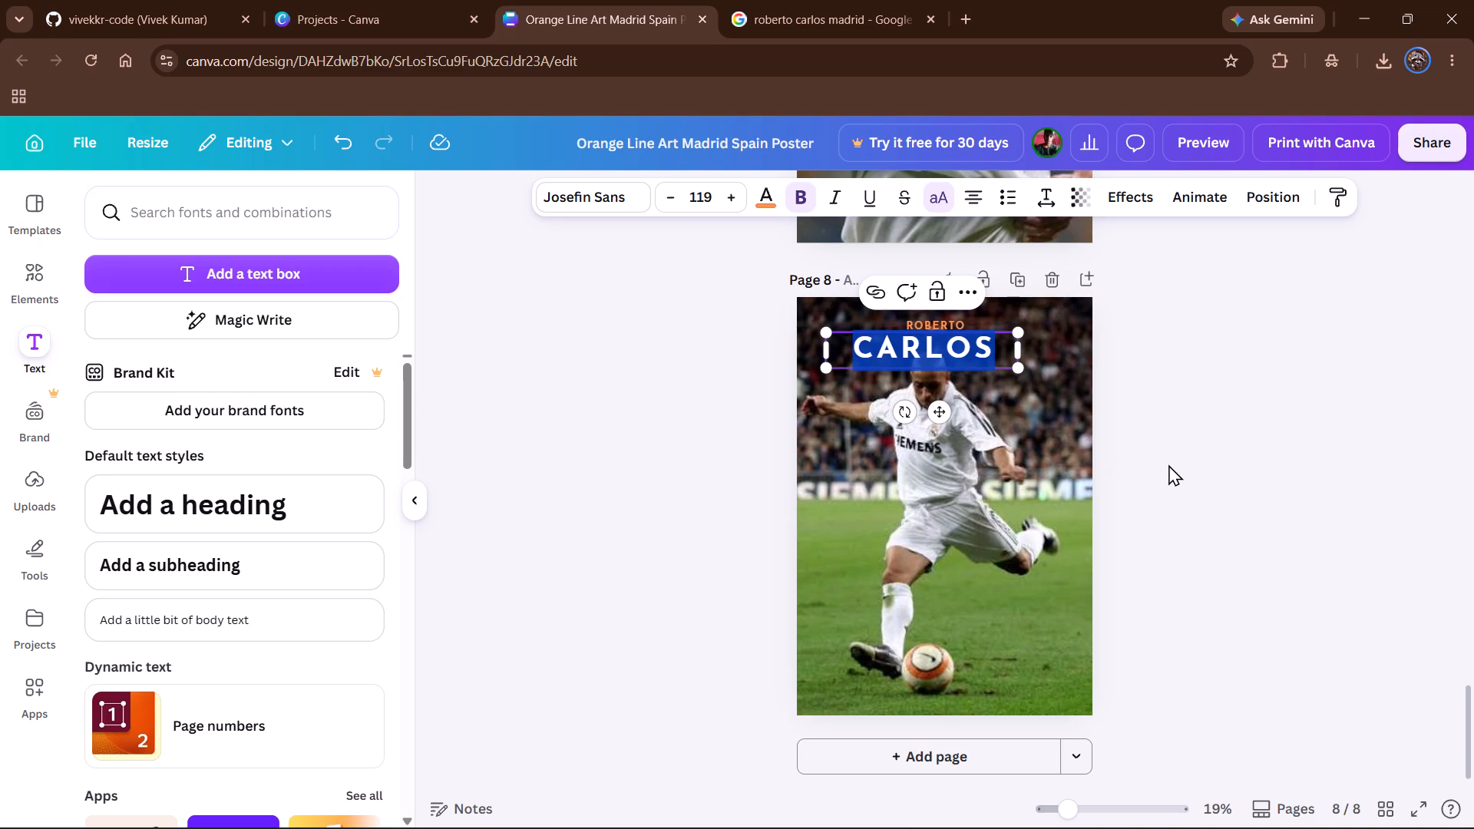
# Move the "Roberto" text on page 8 slightly closer to the page's upper edge and shift "Carlos" up directly beneath it.
pyautogui.moveTo(931, 325); pyautogui.dragTo(930, 323)
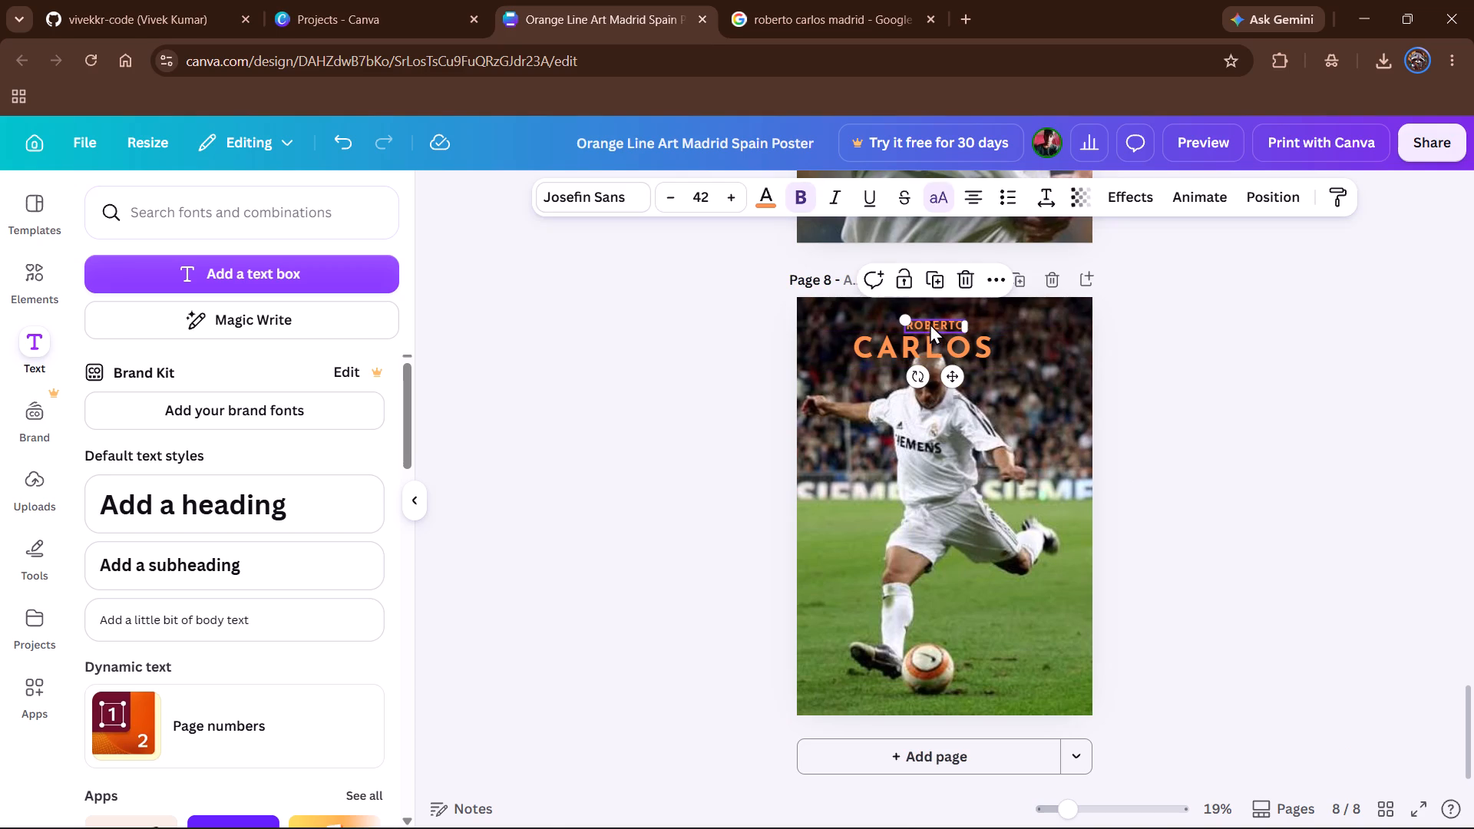
pyautogui.moveTo(930, 323); pyautogui.dragTo(930, 315)
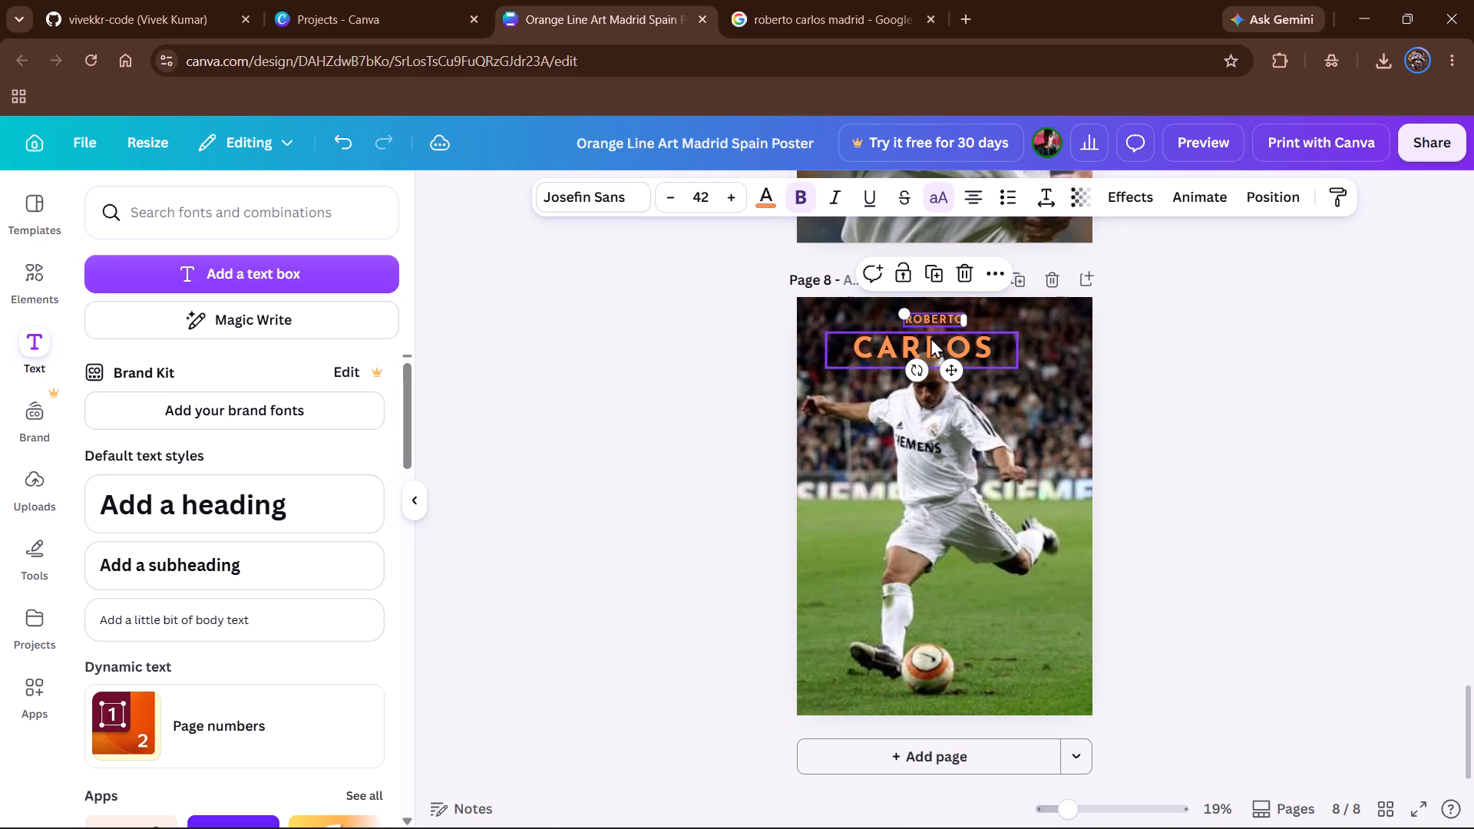
pyautogui.moveTo(931, 341); pyautogui.dragTo(948, 335)
pyautogui.click(1257, 424)
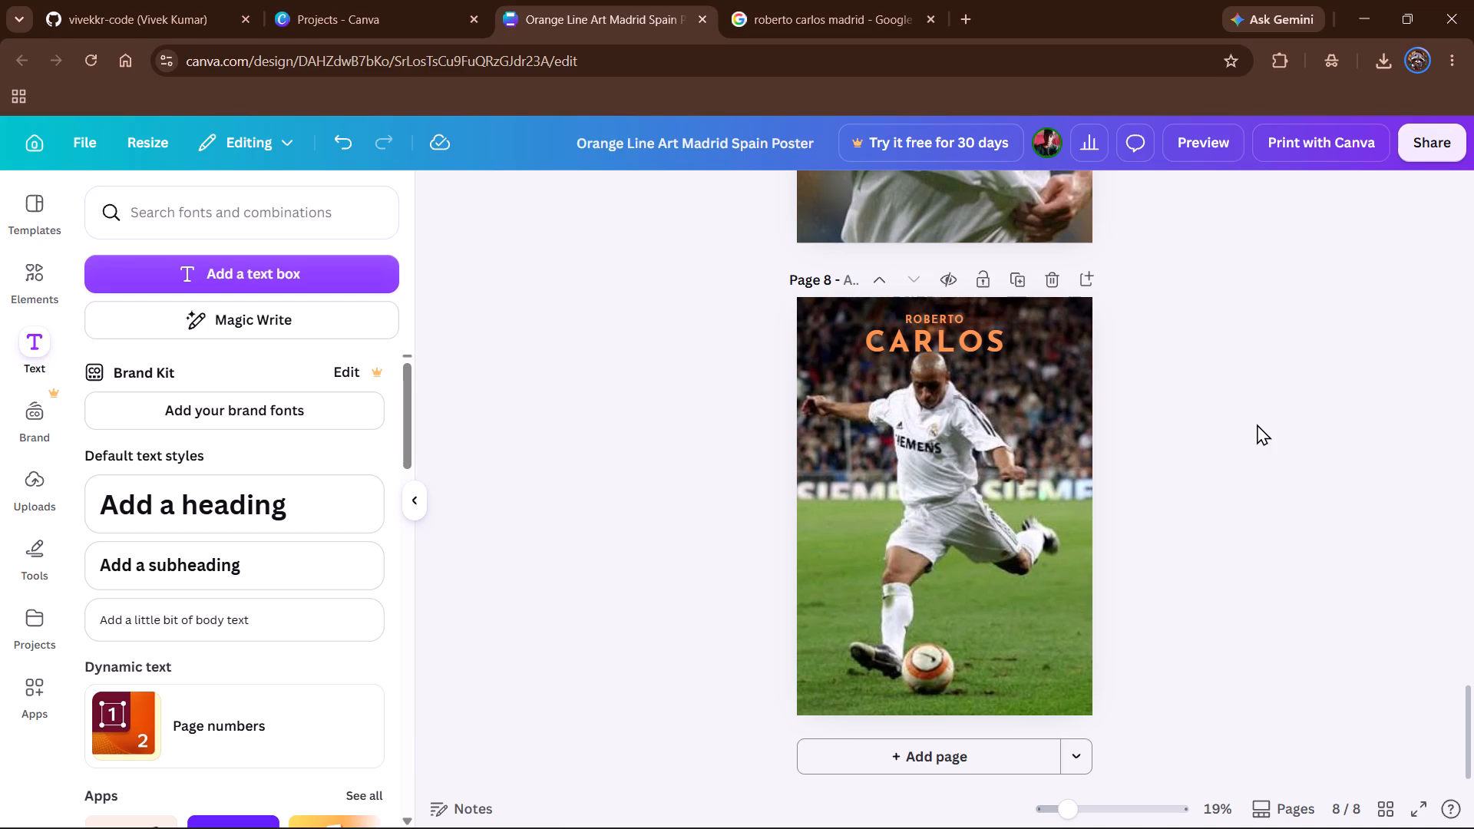
# Check the title styling on the preceding player pages and duplicate the "Carlos" text on page 8.
pyautogui.click(991, 335)
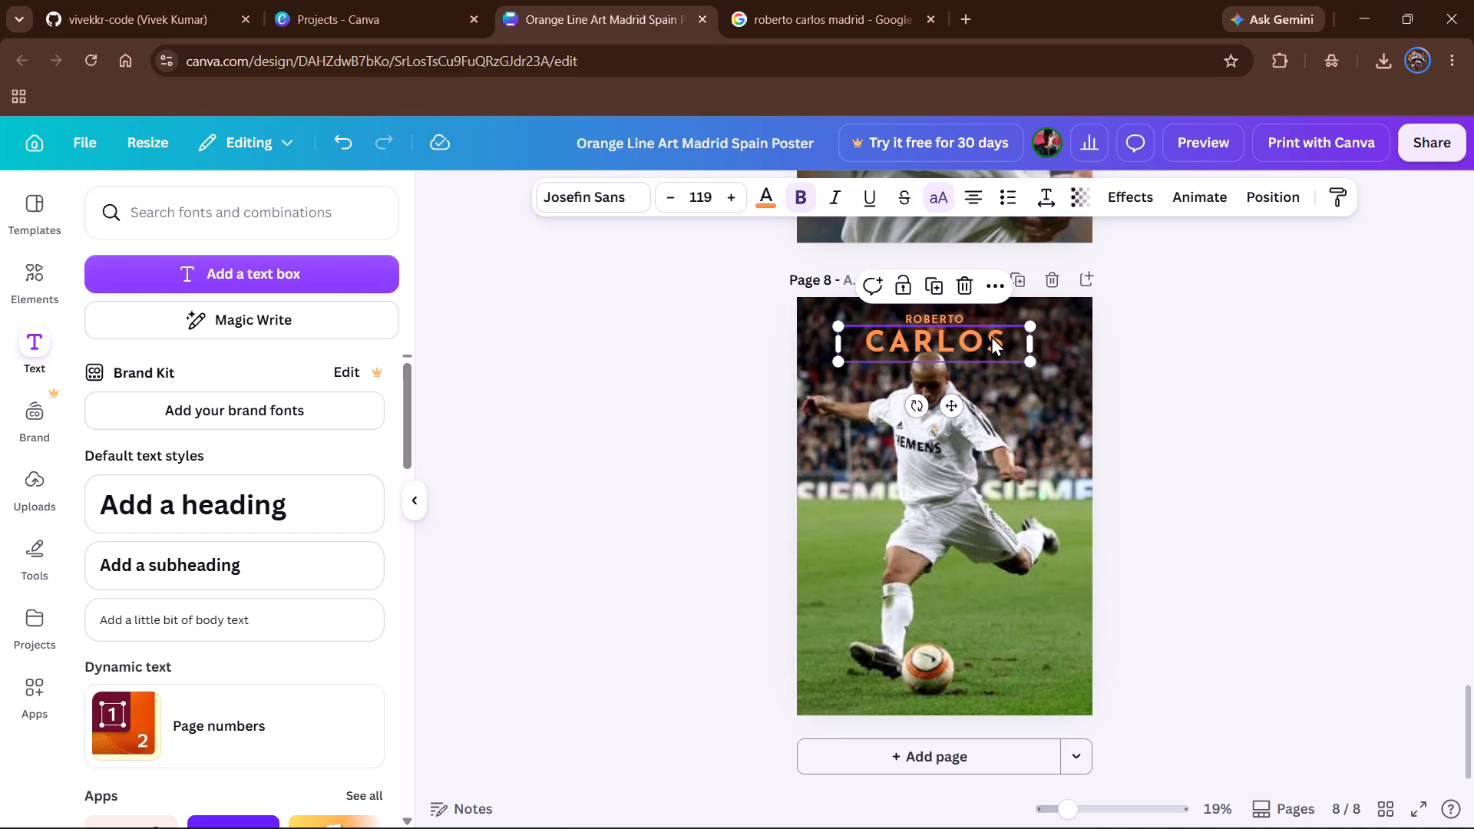
pyautogui.scroll(3, 991, 335)
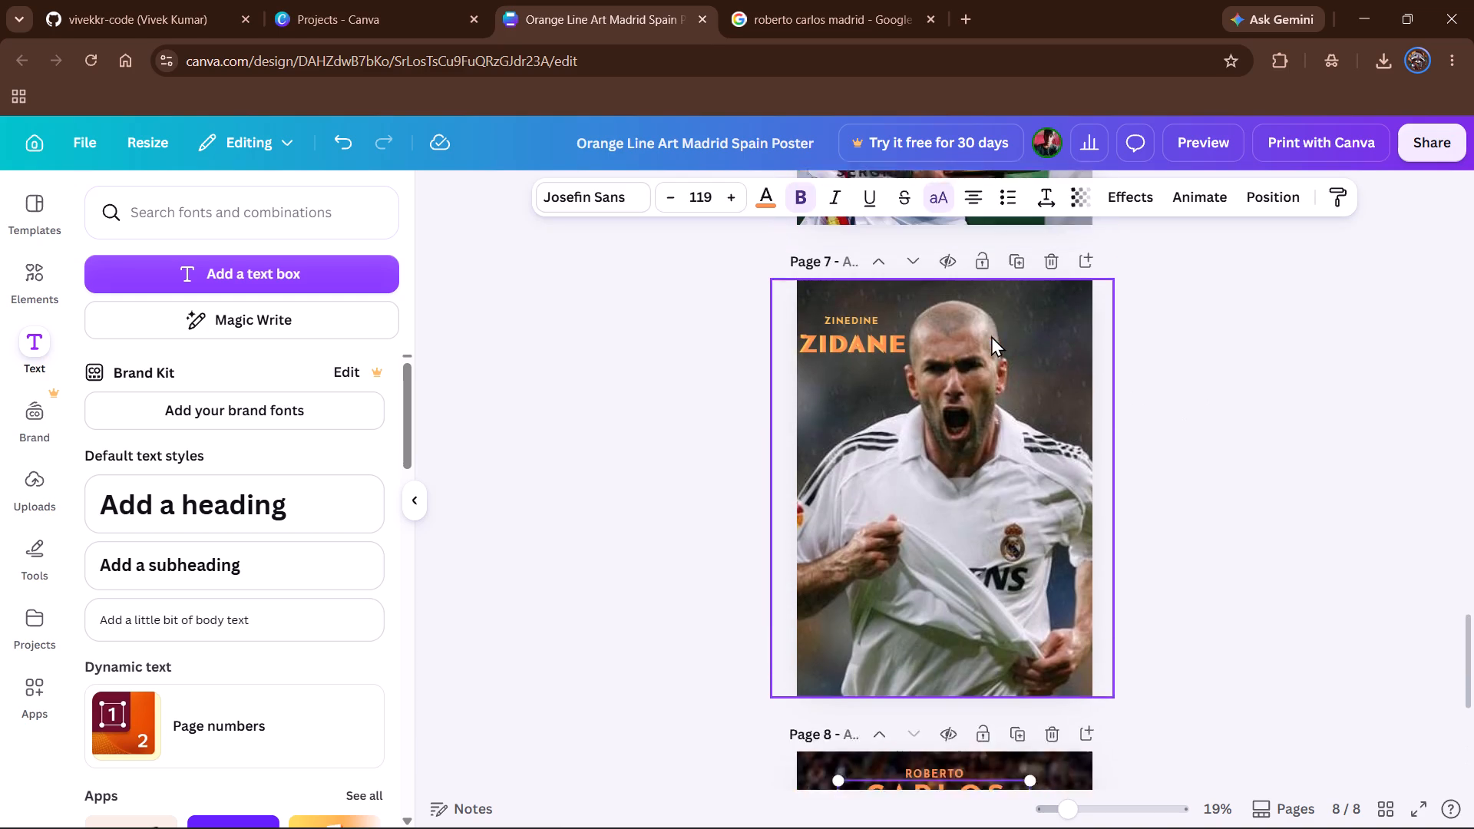
pyautogui.scroll(4, 991, 335)
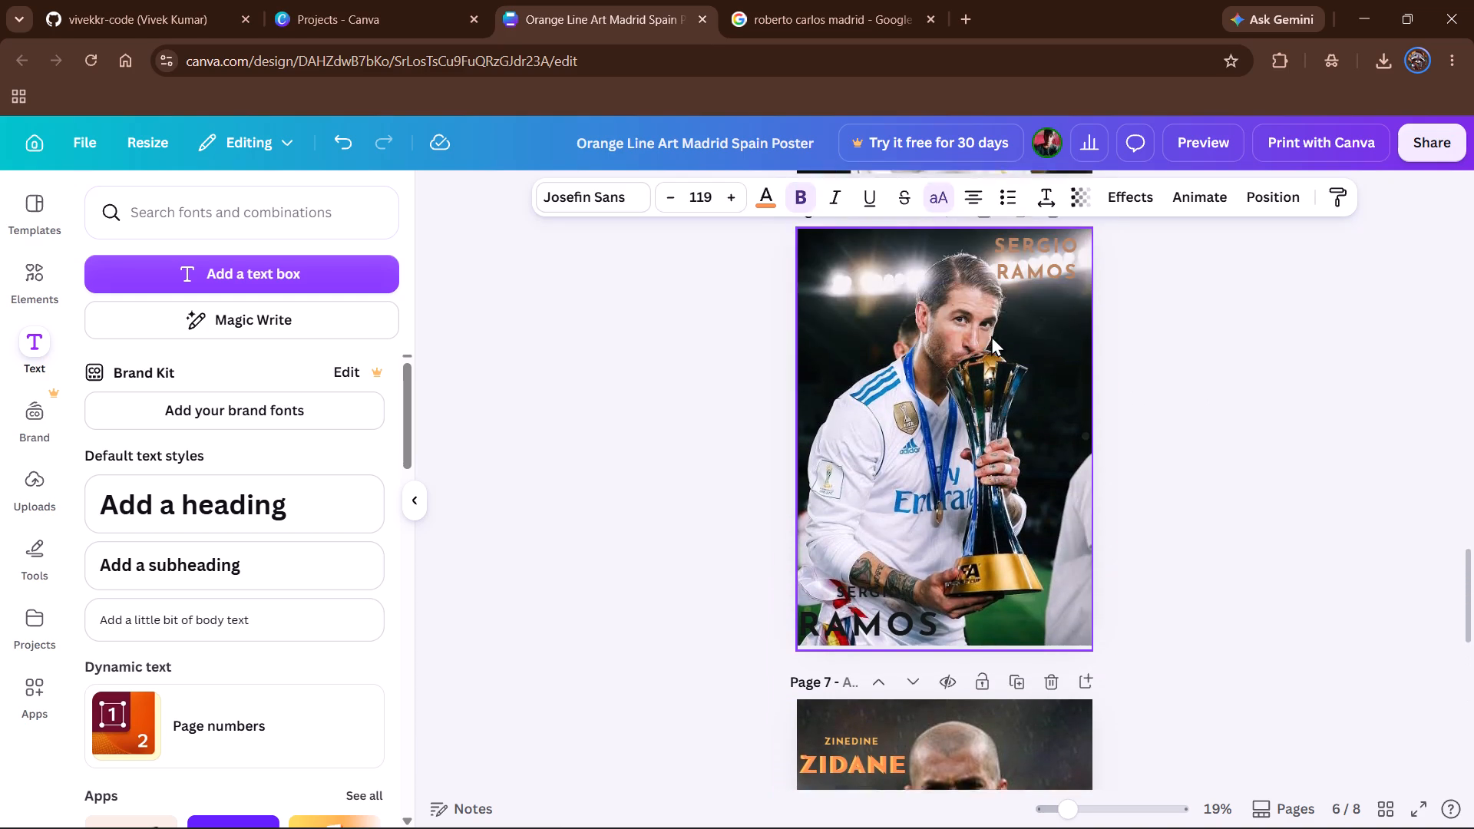
pyautogui.scroll(3, 991, 335)
pyautogui.scroll(-5, 991, 335)
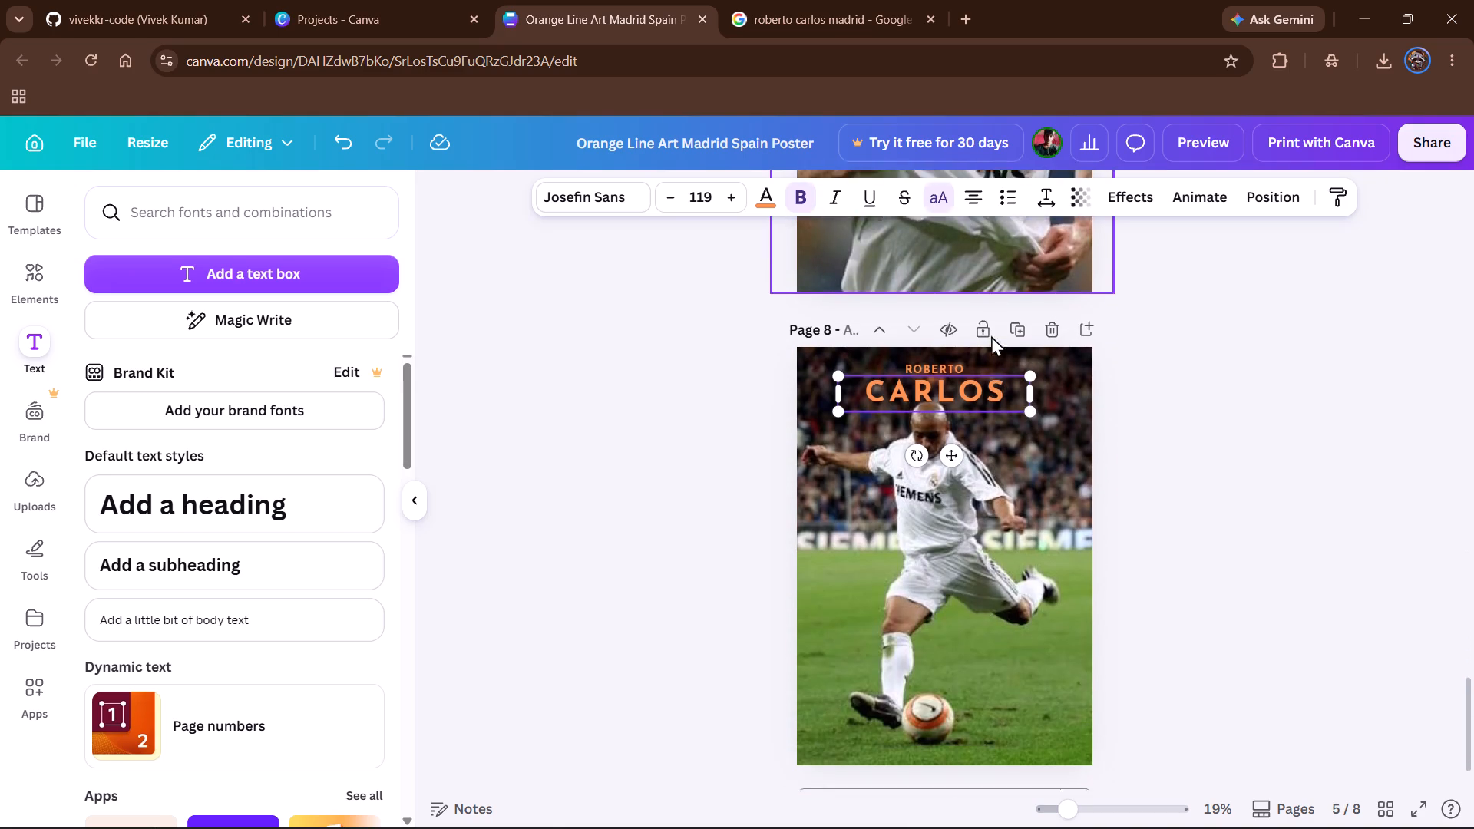
pyautogui.click(1201, 499)
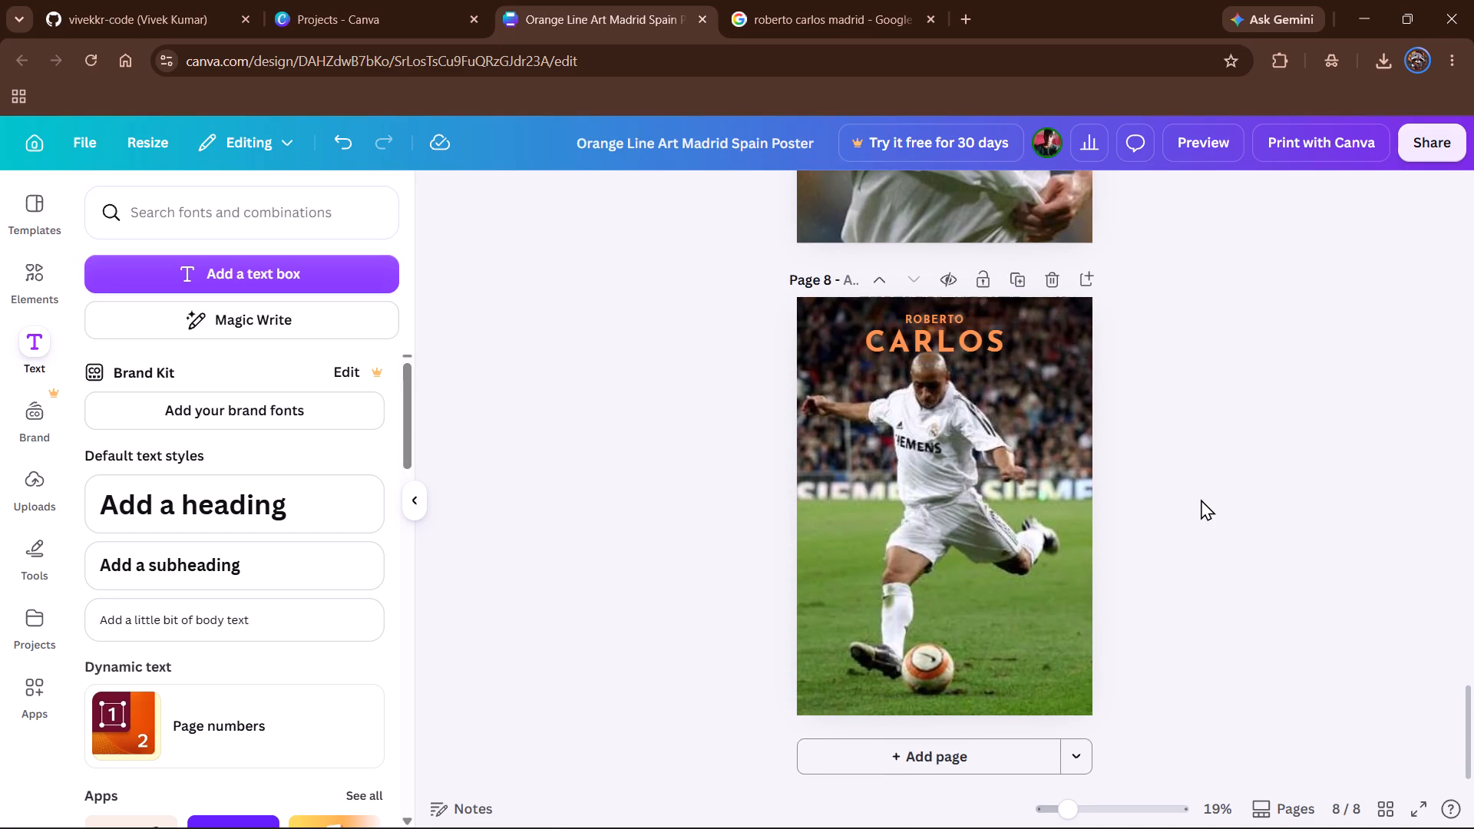
pyautogui.click(950, 342)
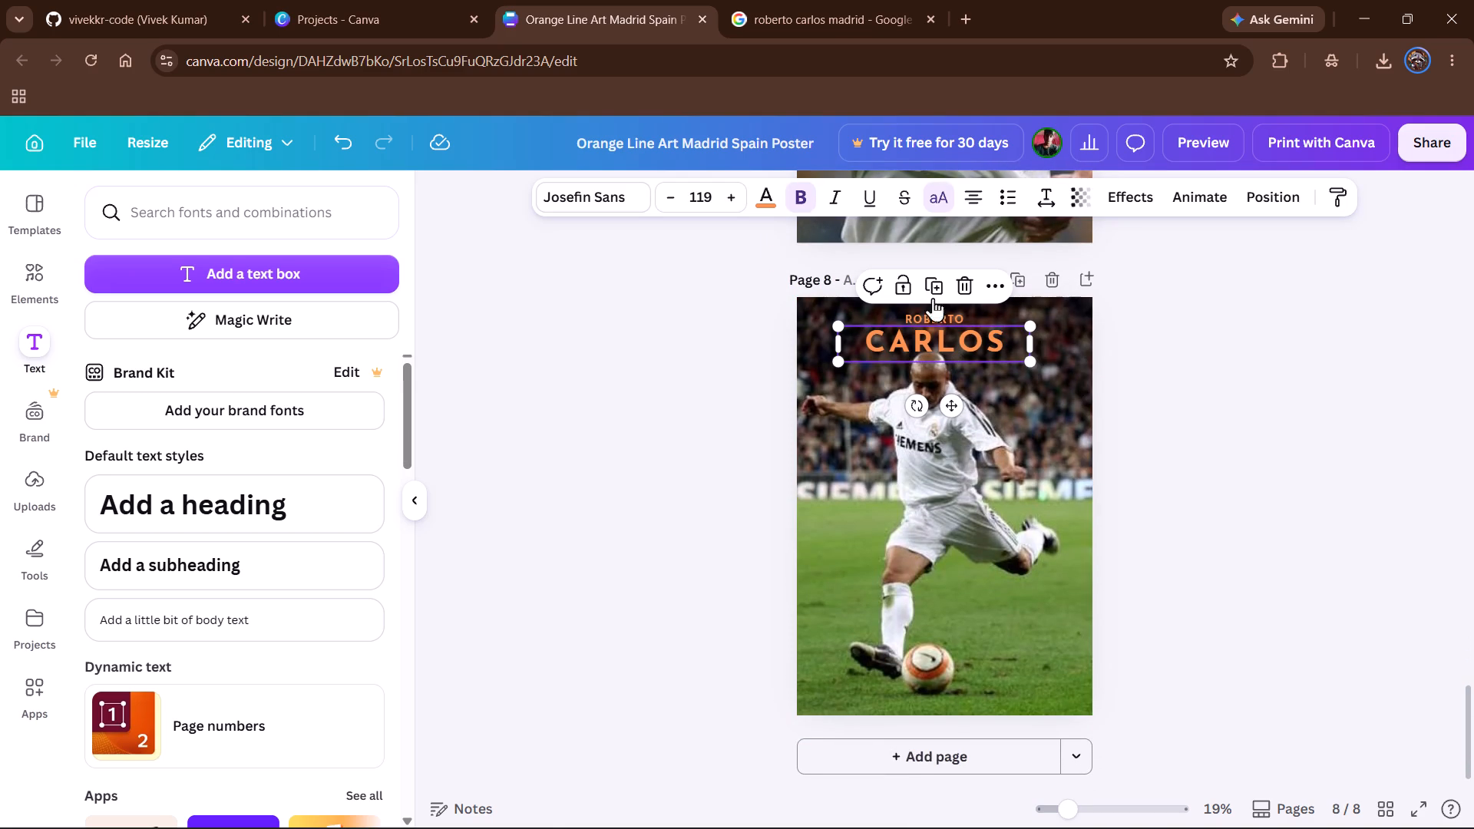
pyautogui.click(934, 286)
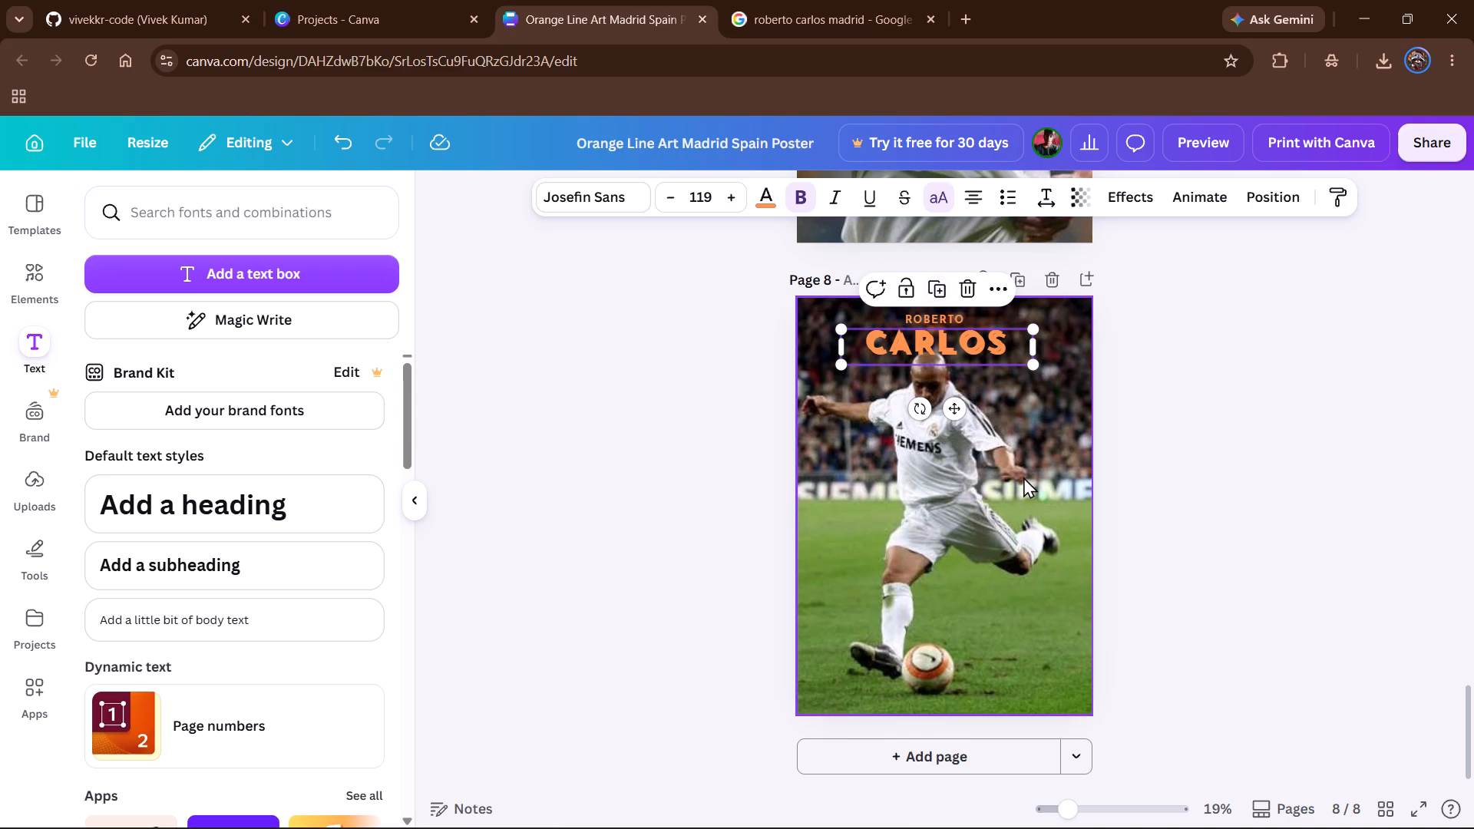
# Move the "Roberto" text on page 8 slightly further up, leaving a gap above "Carlos".
pyautogui.scroll(3, 1023, 477)
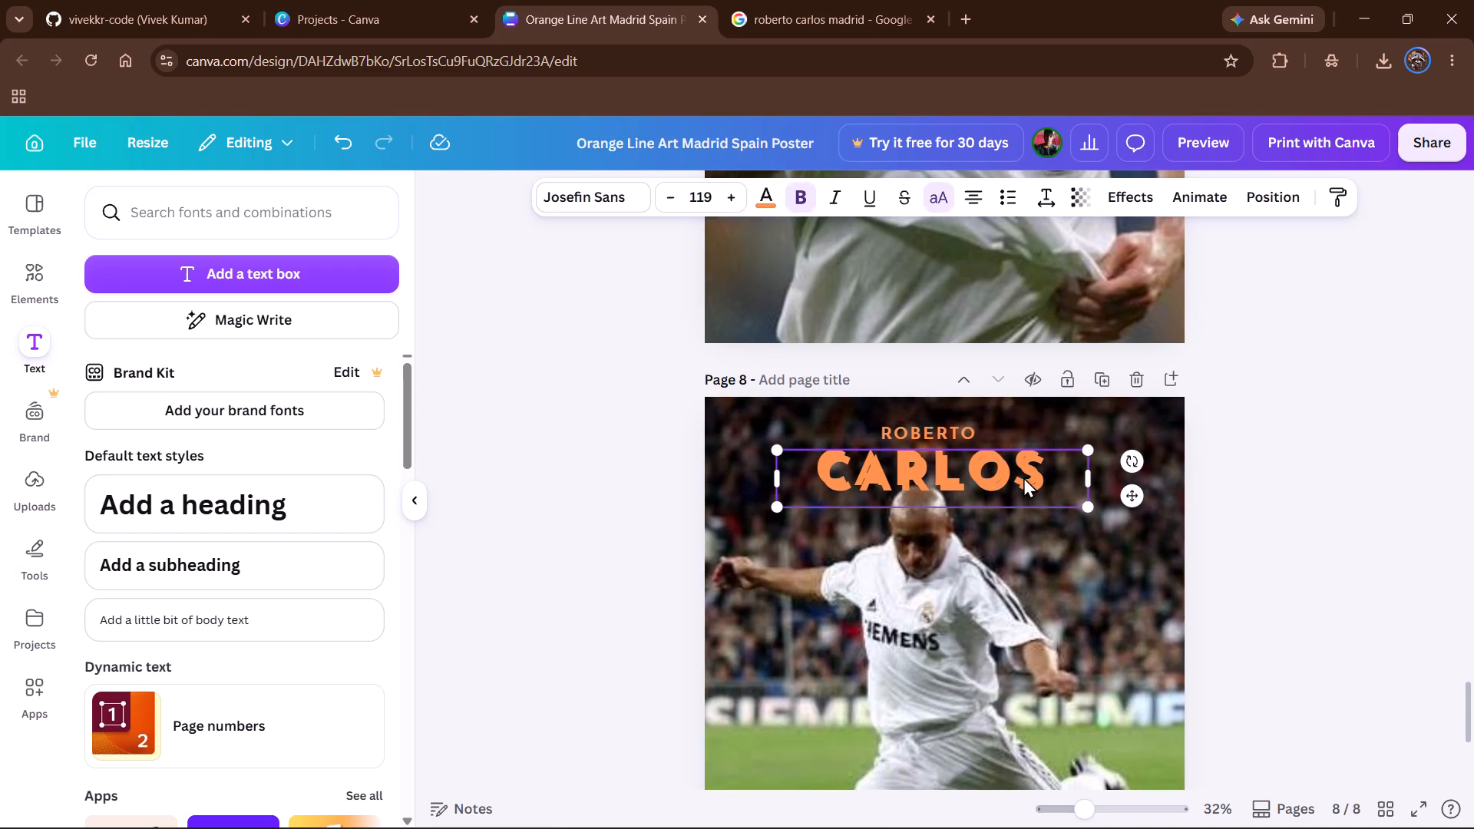
pyautogui.click(937, 421)
pyautogui.moveTo(937, 427); pyautogui.dragTo(937, 424)
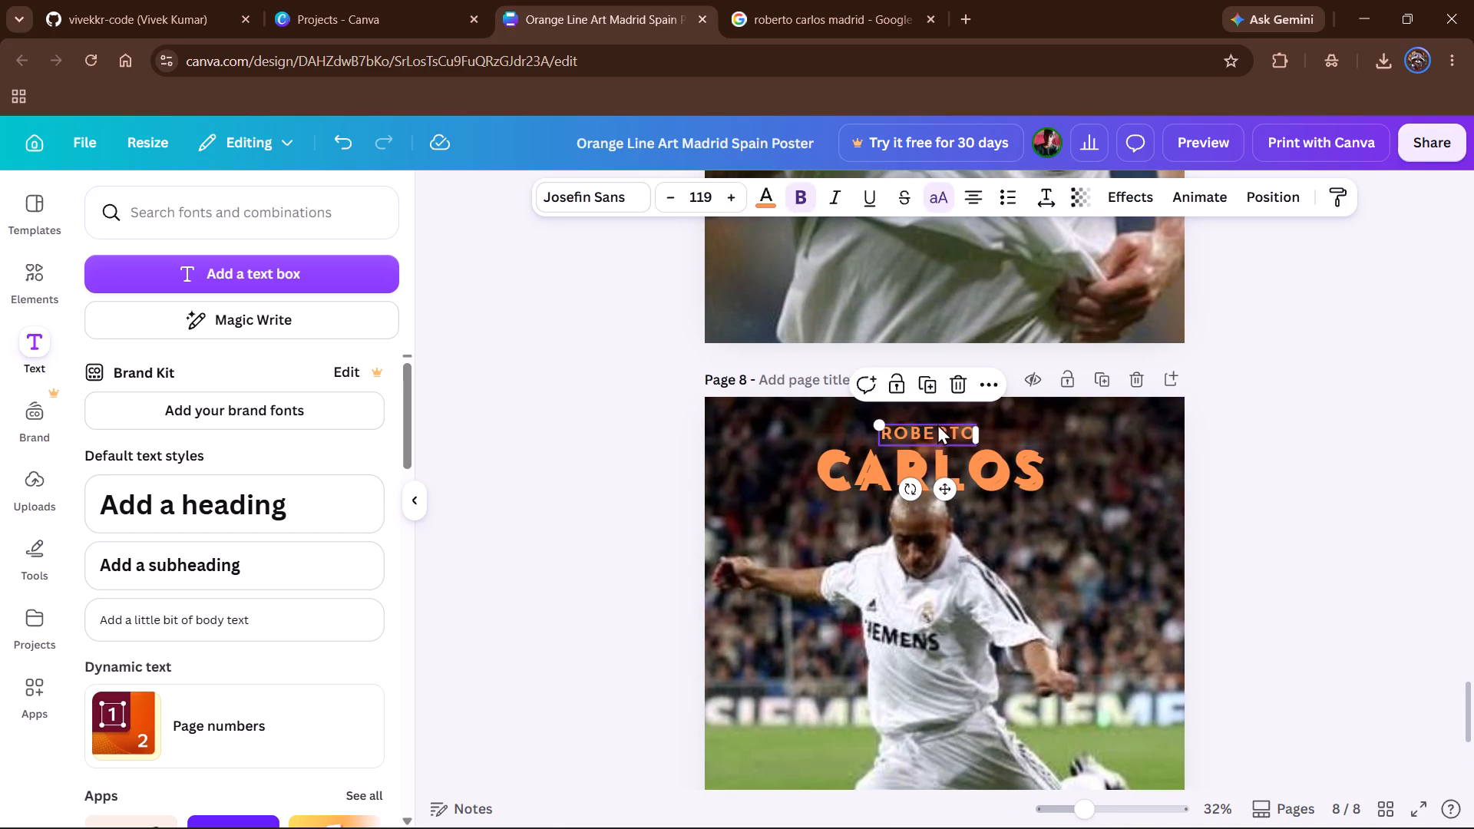
pyautogui.moveTo(937, 424); pyautogui.dragTo(936, 419)
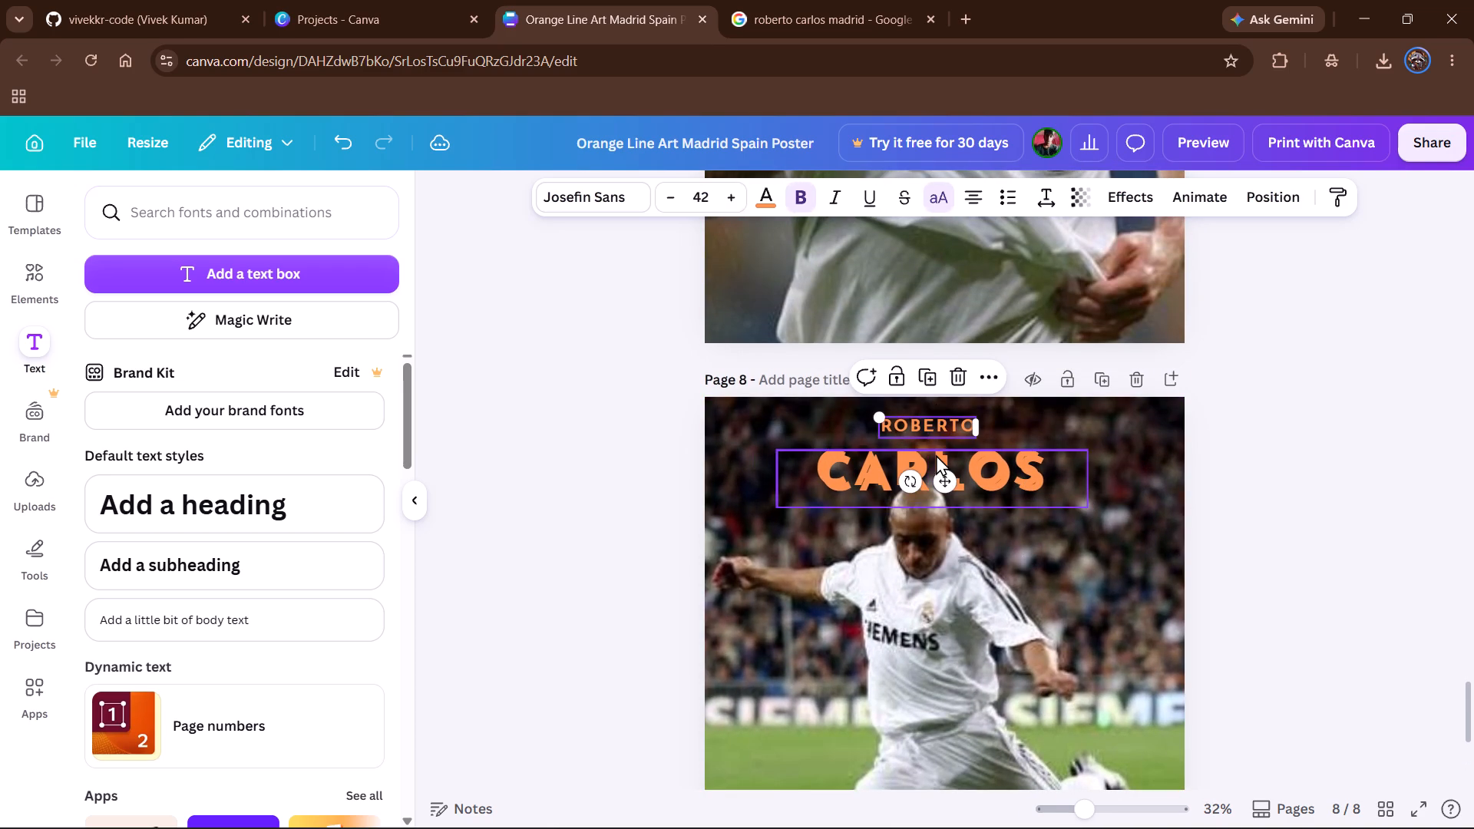
# Place both "Carlos" copies close beneath "Roberto" and overlap them almost exactly so the surname looks bolder.
pyautogui.moveTo(936, 454); pyautogui.dragTo(938, 495)
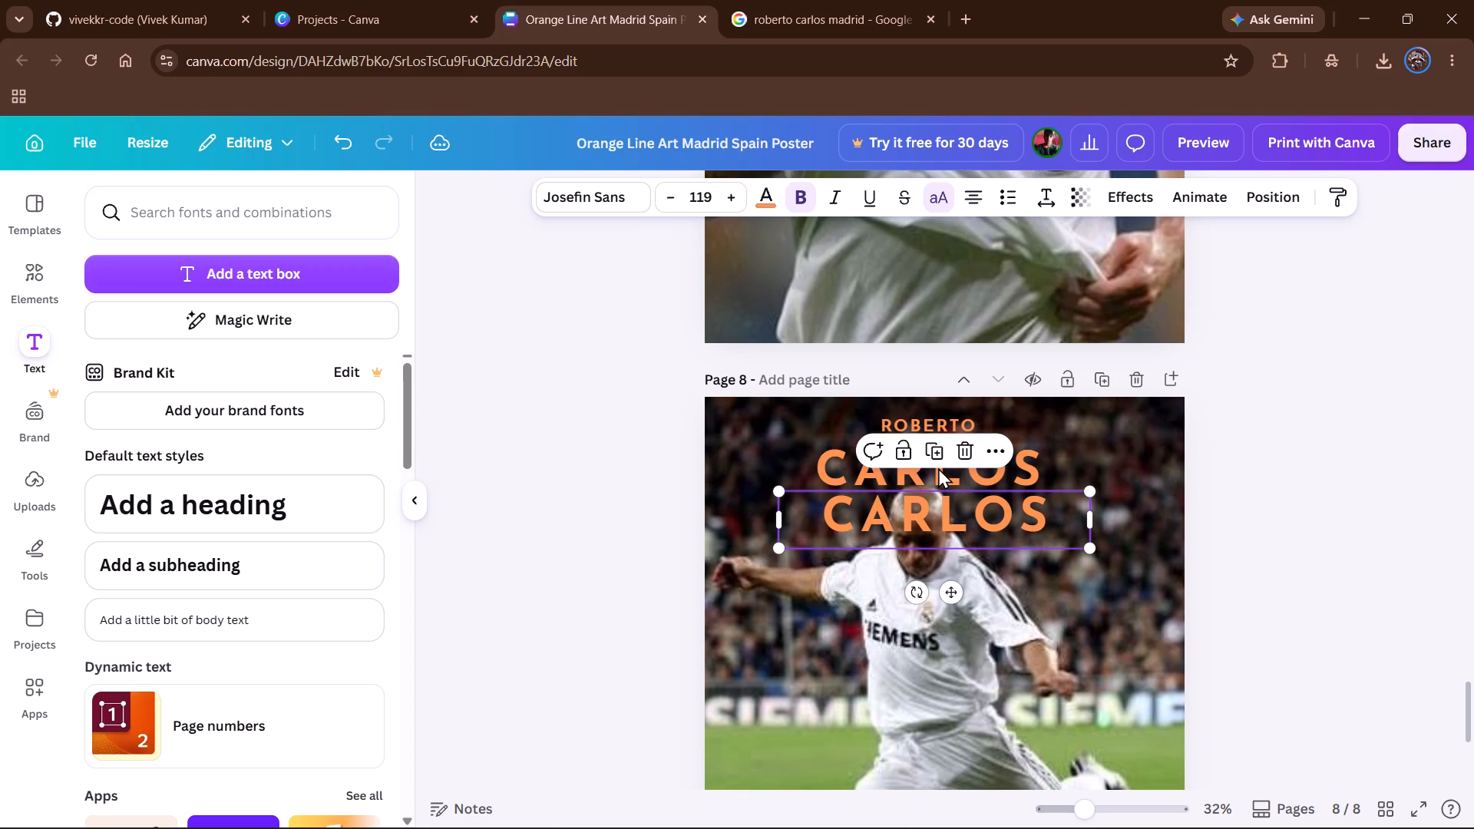
pyautogui.moveTo(938, 474); pyautogui.dragTo(937, 464)
pyautogui.moveTo(938, 520); pyautogui.dragTo(938, 498)
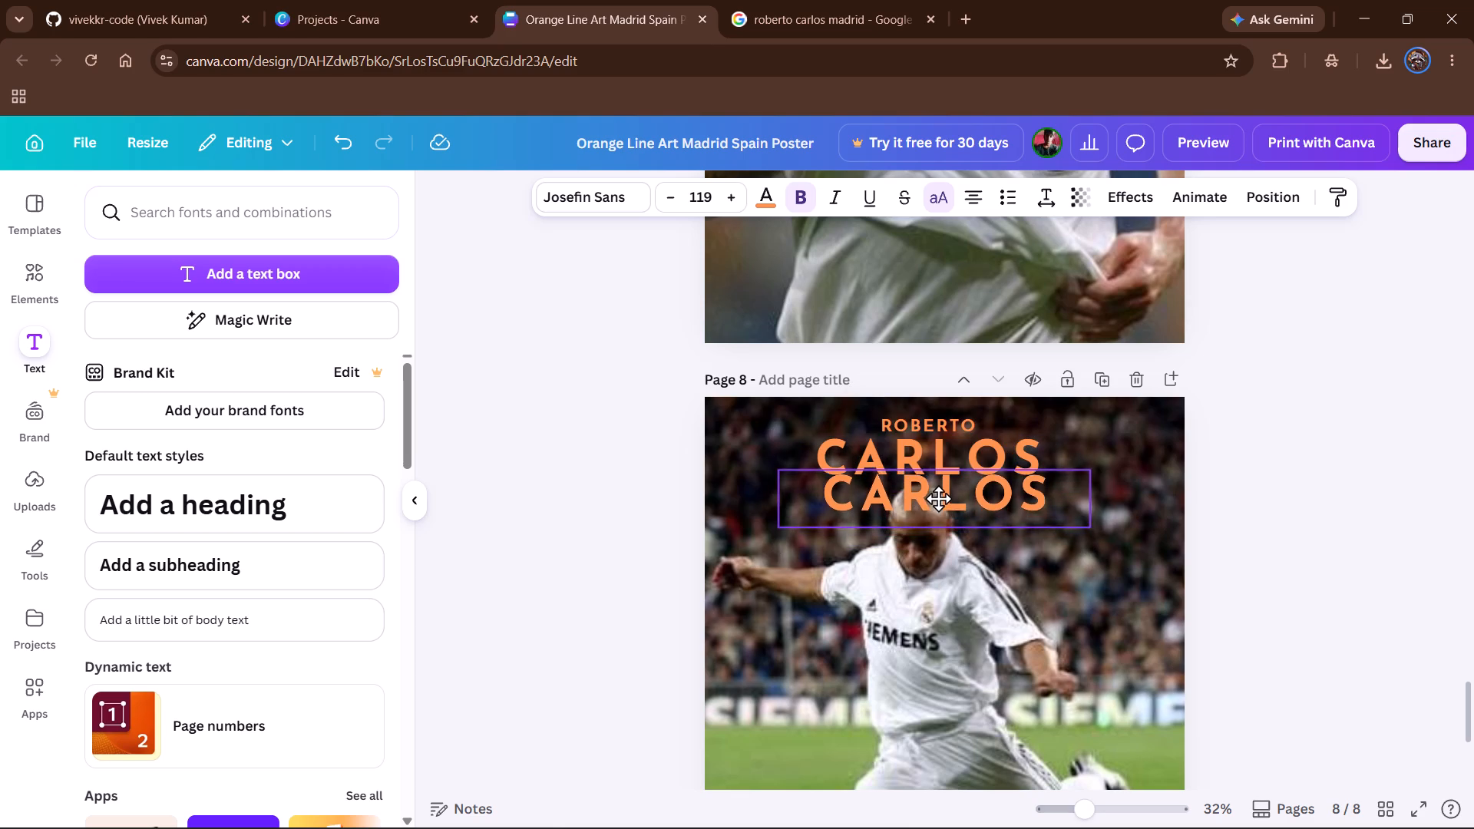
pyautogui.moveTo(938, 498); pyautogui.dragTo(938, 474)
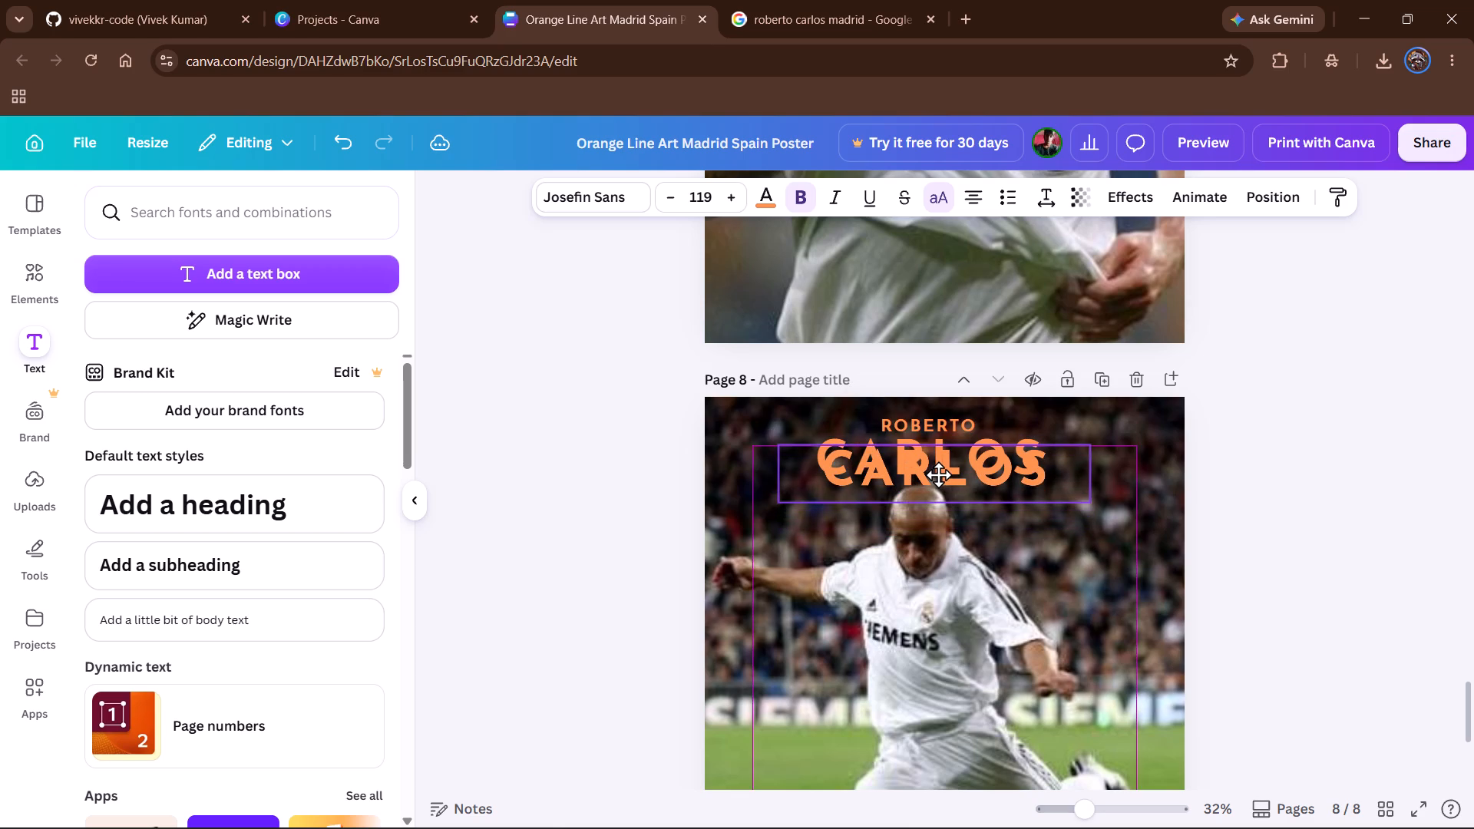
pyautogui.moveTo(938, 474); pyautogui.dragTo(934, 466)
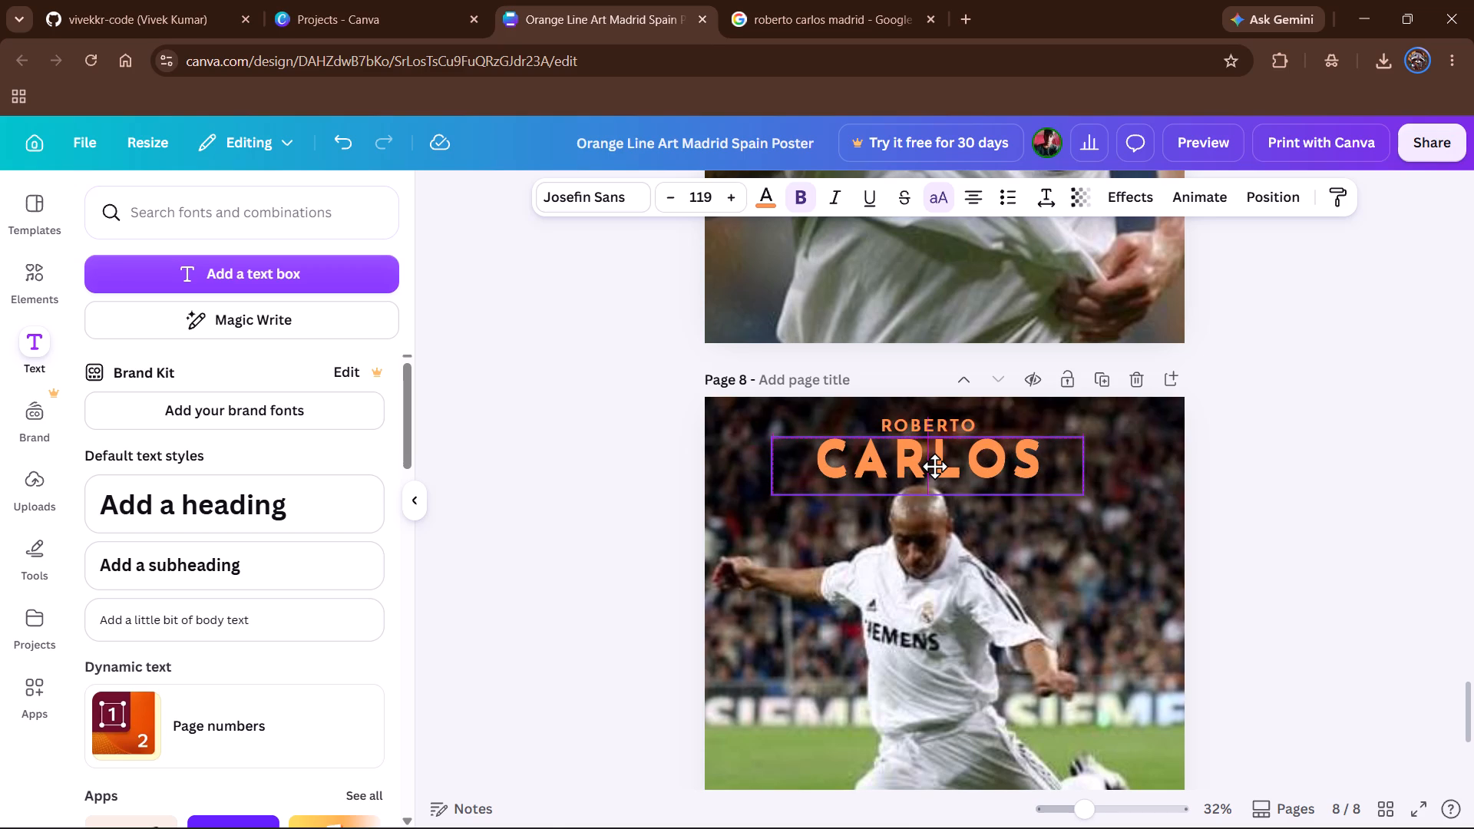
pyautogui.moveTo(934, 466); pyautogui.dragTo(937, 469)
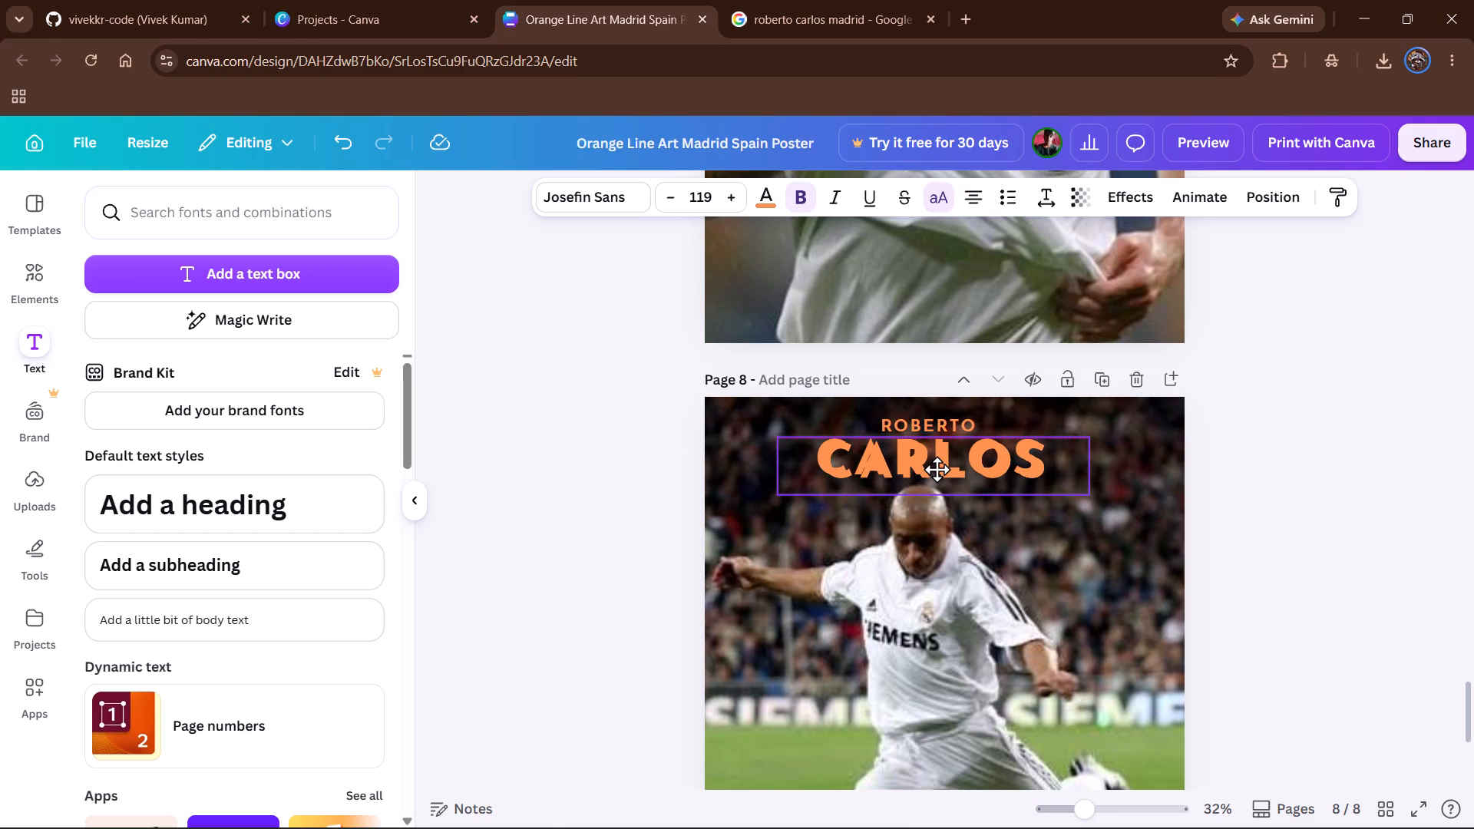
pyautogui.moveTo(937, 469); pyautogui.dragTo(935, 465)
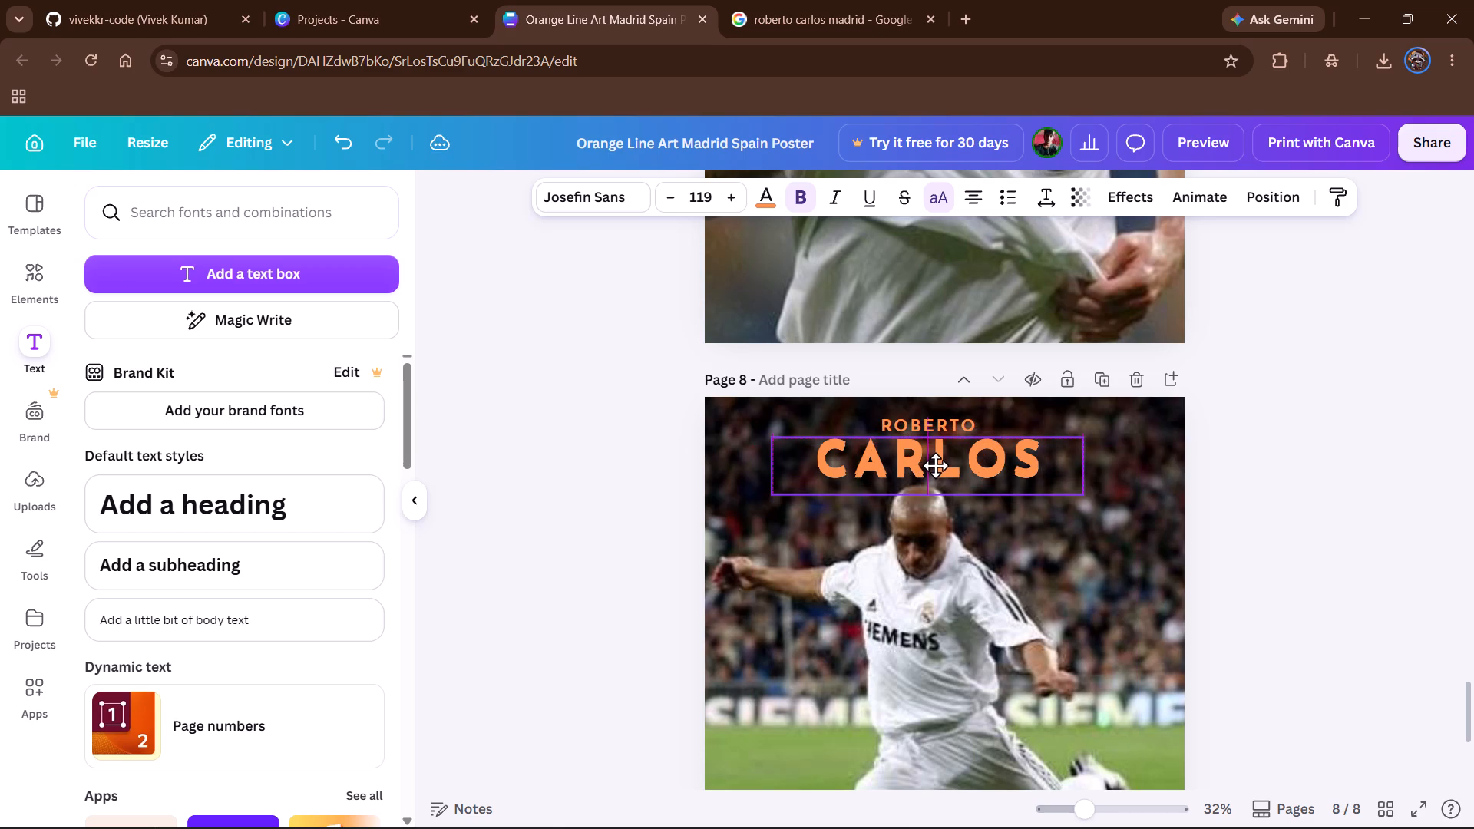
pyautogui.moveTo(935, 465); pyautogui.dragTo(935, 466)
pyautogui.click(1370, 474)
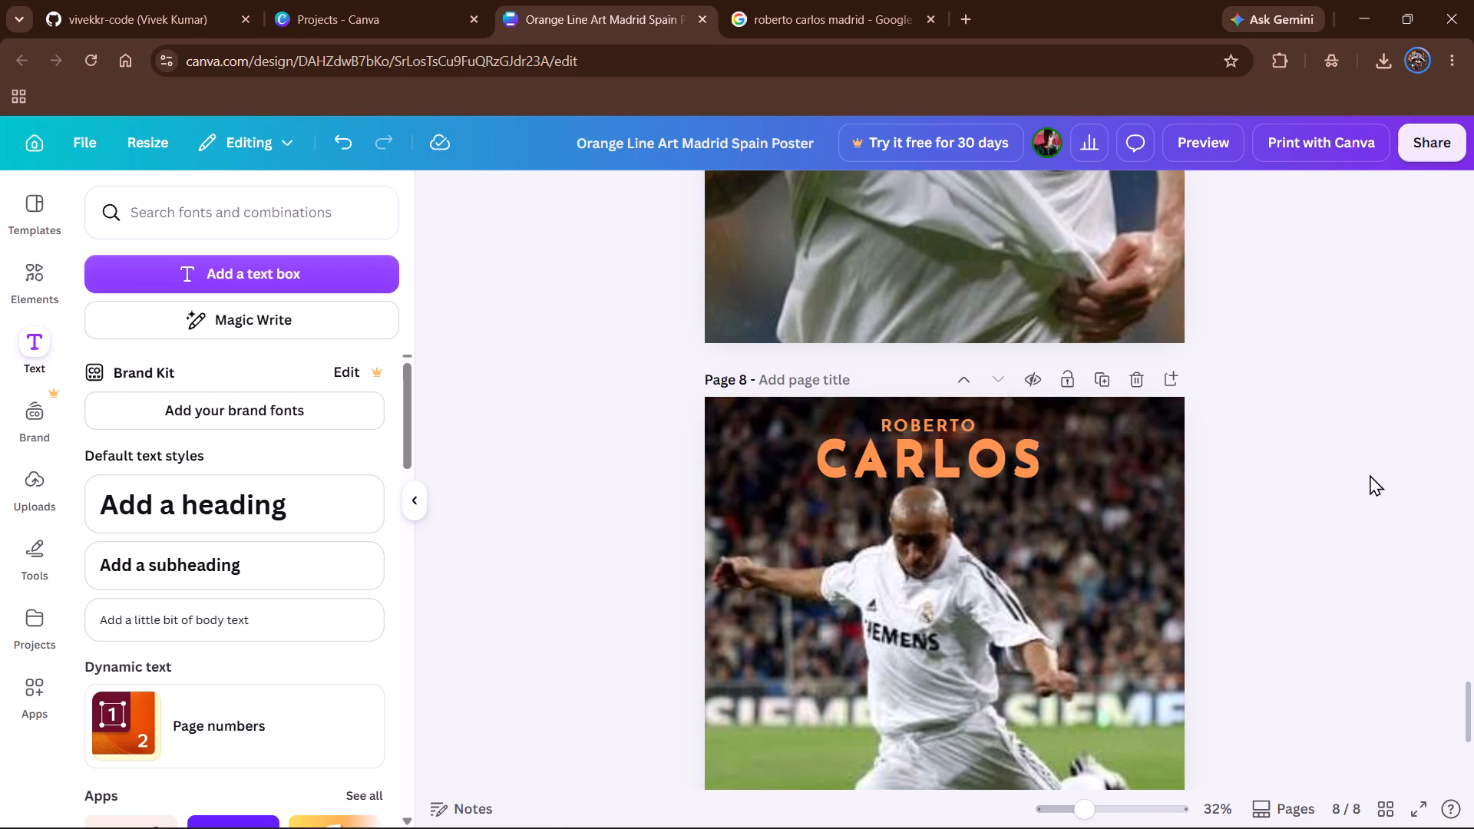
# Add a blank page 9 after the Roberto Carlos page.
pyautogui.scroll(-2, 1370, 474)
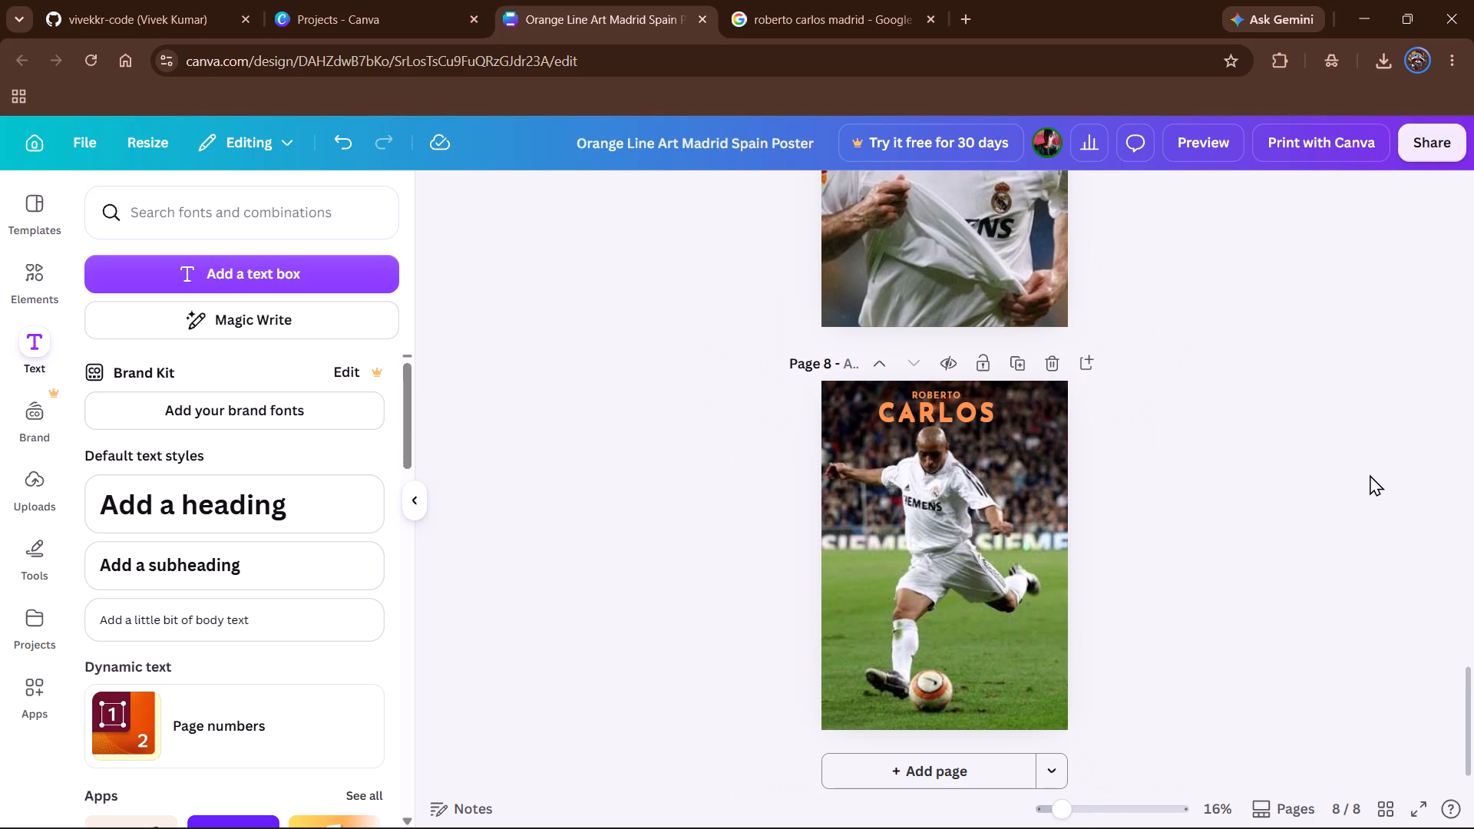
pyautogui.click(967, 746)
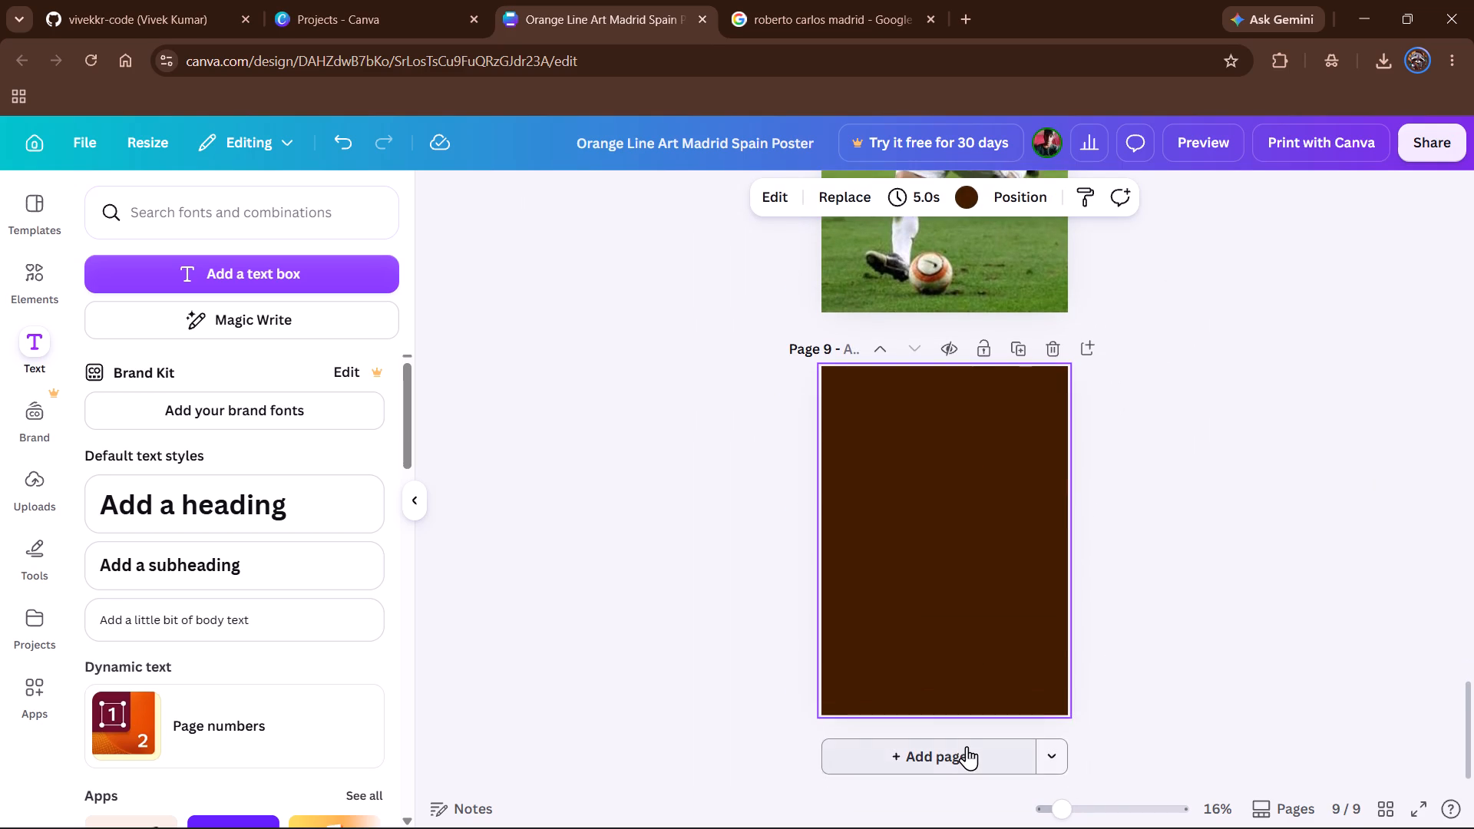
# Switch to the Google image search and search for "all time bes defender of madid".
pyautogui.click(561, 0)
pyautogui.click(806, 0)
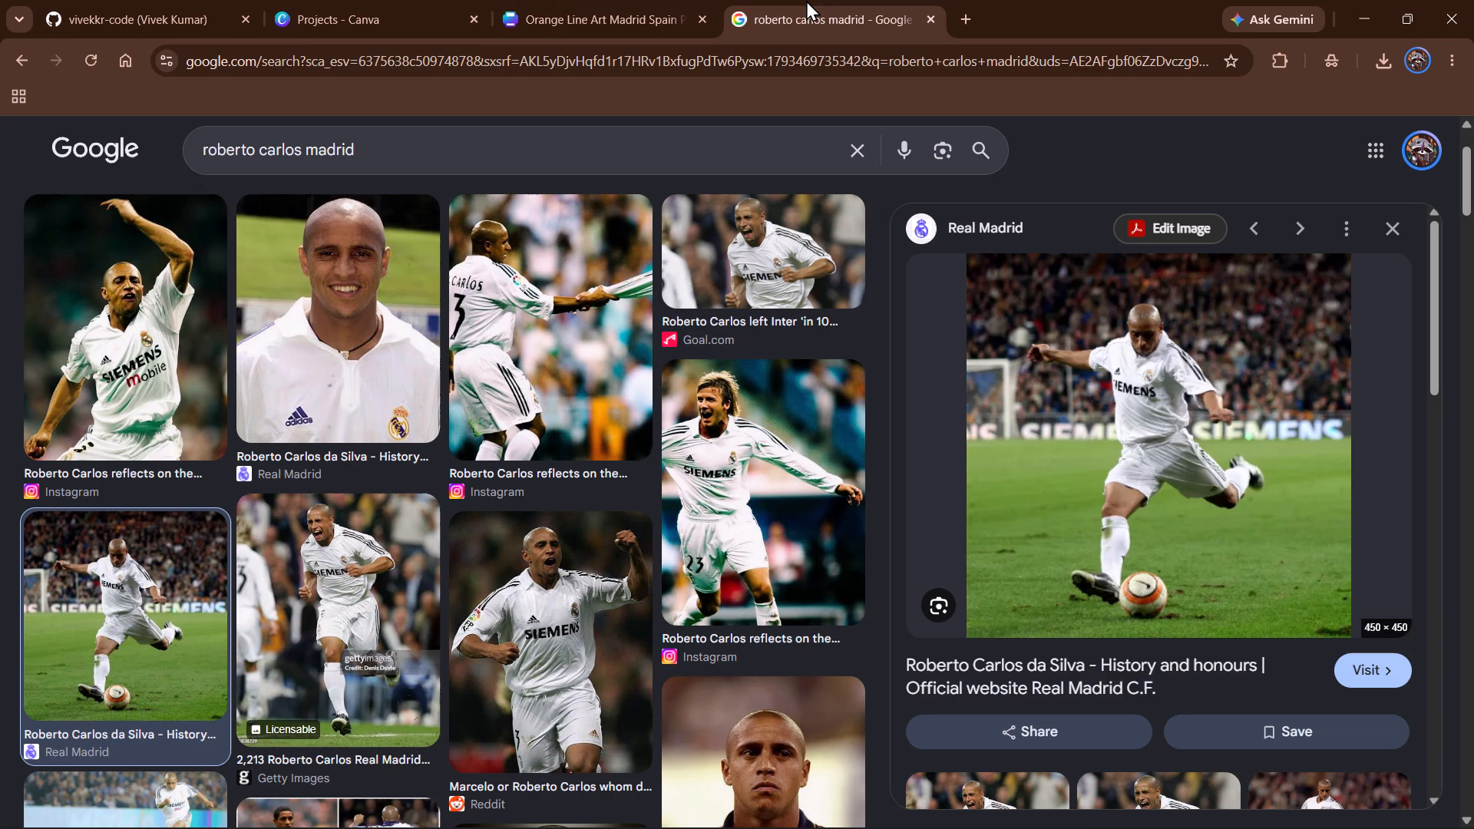
pyautogui.moveTo(382, 151); pyautogui.dragTo(189, 149)
pyautogui.press('BackSpace')
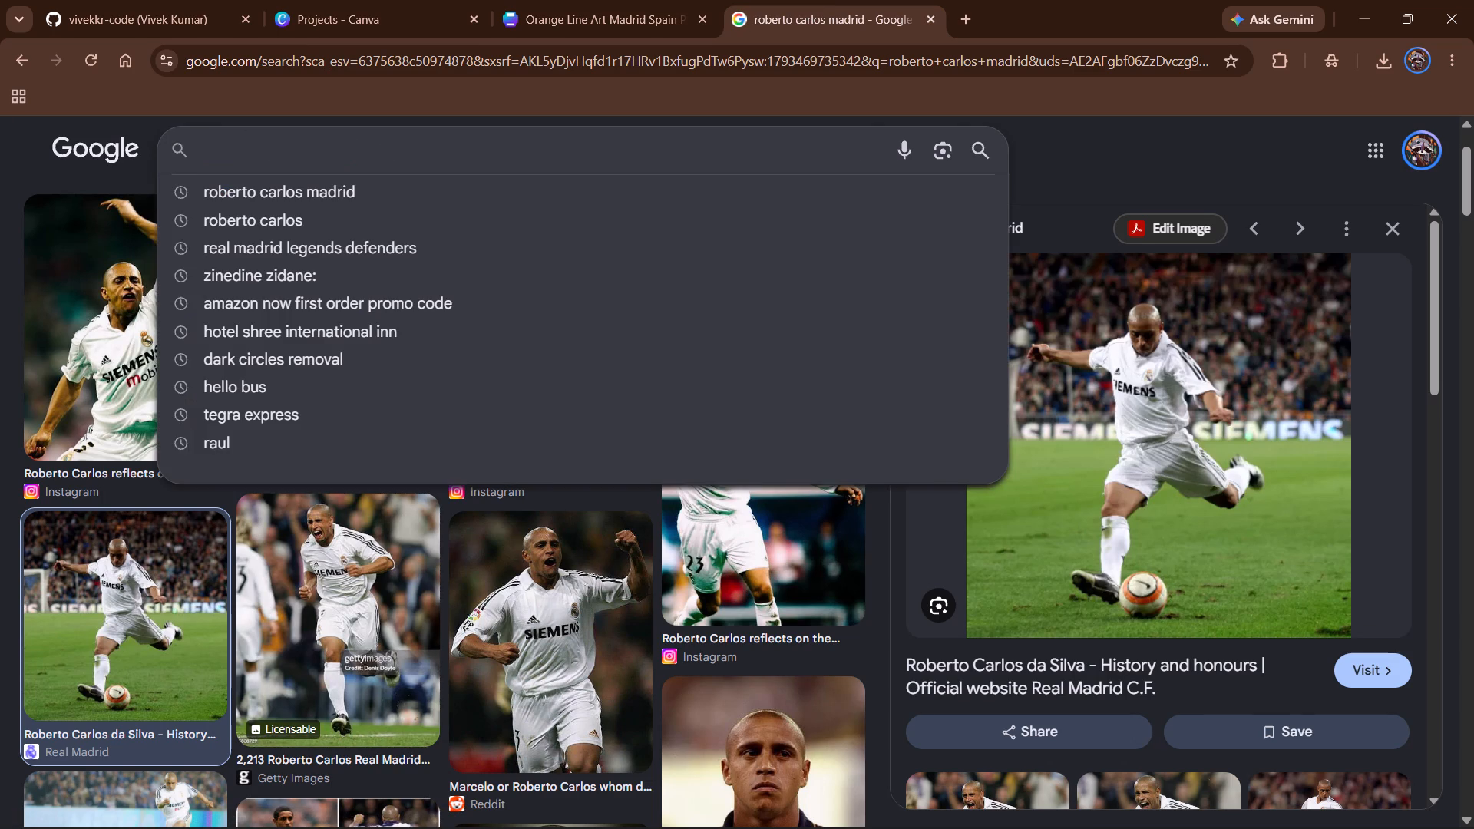
pyautogui.write('all time')
pyautogui.press('space')
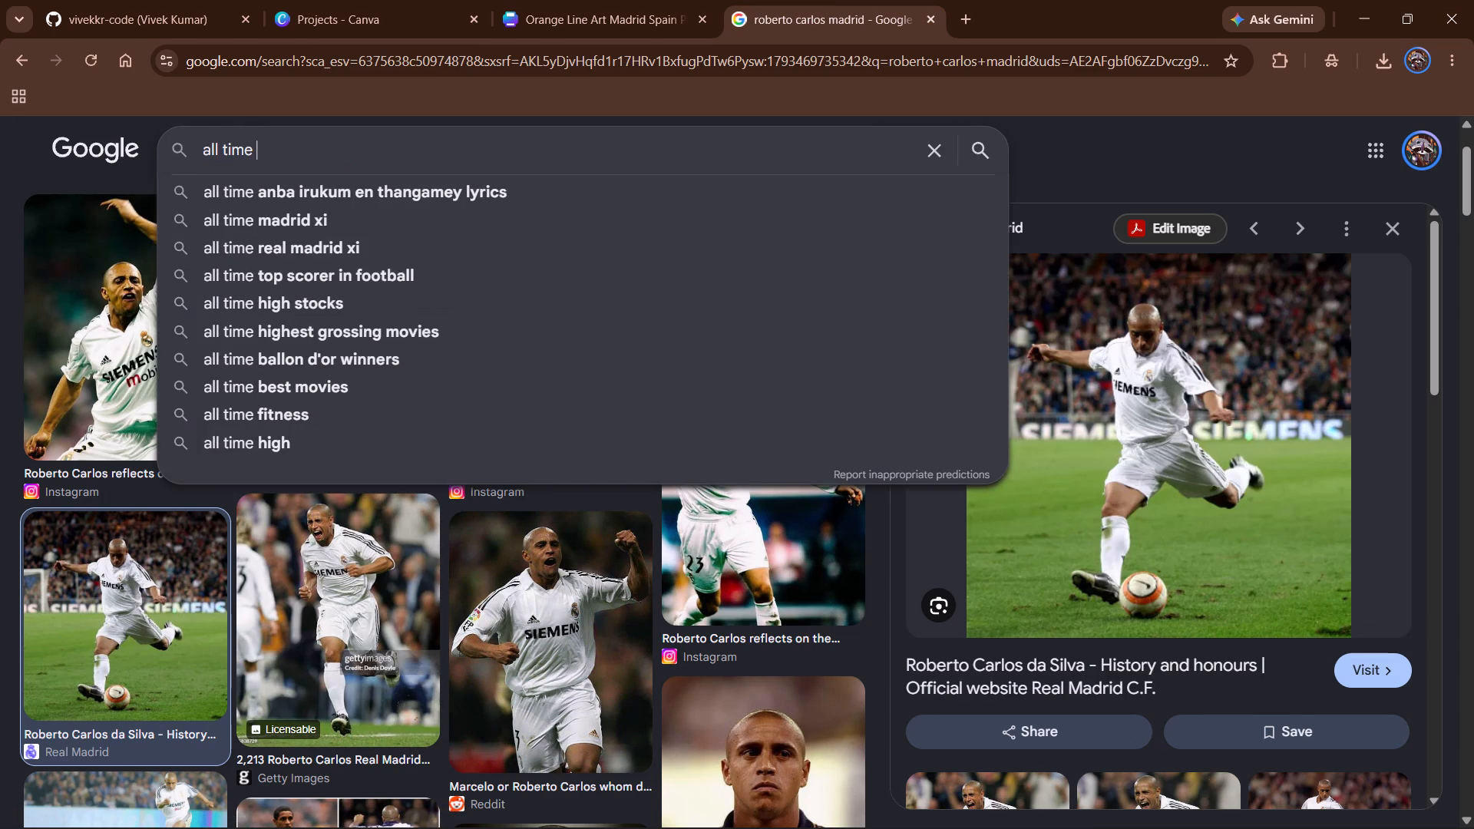
pyautogui.write('bes defe')
pyautogui.write('nder')
pyautogui.press('space')
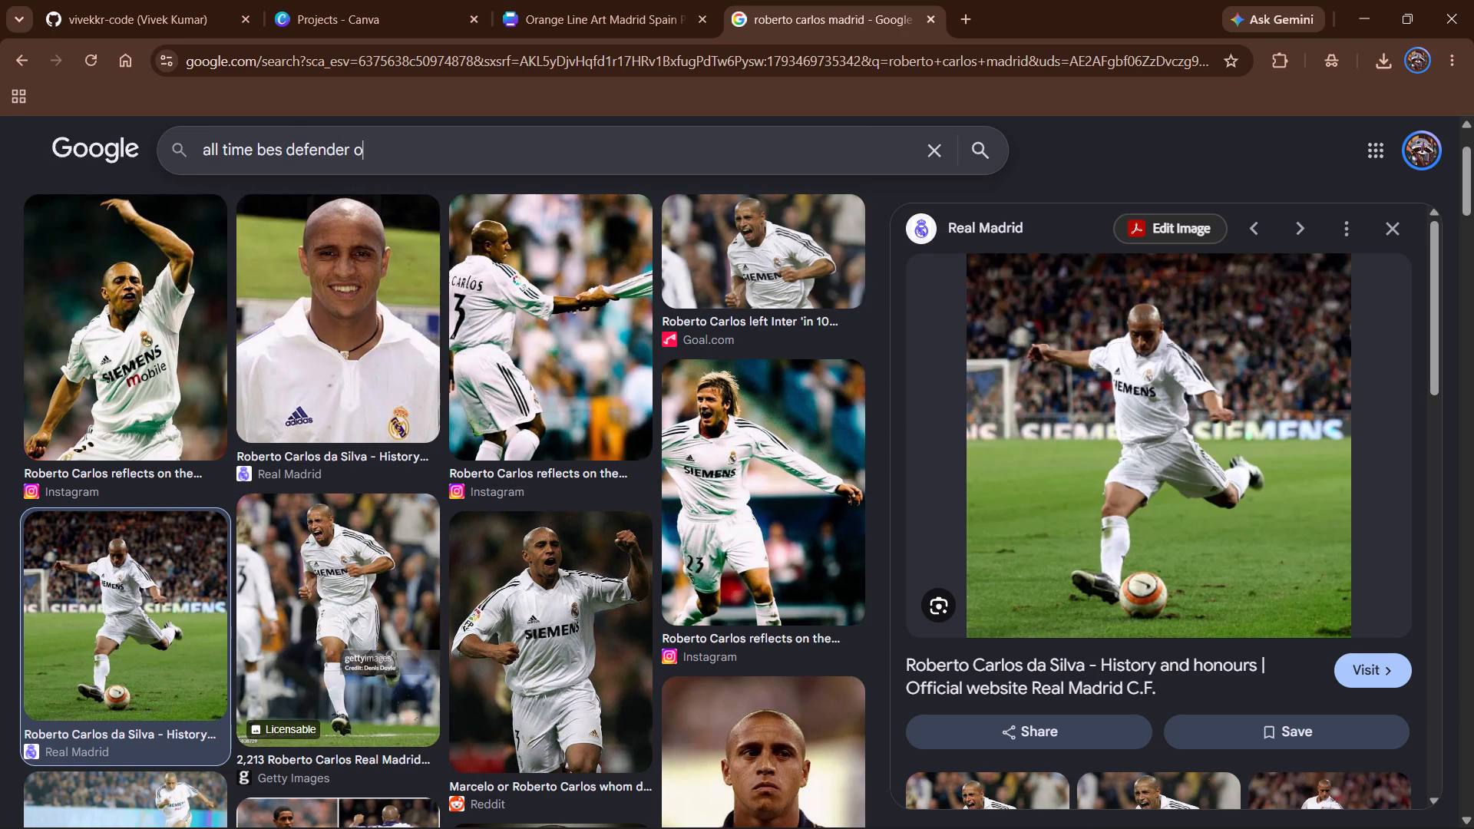
# Complete the image search query as "all time bes defender of madid" and run the search.
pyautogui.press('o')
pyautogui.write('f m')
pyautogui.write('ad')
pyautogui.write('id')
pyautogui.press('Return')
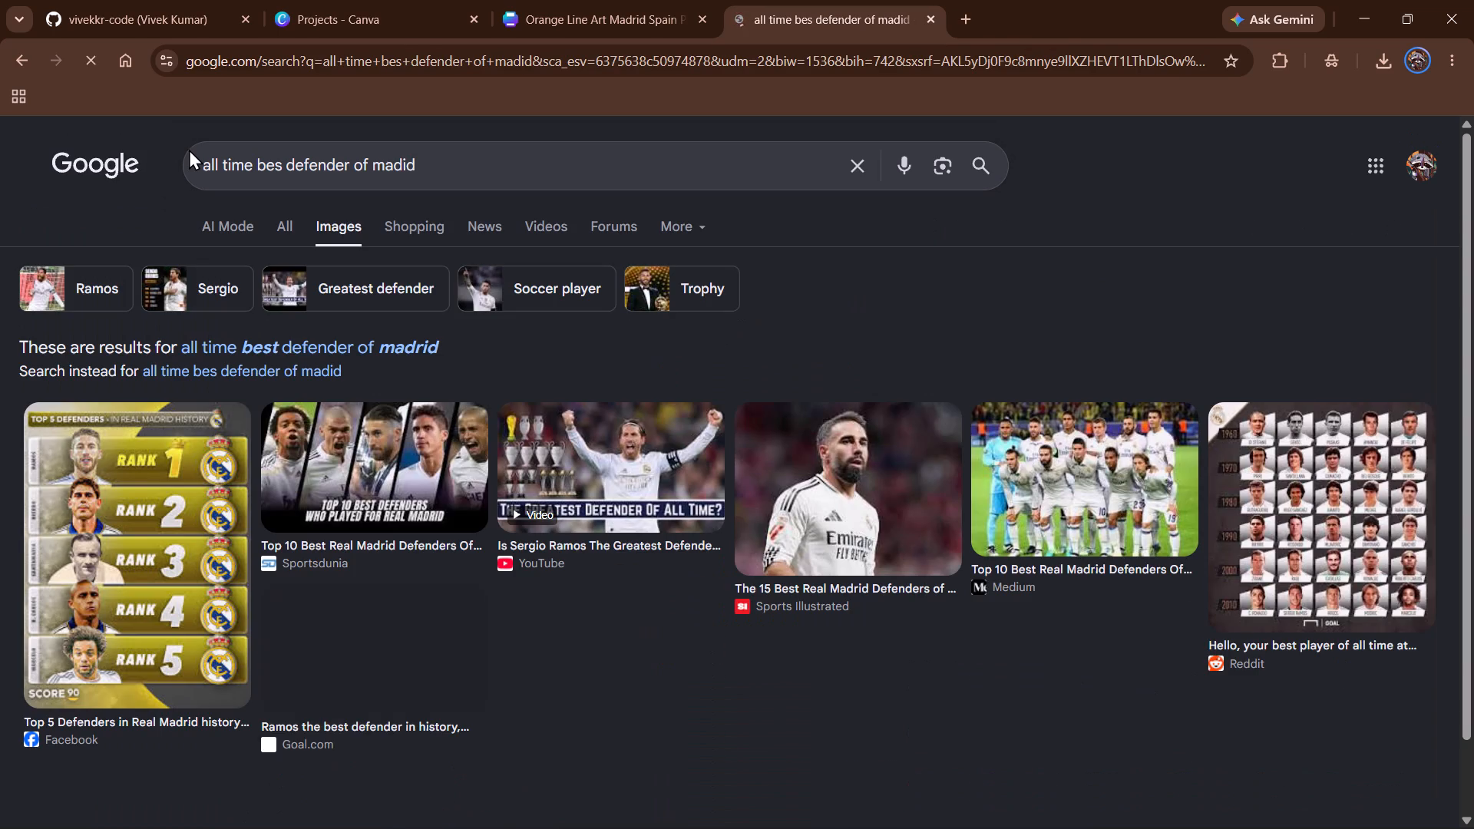
# Examine the Top 5 Defenders ranking image and the Reddit decade-by-decade grid of Real Madrid's best players for another legend to feature.
pyautogui.click(65, 608)
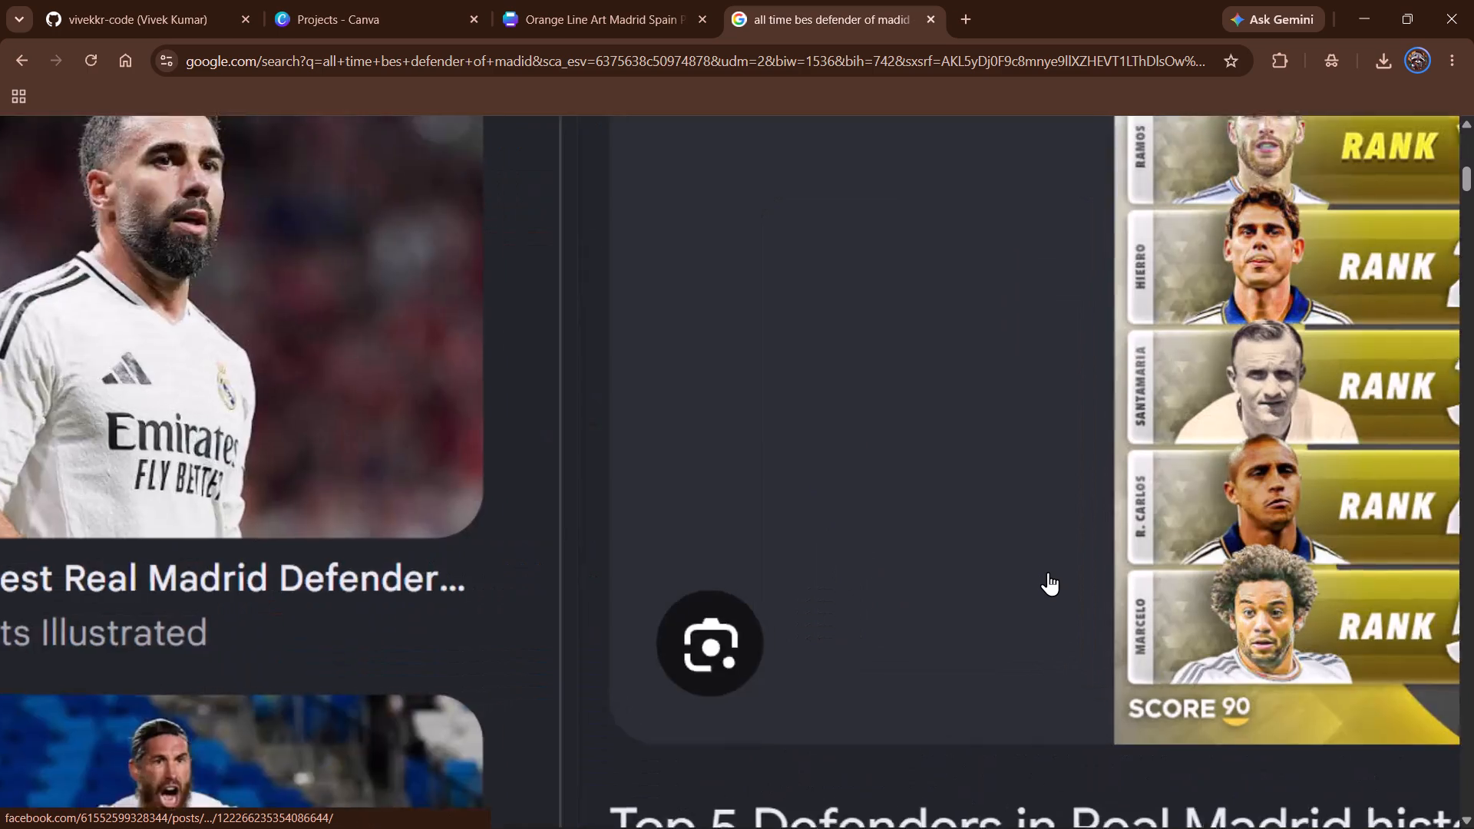
pyautogui.hscroll(-3, 1048, 572)
pyautogui.scroll(1, 1048, 572)
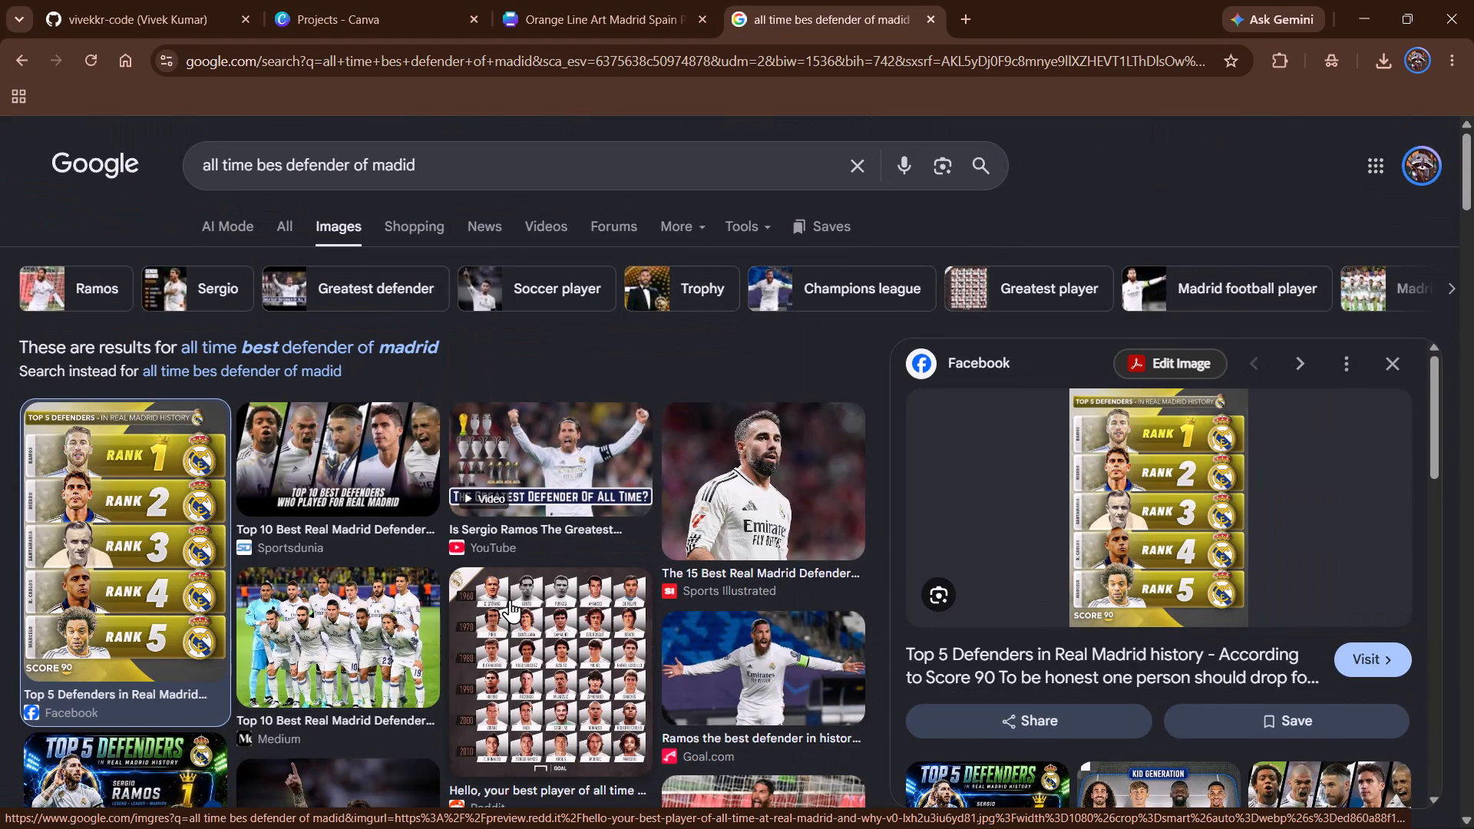
pyautogui.moveTo(510, 599); pyautogui.dragTo(518, 616)
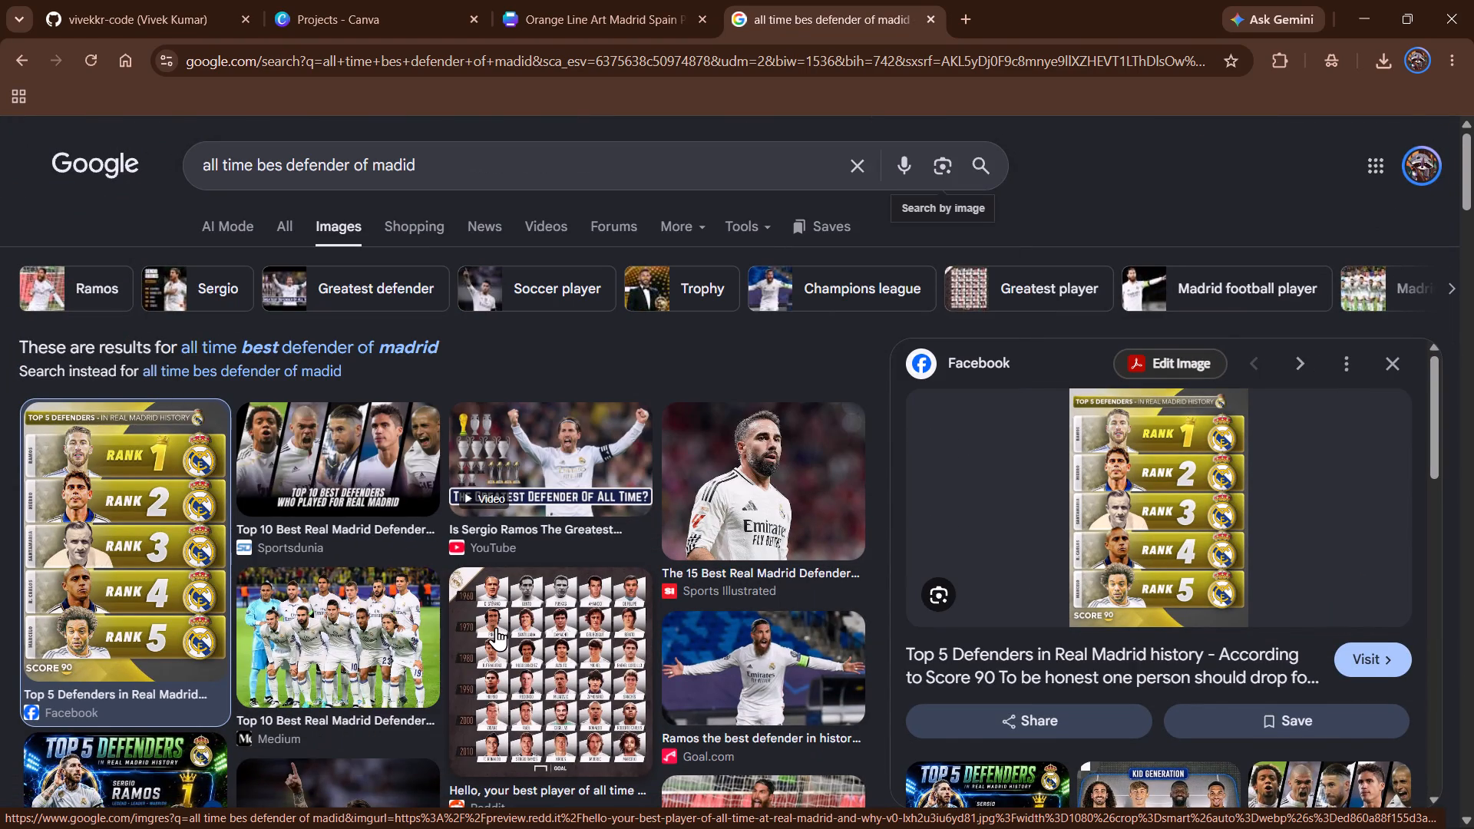
pyautogui.click(496, 627)
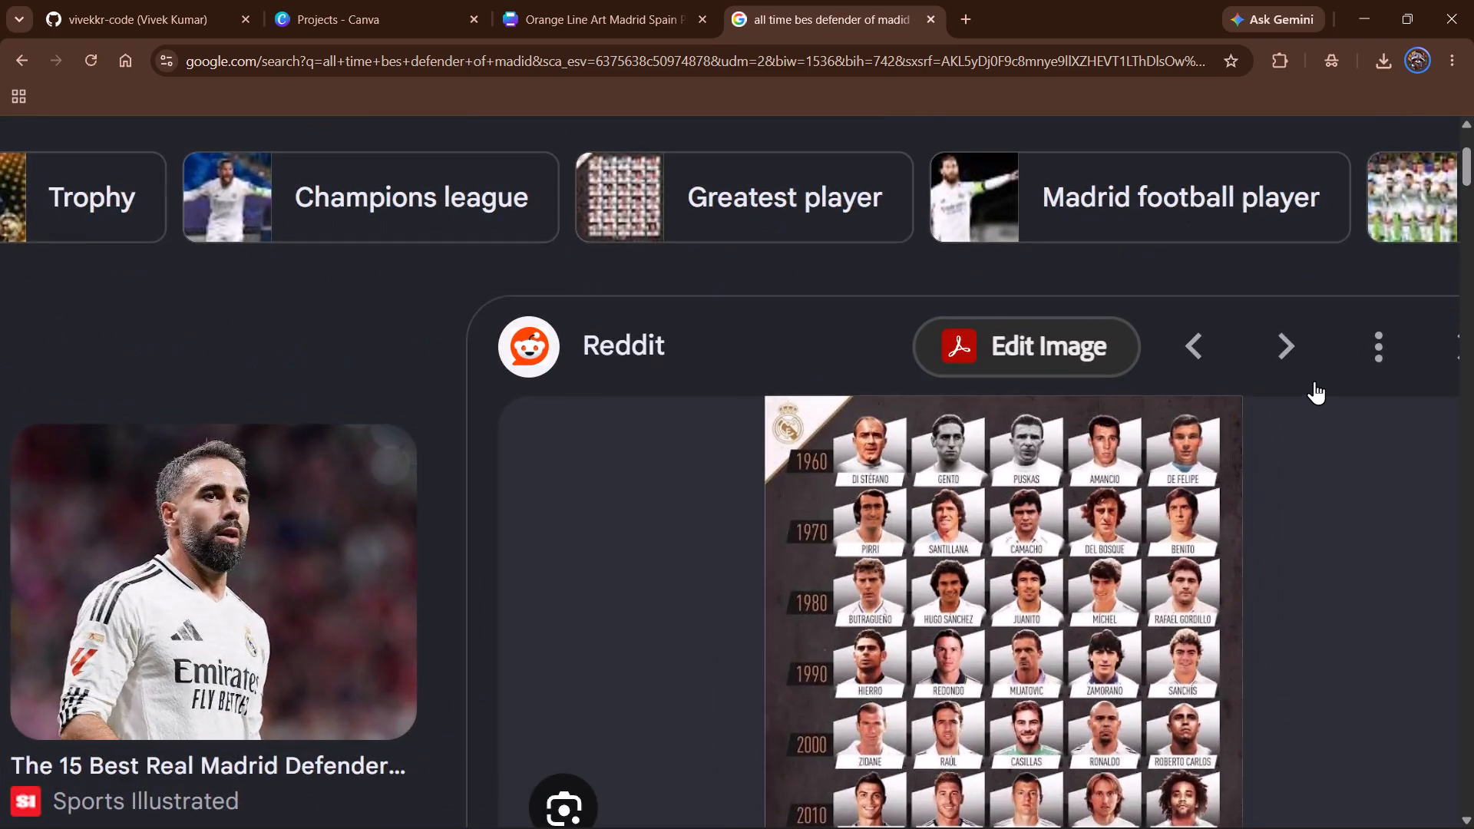
pyautogui.scroll(-2, 1314, 381)
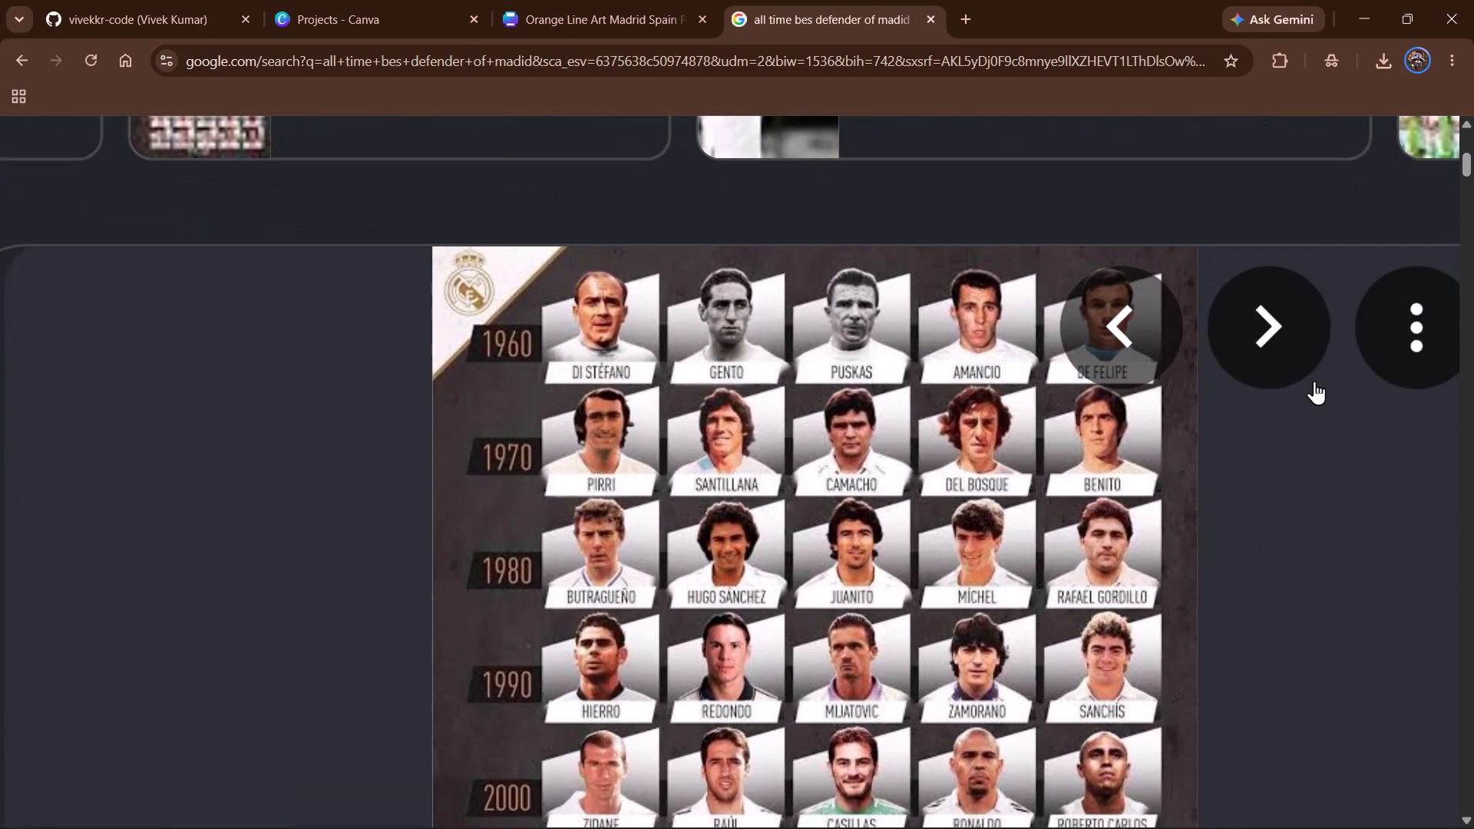
pyautogui.scroll(-4, 1139, 510)
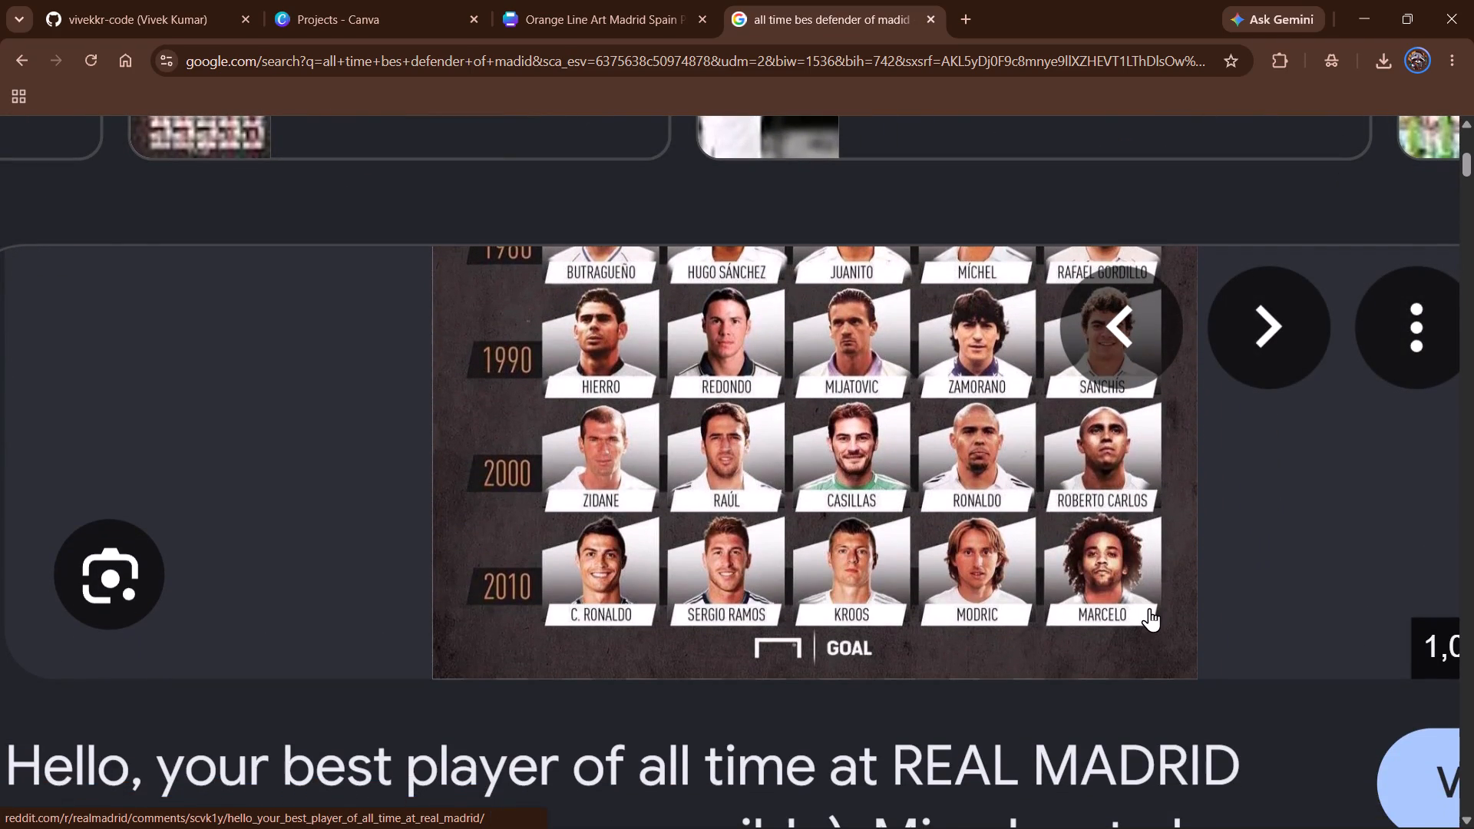
# Examine the image results, including the Real Madrid All-Time XI and the defender ranking chart, for another legend to feature.
pyautogui.scroll(-1, 1149, 608)
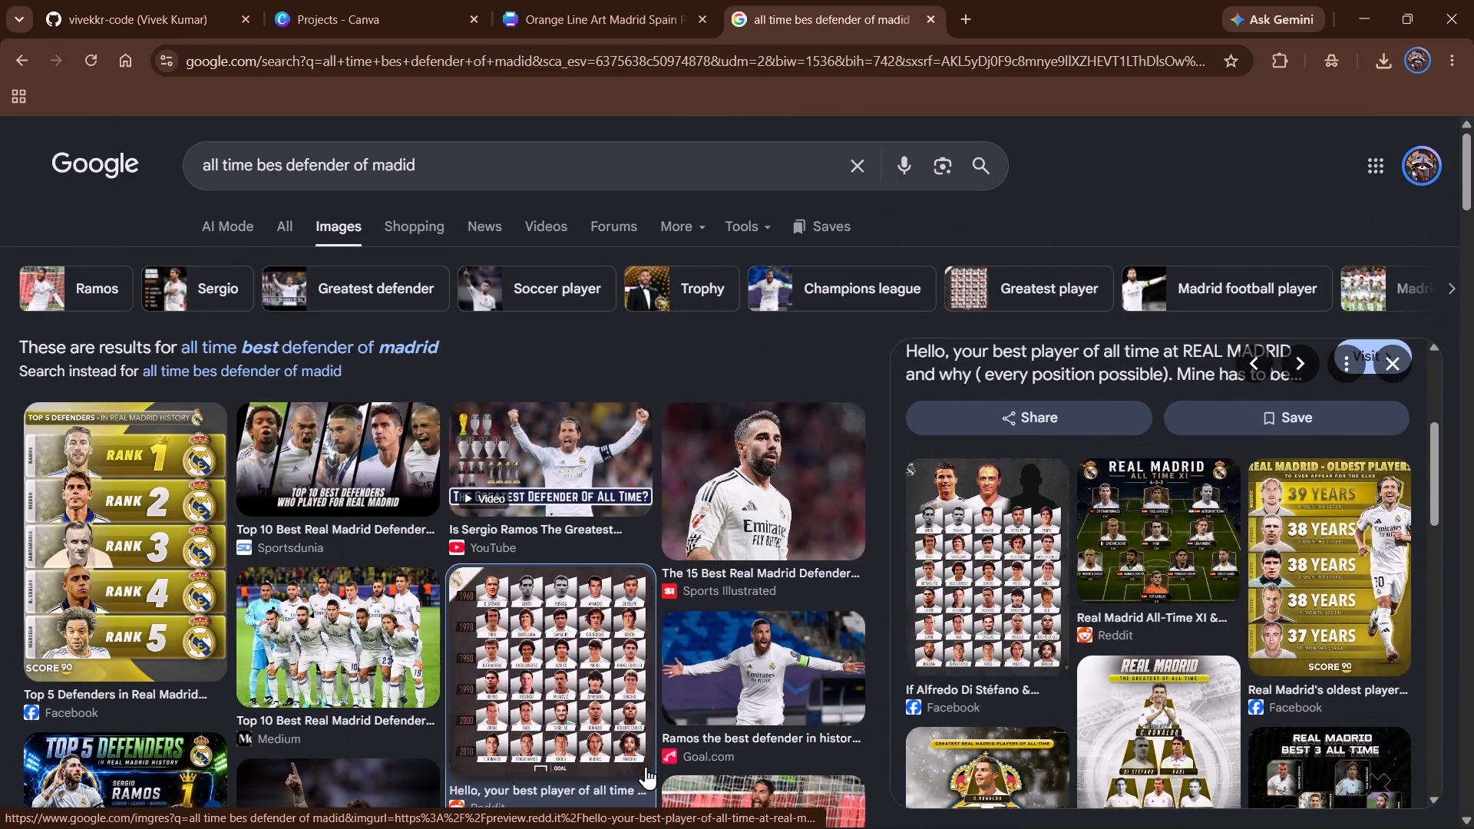
pyautogui.scroll(-3, 646, 766)
pyautogui.click(1183, 424)
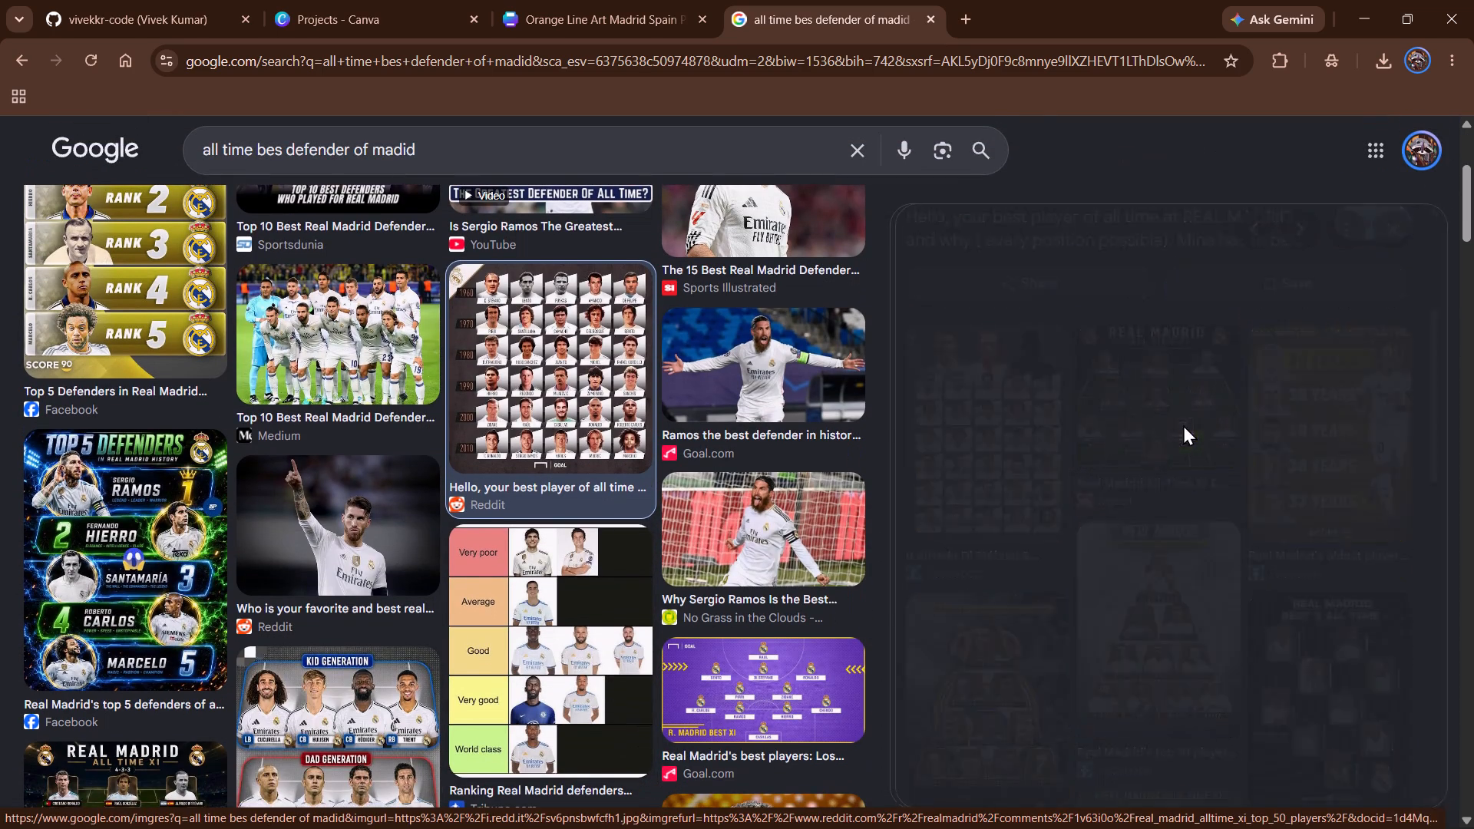
pyautogui.hscroll(-1, 1183, 424)
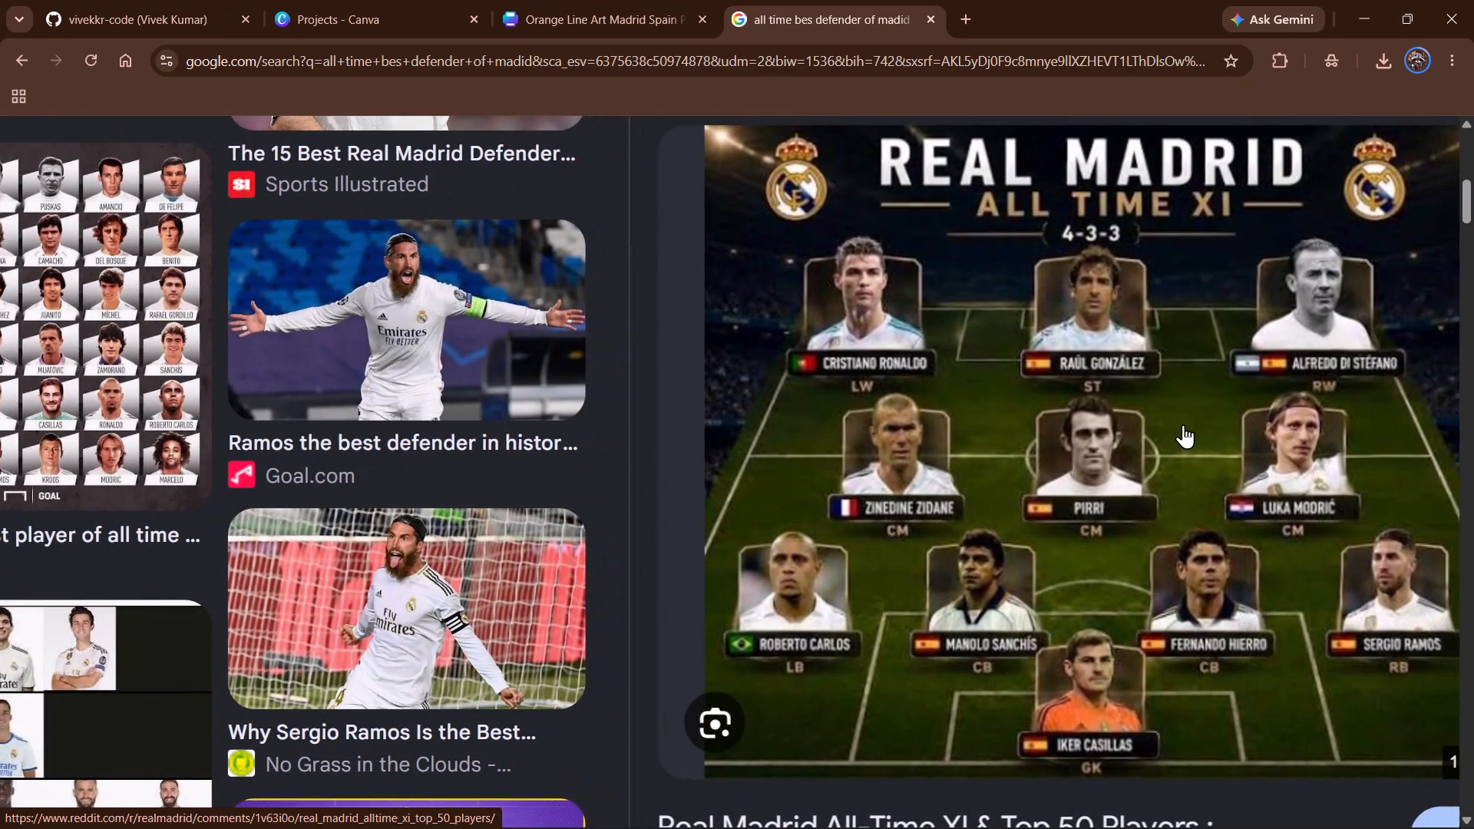
pyautogui.hscroll(-1, 1183, 424)
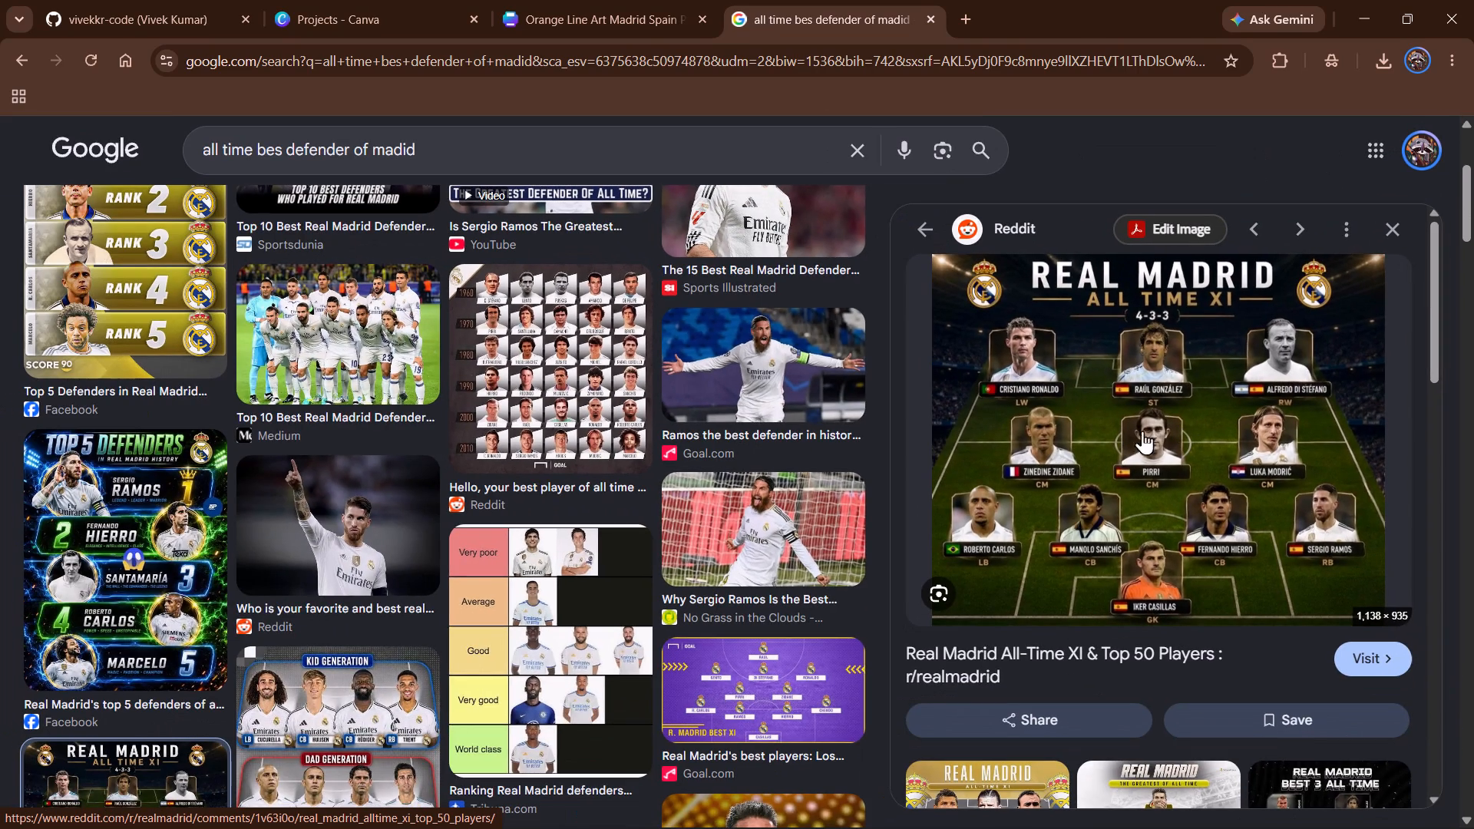
pyautogui.click(567, 646)
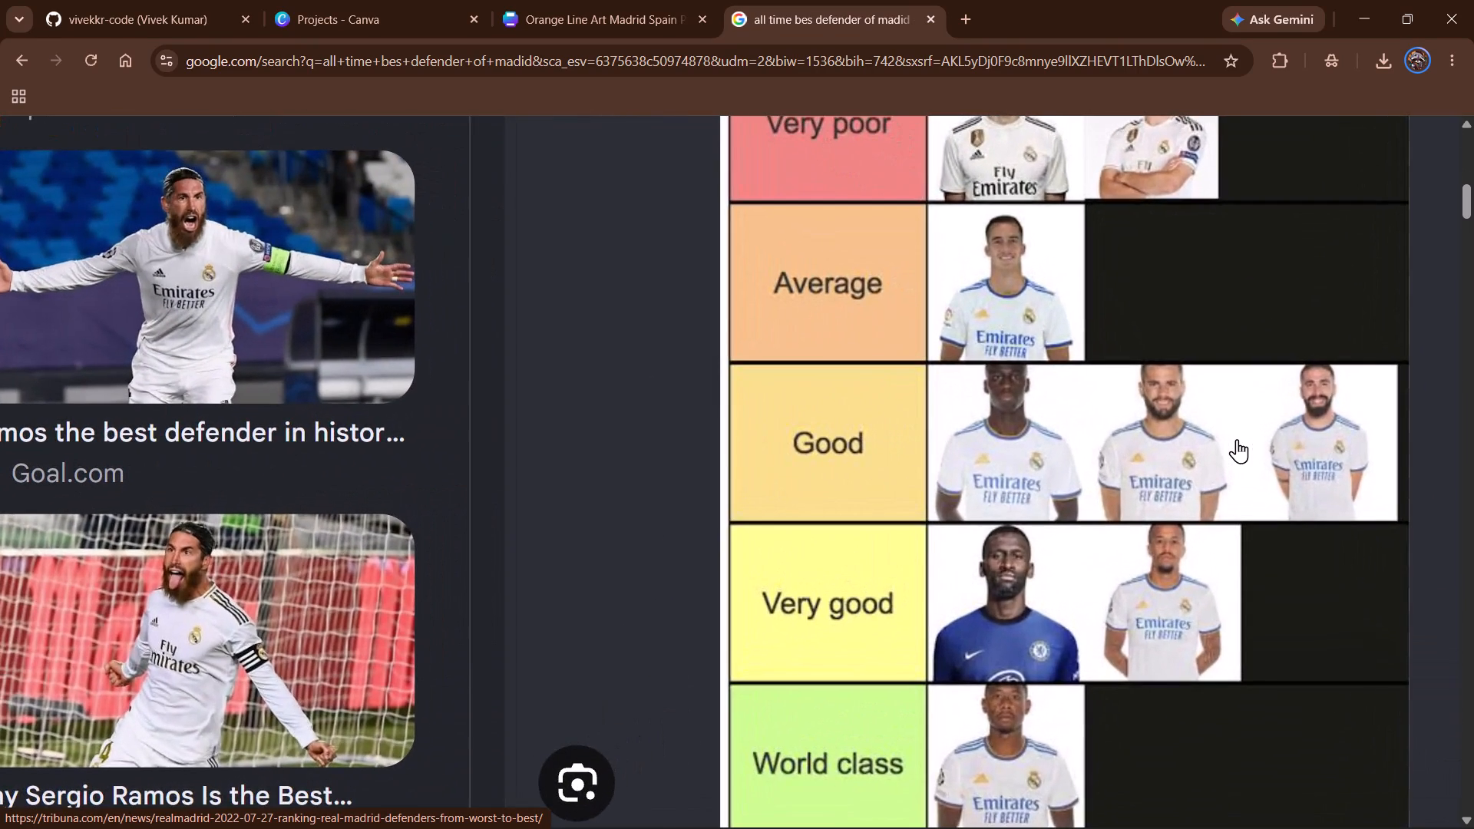
pyautogui.scroll(3, 1237, 439)
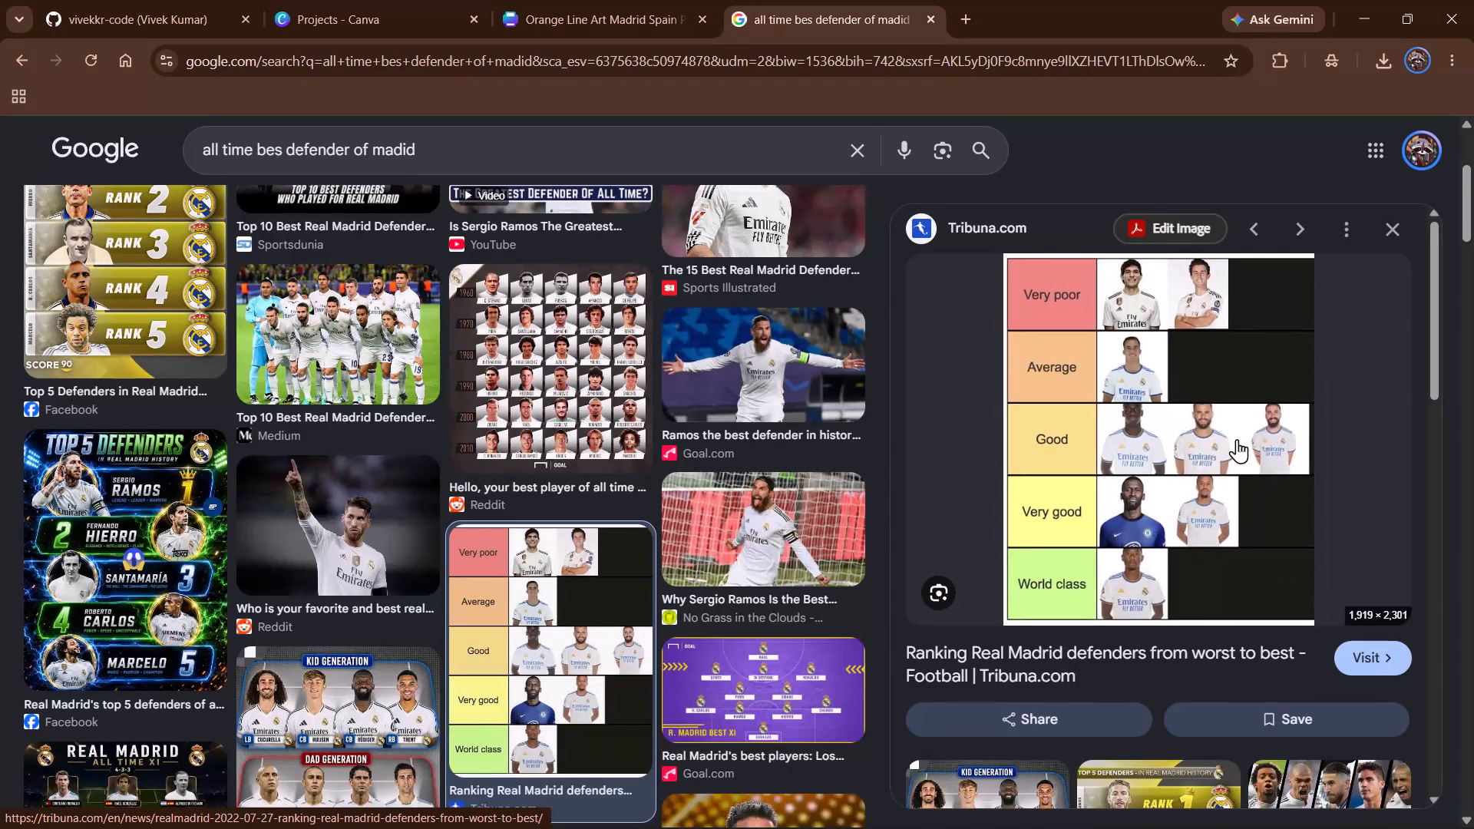
pyautogui.scroll(-7, 468, 719)
pyautogui.scroll(2, 468, 719)
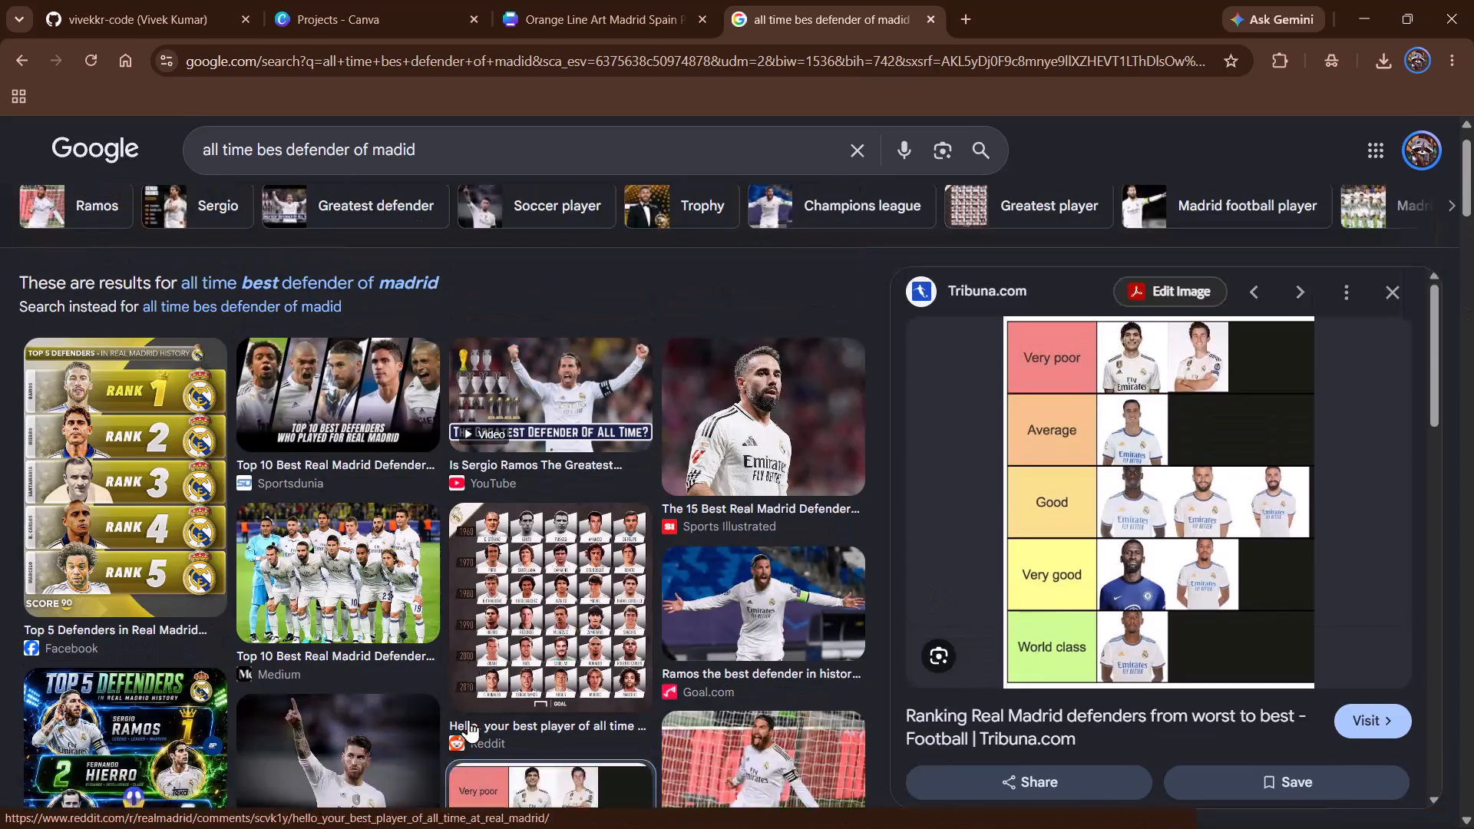
# Replace the image search query with "pepe" and narrow the results to Madrid.
pyautogui.moveTo(462, 170); pyautogui.dragTo(227, 144)
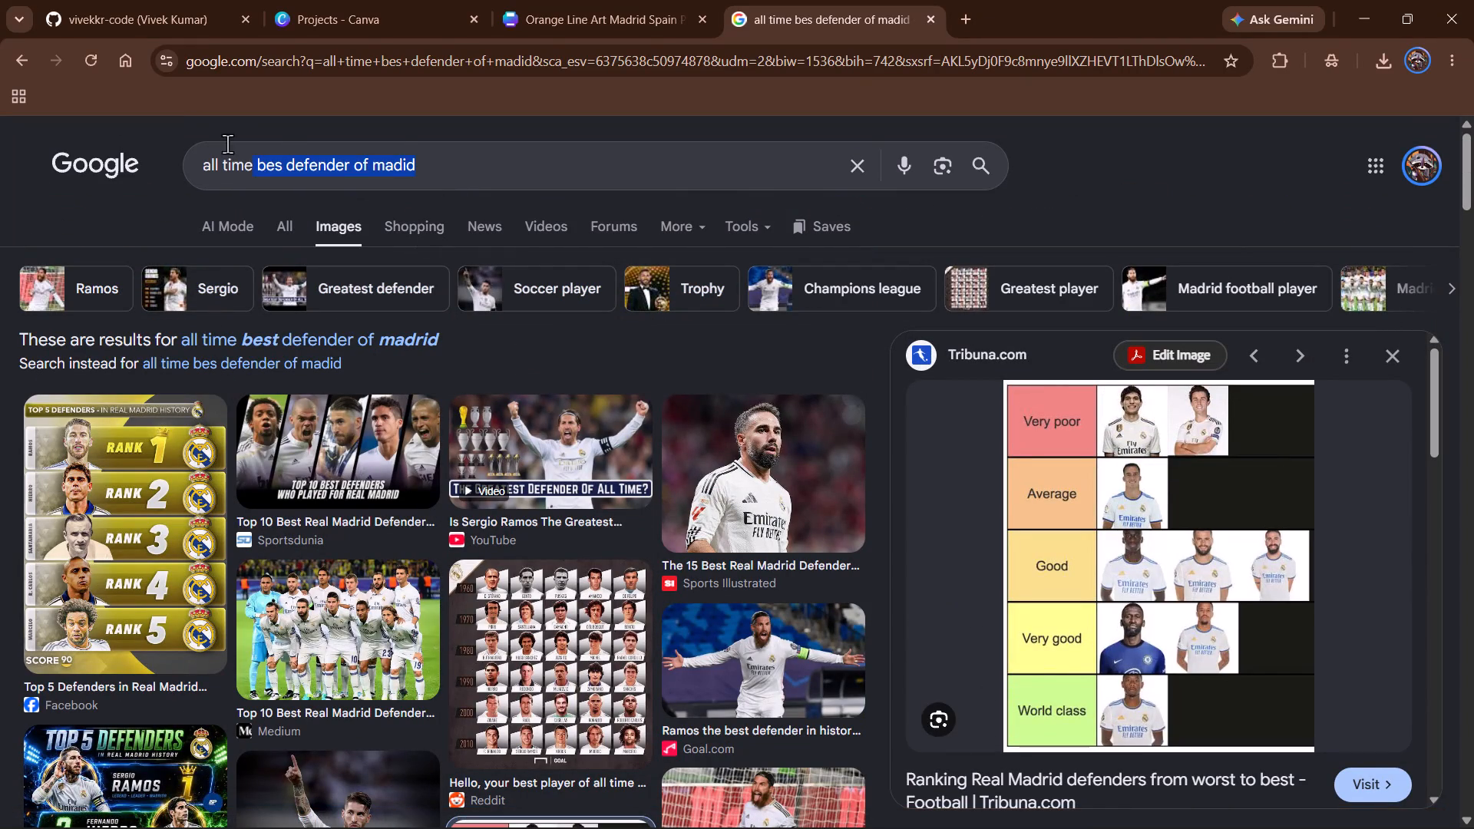
pyautogui.moveTo(227, 144); pyautogui.dragTo(190, 143)
pyautogui.press('BackSpace')
pyautogui.press('o')
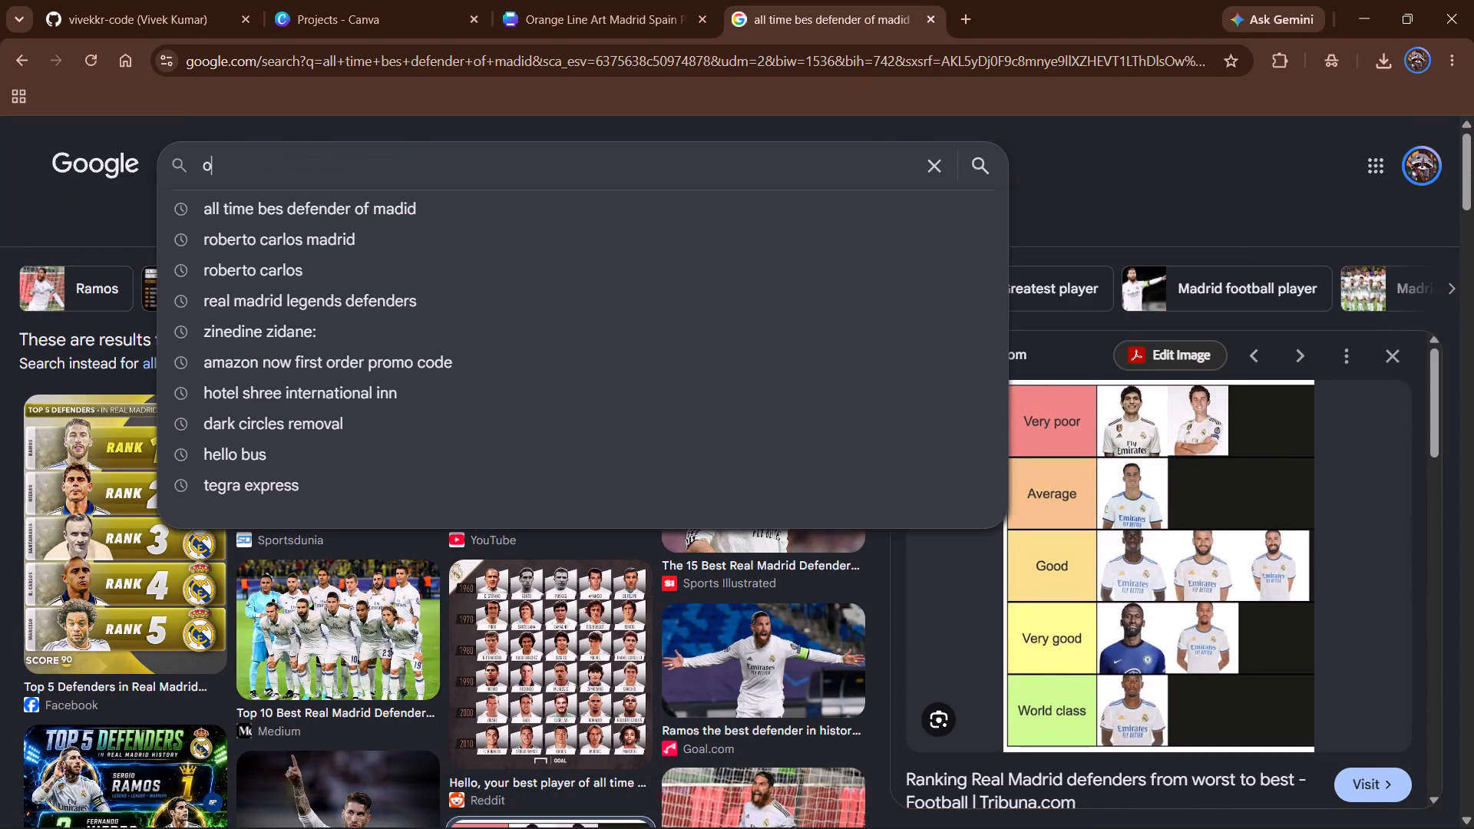
pyautogui.press('BackSpace')
pyautogui.write('pepe')
pyautogui.press('Return')
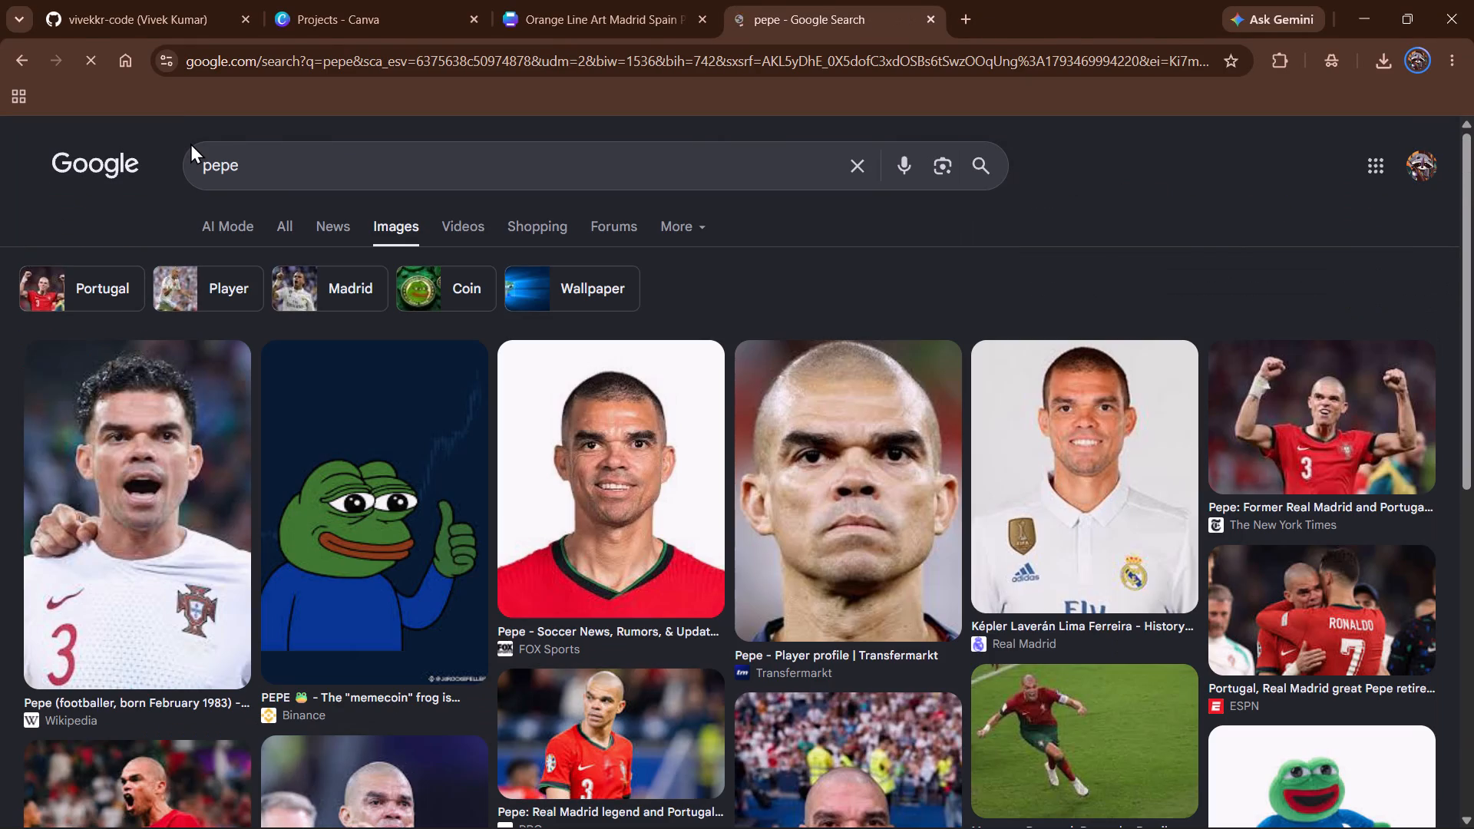
pyautogui.scroll(-3, 439, 547)
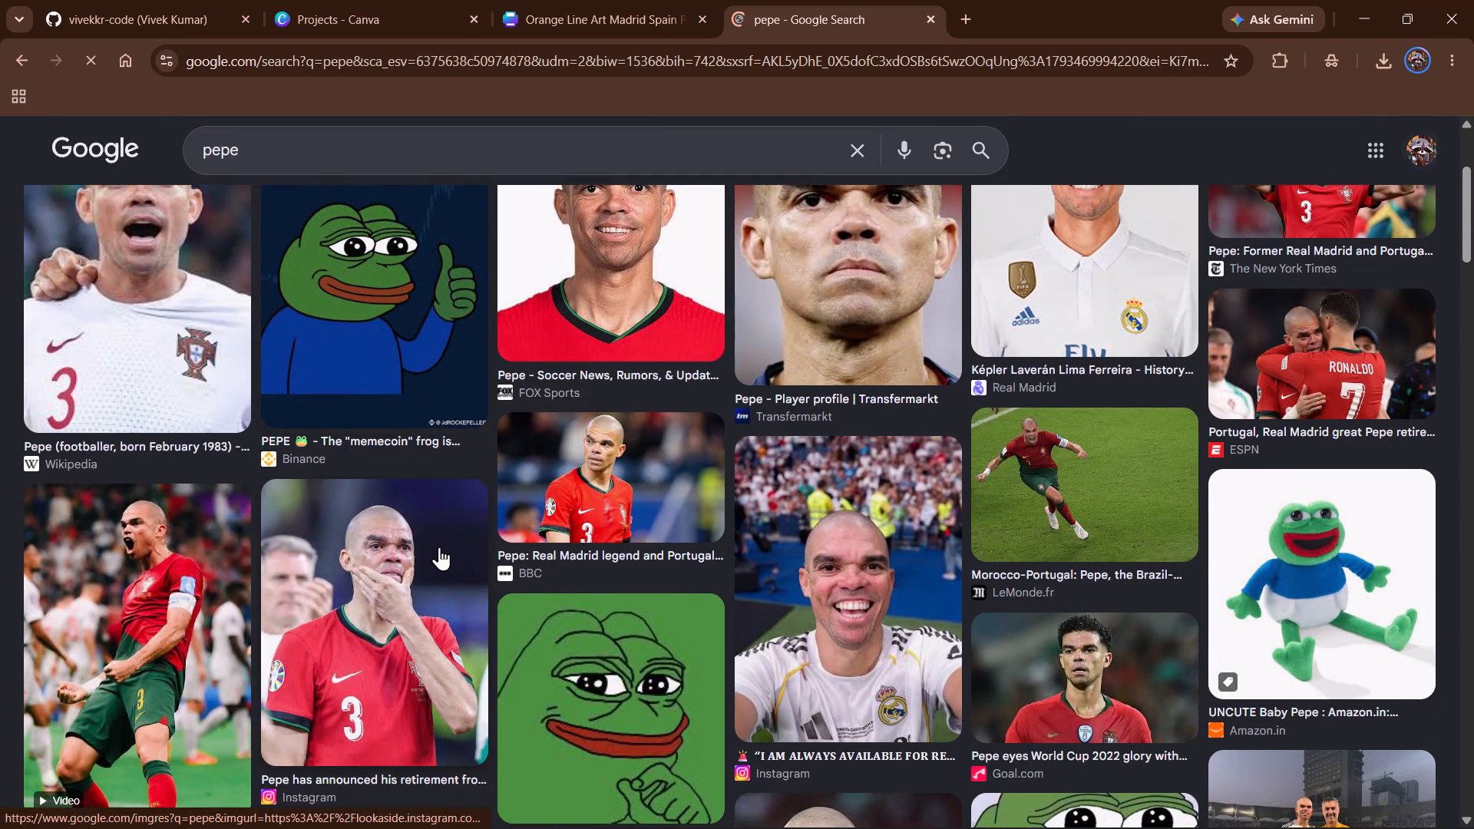
pyautogui.scroll(3, 439, 547)
pyautogui.click(297, 272)
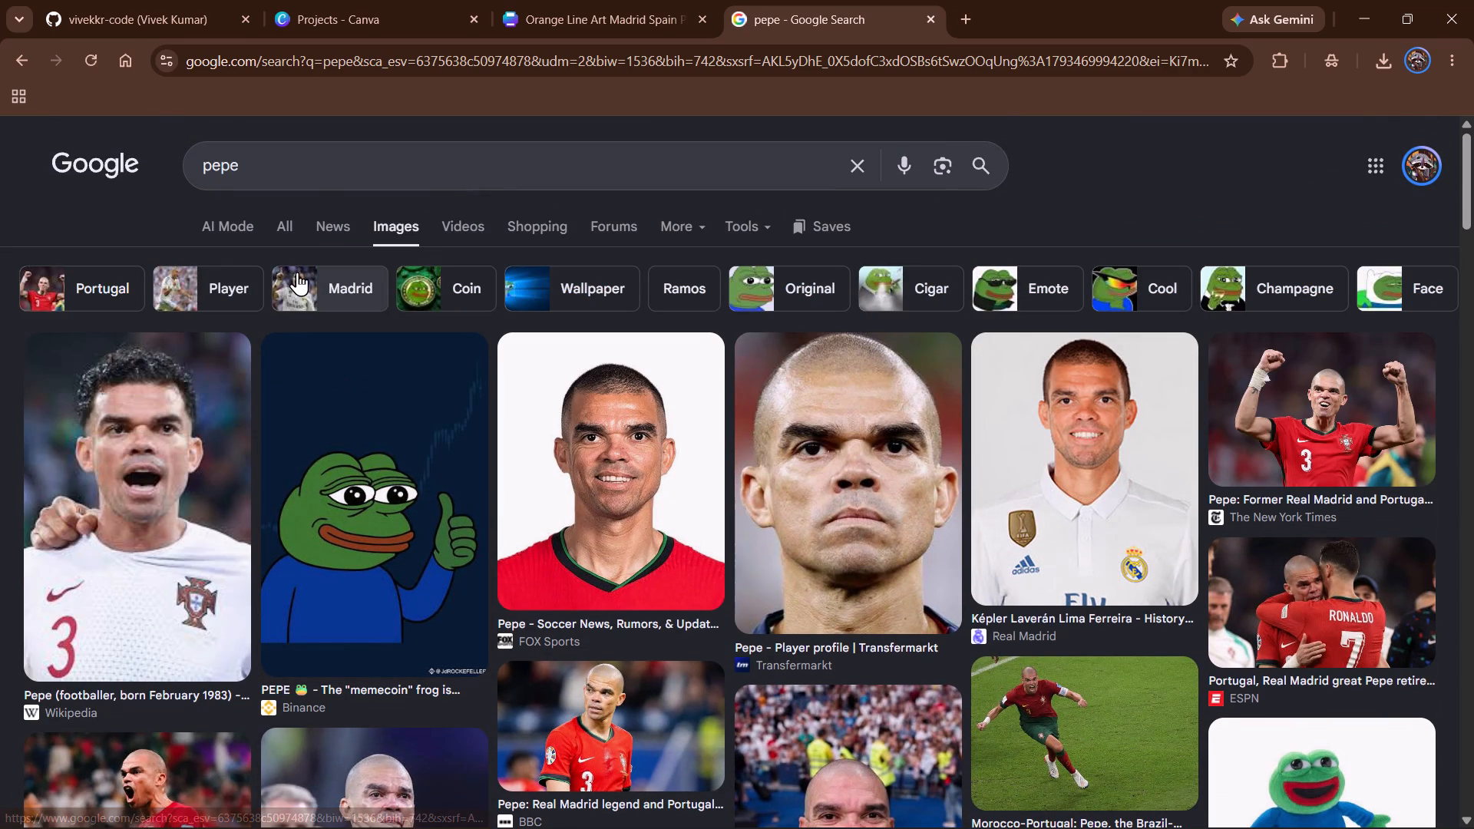
# Find the photo of Pepe shouting with a clenched fist and save it as images (8).jpeg in the Certificates folder.
pyautogui.scroll(-3, 642, 411)
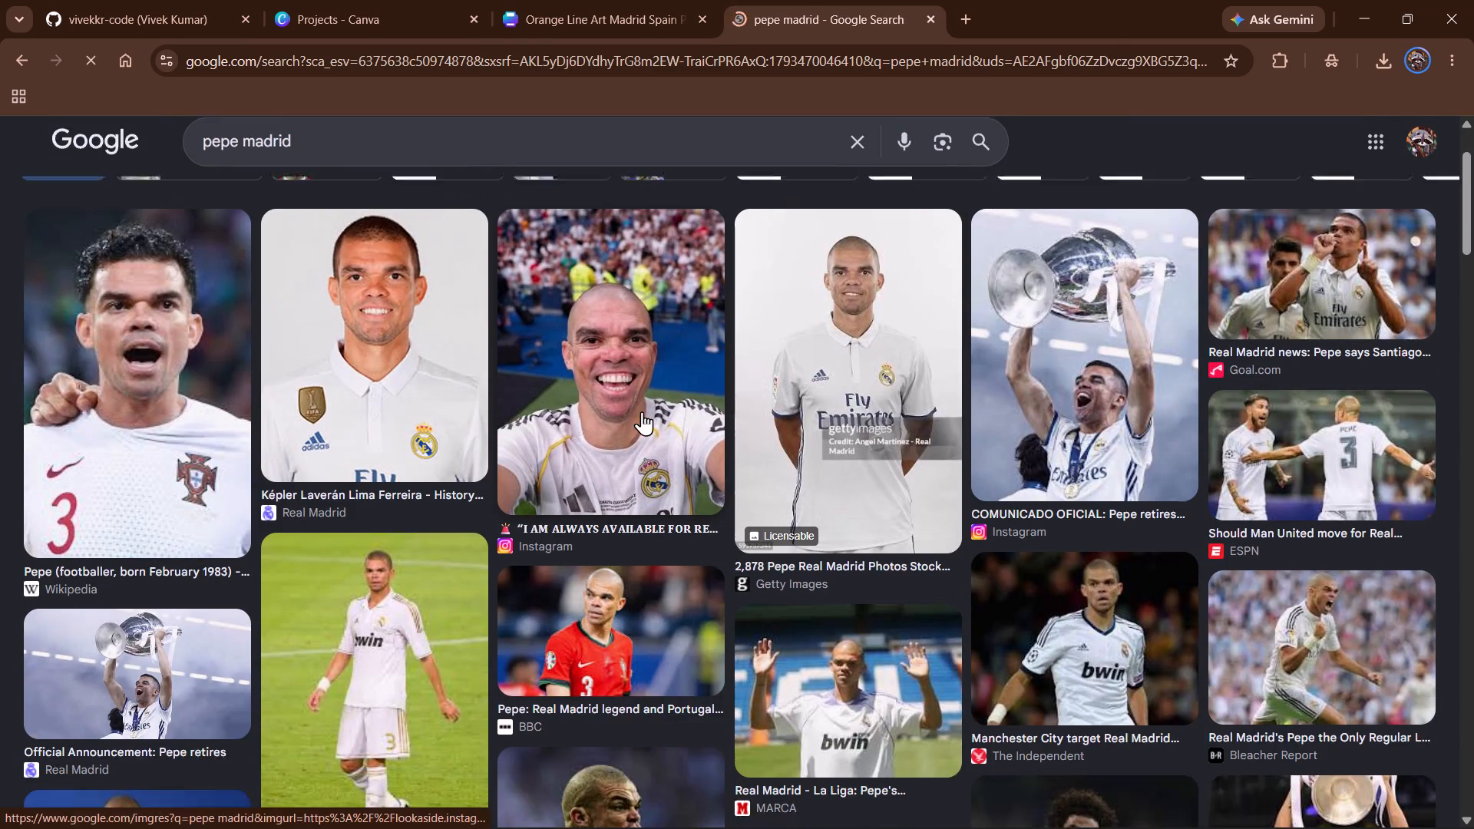
pyautogui.scroll(-2, 642, 411)
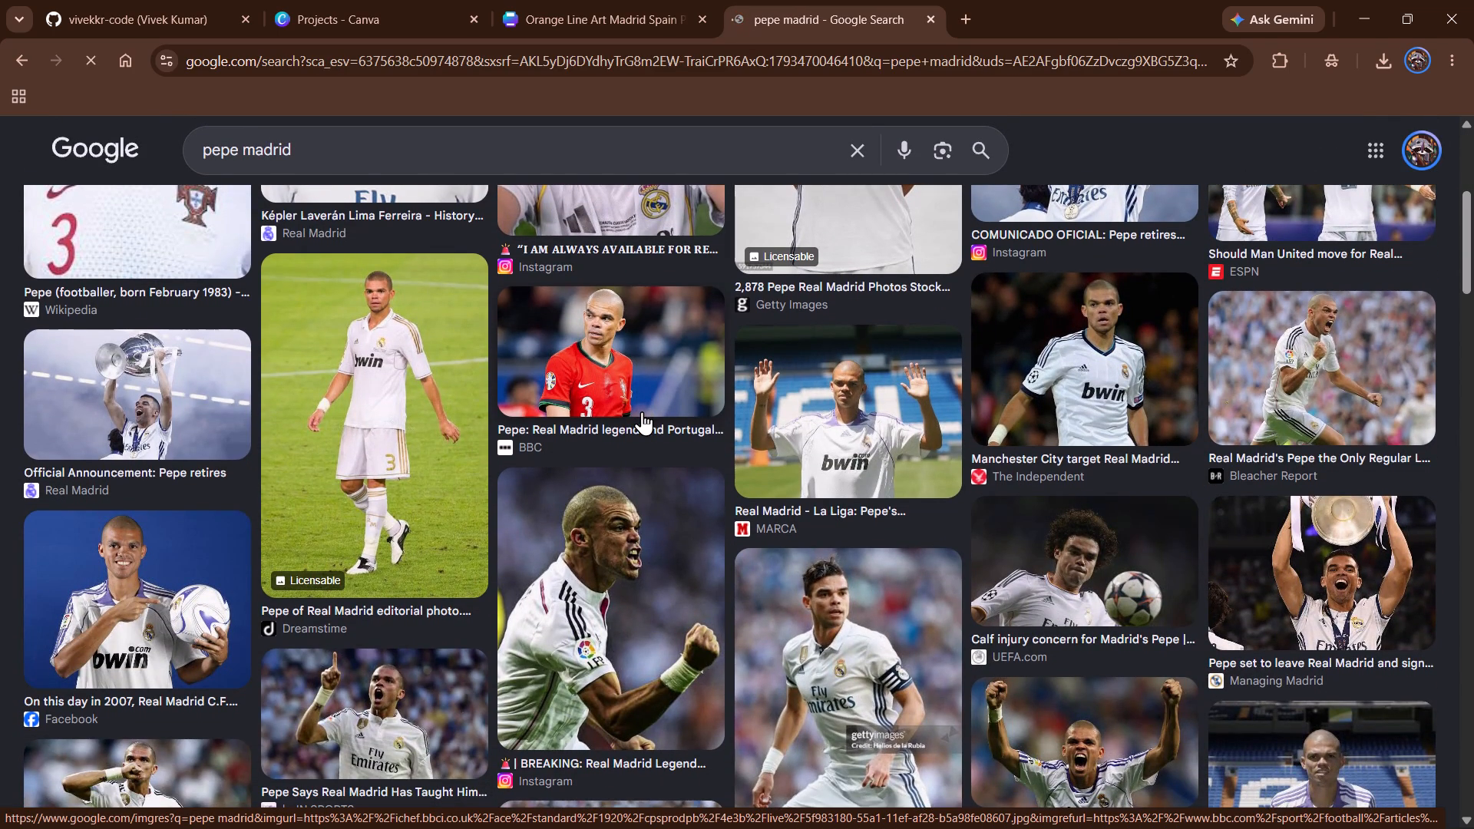
pyautogui.scroll(-4, 642, 411)
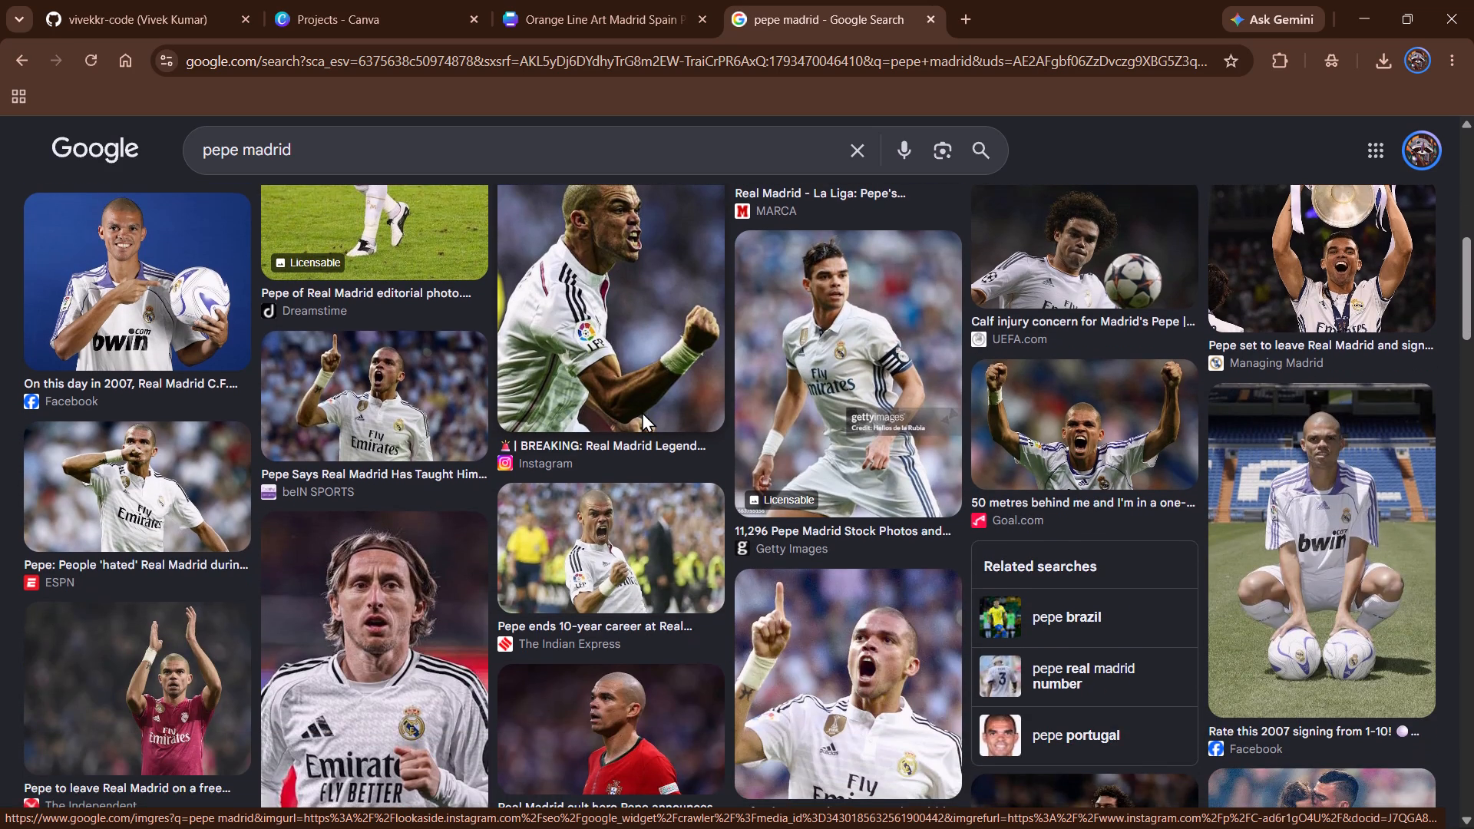
pyautogui.scroll(-3, 642, 411)
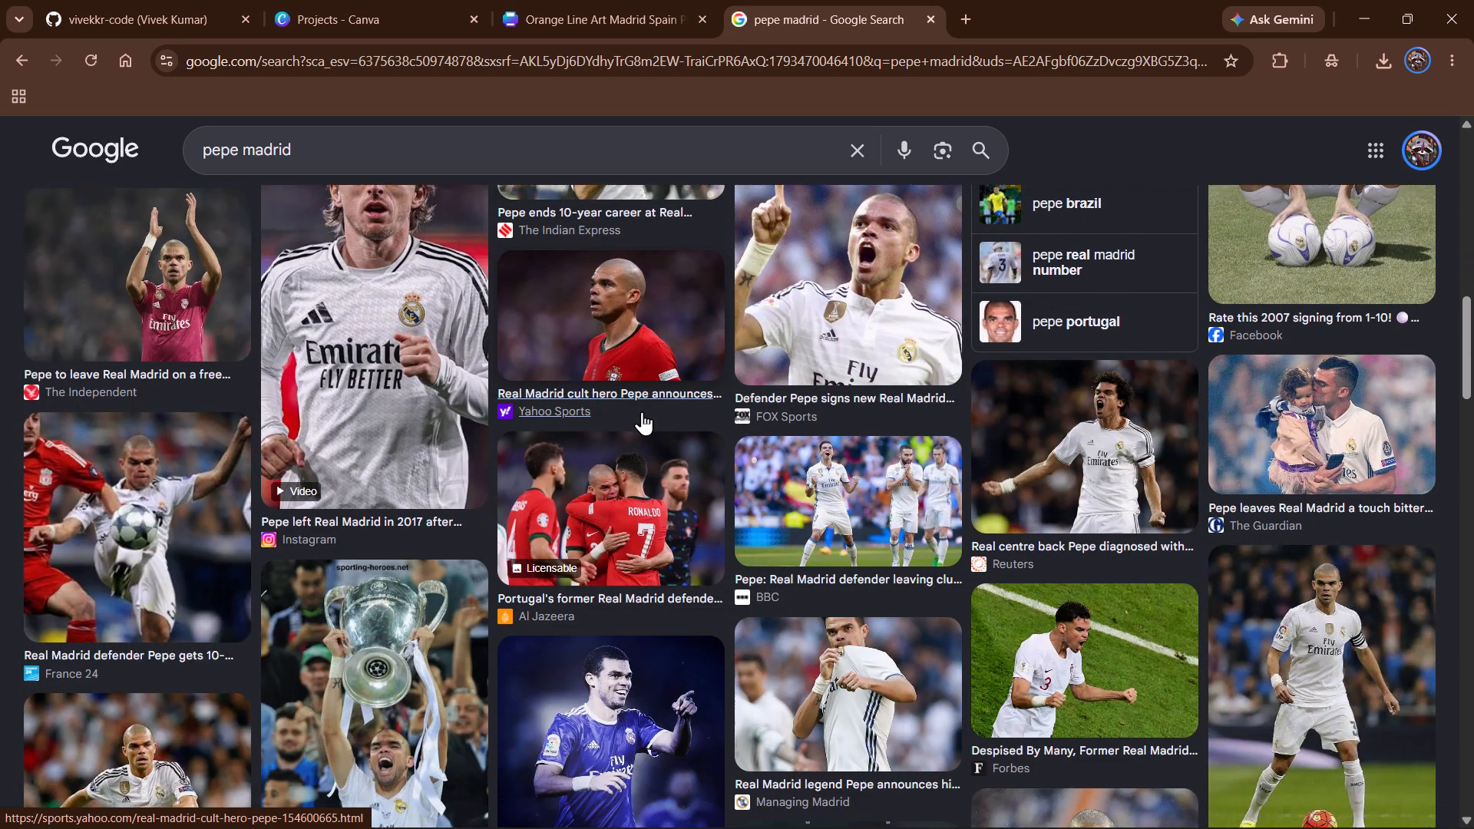
pyautogui.scroll(-1, 642, 411)
pyautogui.scroll(7, 642, 411)
pyautogui.scroll(-2, 642, 411)
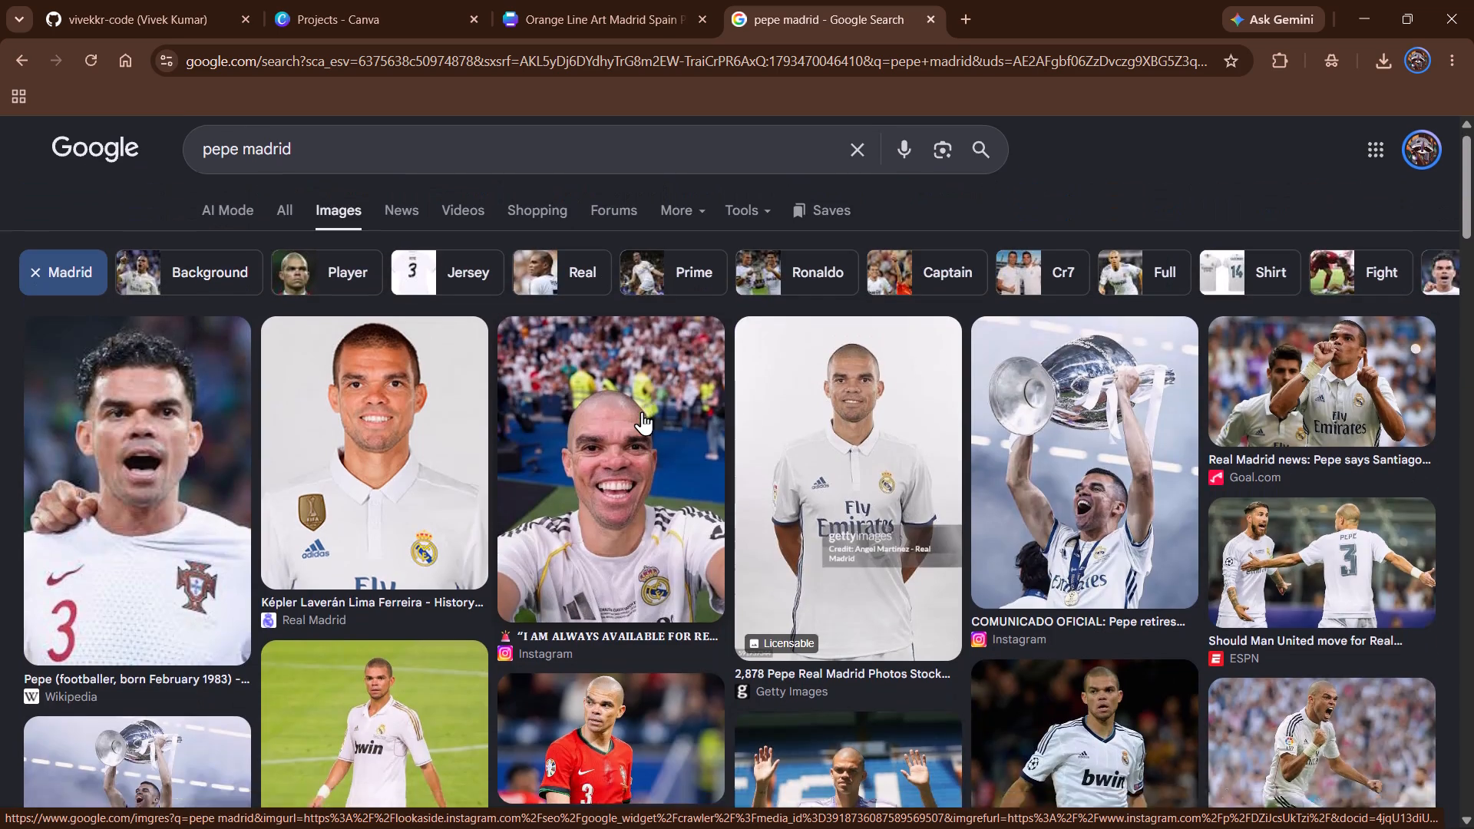
pyautogui.scroll(-4, 642, 411)
pyautogui.click(654, 444)
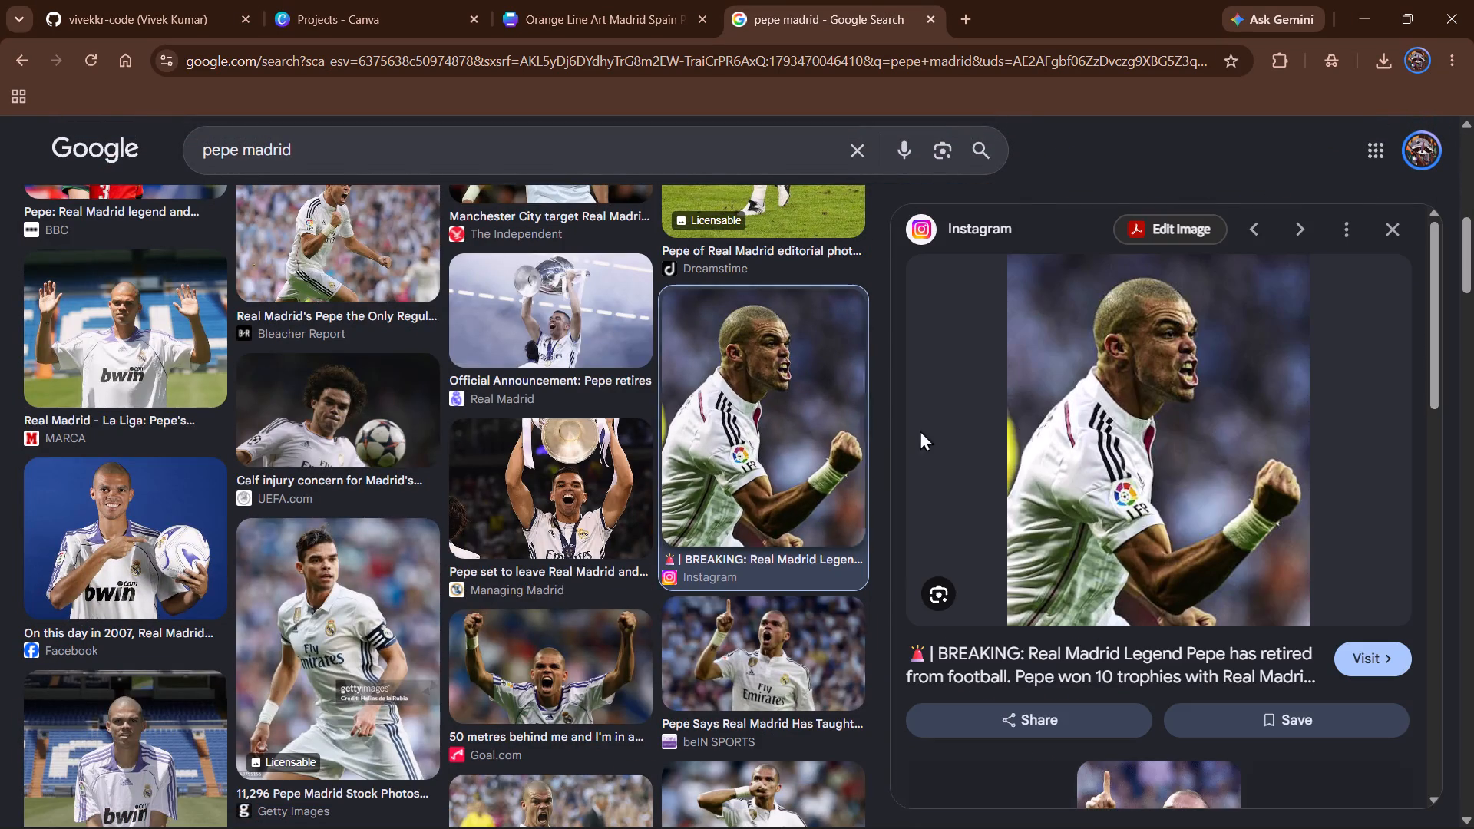
pyautogui.rightClick(1158, 447)
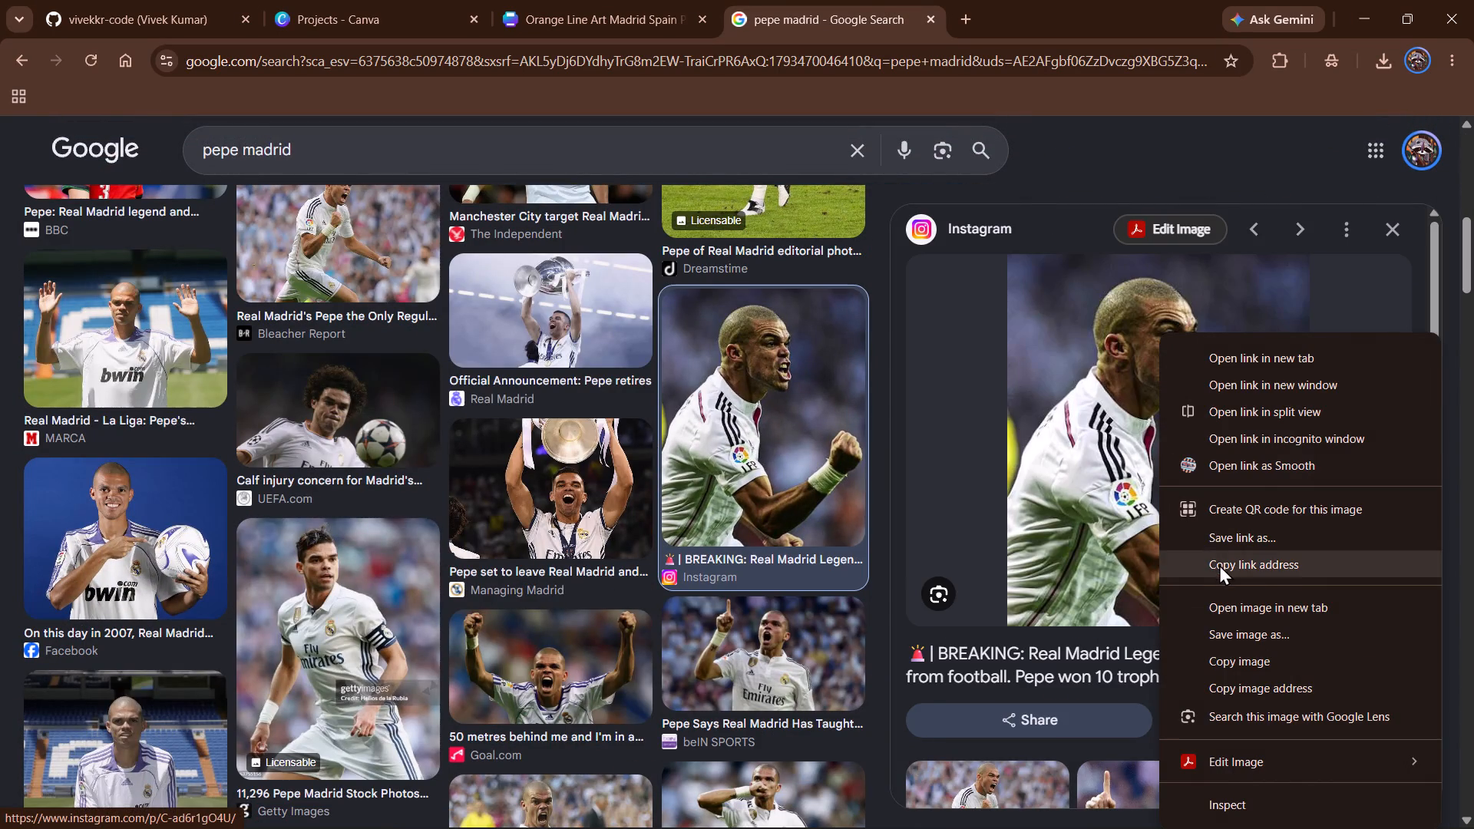
pyautogui.click(1220, 634)
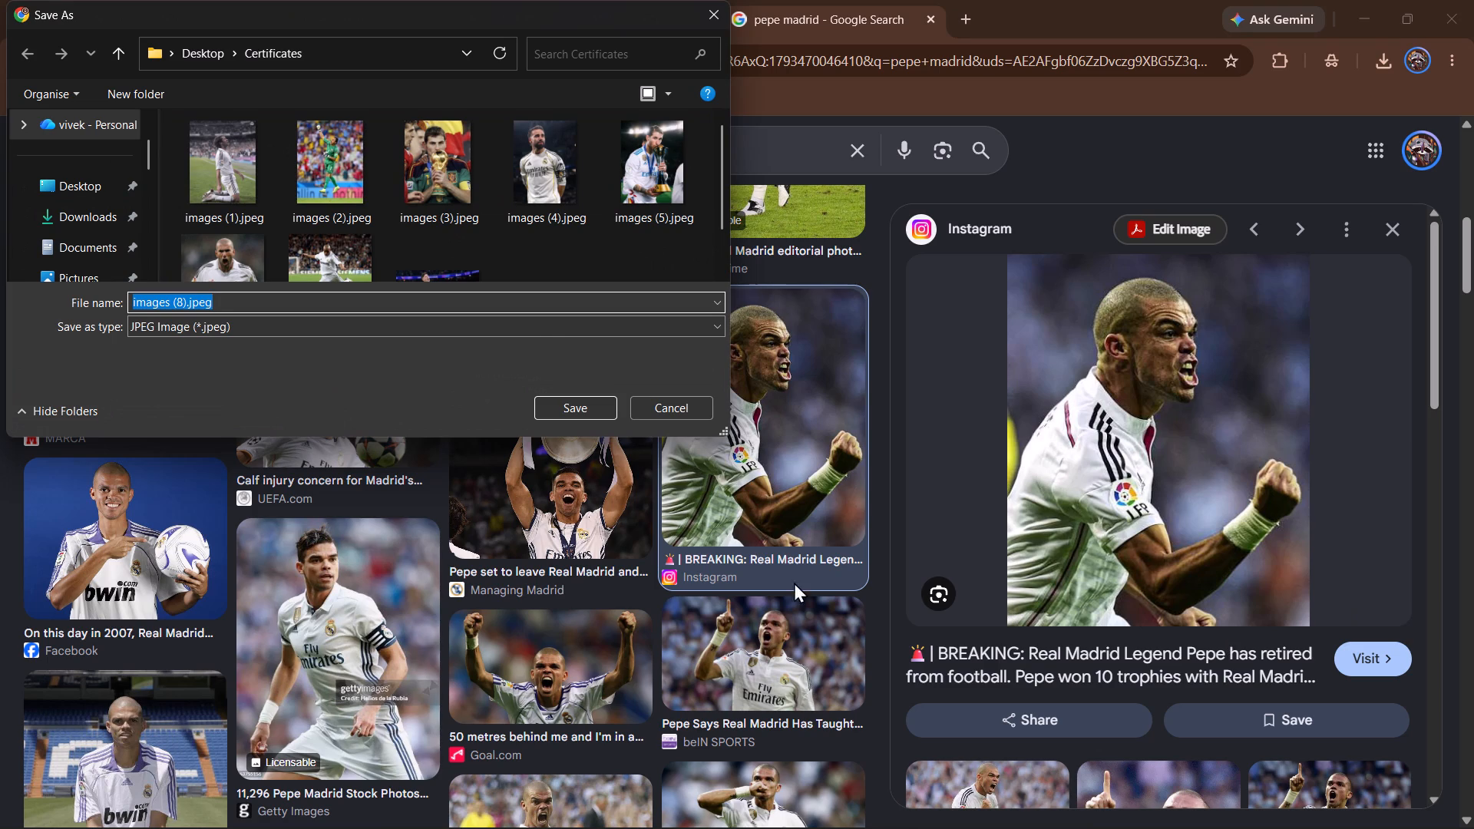
pyautogui.click(570, 398)
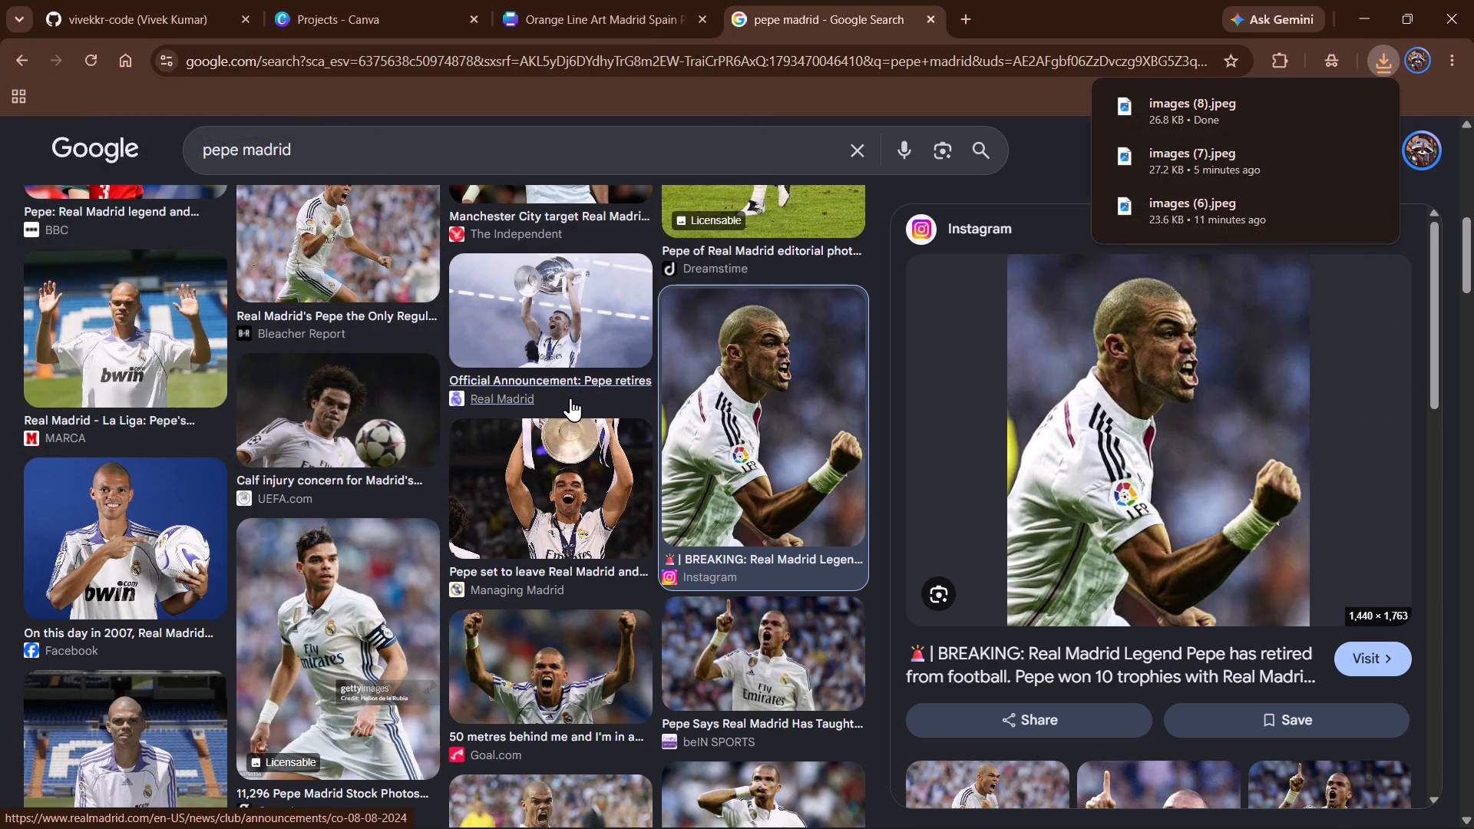
# Switch to the Canva poster design and upload images (8).jpeg from the Certificates folder.
pyautogui.click(606, 4)
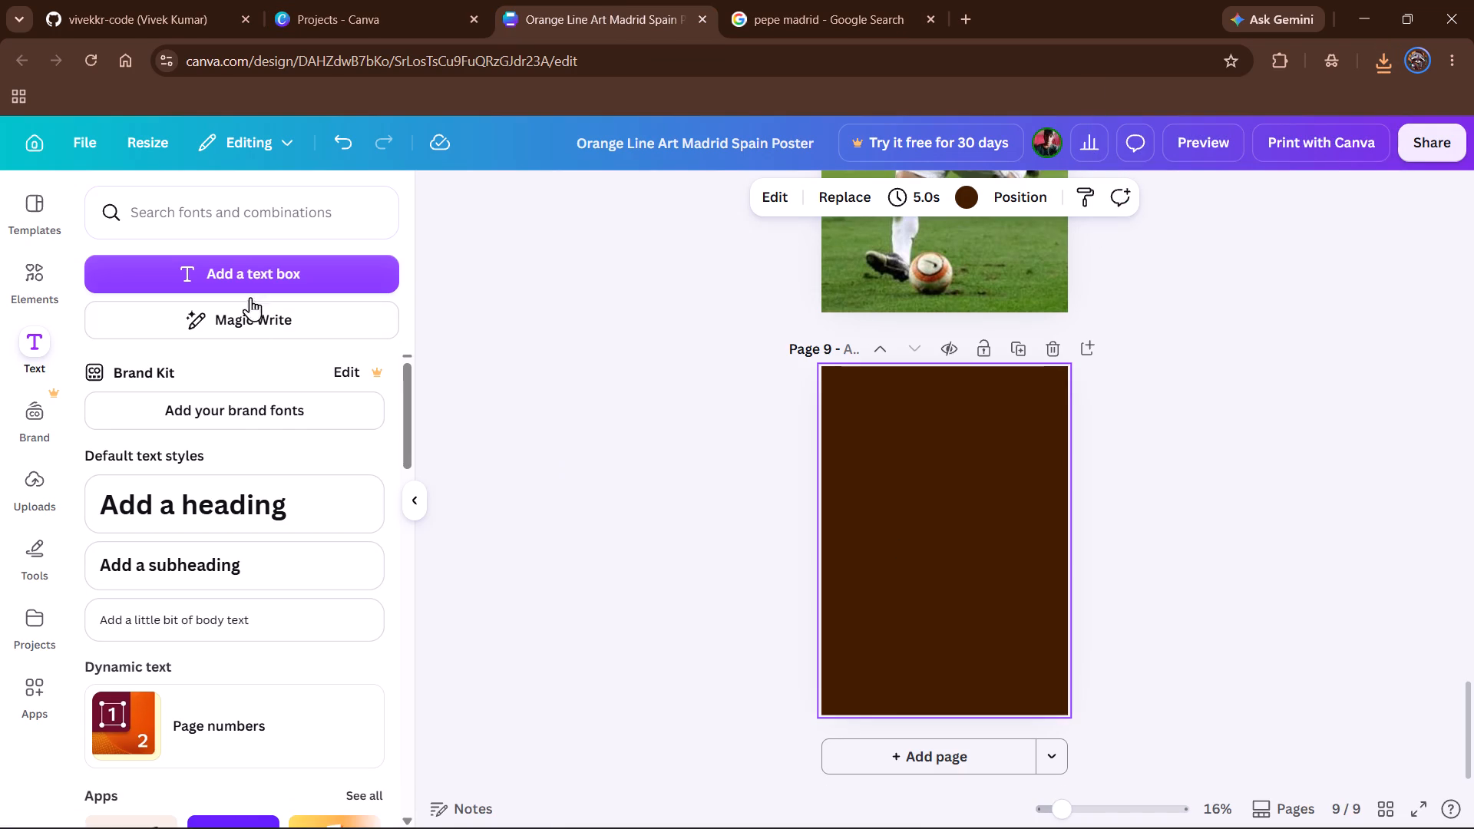
pyautogui.click(35, 474)
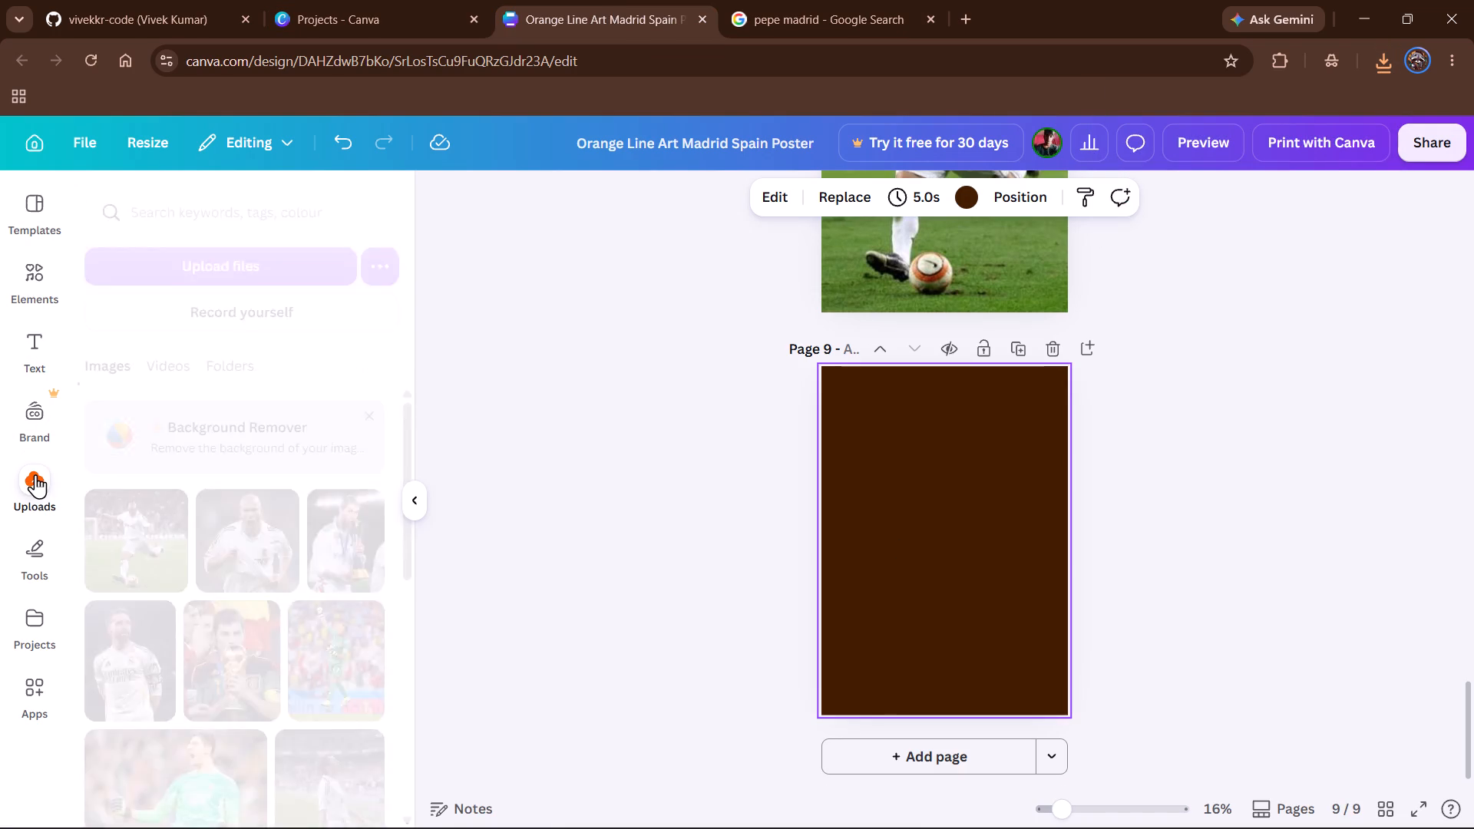
pyautogui.click(236, 285)
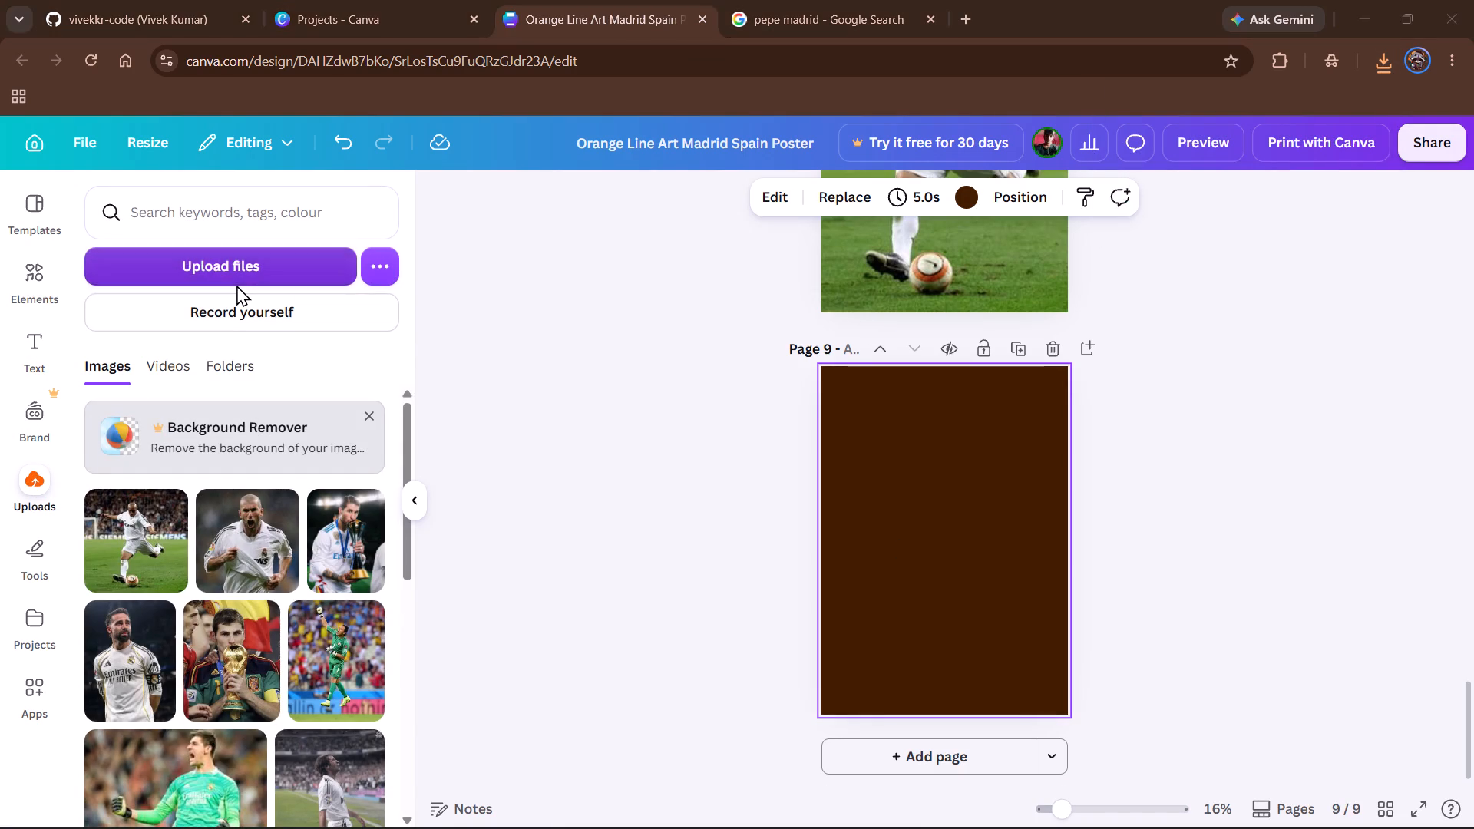
pyautogui.scroll(-1, 296, 280)
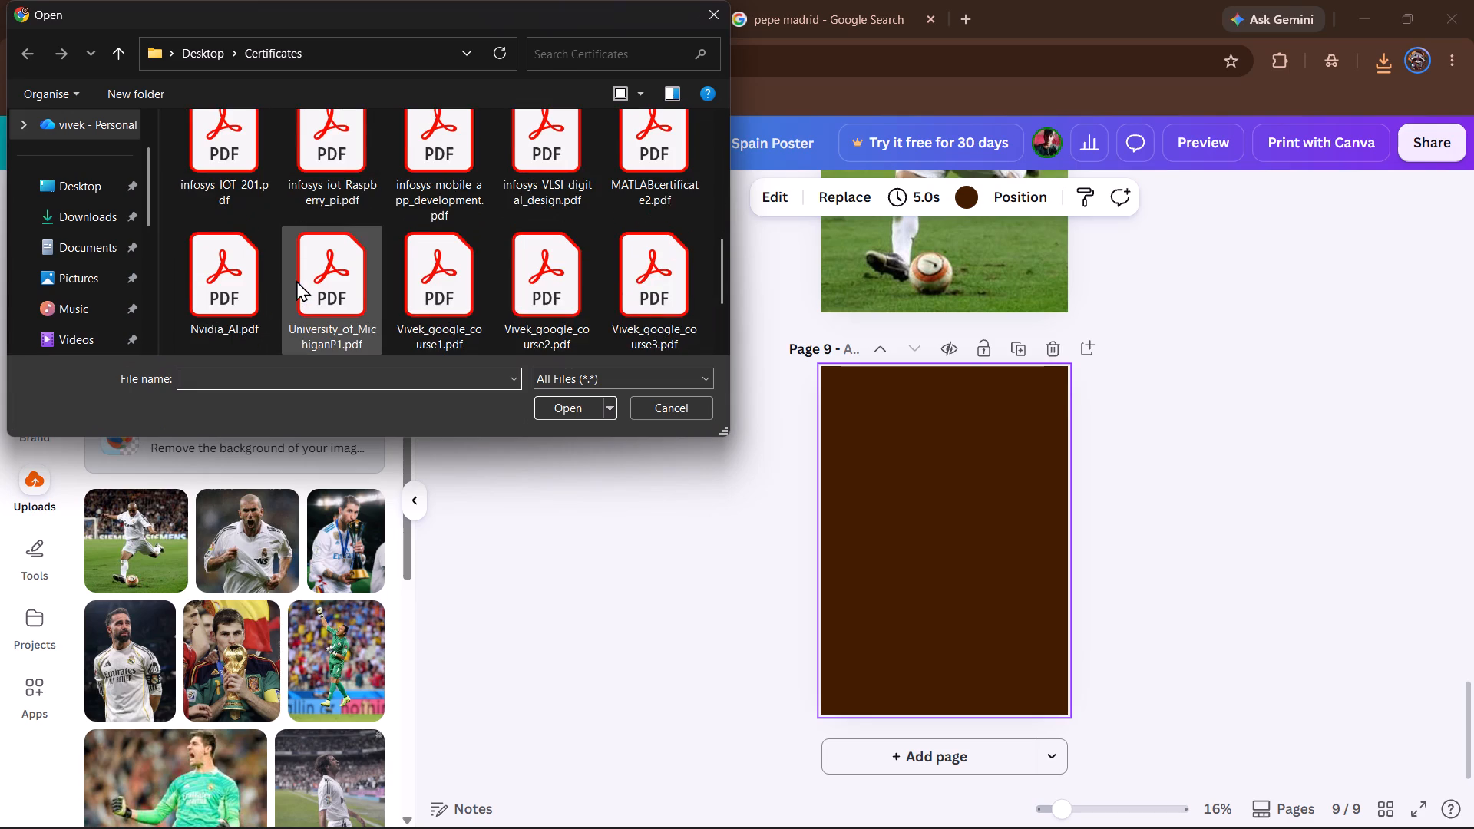
pyautogui.scroll(-1, 296, 280)
pyautogui.scroll(1, 296, 280)
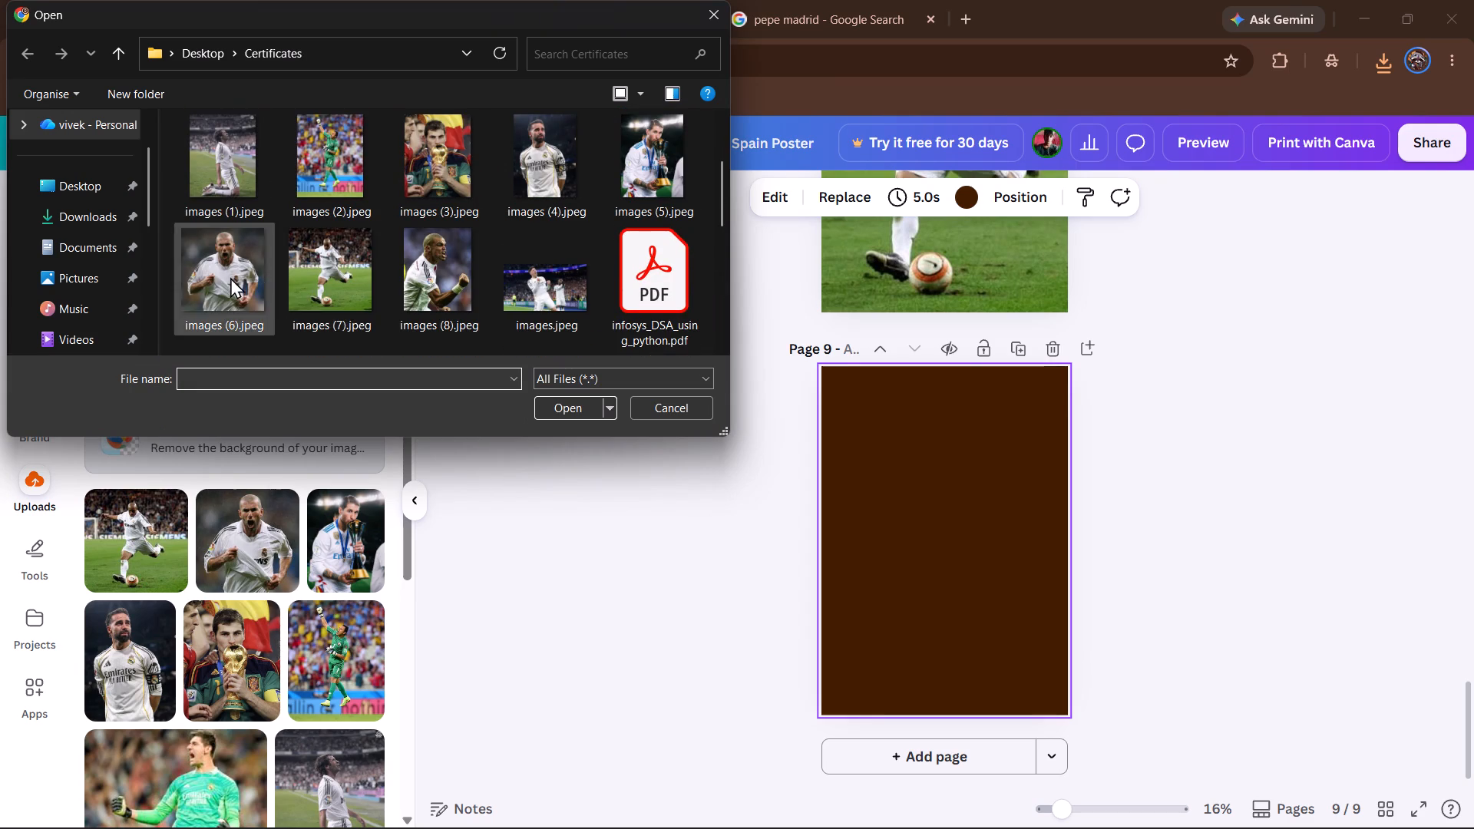
pyautogui.click(438, 281)
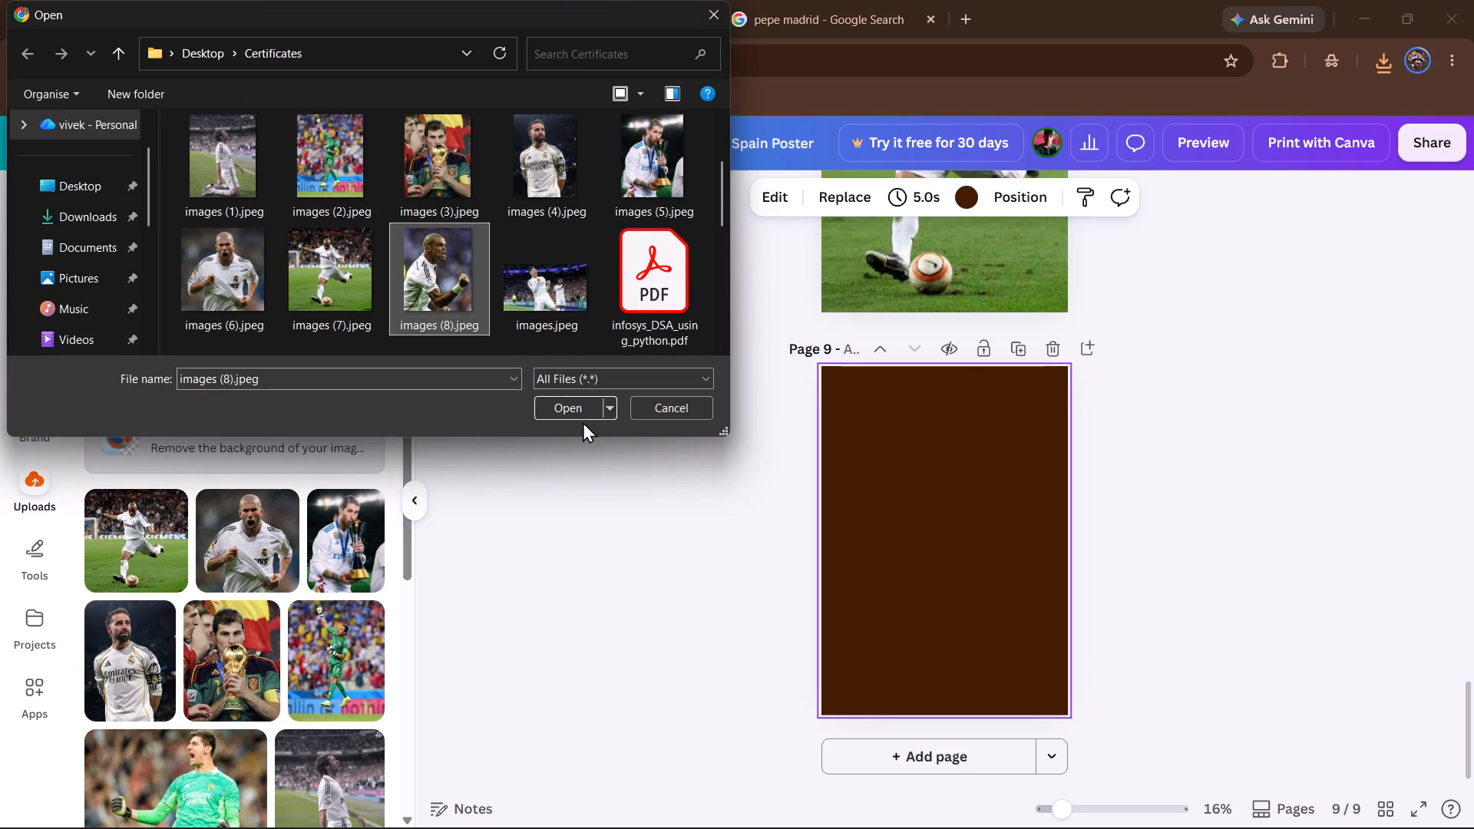
pyautogui.click(580, 406)
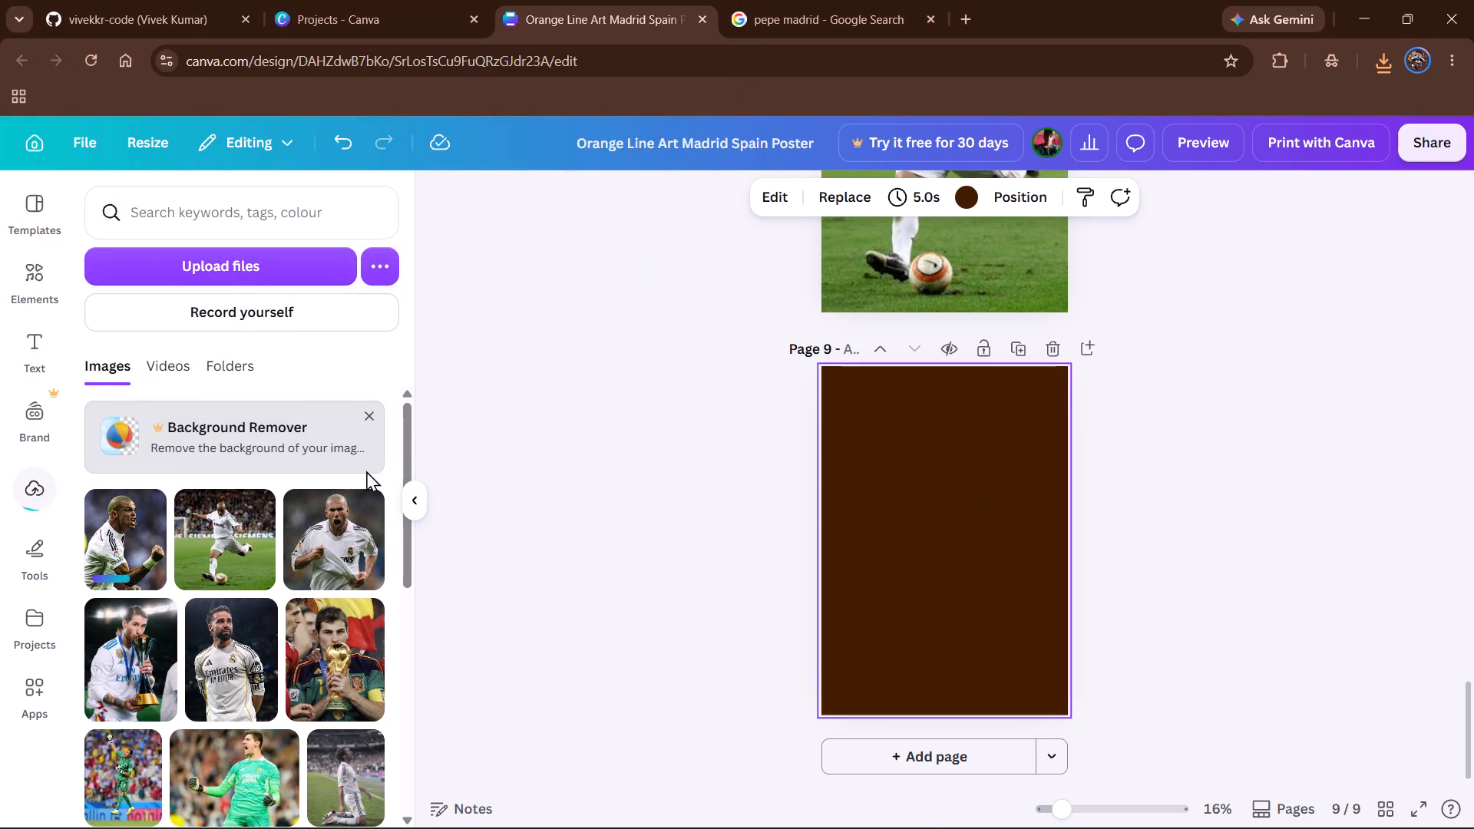
# Add the uploaded Pepe photo to page 9 and extend it on all four sides to cover the whole page.
pyautogui.click(112, 519)
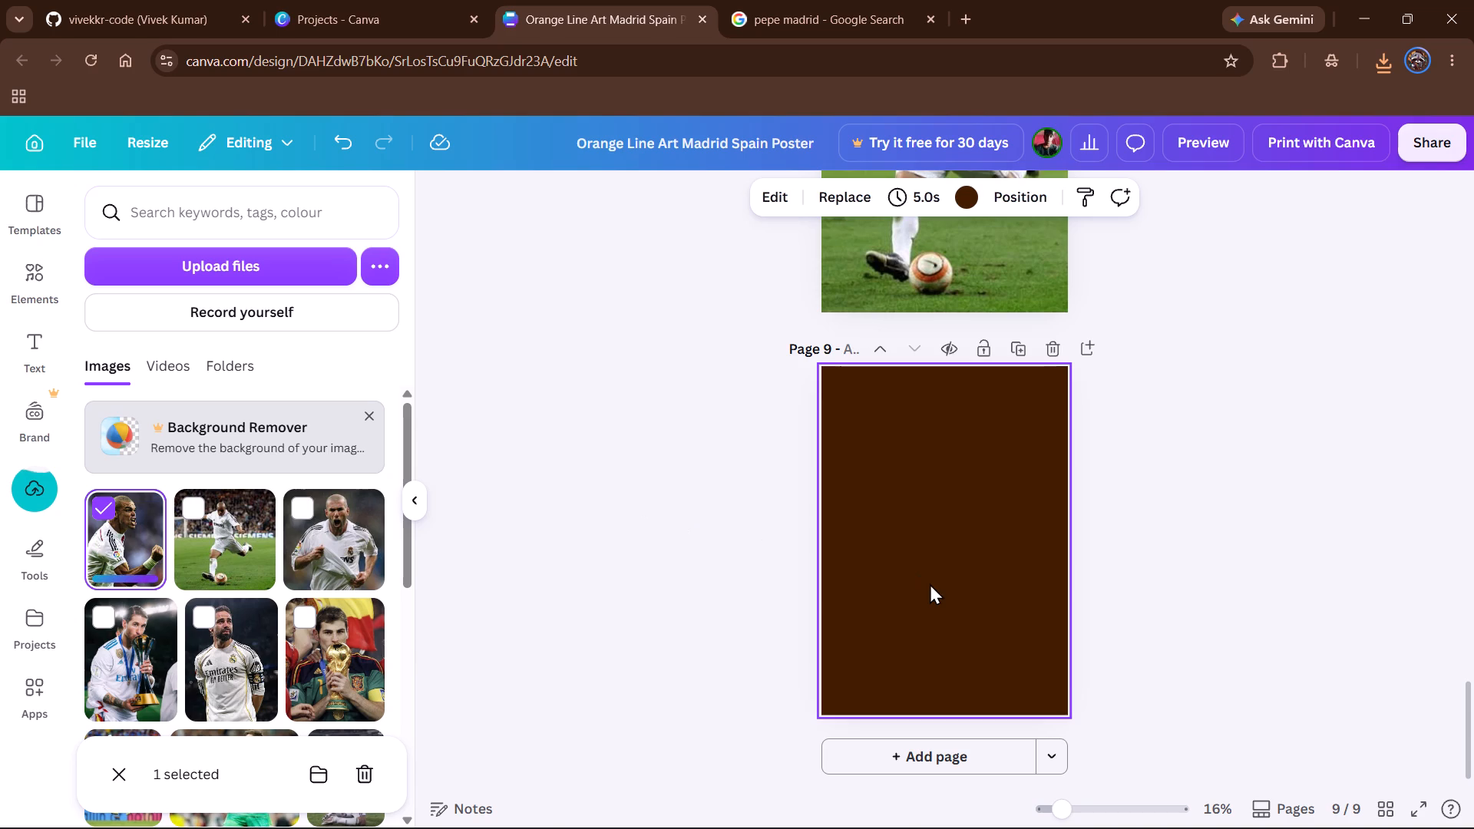
pyautogui.click(133, 564)
pyautogui.click(133, 564)
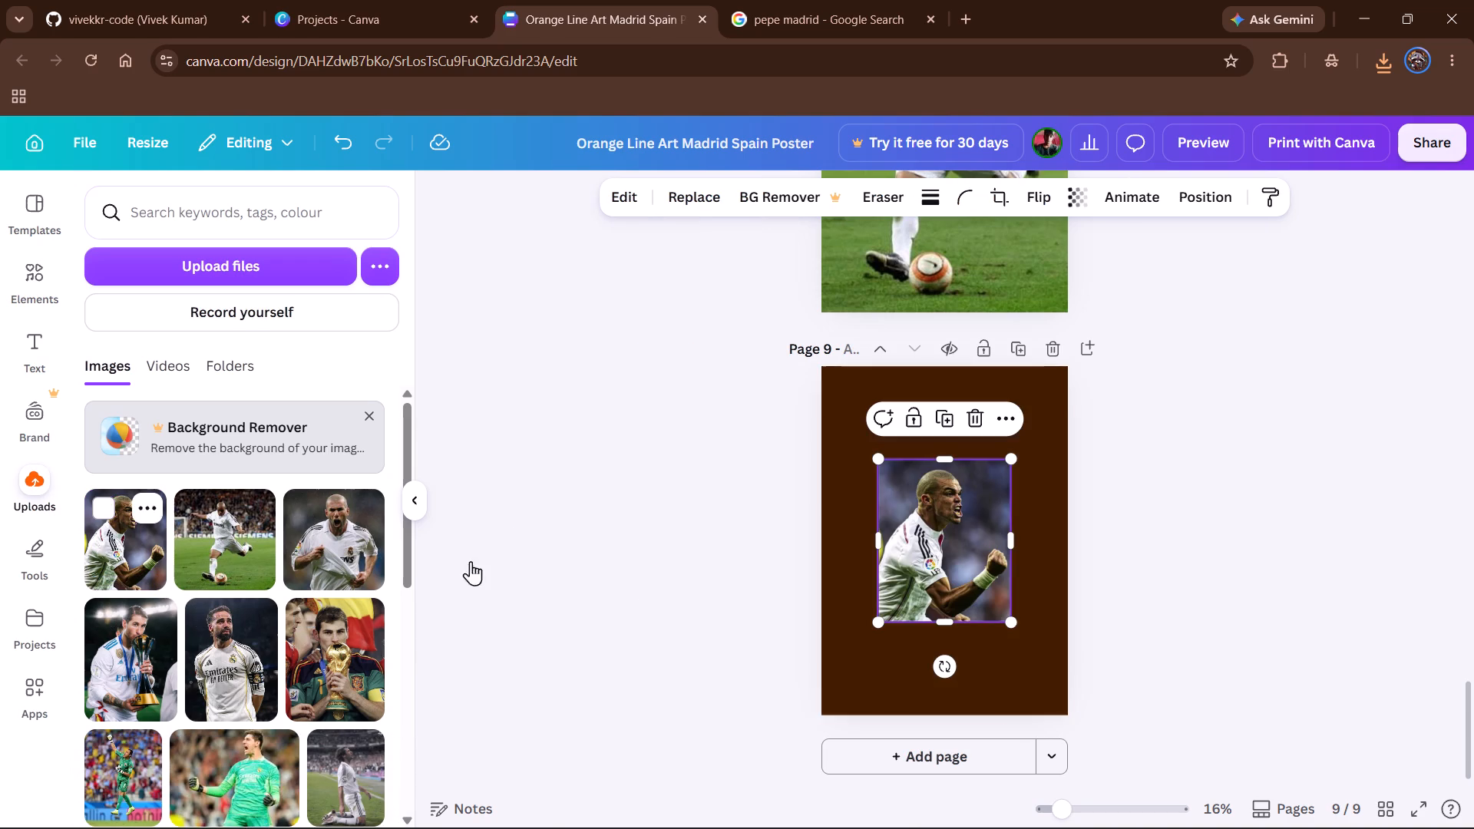
pyautogui.moveTo(944, 624); pyautogui.dragTo(944, 716)
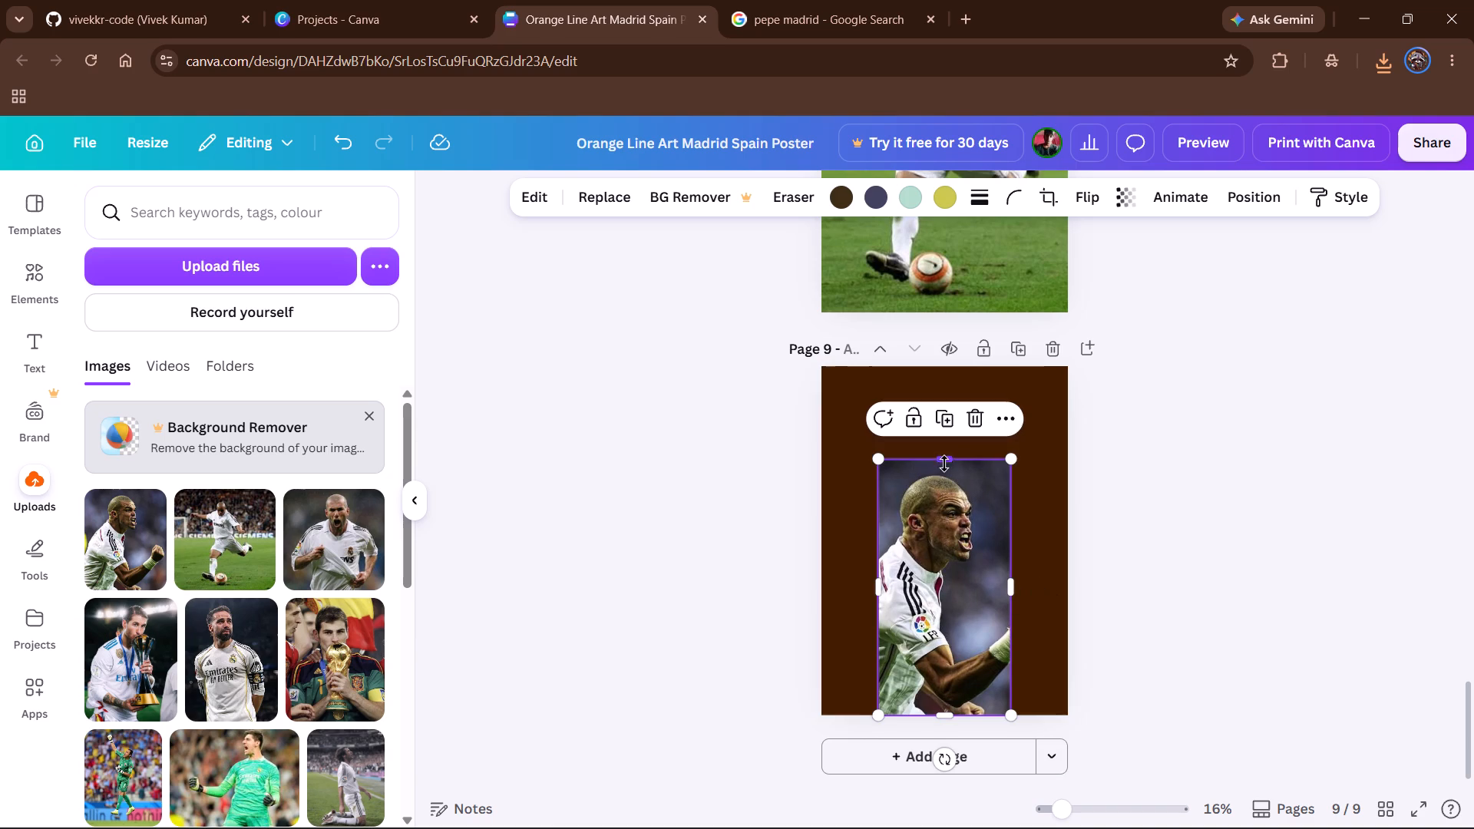
pyautogui.moveTo(946, 458); pyautogui.dragTo(946, 362)
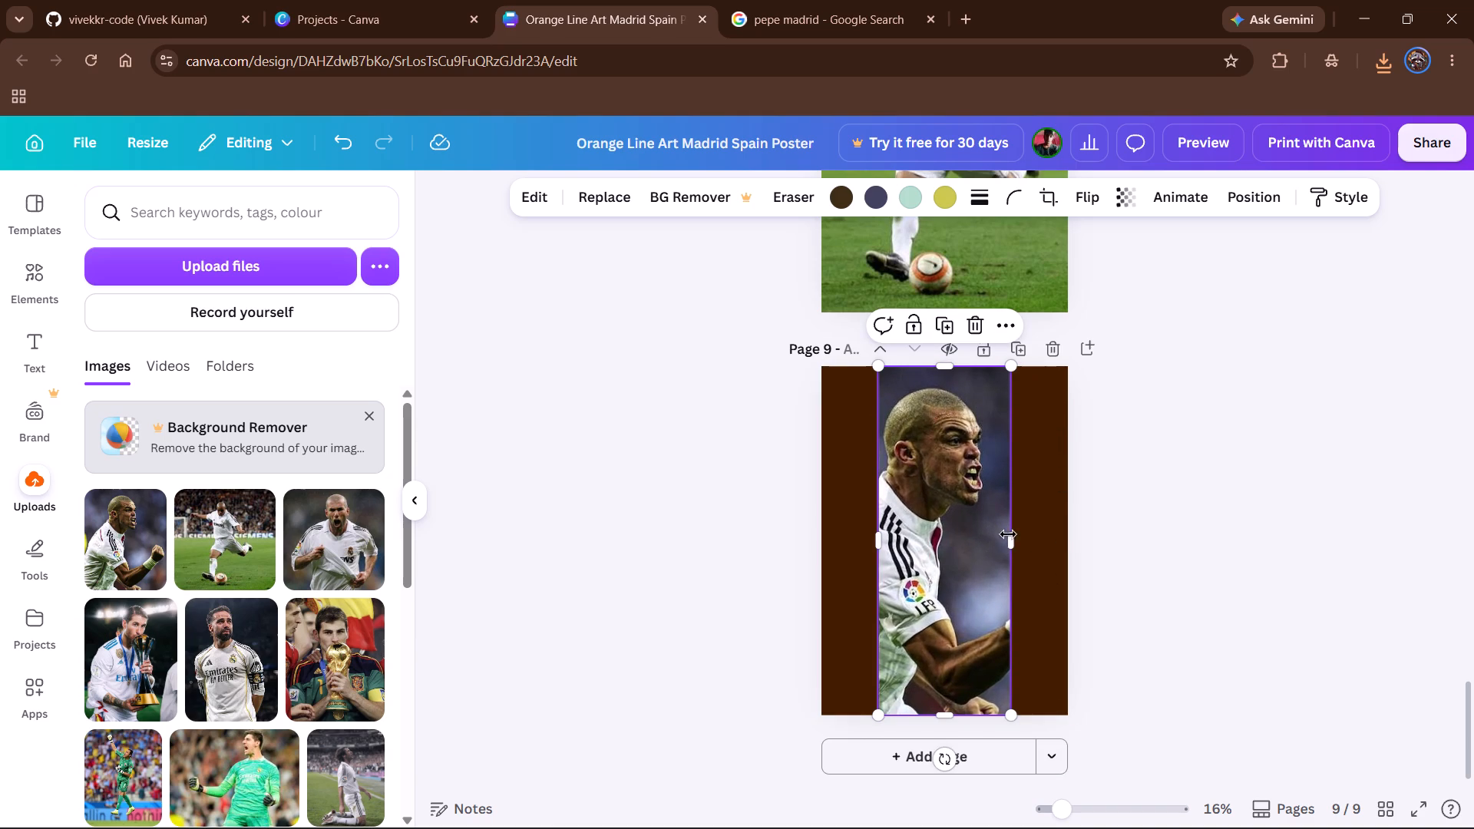
pyautogui.moveTo(1012, 537); pyautogui.dragTo(1066, 550)
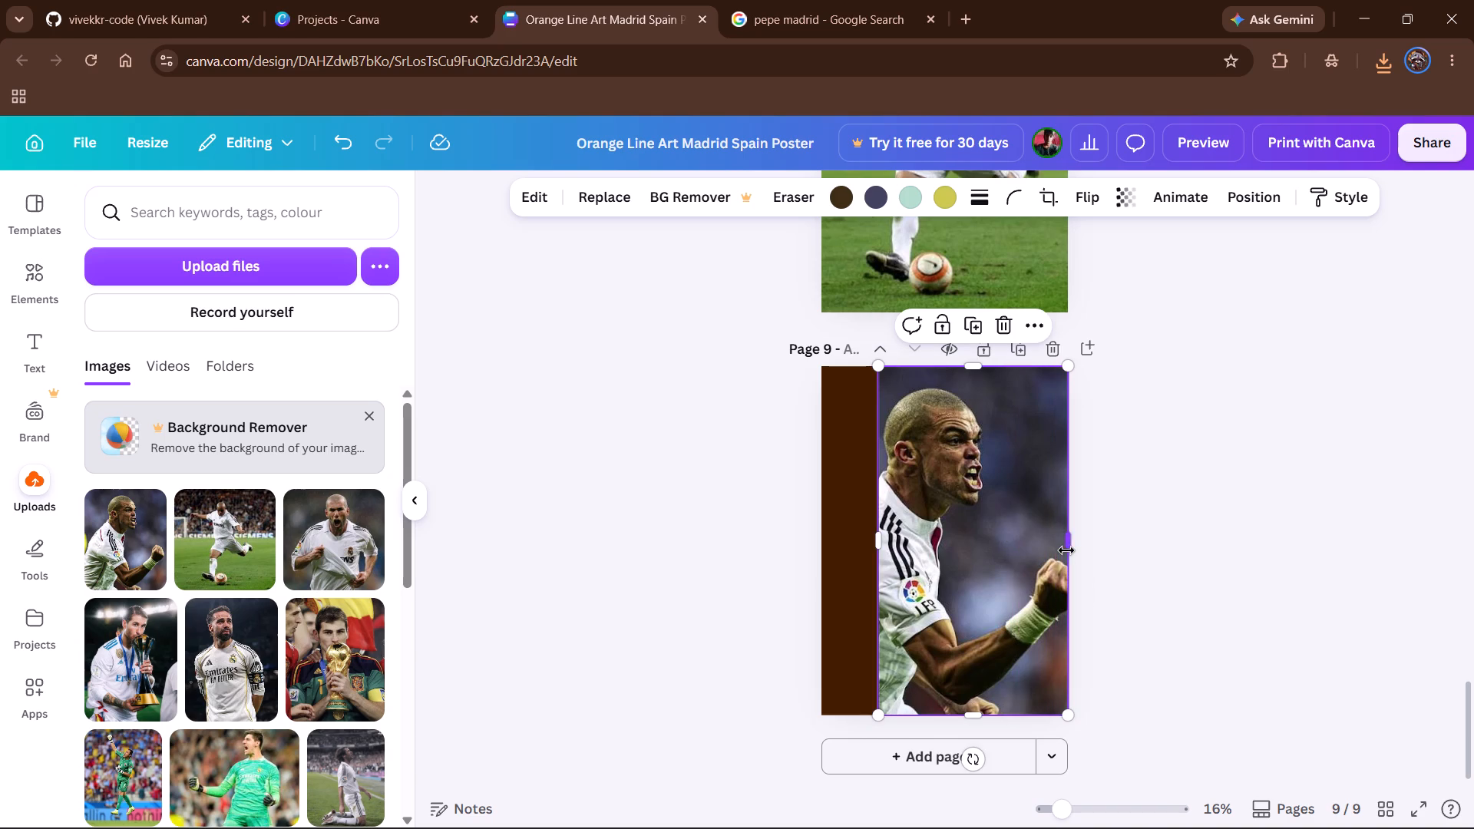
pyautogui.moveTo(876, 544); pyautogui.dragTo(825, 560)
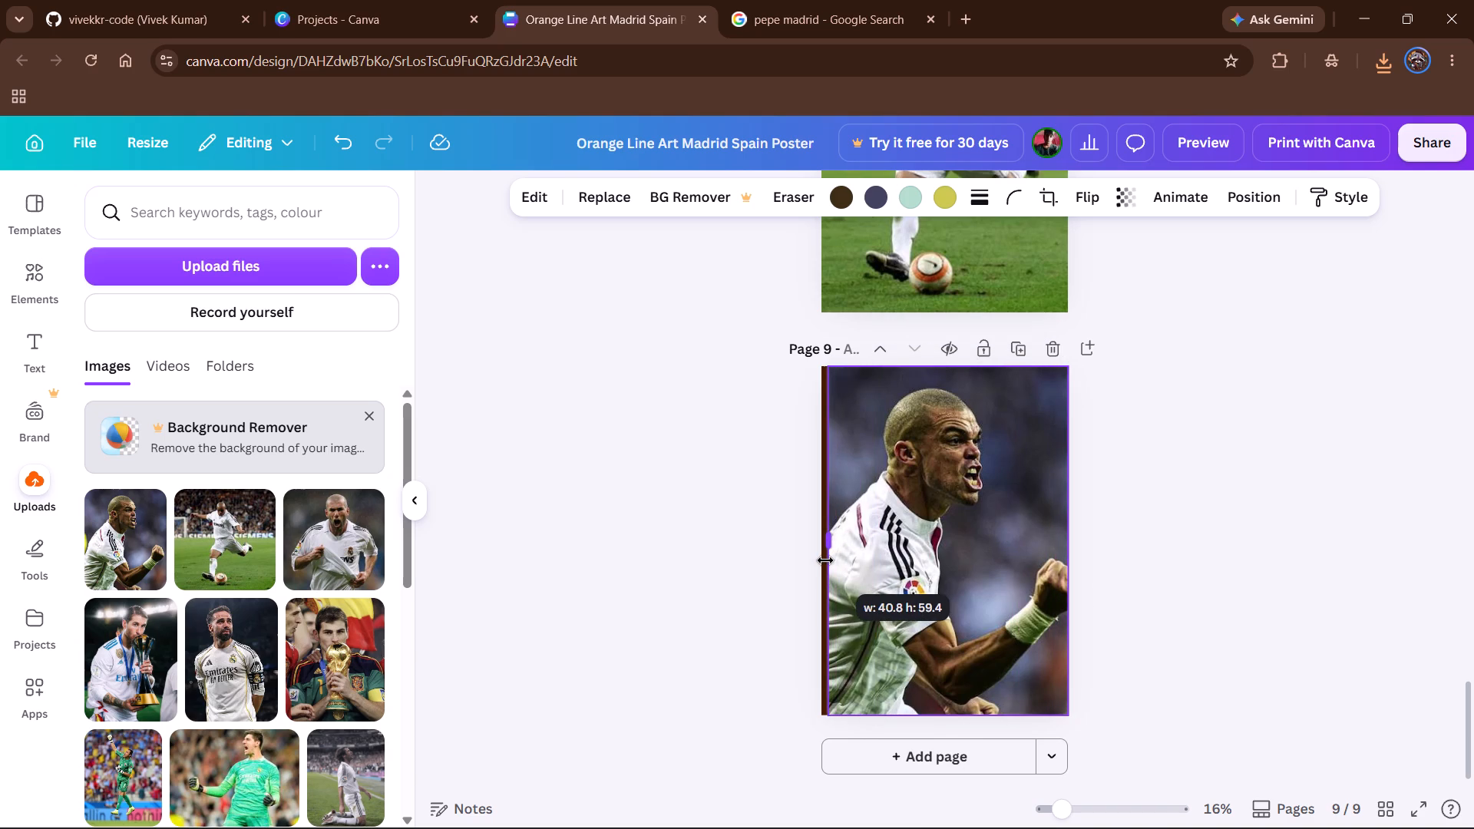
pyautogui.moveTo(825, 560); pyautogui.dragTo(818, 560)
pyautogui.click(1010, 603)
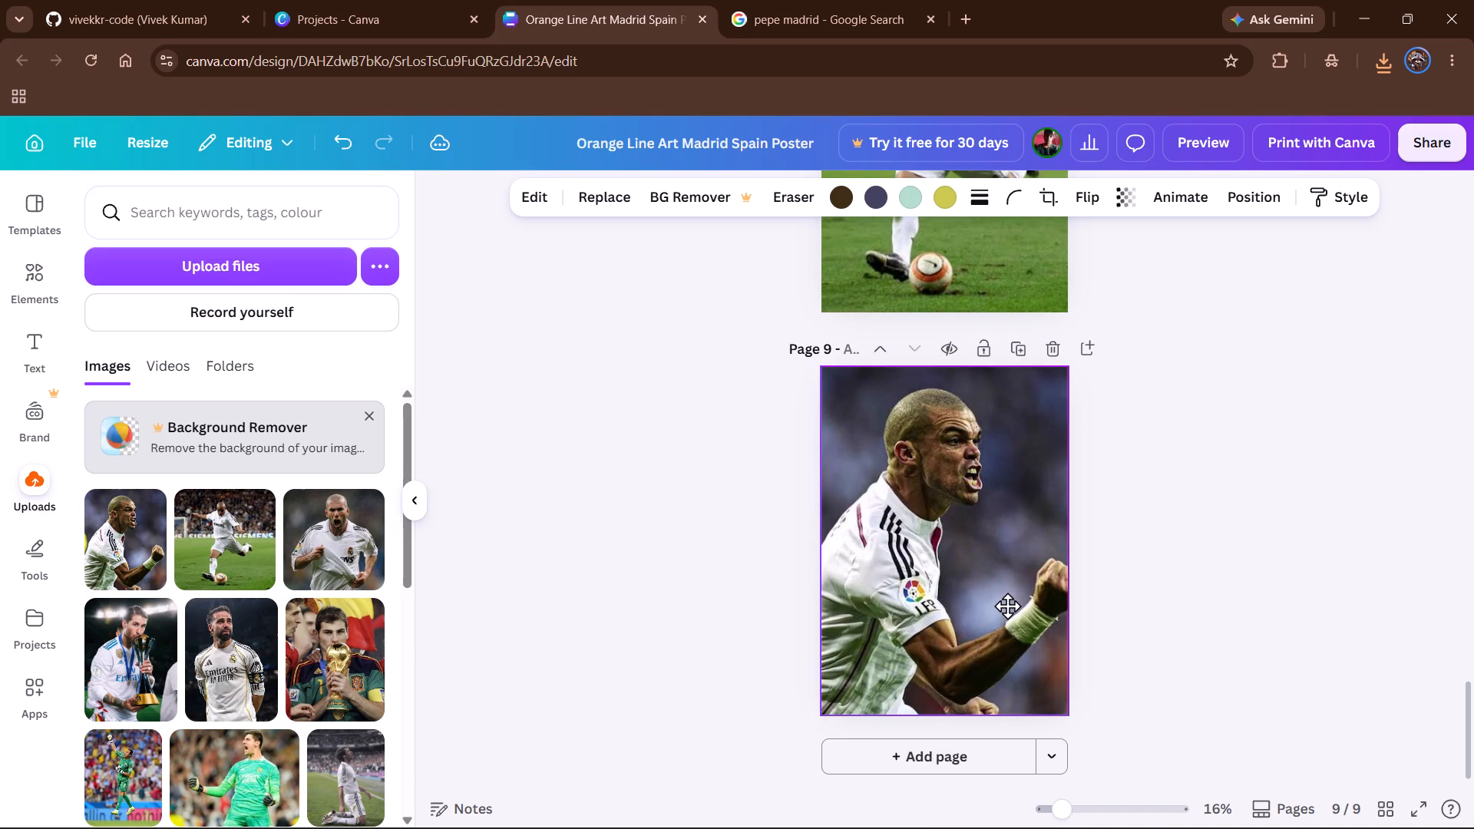
pyautogui.click(1215, 600)
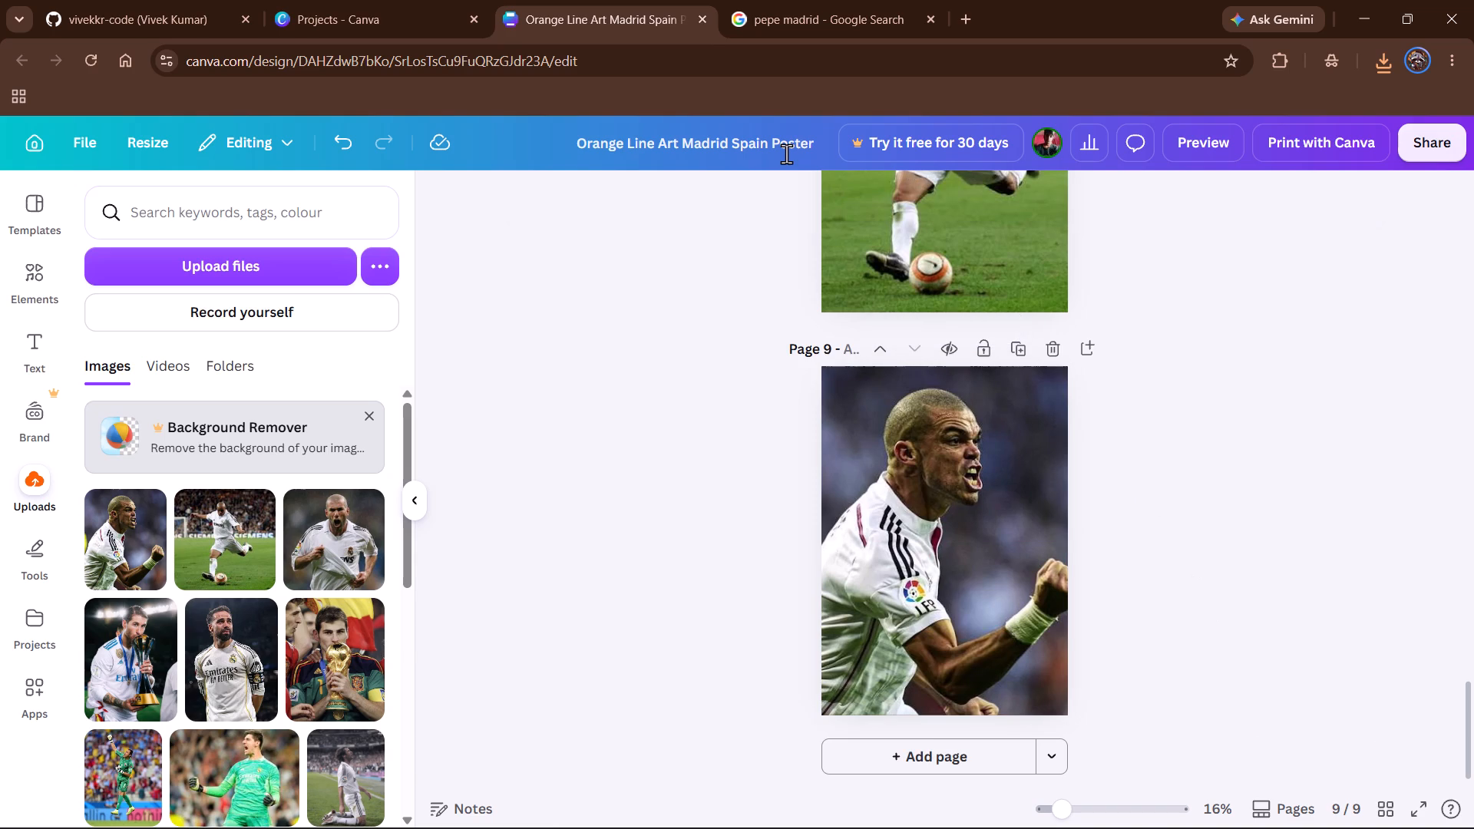
# Add a text box reading "pepe" to page 9.
pyautogui.click(37, 345)
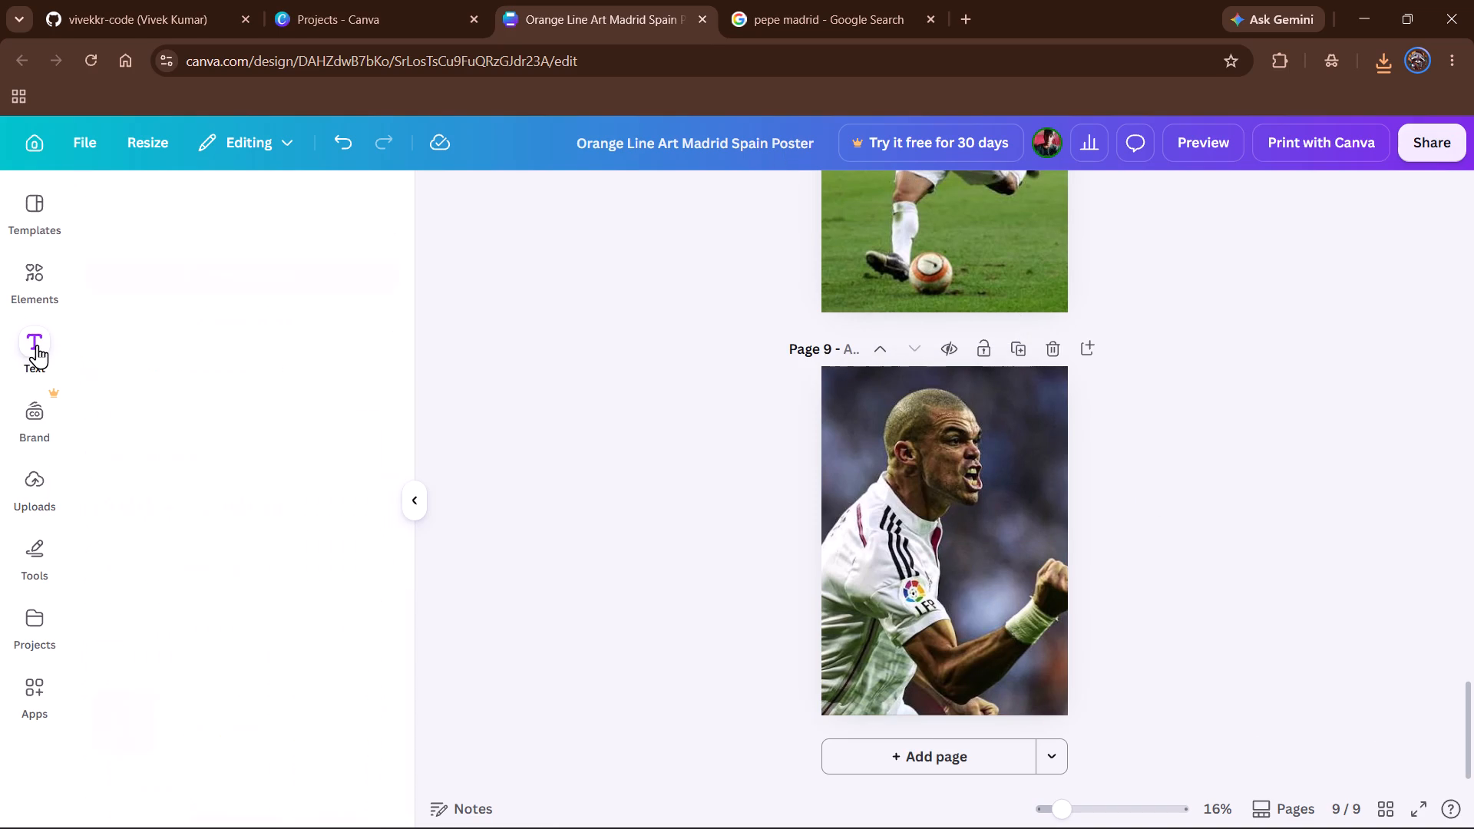
pyautogui.click(200, 287)
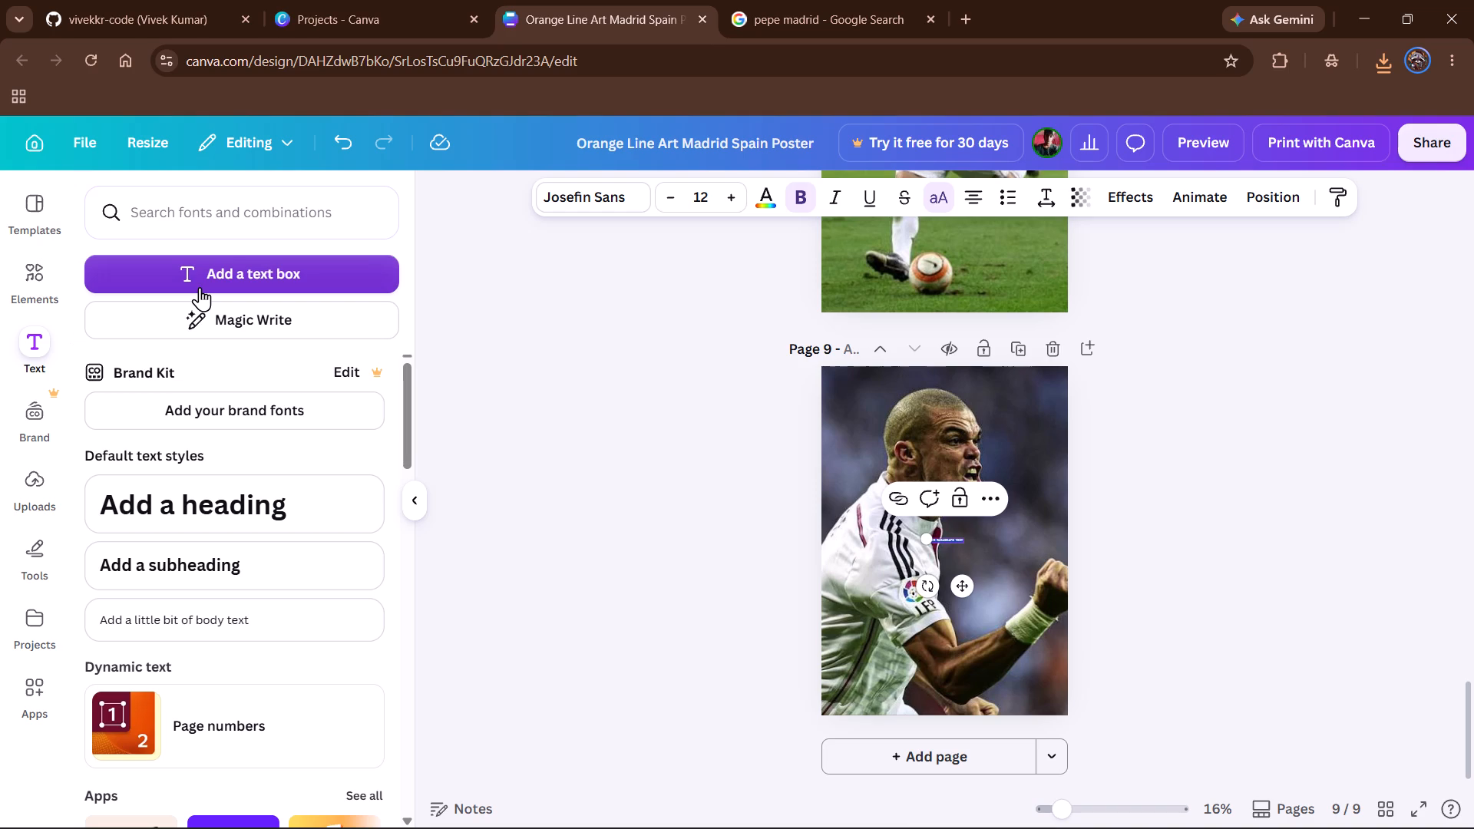
pyautogui.press('p')
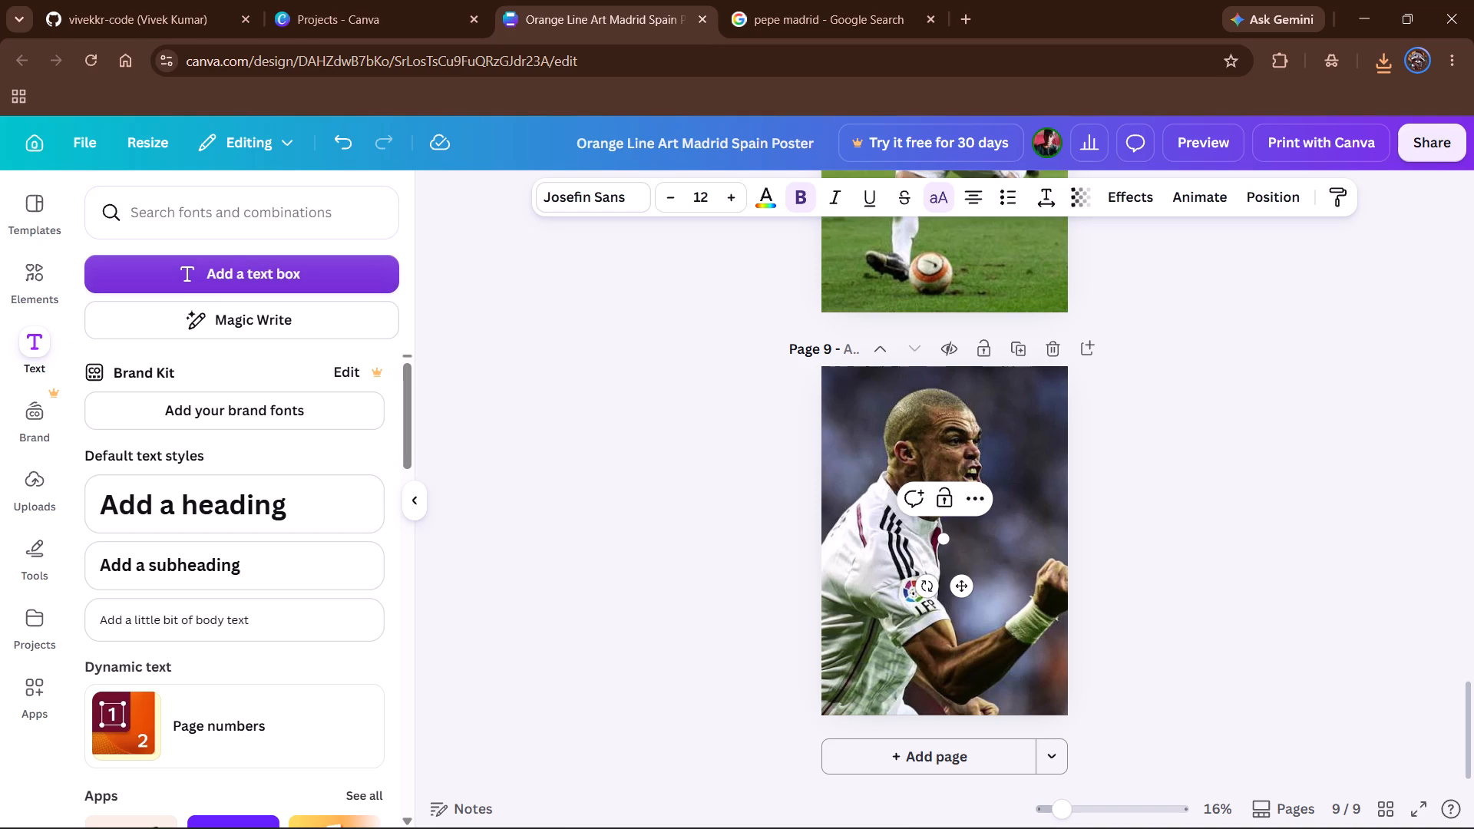
pyautogui.write('epe')
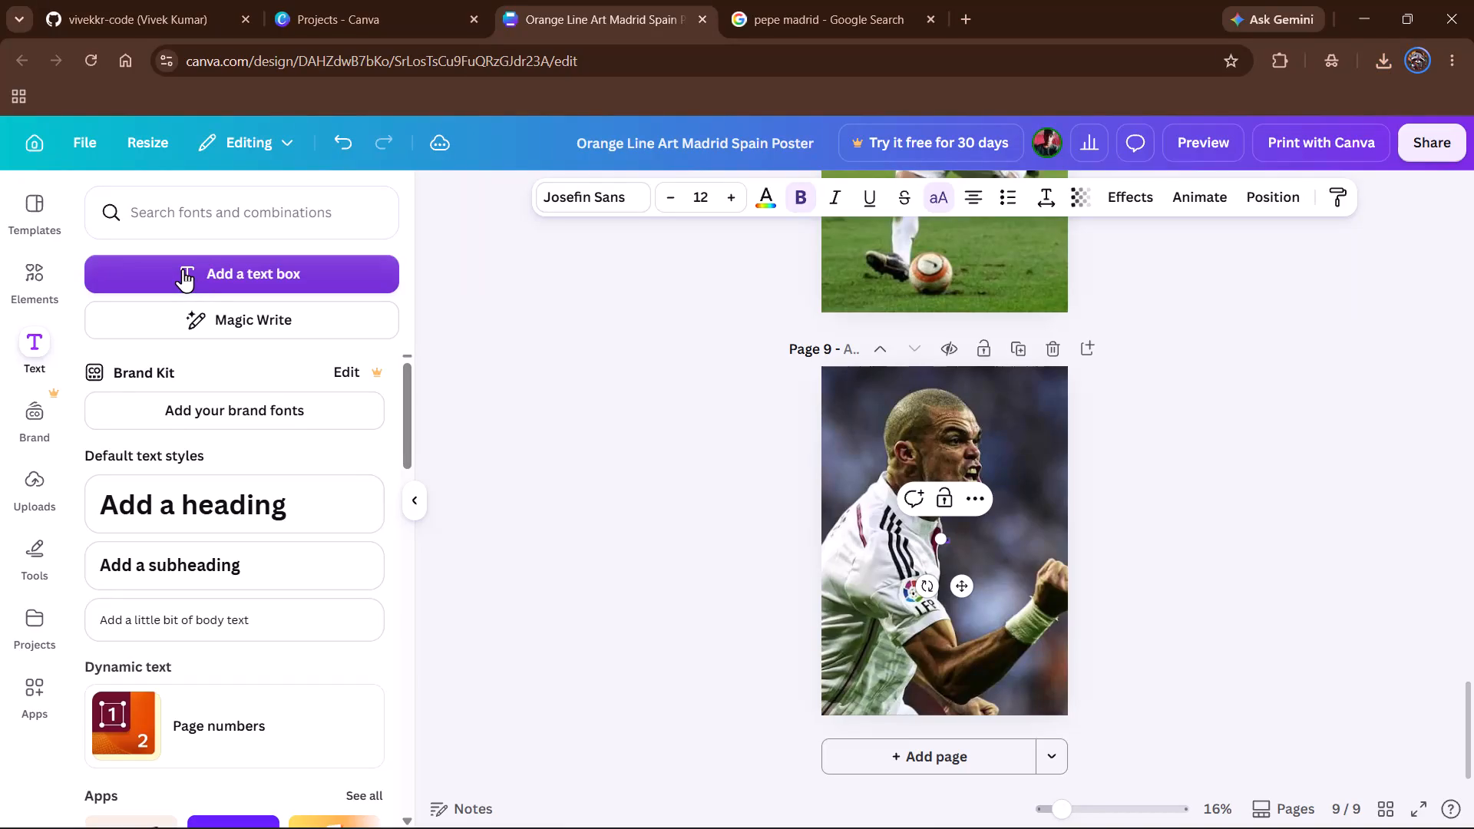
# Increase the font size of all the "PEPE" text on page 9 to 124.
pyautogui.hotkey('ctrl', 'a')
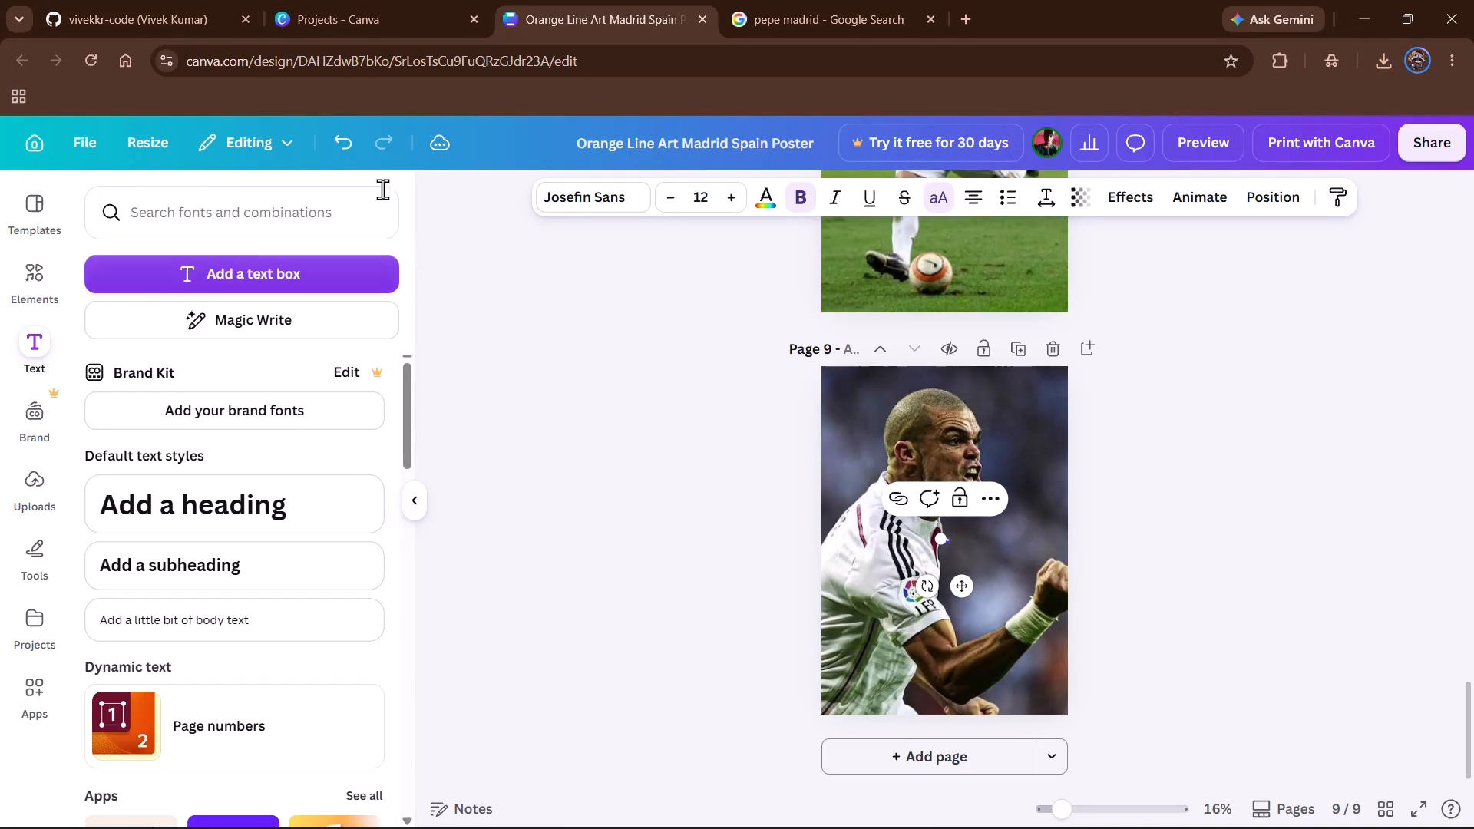
pyautogui.tripleClick(739, 200)
pyautogui.tripleClick(739, 200)
pyautogui.tripleClick(739, 200)
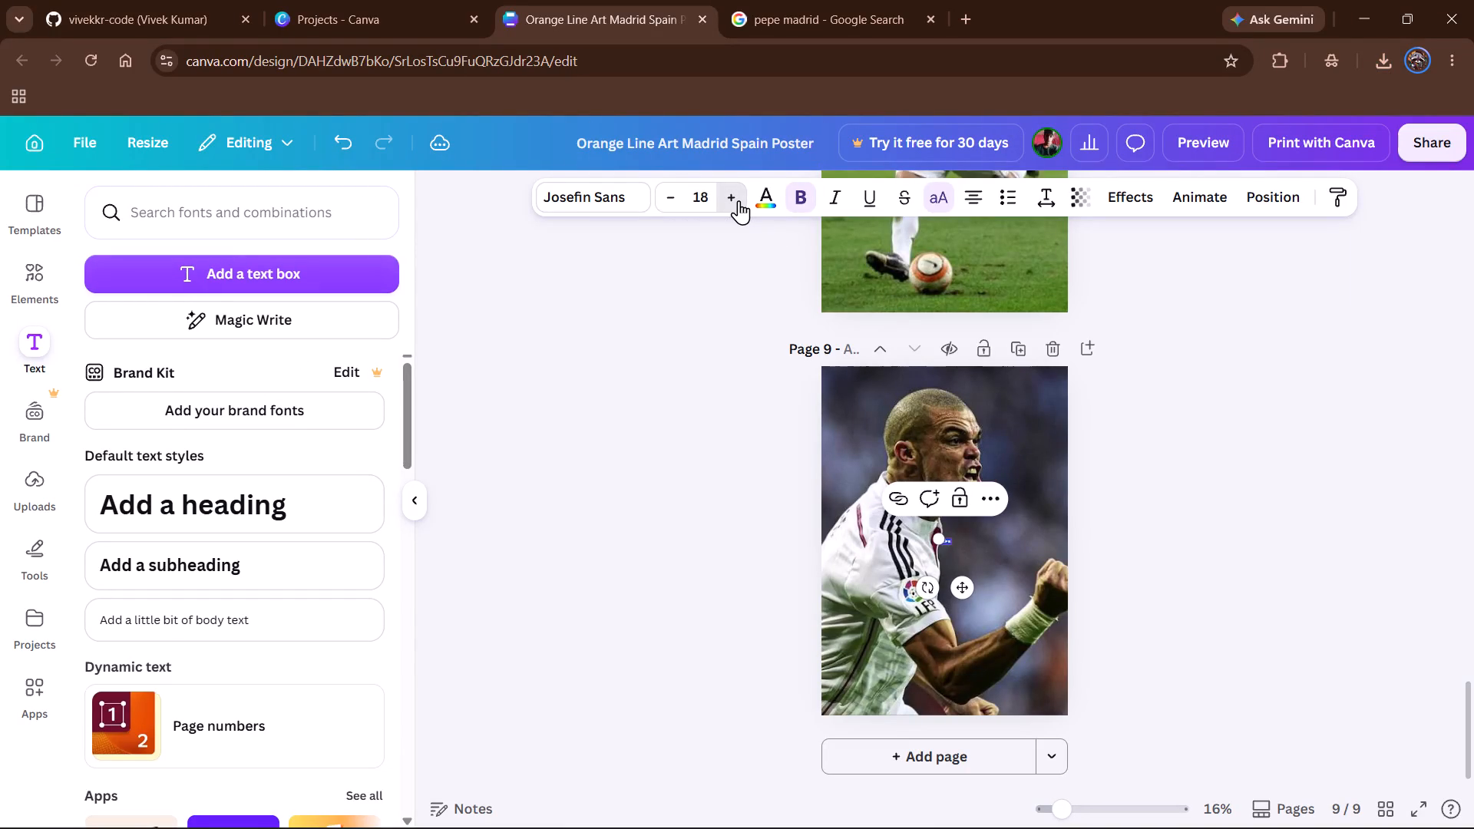
pyautogui.tripleClick(739, 200)
pyautogui.click(739, 200)
pyautogui.moveTo(739, 200); pyautogui.dragTo(742, 132)
pyautogui.click(742, 132)
pyautogui.click(742, 132)
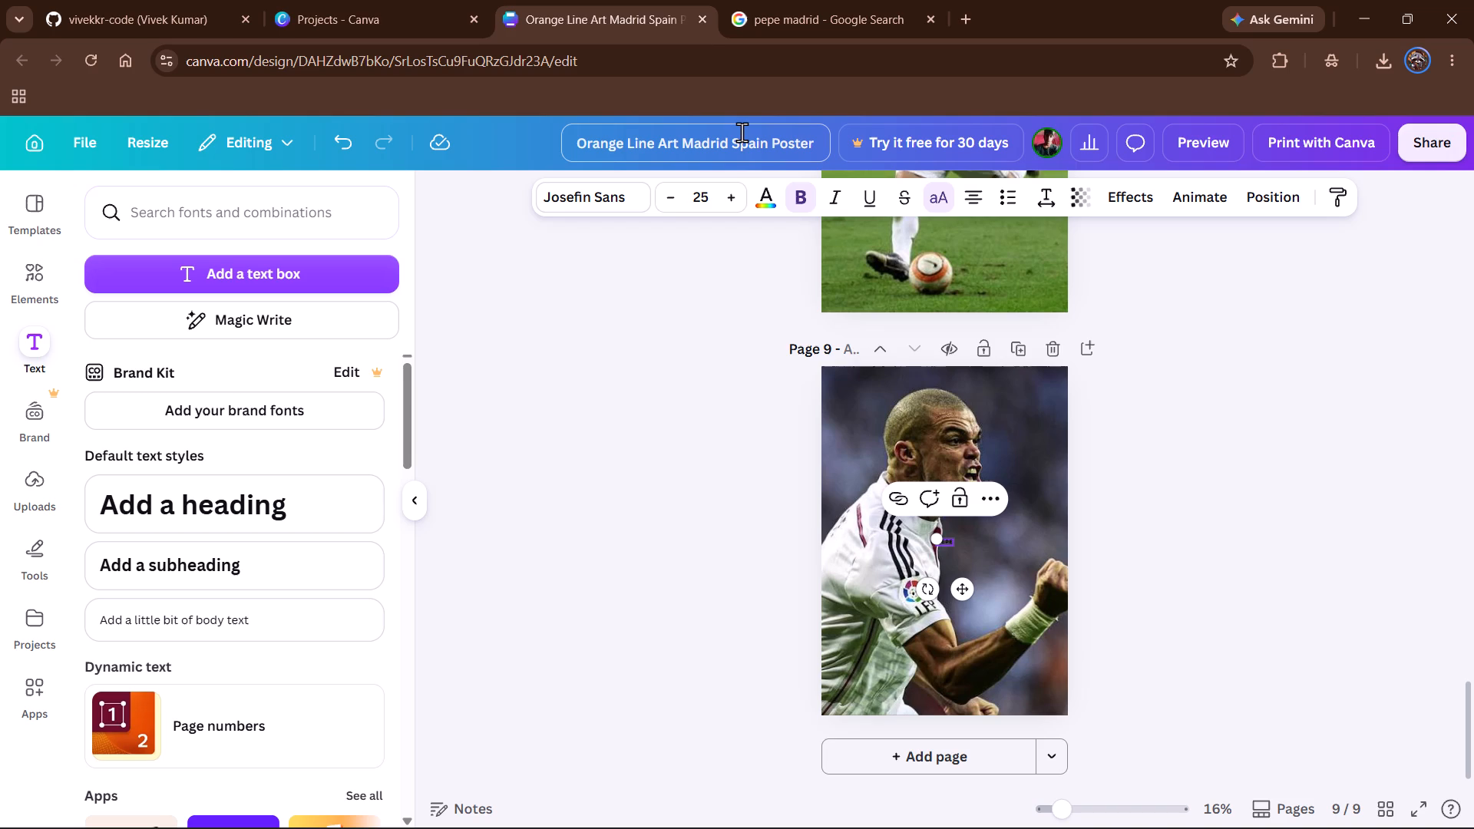
pyautogui.click(731, 202)
pyautogui.tripleClick(731, 202)
pyautogui.tripleClick(731, 202)
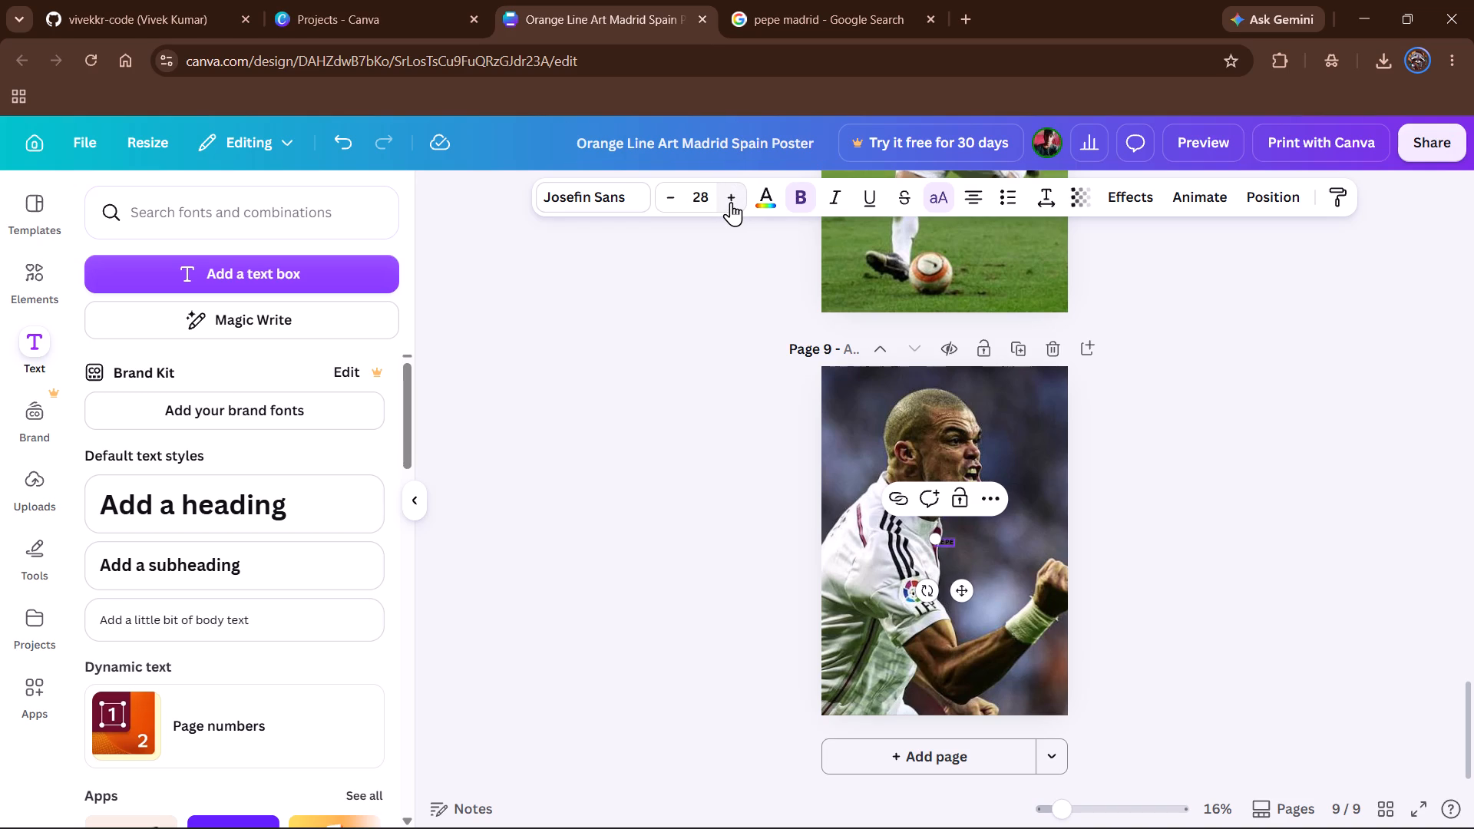
pyautogui.doubleClick(731, 202)
pyautogui.rightClick(731, 202)
pyautogui.tripleClick(731, 202)
pyautogui.tripleClick(731, 202)
pyautogui.rightClick(731, 202)
pyautogui.rightClick(731, 202)
pyautogui.rightClick(731, 202)
pyautogui.tripleClick(731, 202)
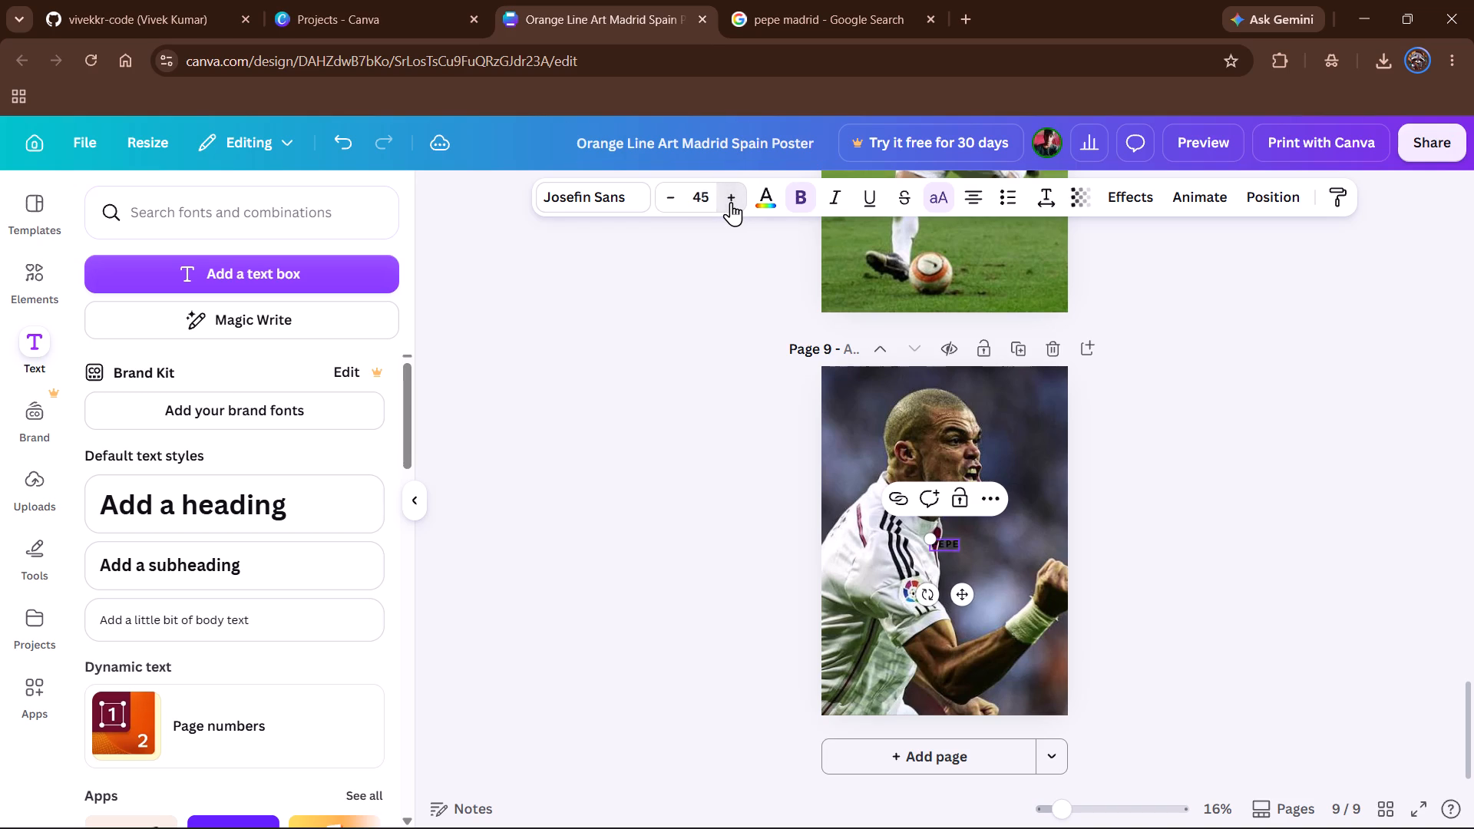
pyautogui.tripleClick(731, 202)
pyautogui.doubleClick(731, 202)
pyautogui.rightClick(731, 202)
pyautogui.doubleClick(731, 202)
pyautogui.rightClick(731, 202)
pyautogui.rightClick(731, 202)
pyautogui.rightClick(731, 202)
pyautogui.rightClick(731, 202)
pyautogui.rightClick(731, 202)
pyautogui.rightClick(731, 202)
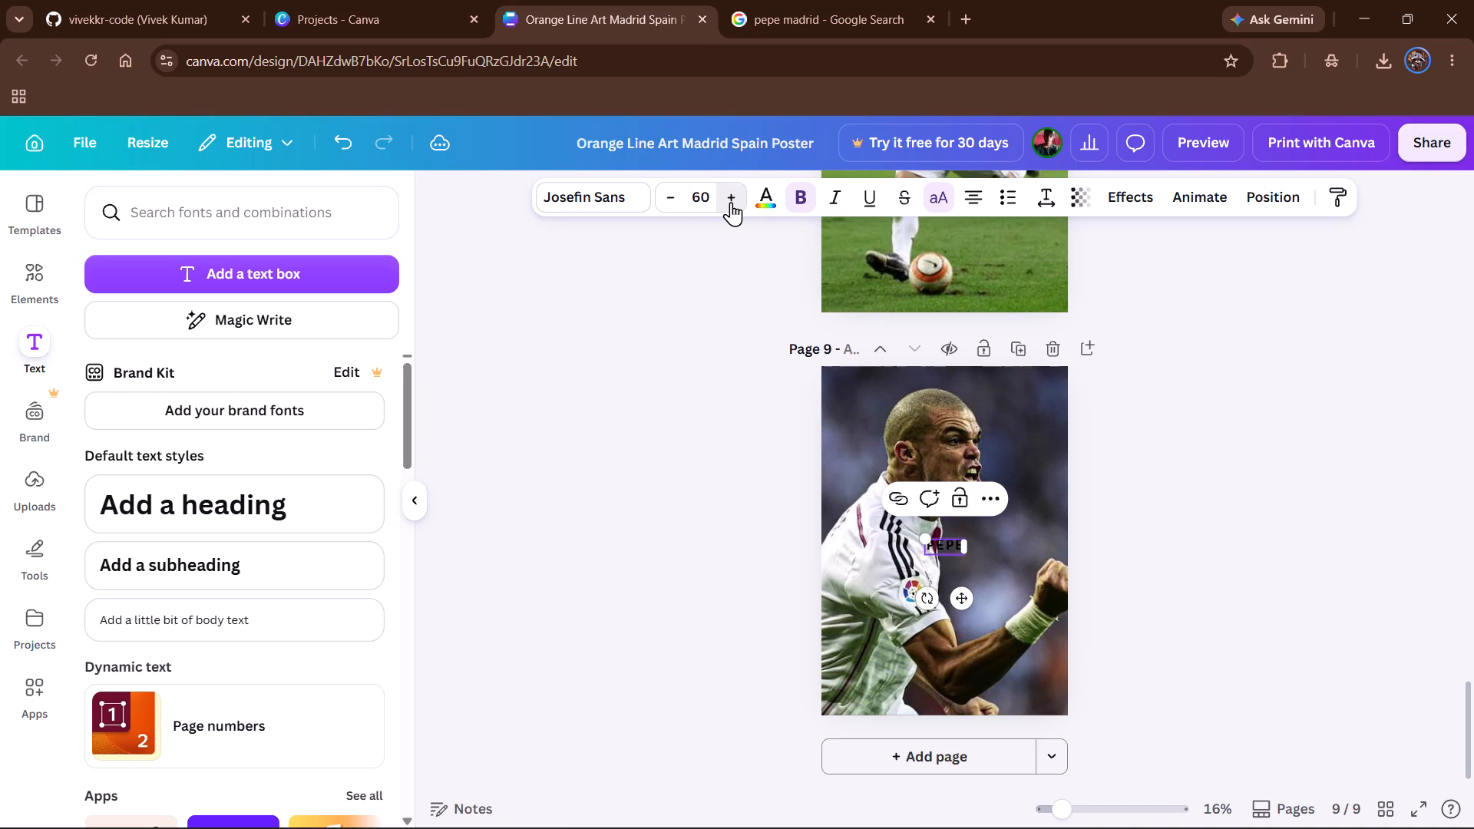
pyautogui.rightClick(731, 202)
pyautogui.rightClick(731, 202)
pyautogui.rightClick(731, 202)
pyautogui.doubleClick(731, 202)
pyautogui.rightClick(731, 202)
pyautogui.rightClick(731, 202)
pyautogui.doubleClick(731, 202)
pyautogui.rightClick(731, 202)
pyautogui.rightClick(731, 202)
pyautogui.doubleClick(731, 202)
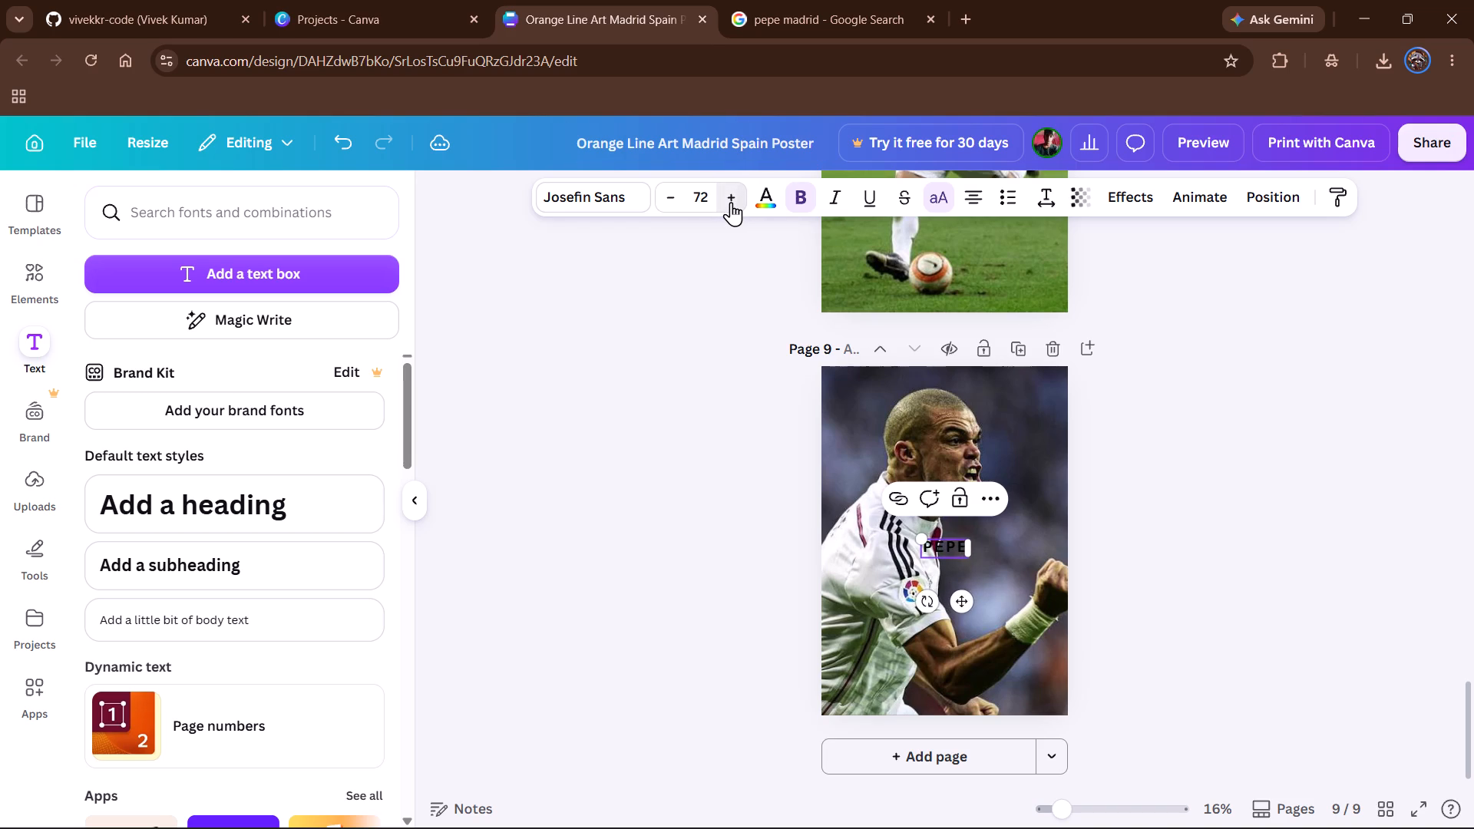
pyautogui.rightClick(731, 202)
pyautogui.rightClick(731, 202)
pyautogui.doubleClick(731, 202)
pyautogui.rightClick(731, 202)
pyautogui.tripleClick(731, 202)
pyautogui.tripleClick(731, 202)
pyautogui.doubleClick(731, 202)
pyautogui.rightClick(731, 202)
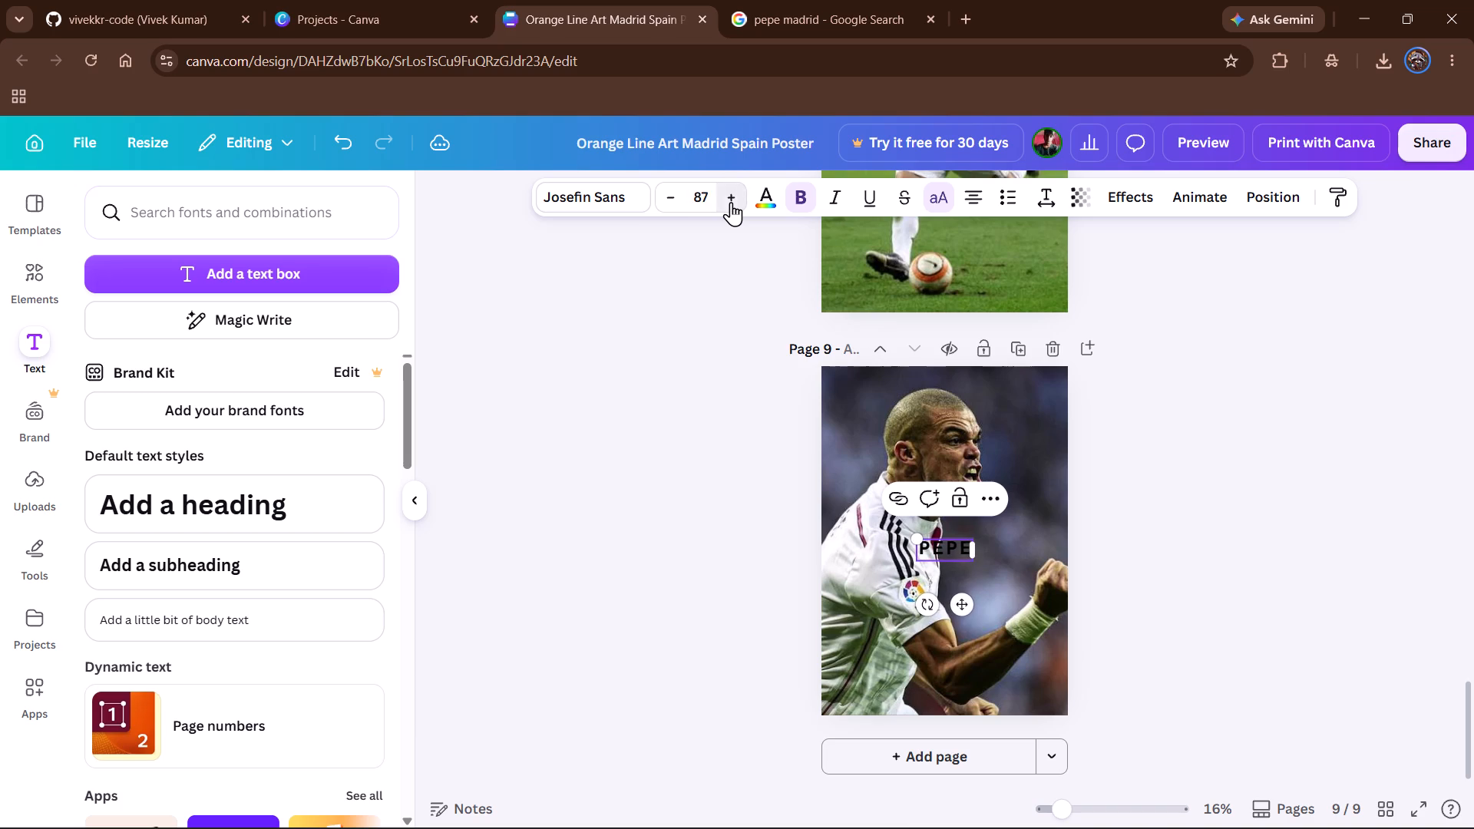
pyautogui.rightClick(731, 202)
pyautogui.rightClick(731, 202)
pyautogui.rightClick(731, 202)
pyautogui.rightClick(731, 202)
pyautogui.rightClick(731, 202)
pyautogui.rightClick(731, 202)
pyautogui.rightClick(731, 202)
pyautogui.rightClick(731, 202)
pyautogui.rightClick(731, 202)
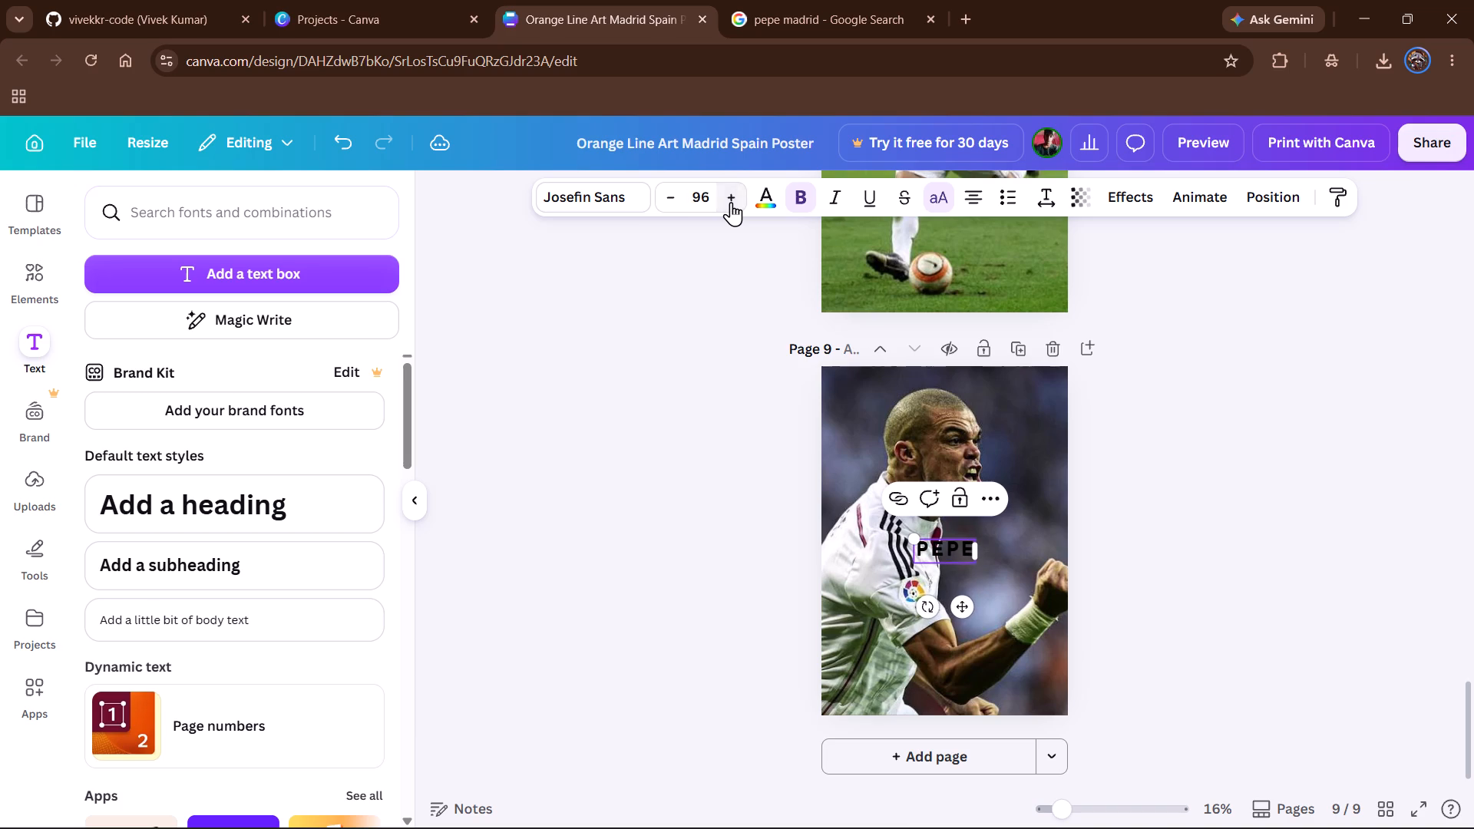
pyautogui.doubleClick(731, 202)
pyautogui.rightClick(731, 202)
pyautogui.rightClick(731, 202)
pyautogui.rightClick(731, 202)
pyautogui.rightClick(731, 202)
pyautogui.rightClick(731, 202)
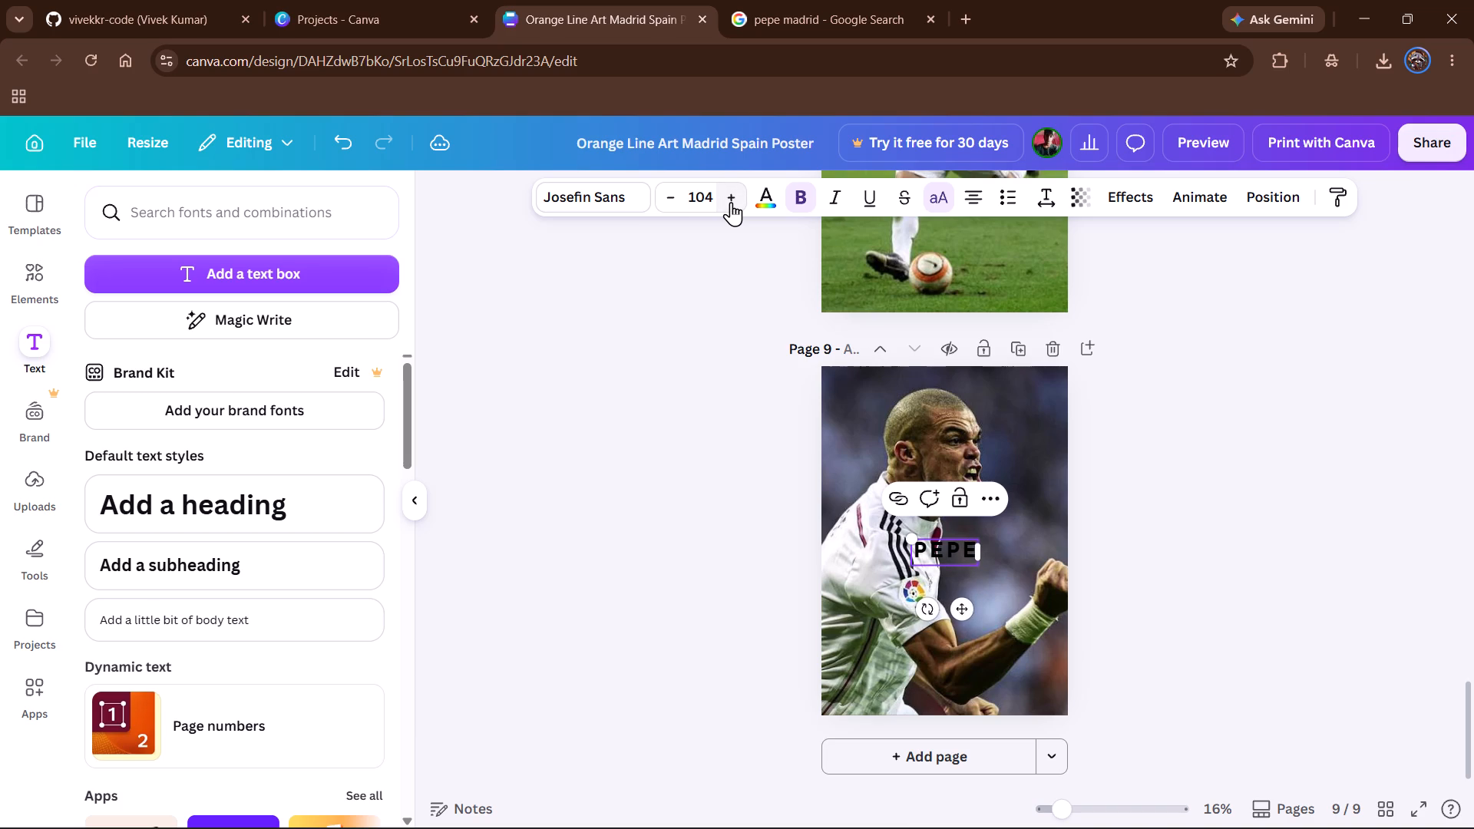
pyautogui.rightClick(731, 202)
pyautogui.rightClick(731, 202)
pyautogui.rightClick(731, 202)
pyautogui.rightClick(731, 202)
pyautogui.rightClick(731, 202)
pyautogui.rightClick(731, 202)
pyautogui.rightClick(731, 202)
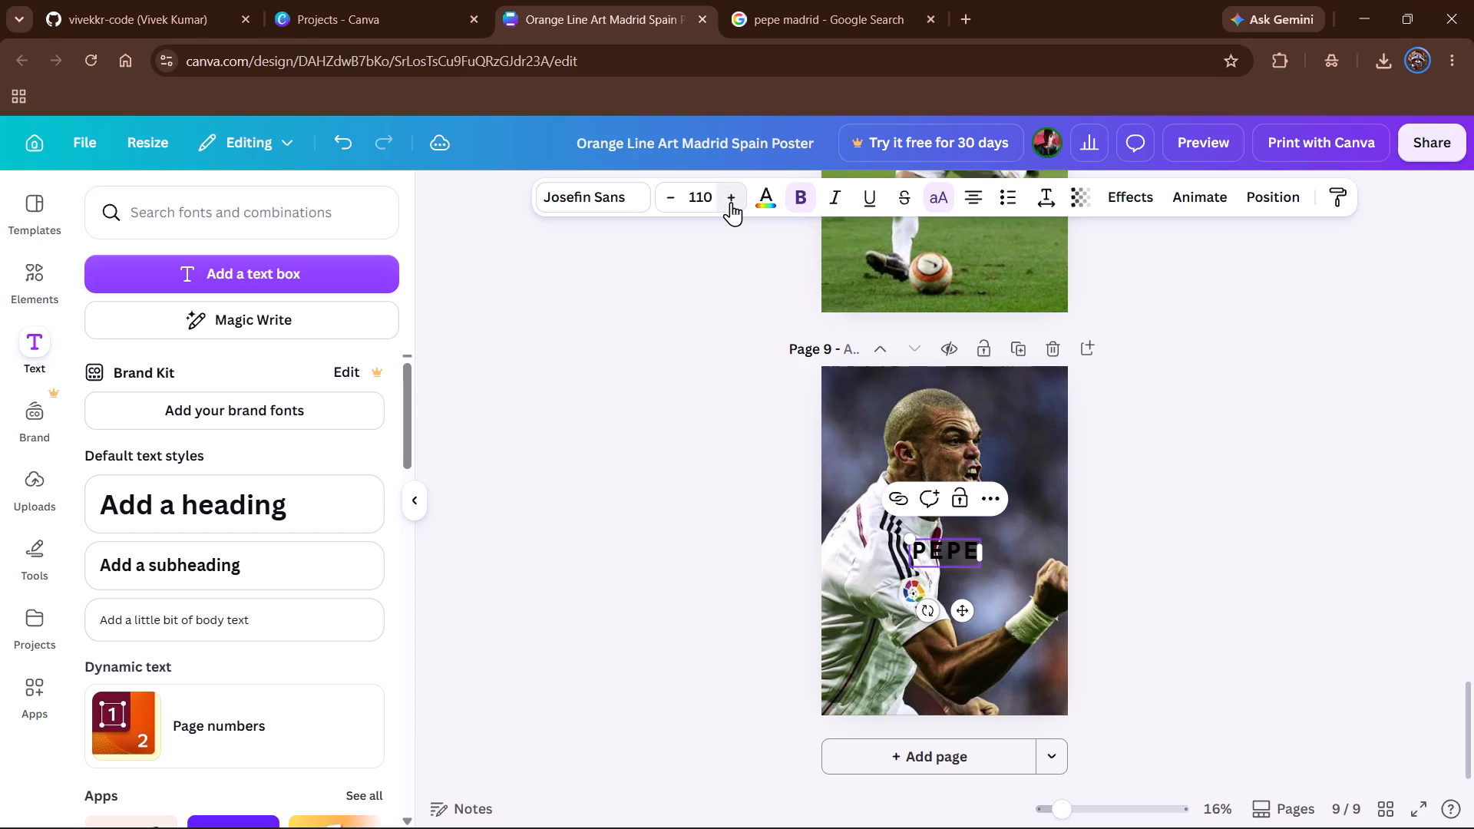
pyautogui.doubleClick(731, 202)
pyautogui.rightClick(731, 202)
pyautogui.rightClick(731, 202)
pyautogui.rightClick(731, 202)
pyautogui.rightClick(731, 202)
pyautogui.rightClick(731, 202)
pyautogui.rightClick(731, 202)
pyautogui.rightClick(731, 202)
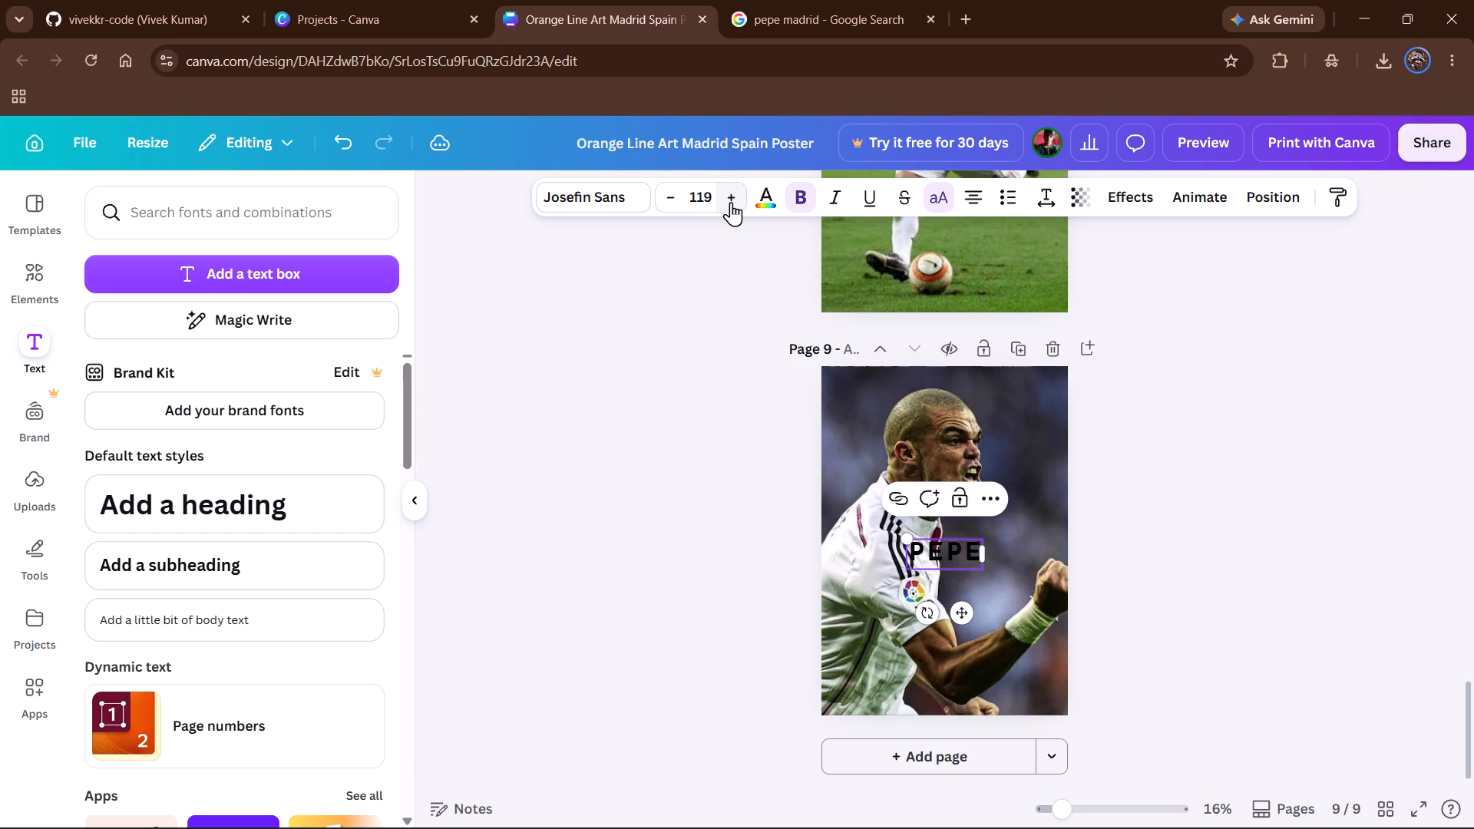
pyautogui.rightClick(731, 202)
pyautogui.rightClick(731, 202)
pyautogui.rightClick(731, 202)
pyautogui.rightClick(731, 202)
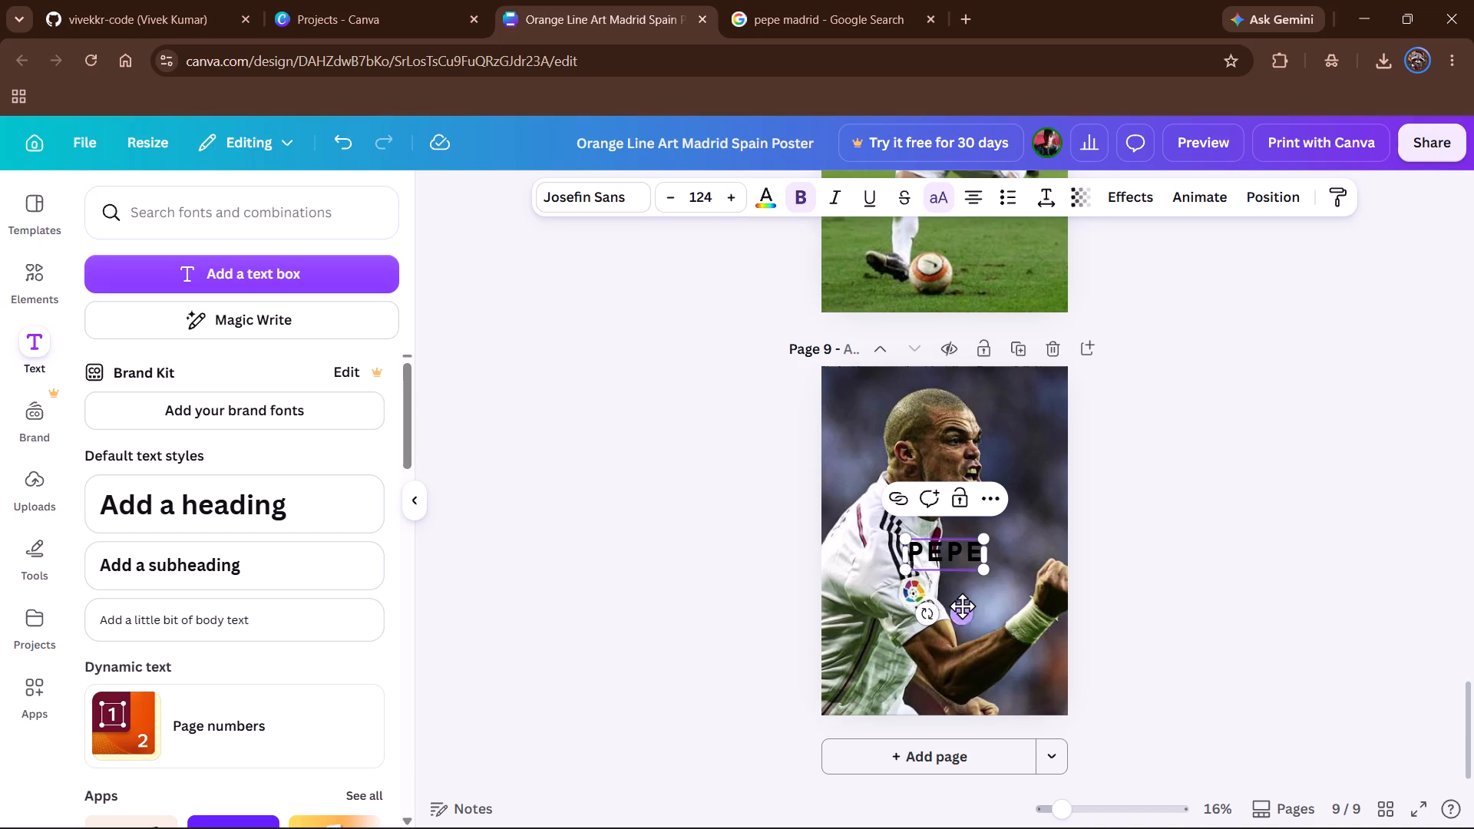
# Move the "PEPE" title to the upper-right corner of page 9, beside the player's head.
pyautogui.moveTo(962, 609); pyautogui.dragTo(1029, 443)
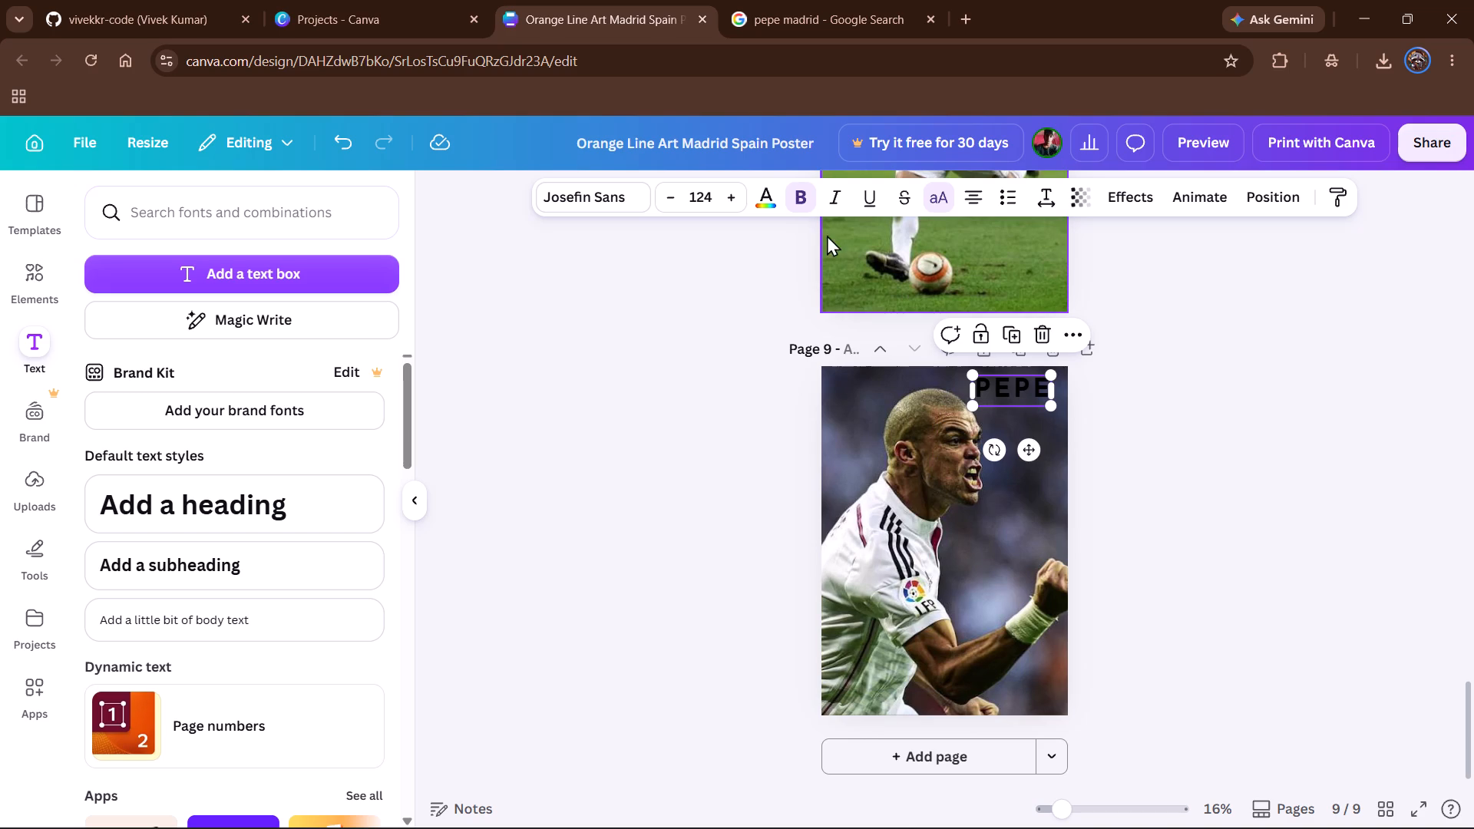
# Colour the "PEPE" title orange, trying peach (#ffbd59) before settling on the orange swatch.
pyautogui.click(759, 201)
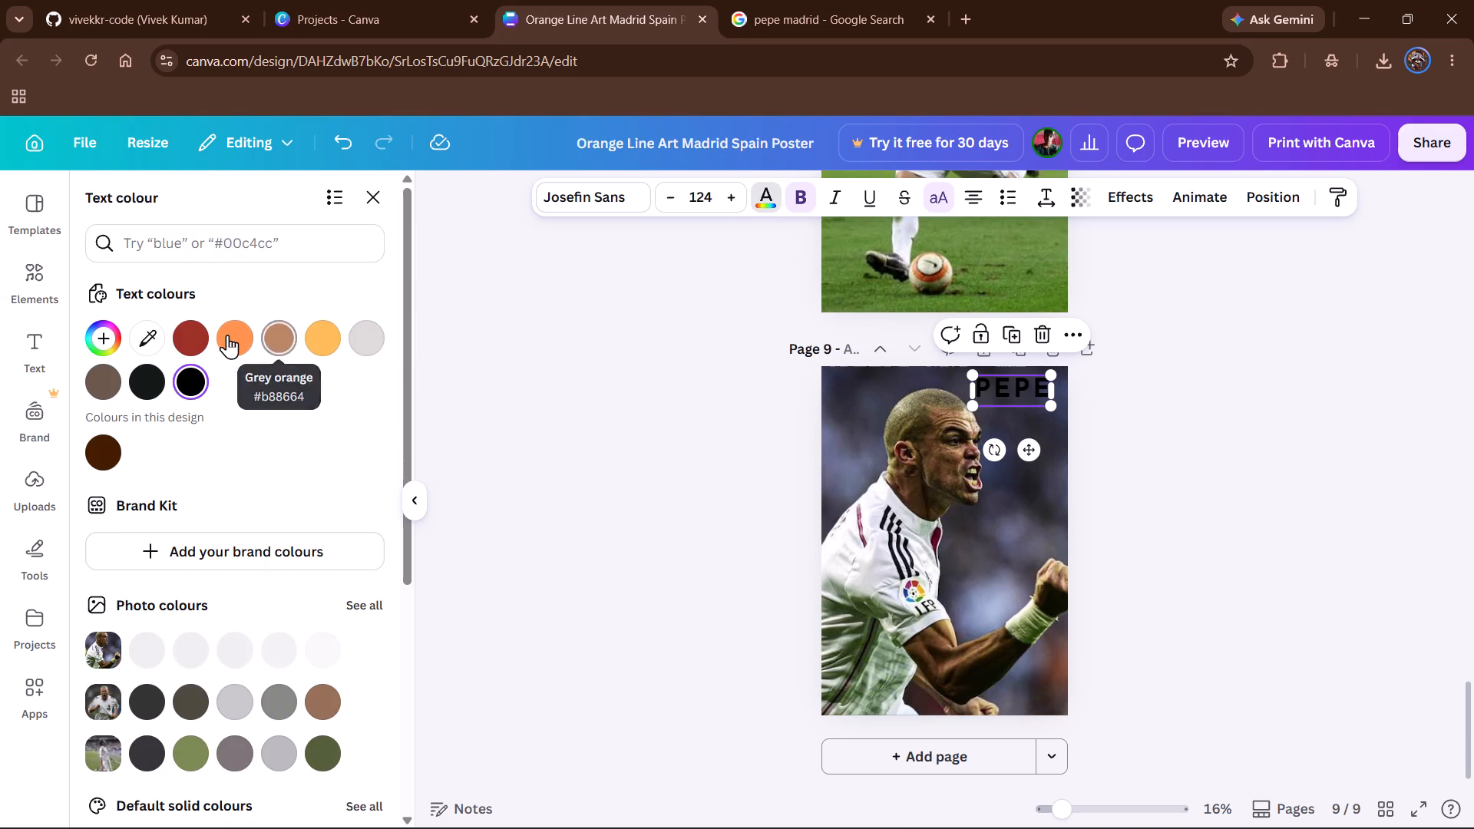
pyautogui.click(227, 335)
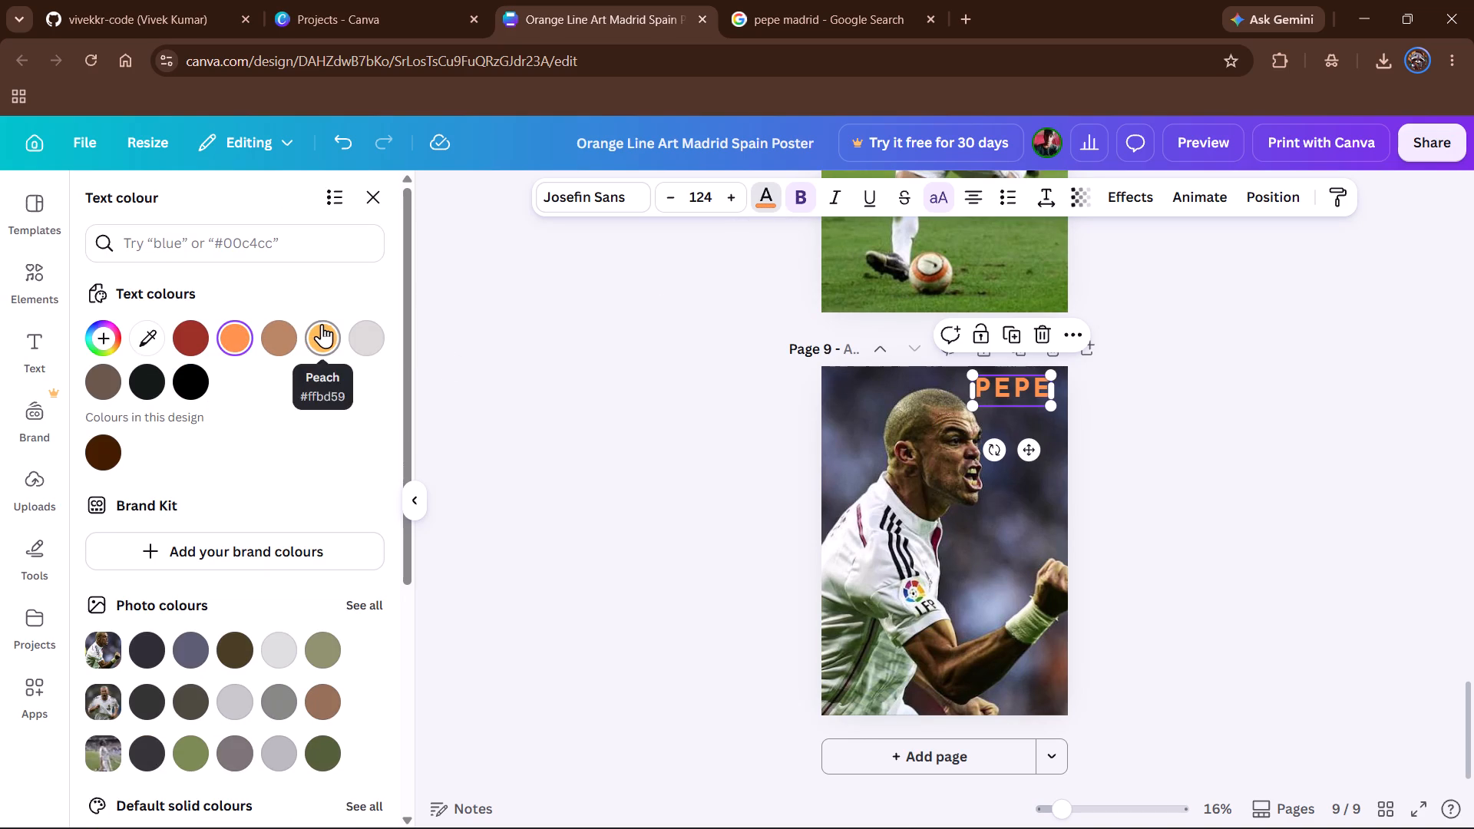
pyautogui.click(322, 324)
pyautogui.click(236, 341)
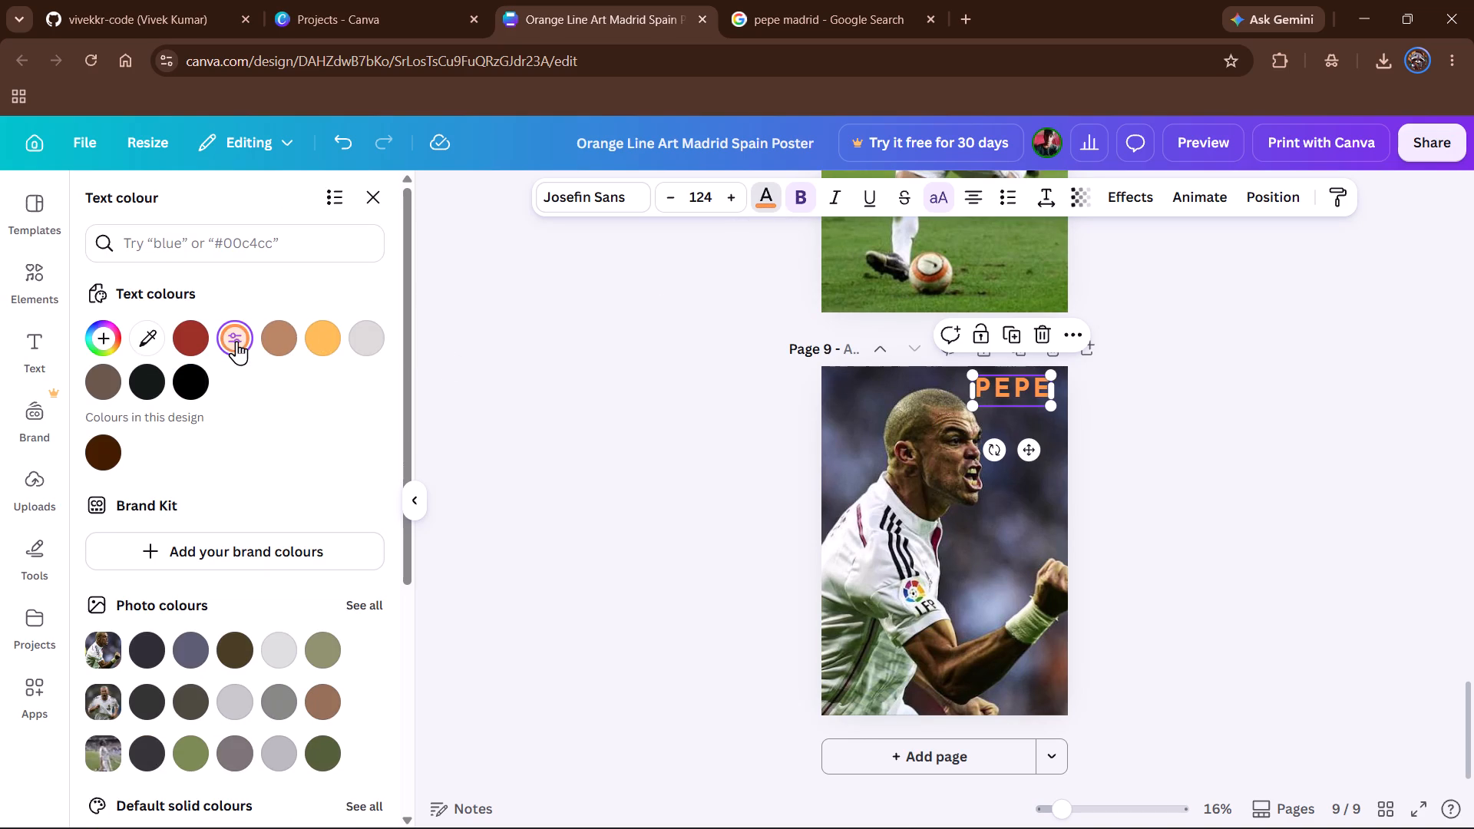
# Duplicate the orange "PEPE" title and colour the offset copy peach (#ffbd59) for a layered effect.
pyautogui.click(1013, 339)
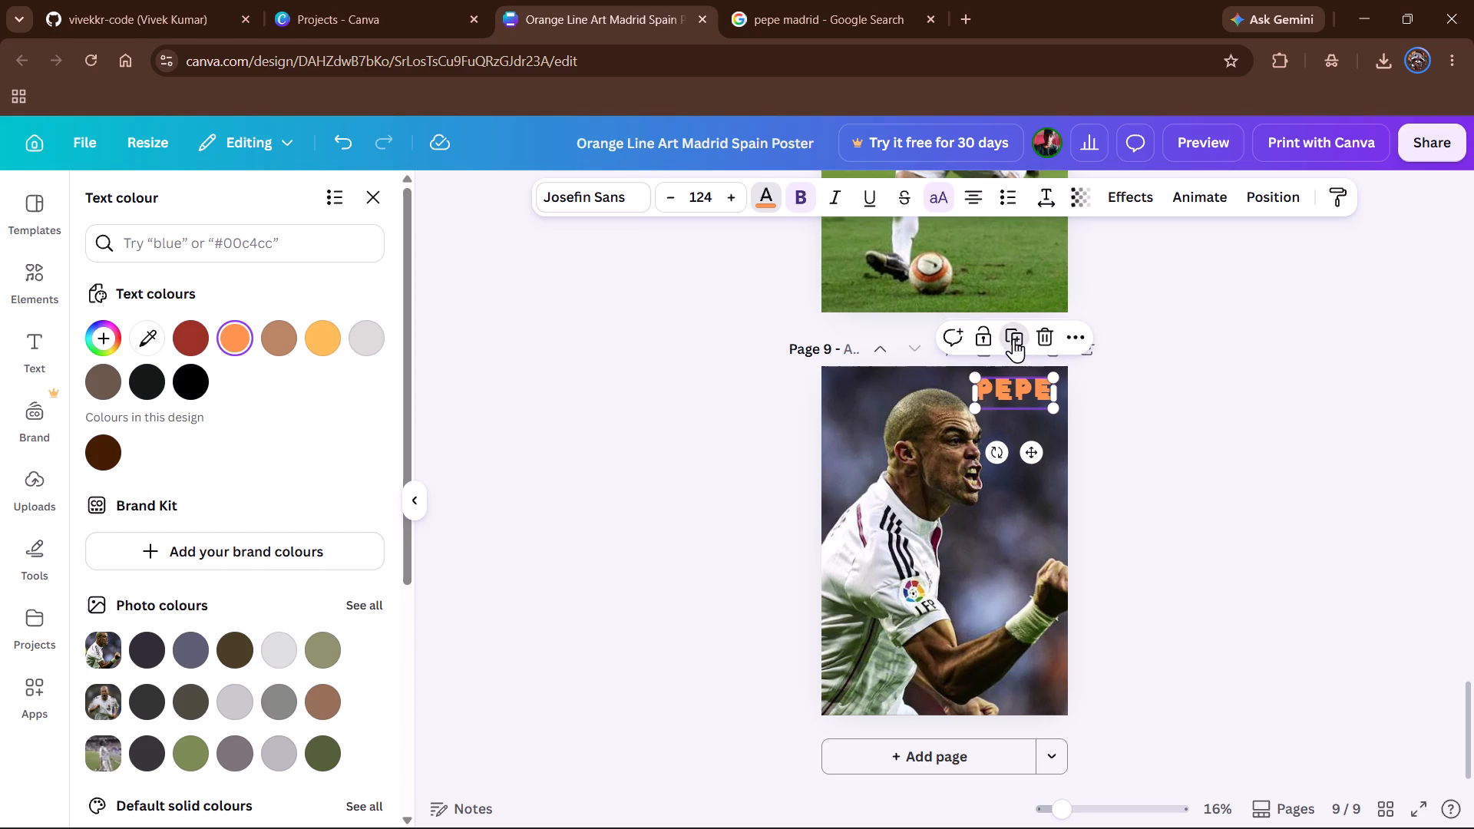
pyautogui.click(312, 341)
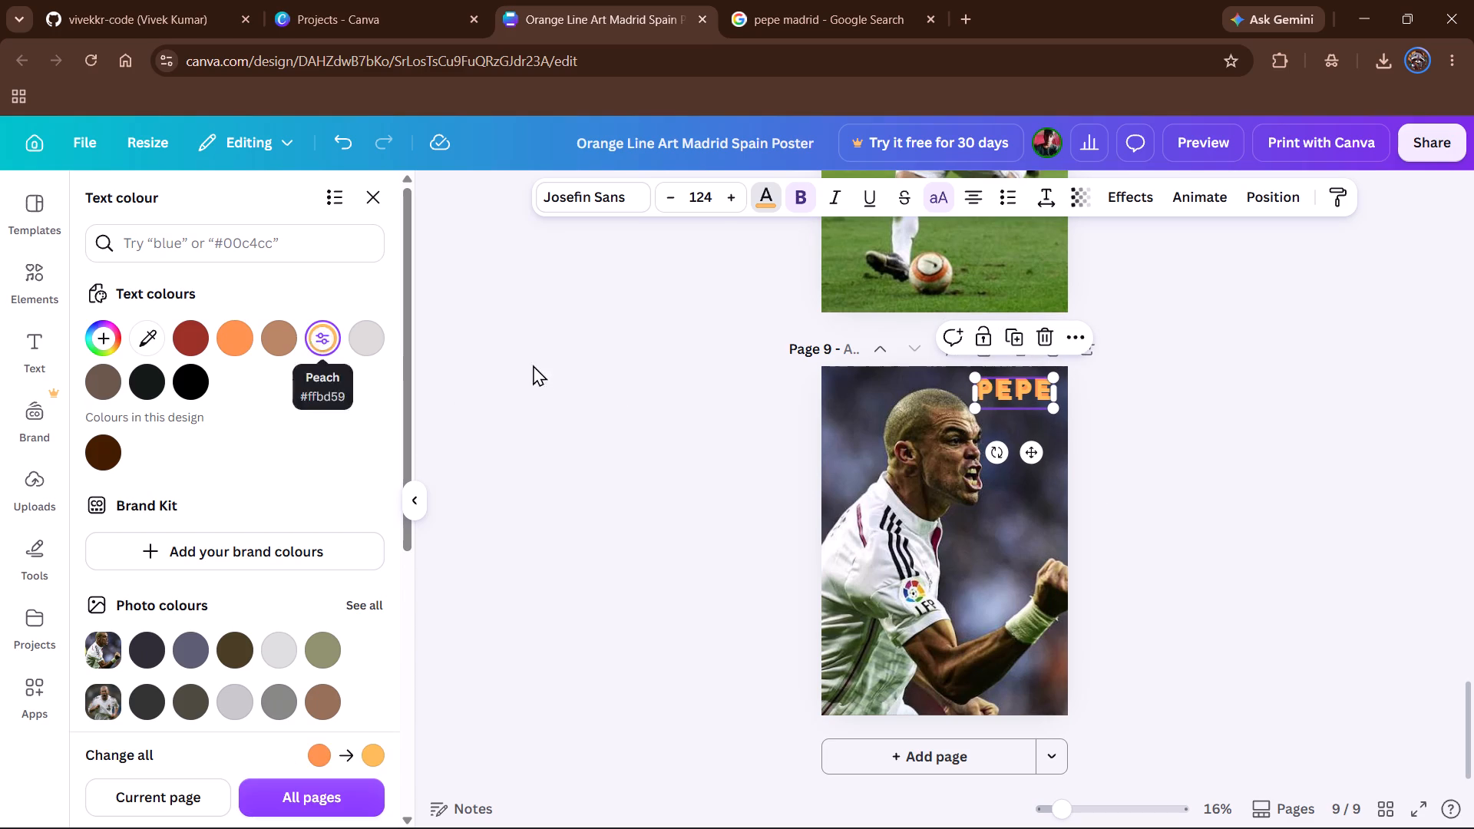
pyautogui.click(1248, 530)
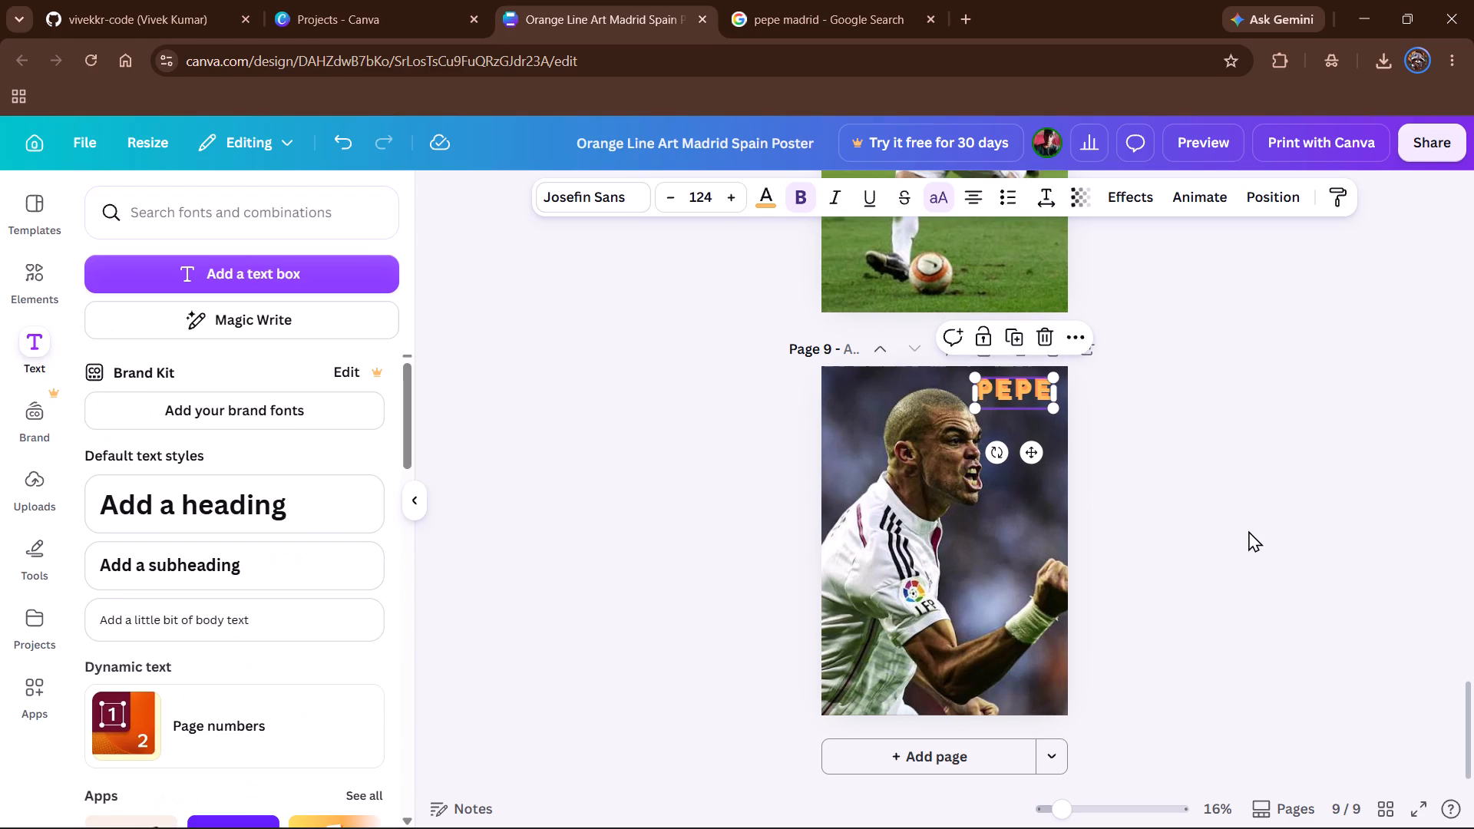
# Add a new page below page 9 of the poster.
pyautogui.click(974, 642)
pyautogui.click(1473, 605)
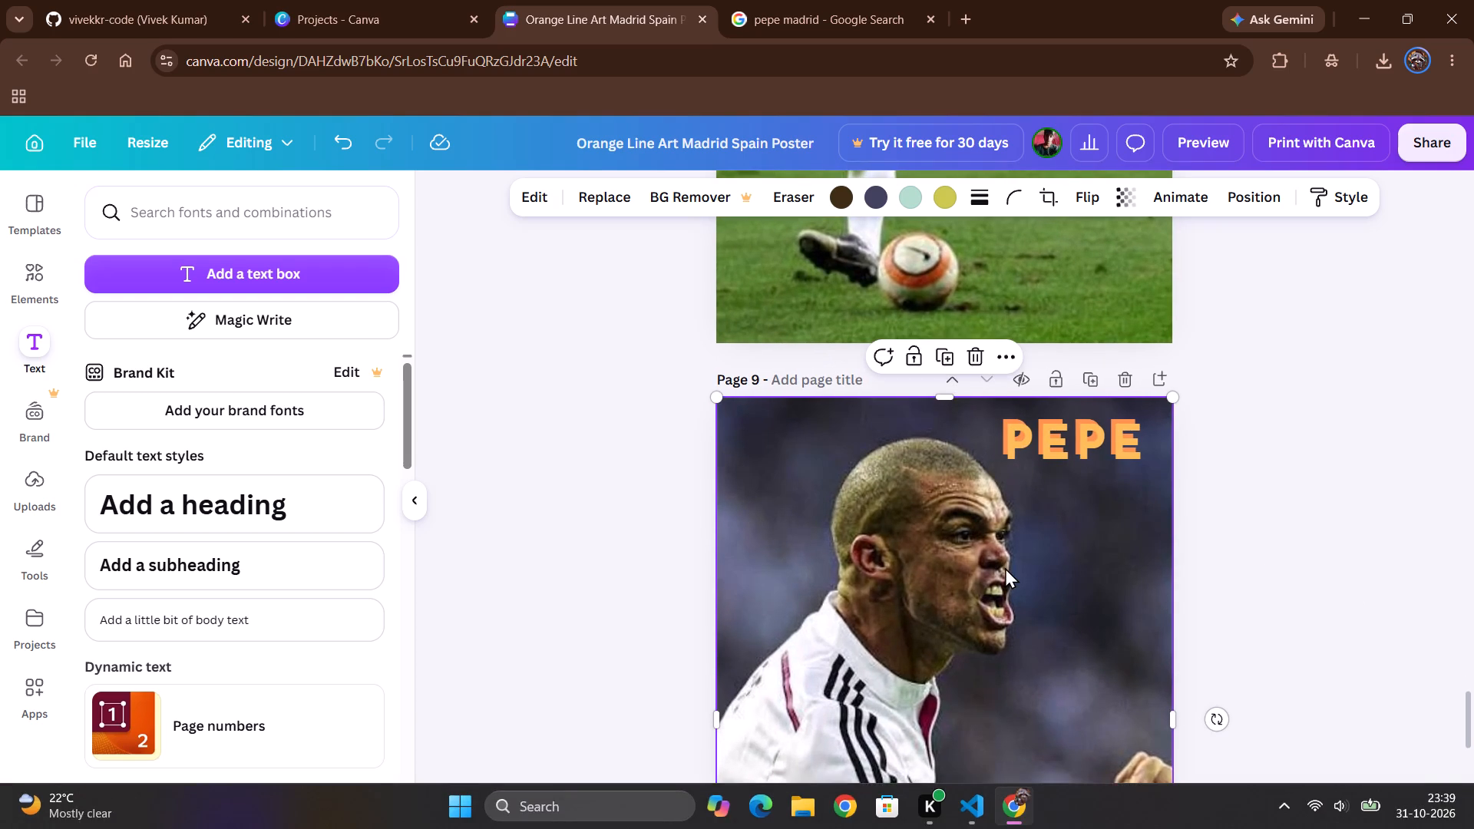
pyautogui.scroll(-7, 1005, 567)
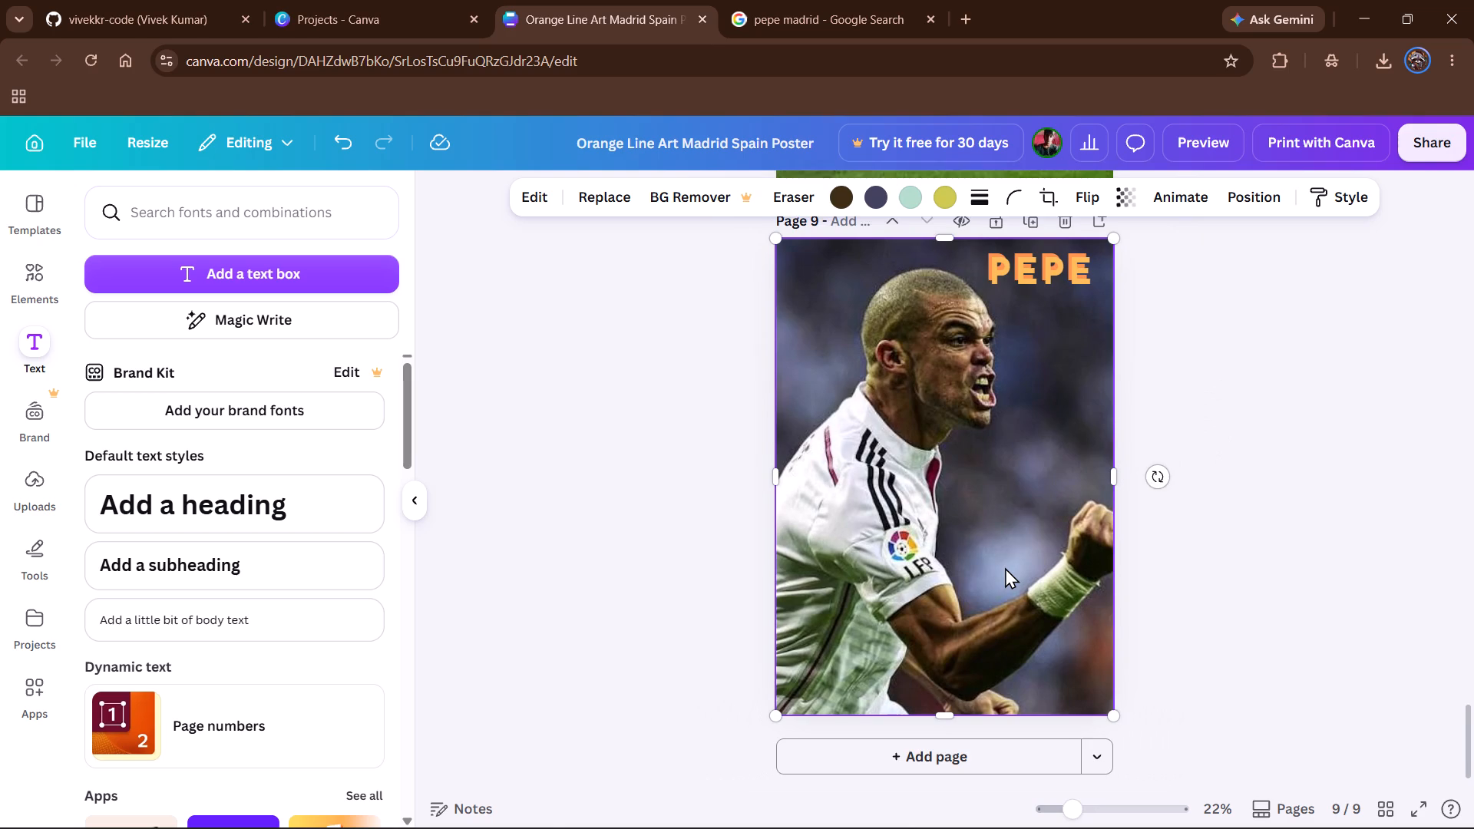
pyautogui.click(830, 761)
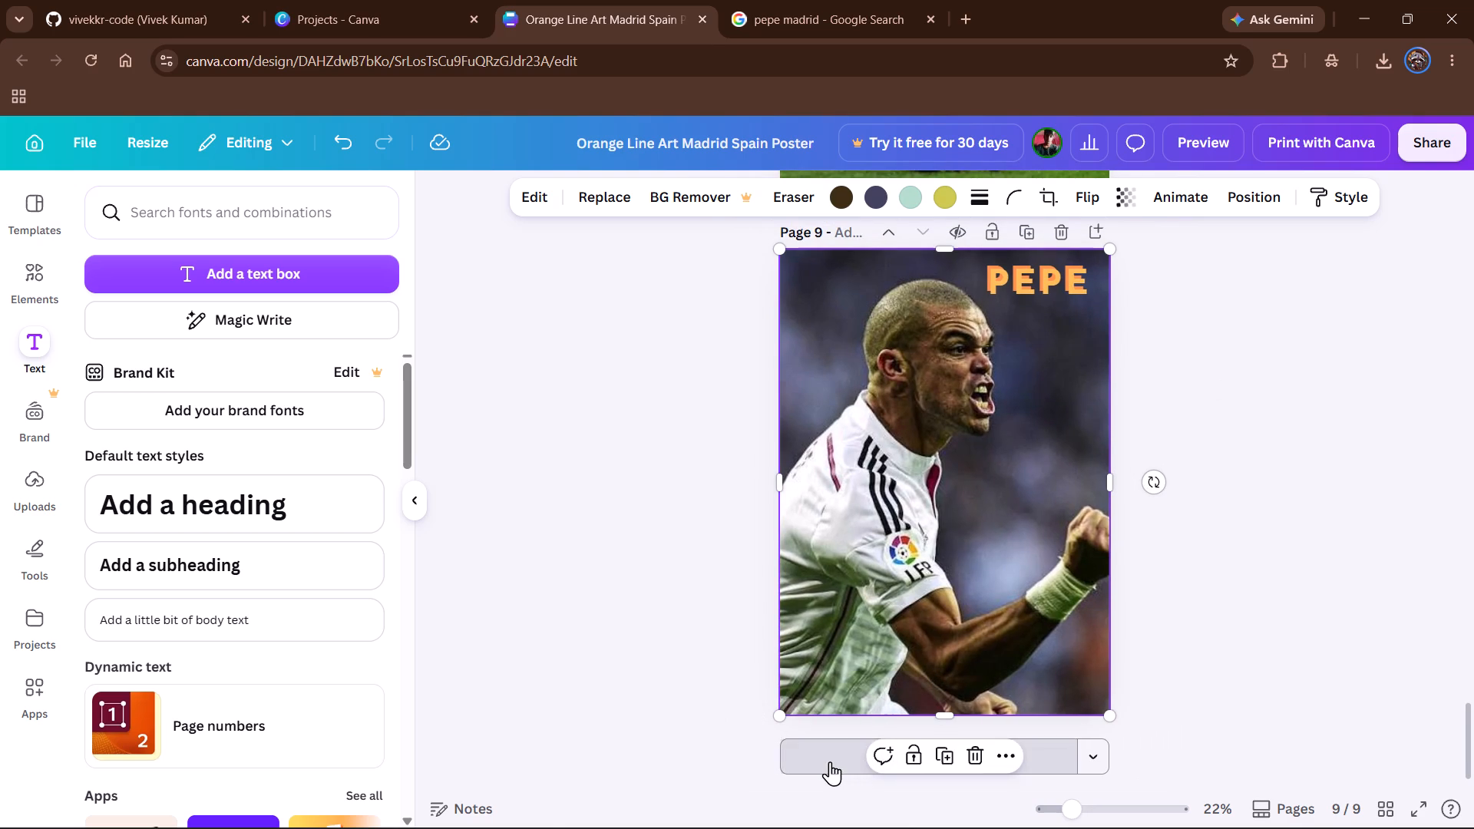
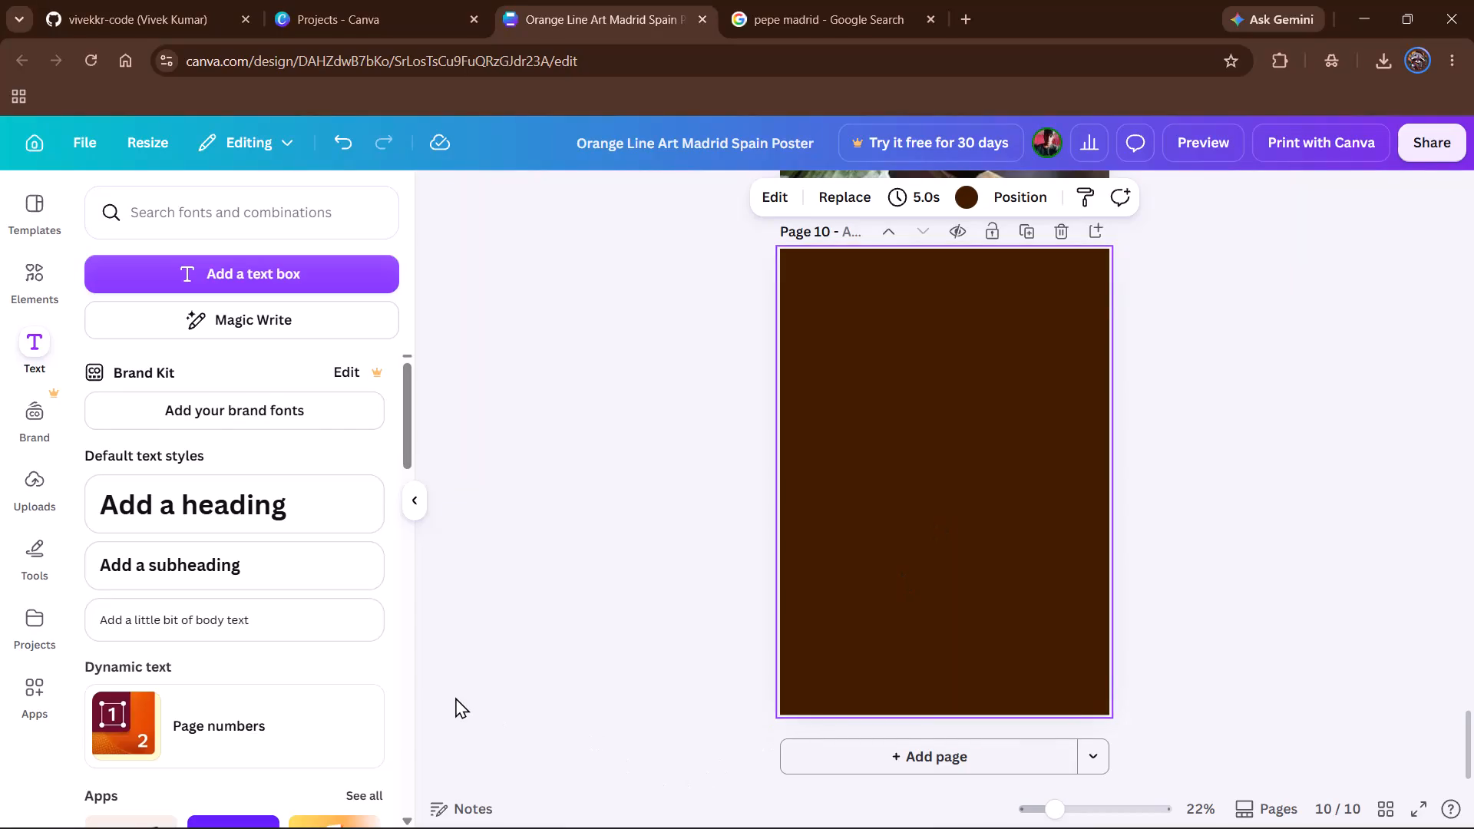
# Switch to the Google image search and search for "david beckham real madrid".
pyautogui.click(795, 0)
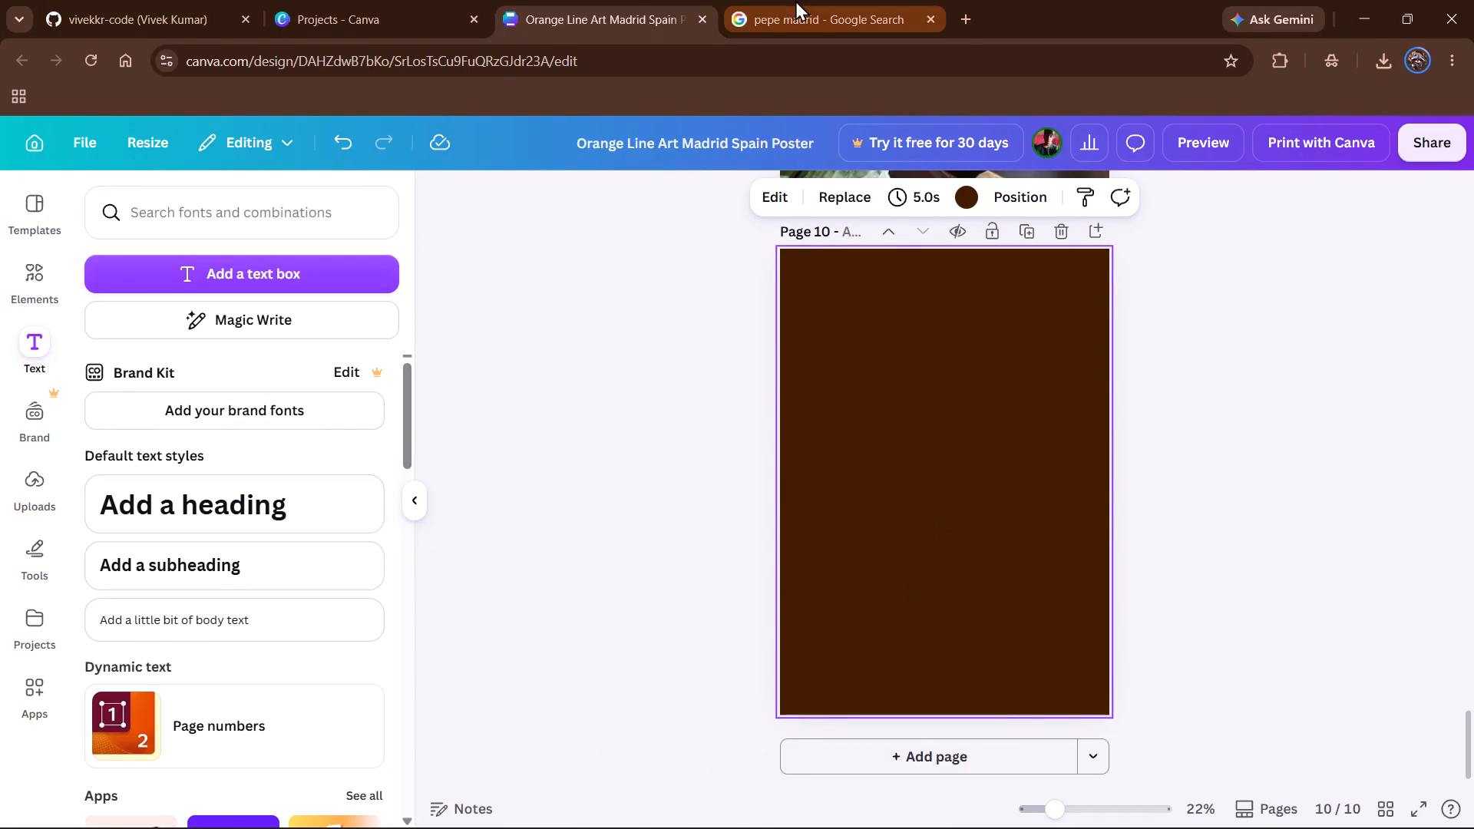
pyautogui.moveTo(302, 146); pyautogui.dragTo(194, 160)
pyautogui.press('BackSpace')
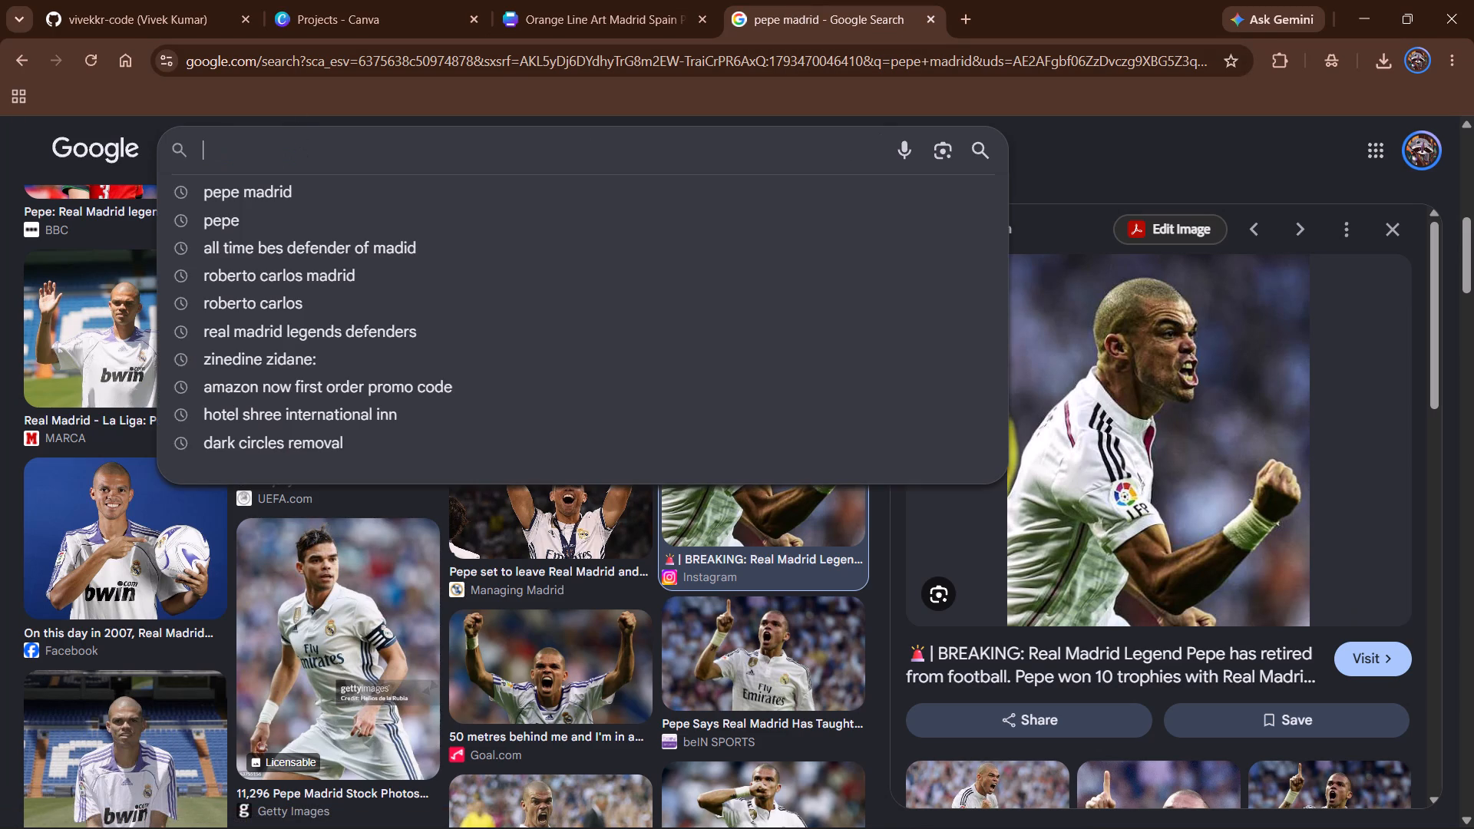
pyautogui.press('d')
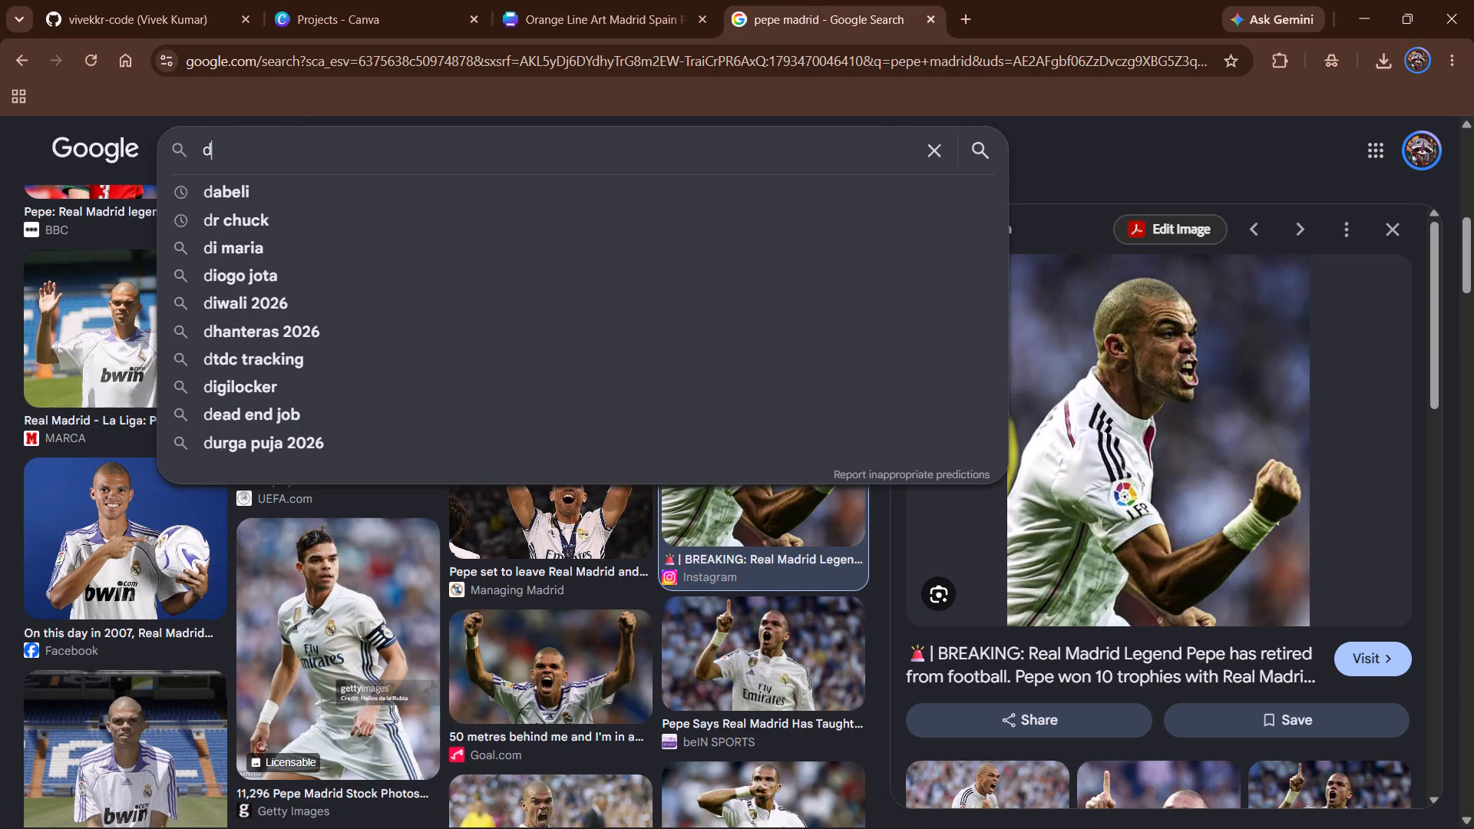
pyautogui.press('a')
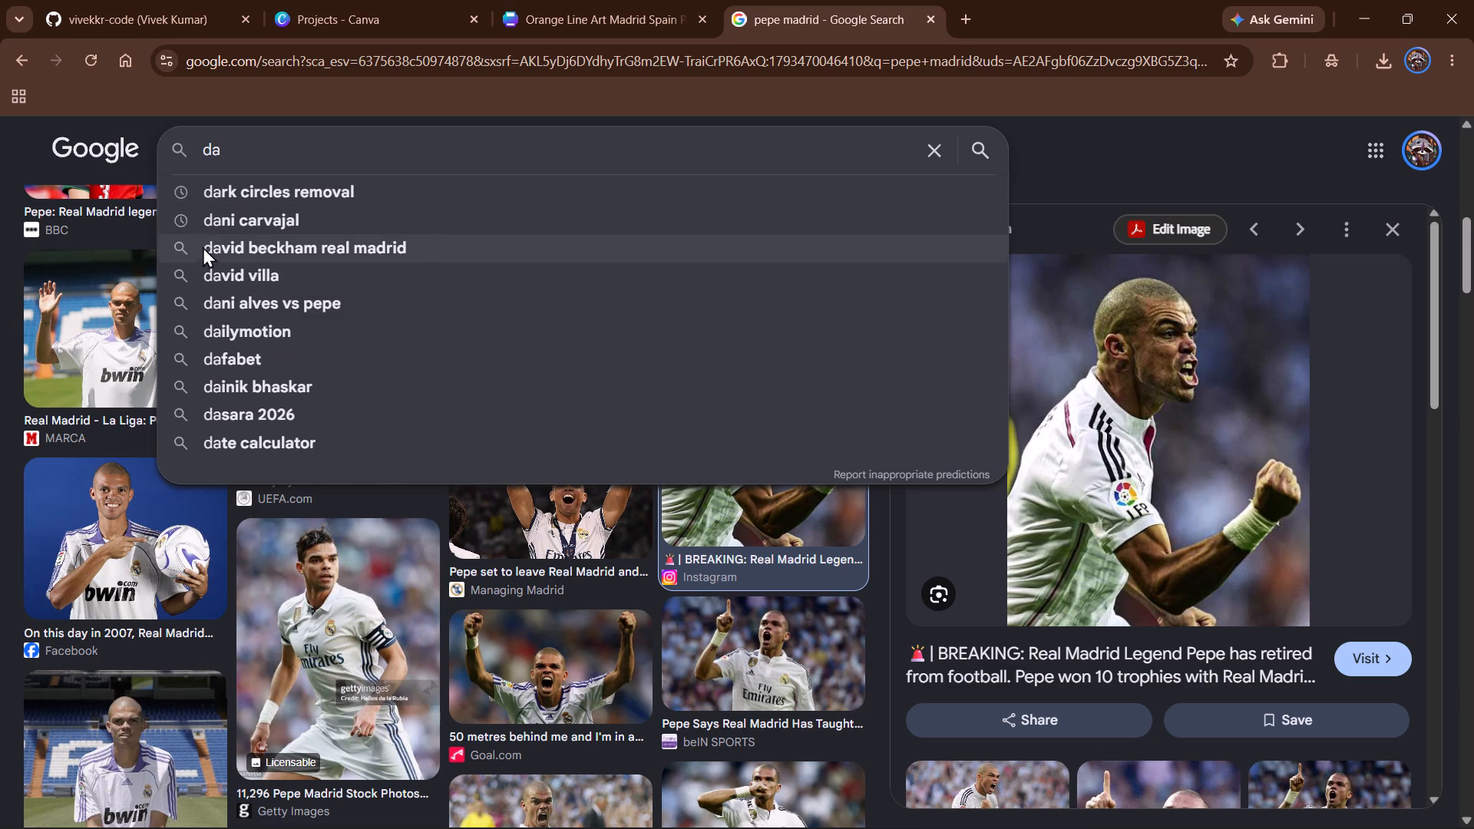
pyautogui.click(272, 255)
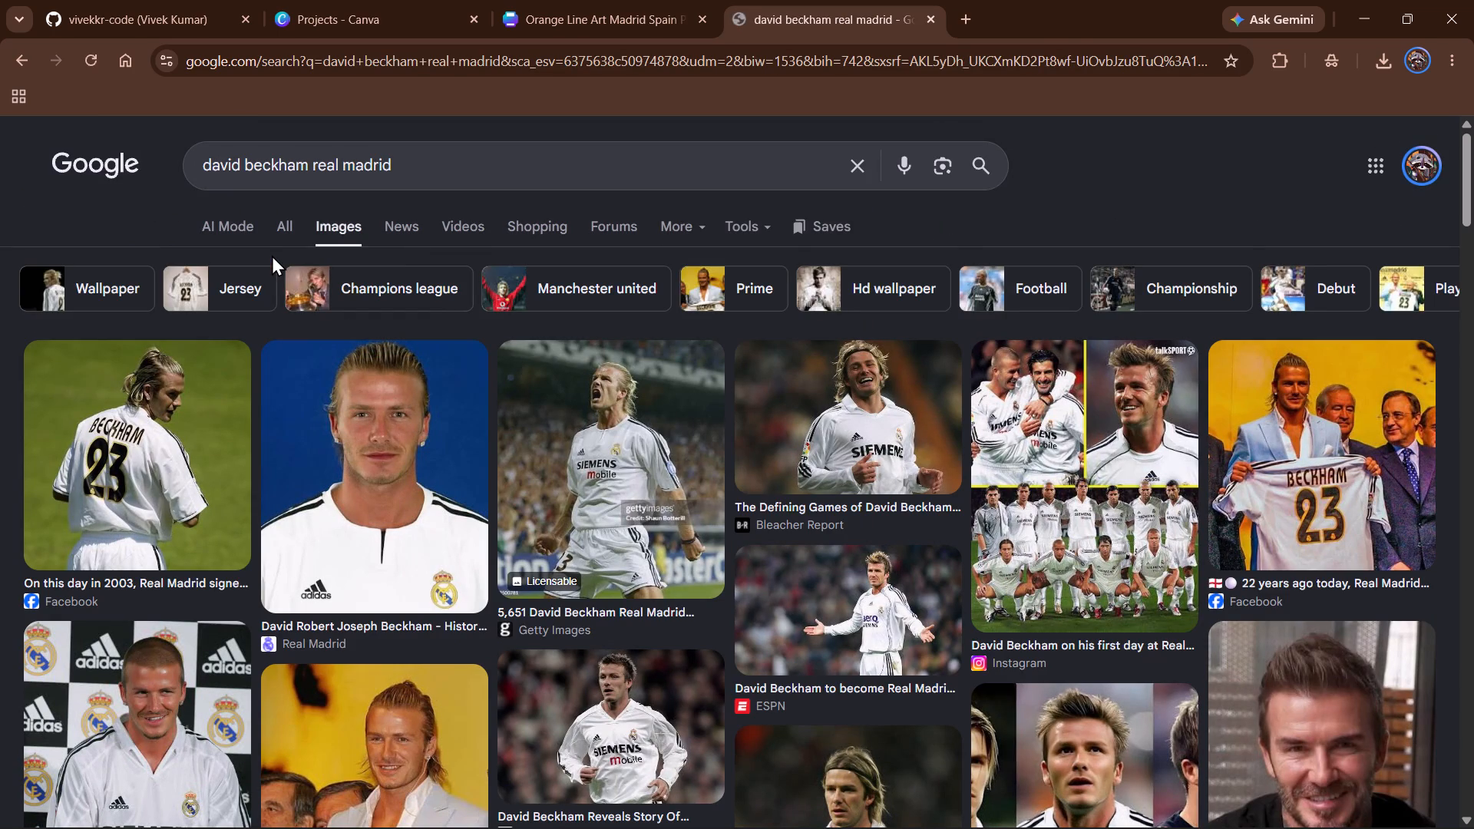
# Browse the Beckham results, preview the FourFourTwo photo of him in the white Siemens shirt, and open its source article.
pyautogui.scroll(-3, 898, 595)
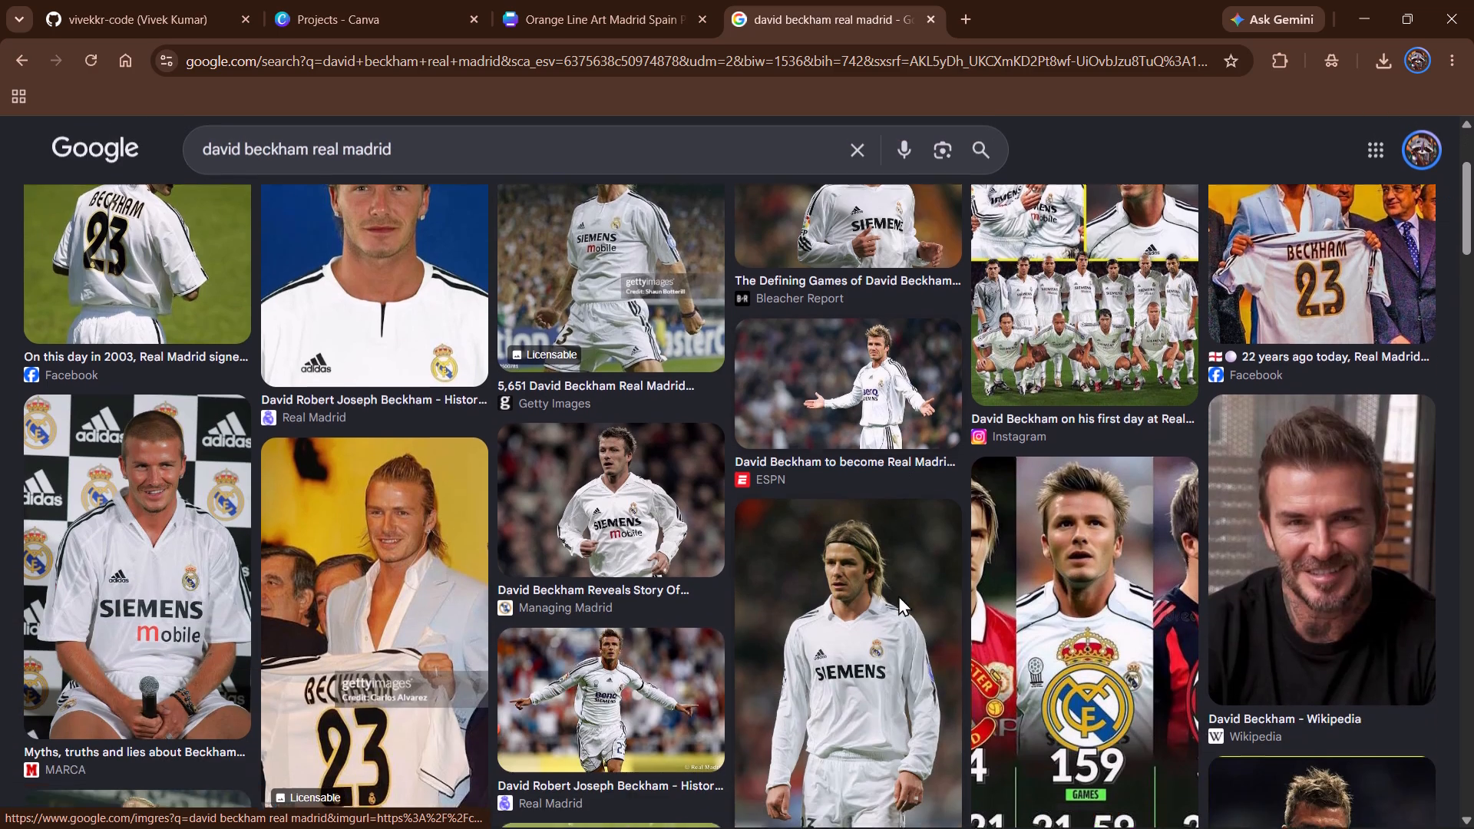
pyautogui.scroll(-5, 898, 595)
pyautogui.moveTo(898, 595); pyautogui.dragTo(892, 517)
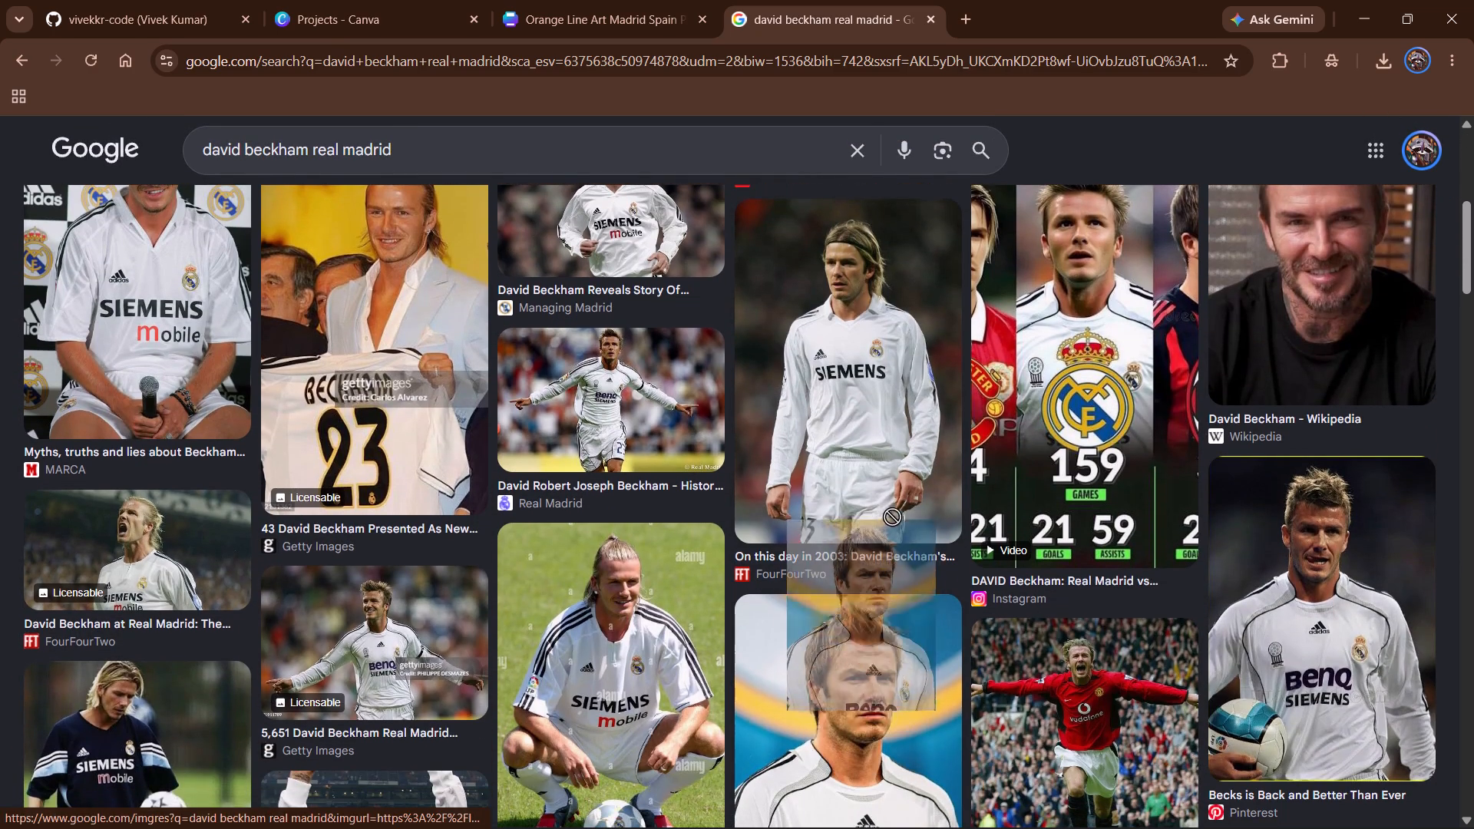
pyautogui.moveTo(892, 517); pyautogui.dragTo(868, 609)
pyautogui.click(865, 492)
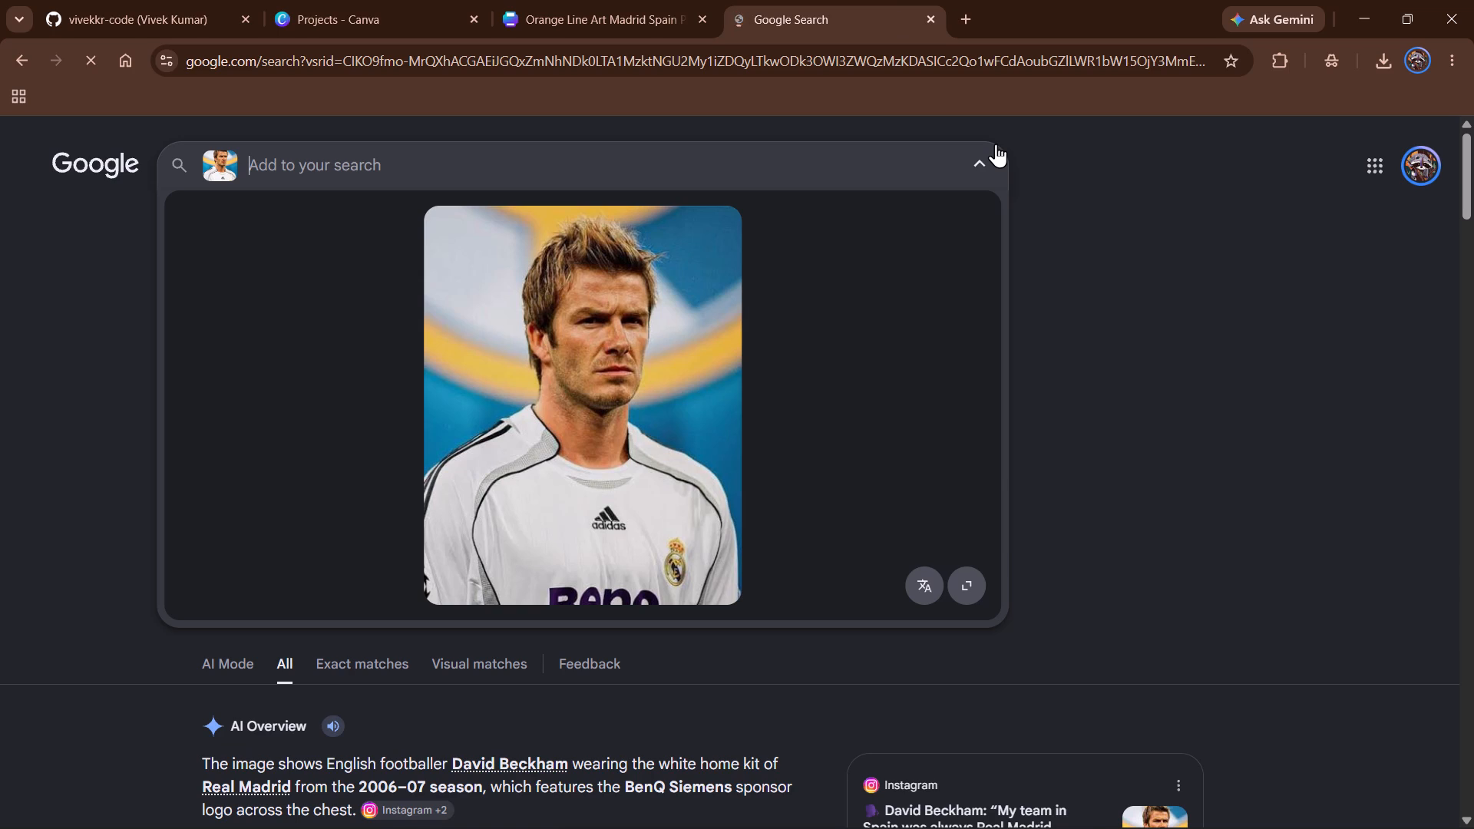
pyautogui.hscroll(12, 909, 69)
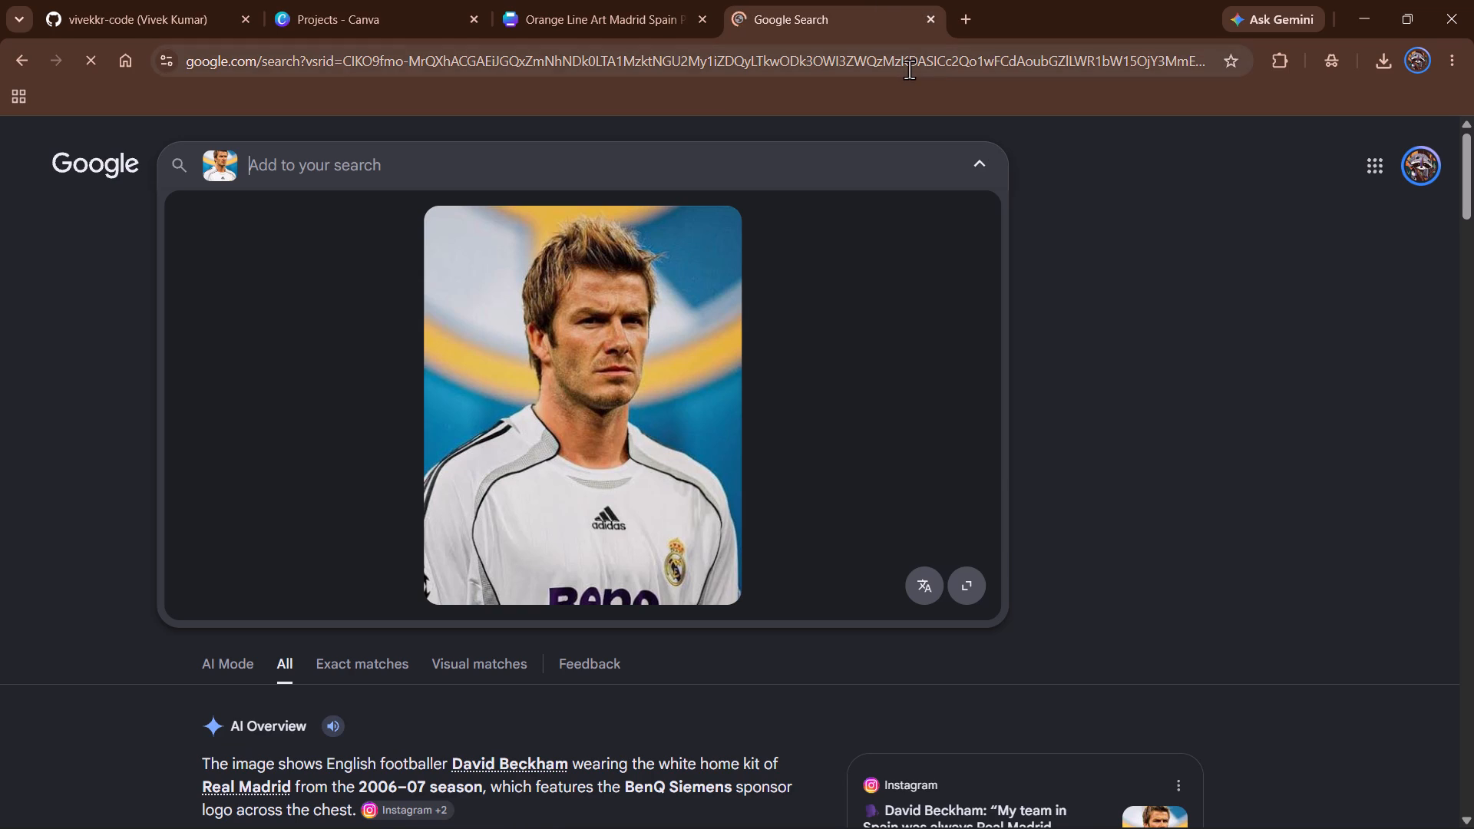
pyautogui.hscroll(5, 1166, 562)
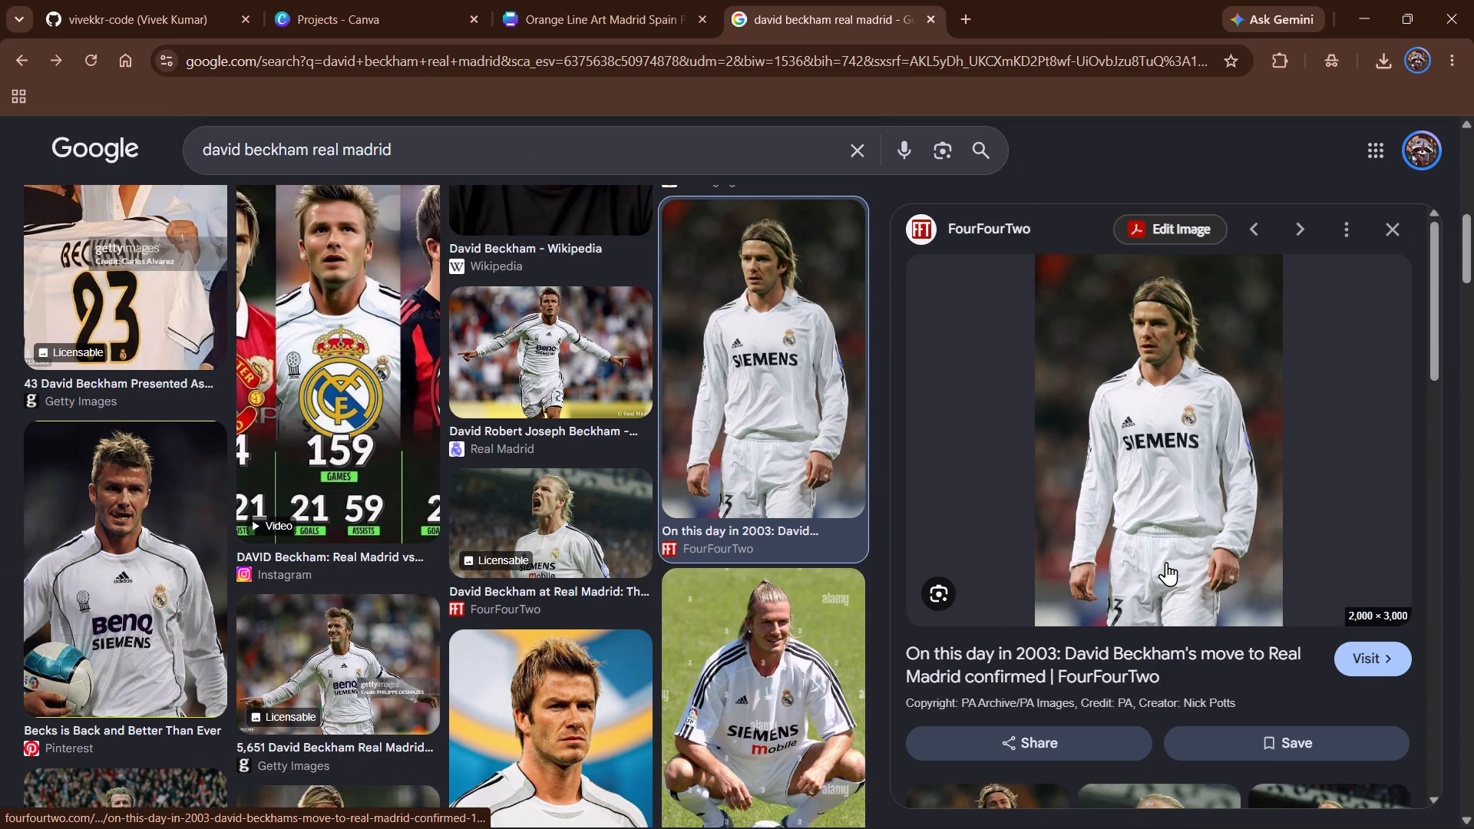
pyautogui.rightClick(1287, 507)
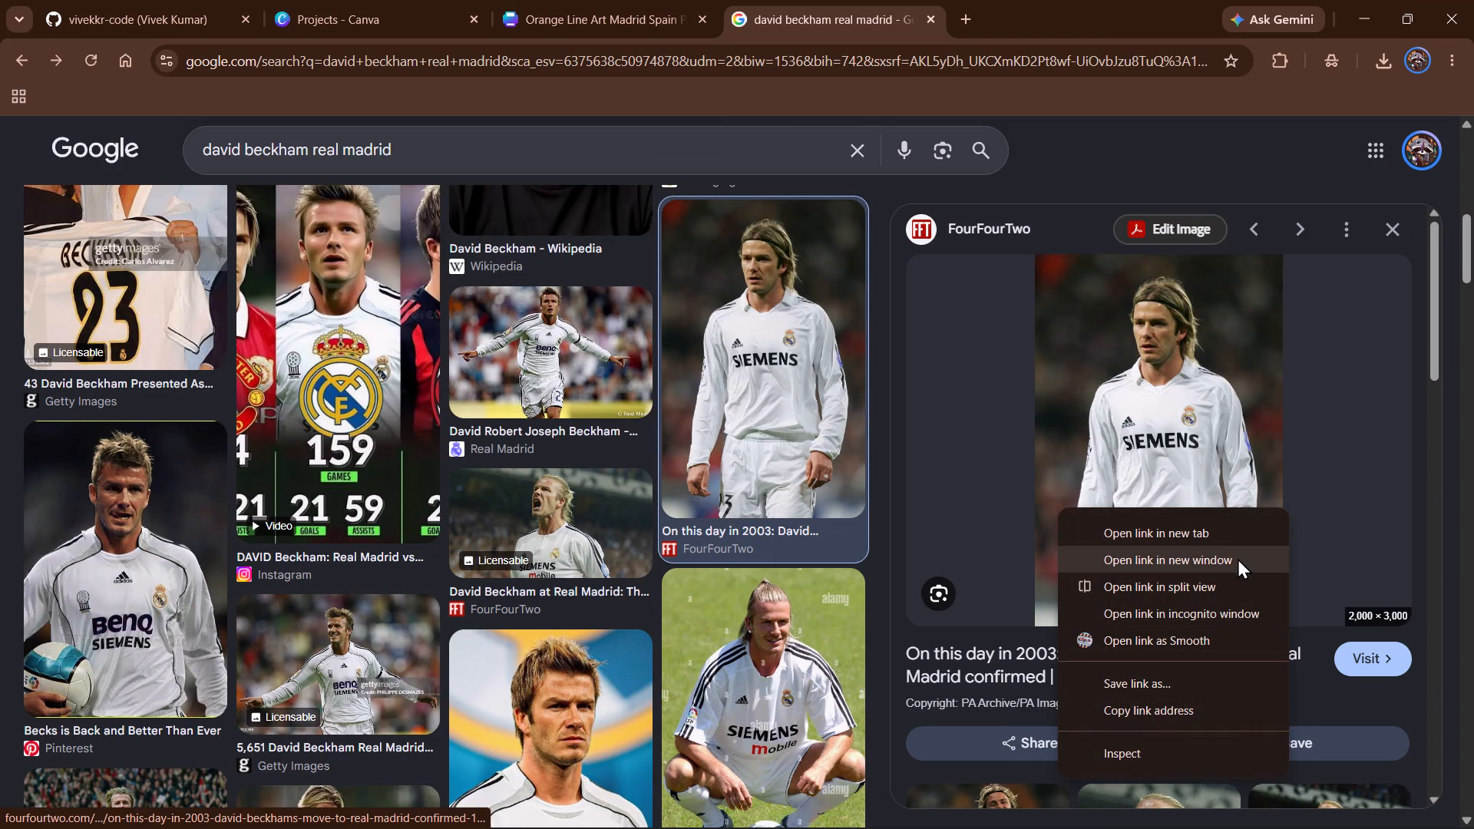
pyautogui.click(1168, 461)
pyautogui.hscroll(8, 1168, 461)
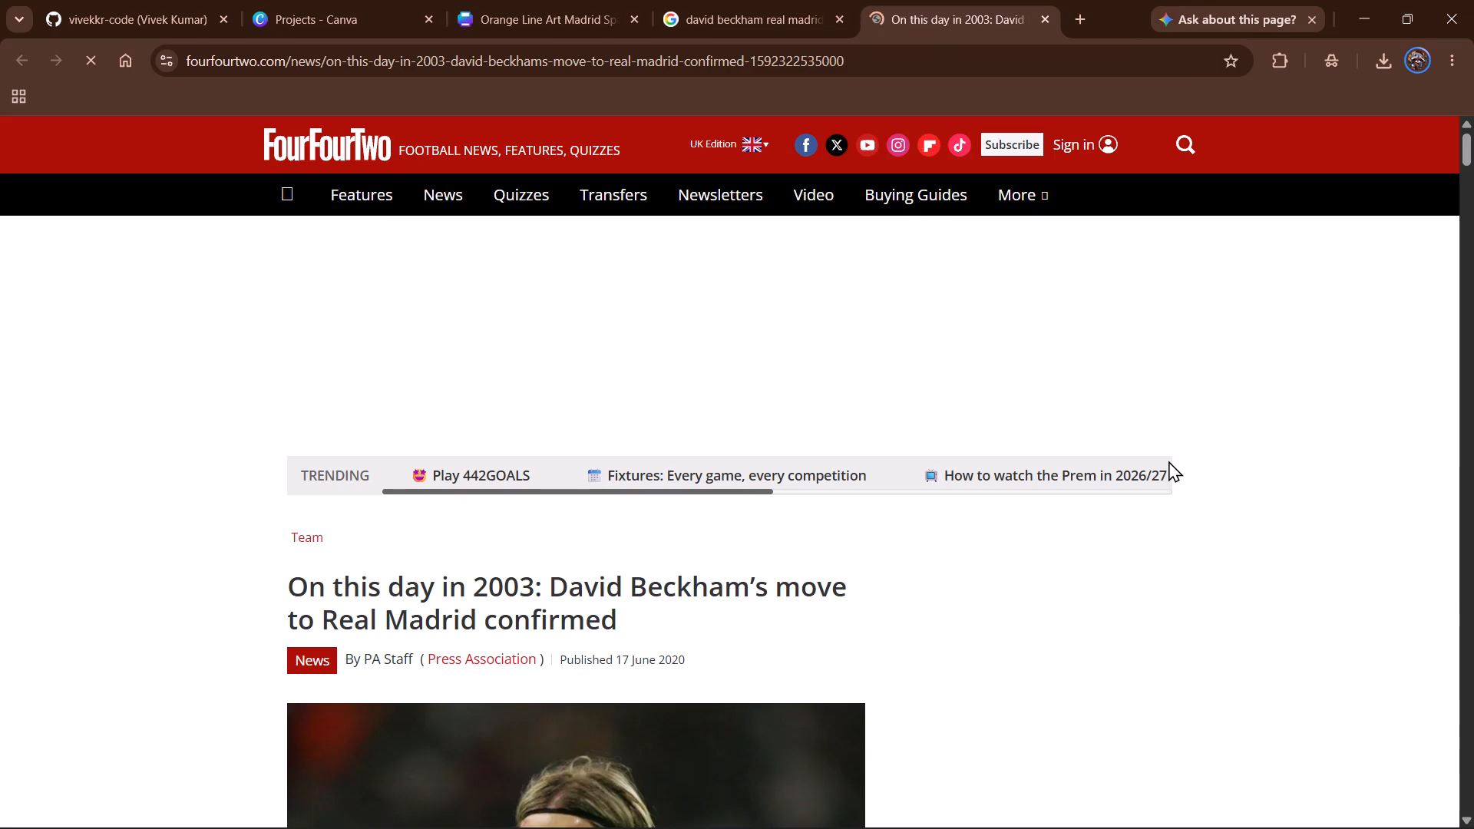
# Save the Shutterstock photo of Beckham playing the ball as images (9).jpeg in the Certificates folder.
pyautogui.click(769, 0)
pyautogui.scroll(-6, 512, 390)
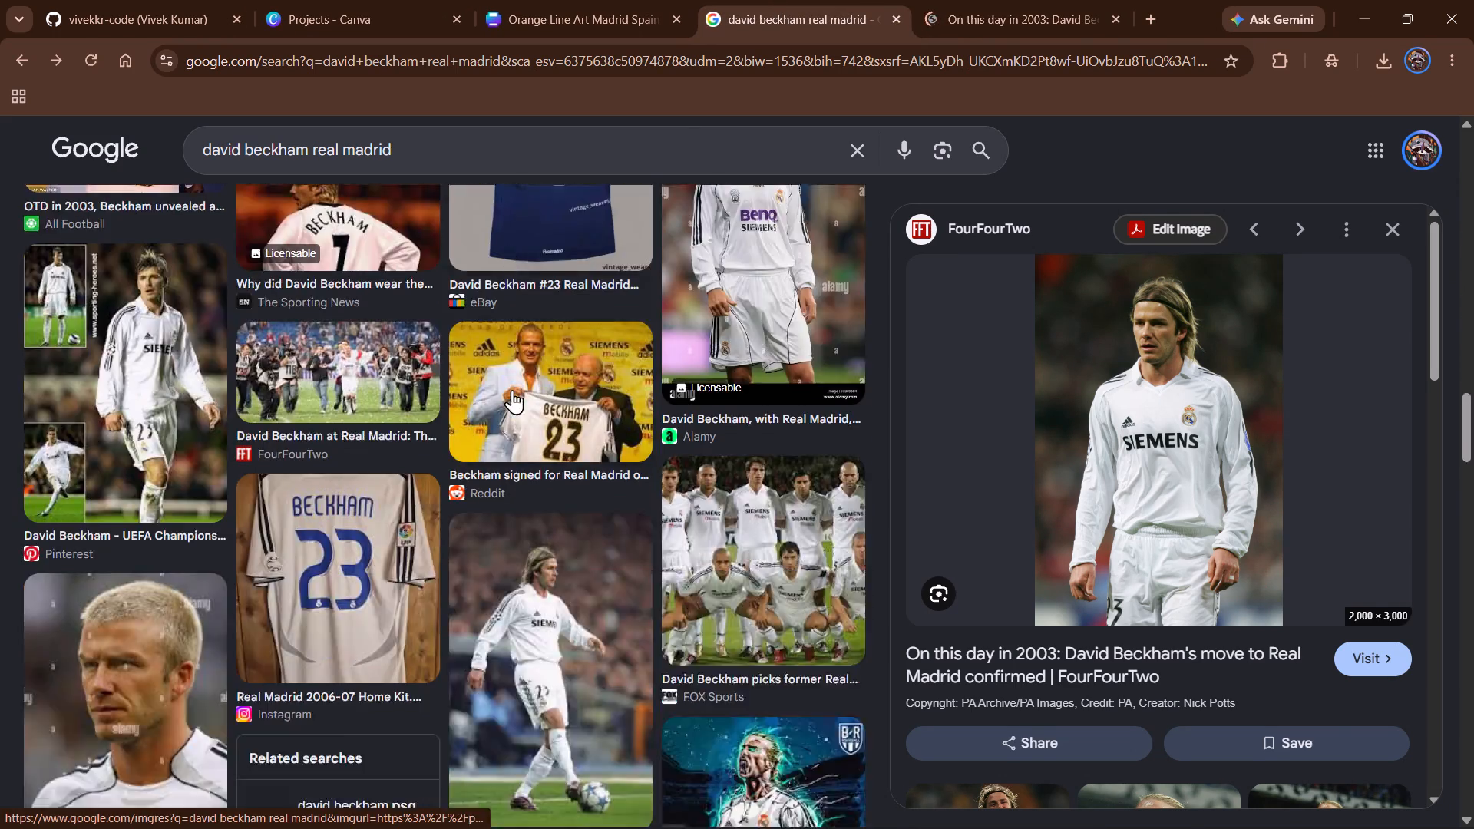
pyautogui.scroll(-1, 512, 390)
pyautogui.scroll(2, 512, 390)
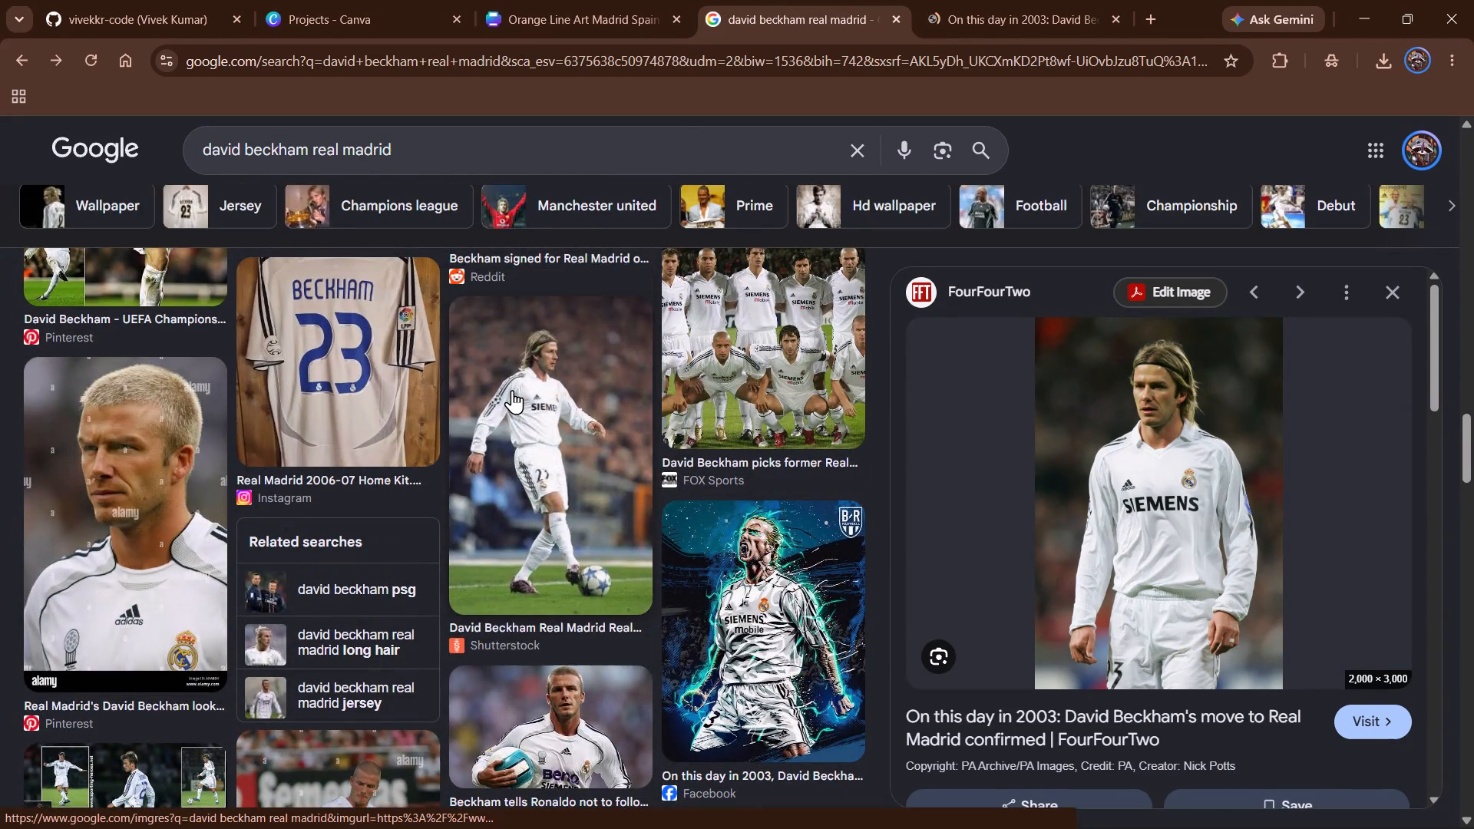
pyautogui.click(512, 390)
pyautogui.rightClick(1165, 490)
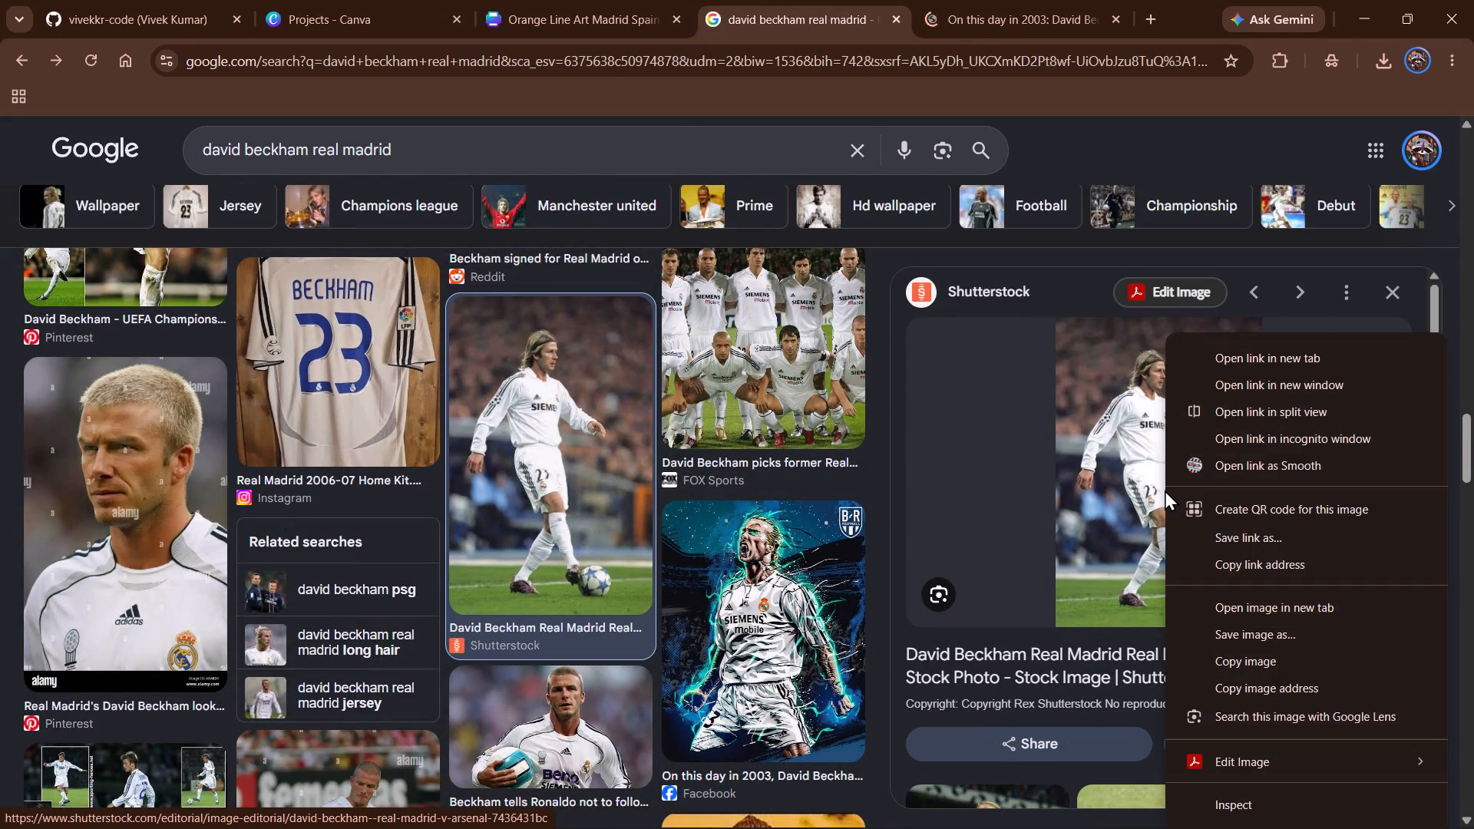
pyautogui.click(1205, 631)
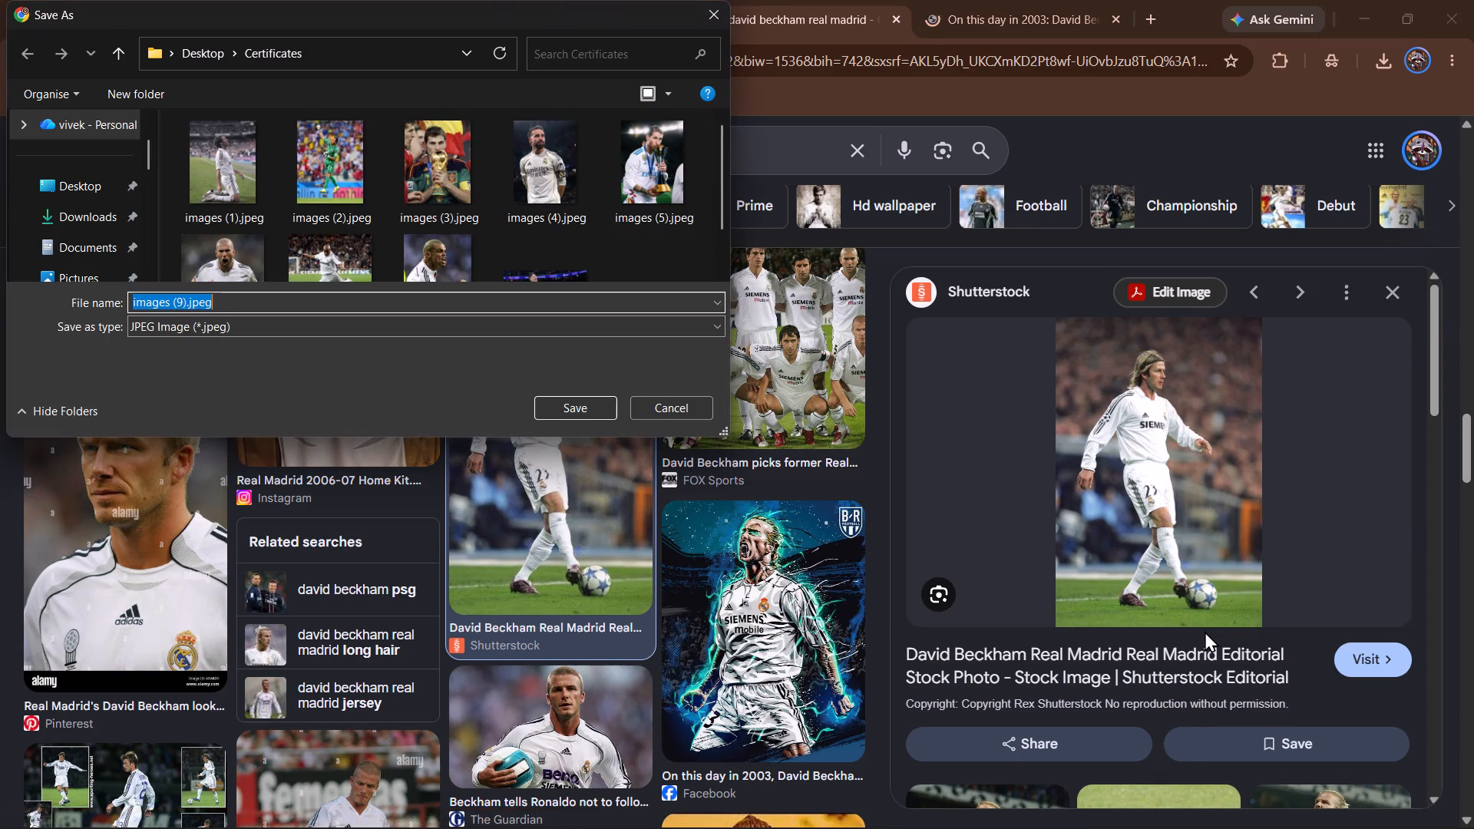
pyautogui.scroll(-1, 329, 173)
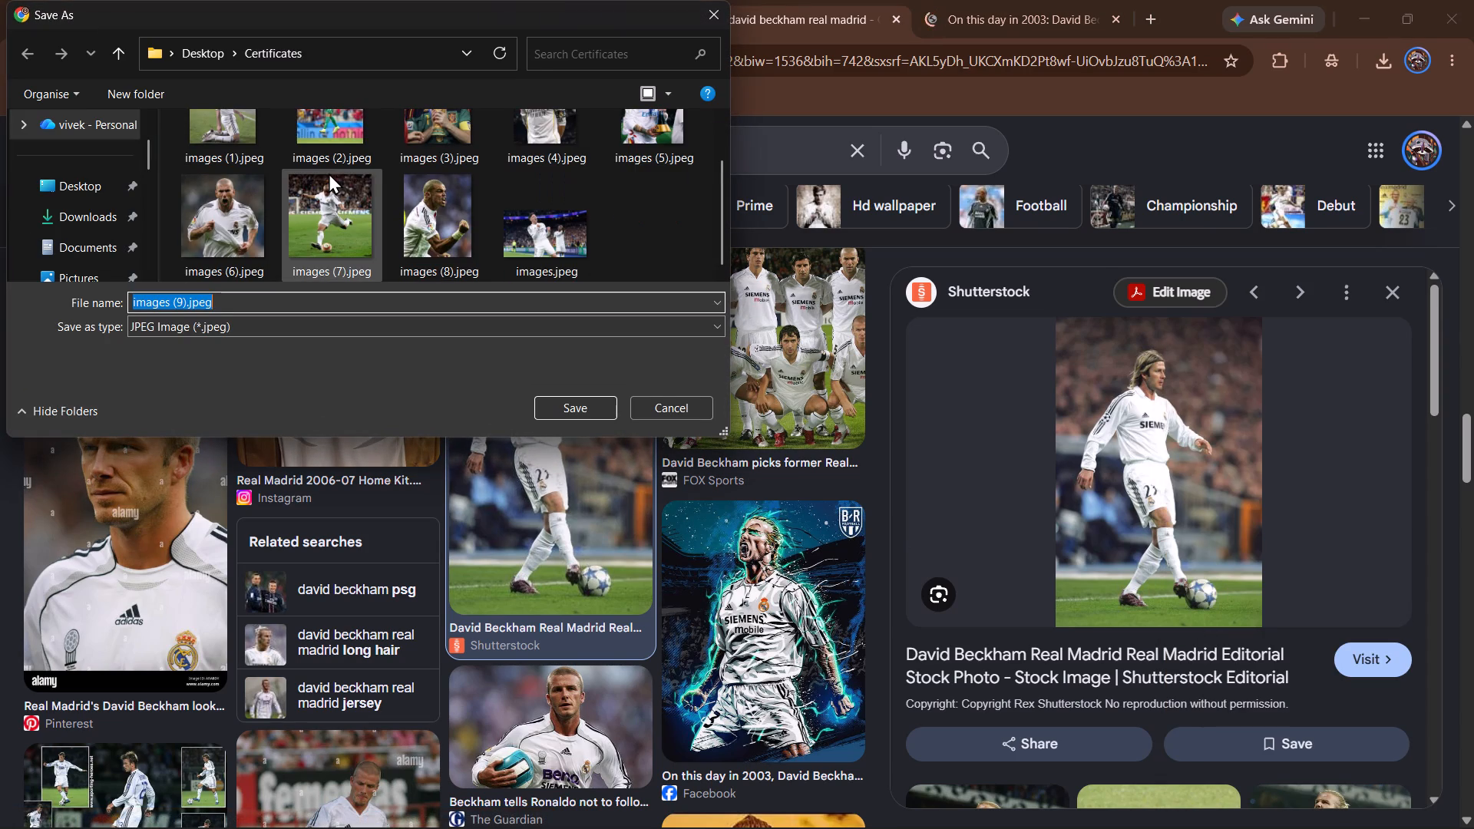
pyautogui.scroll(-2, 329, 173)
pyautogui.scroll(1, 366, 206)
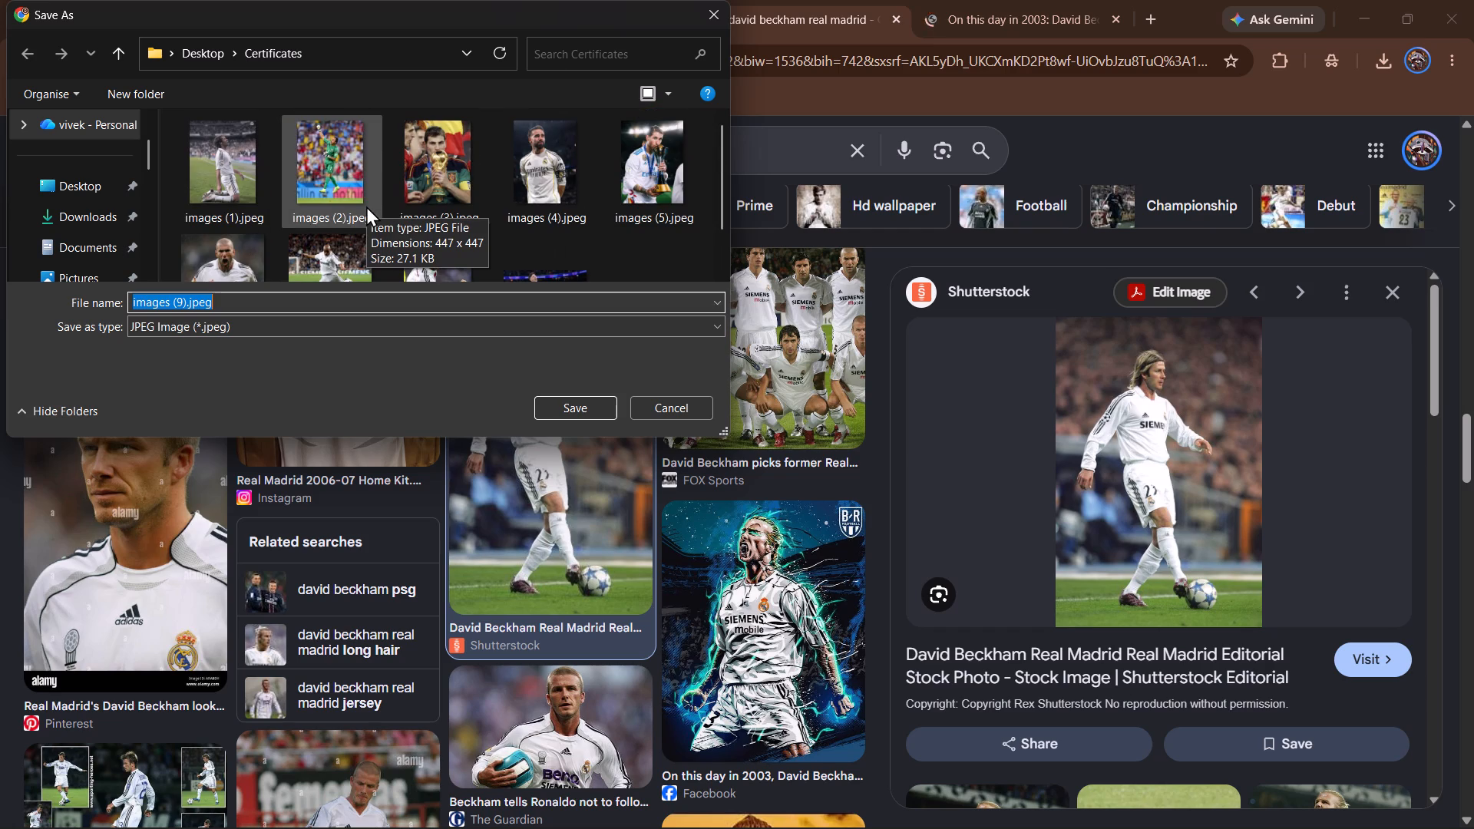
pyautogui.scroll(1, 366, 206)
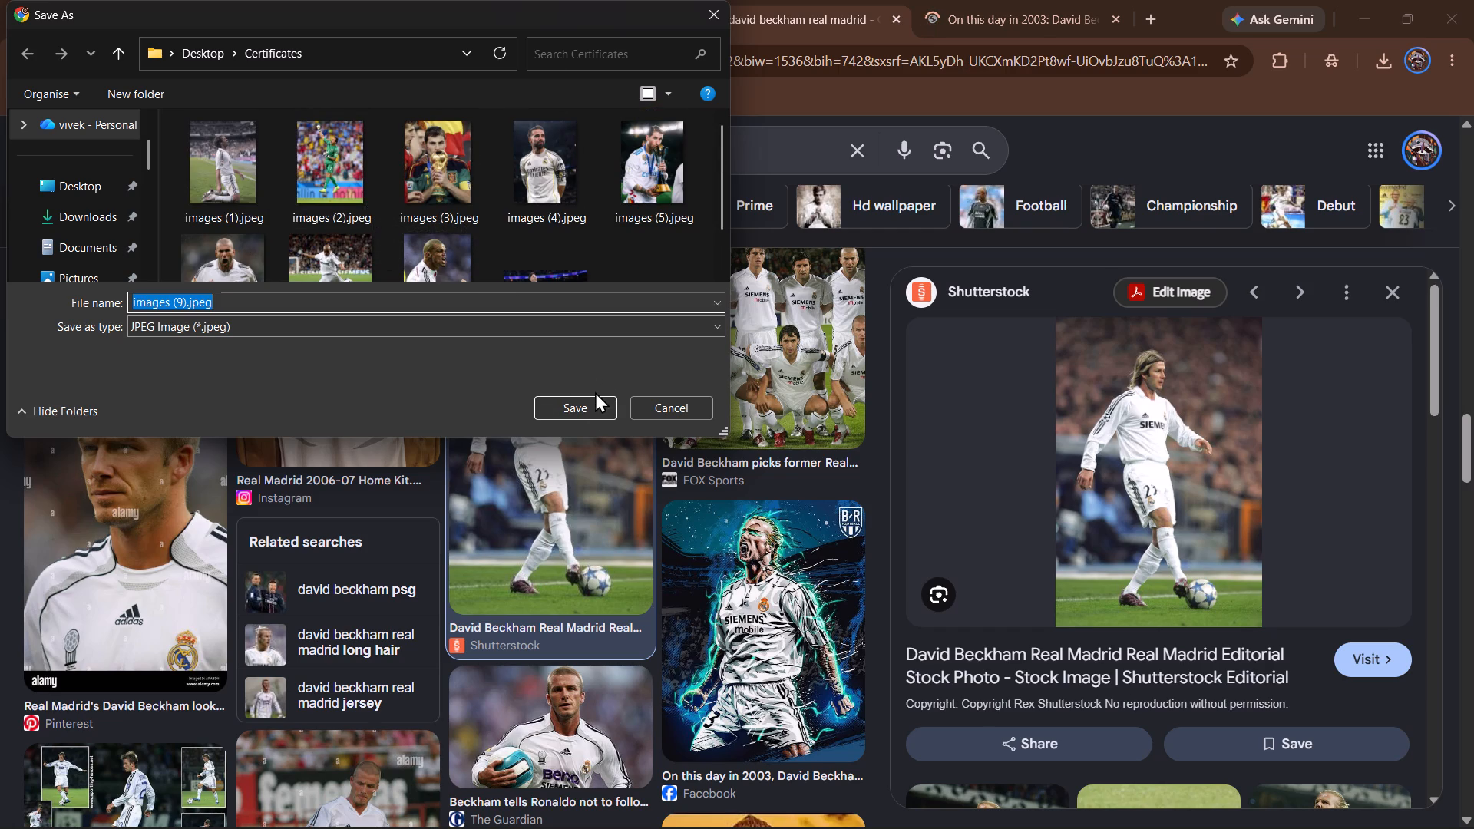
pyautogui.click(590, 411)
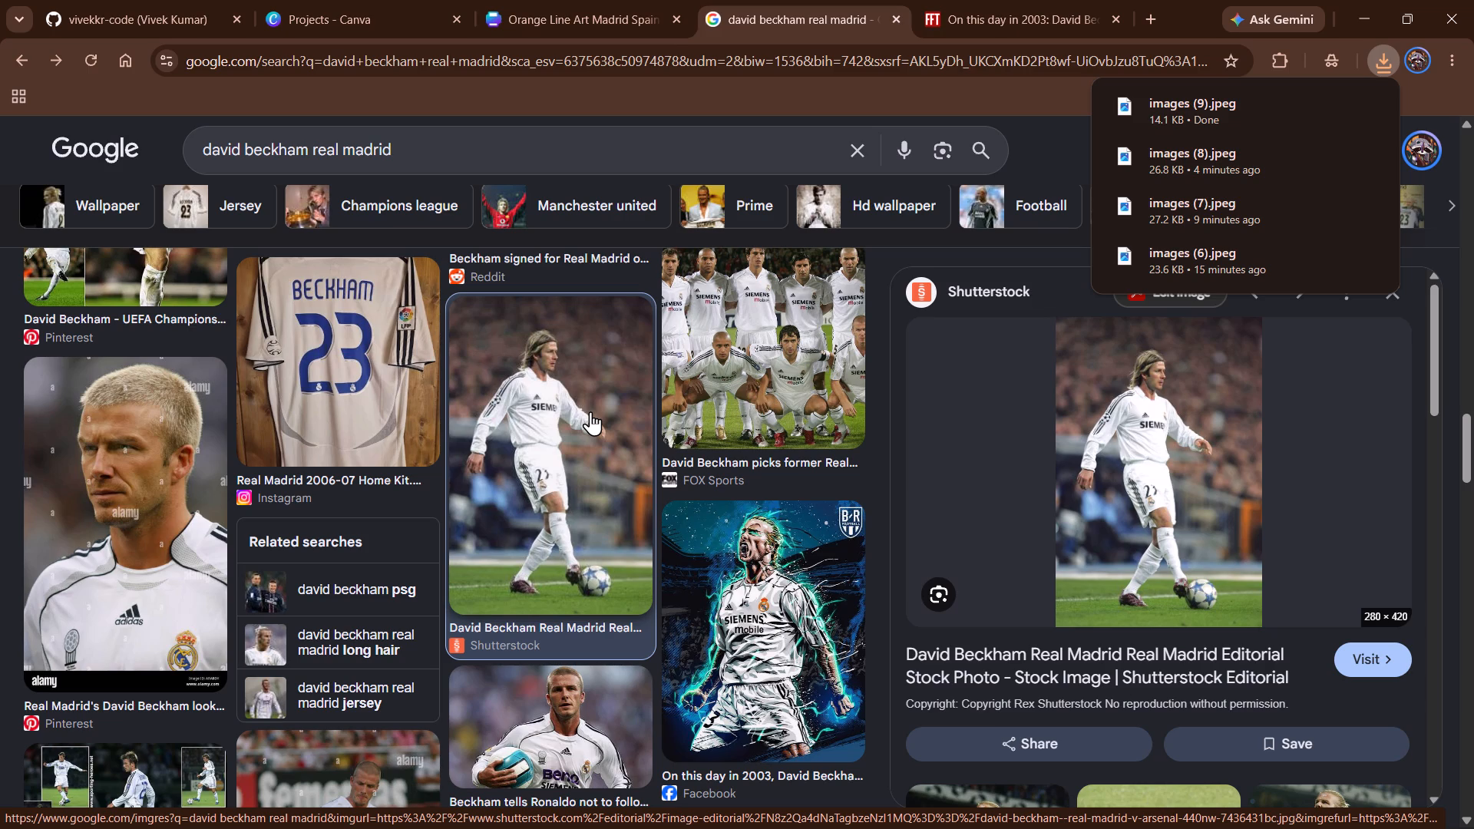
pyautogui.click(791, 0)
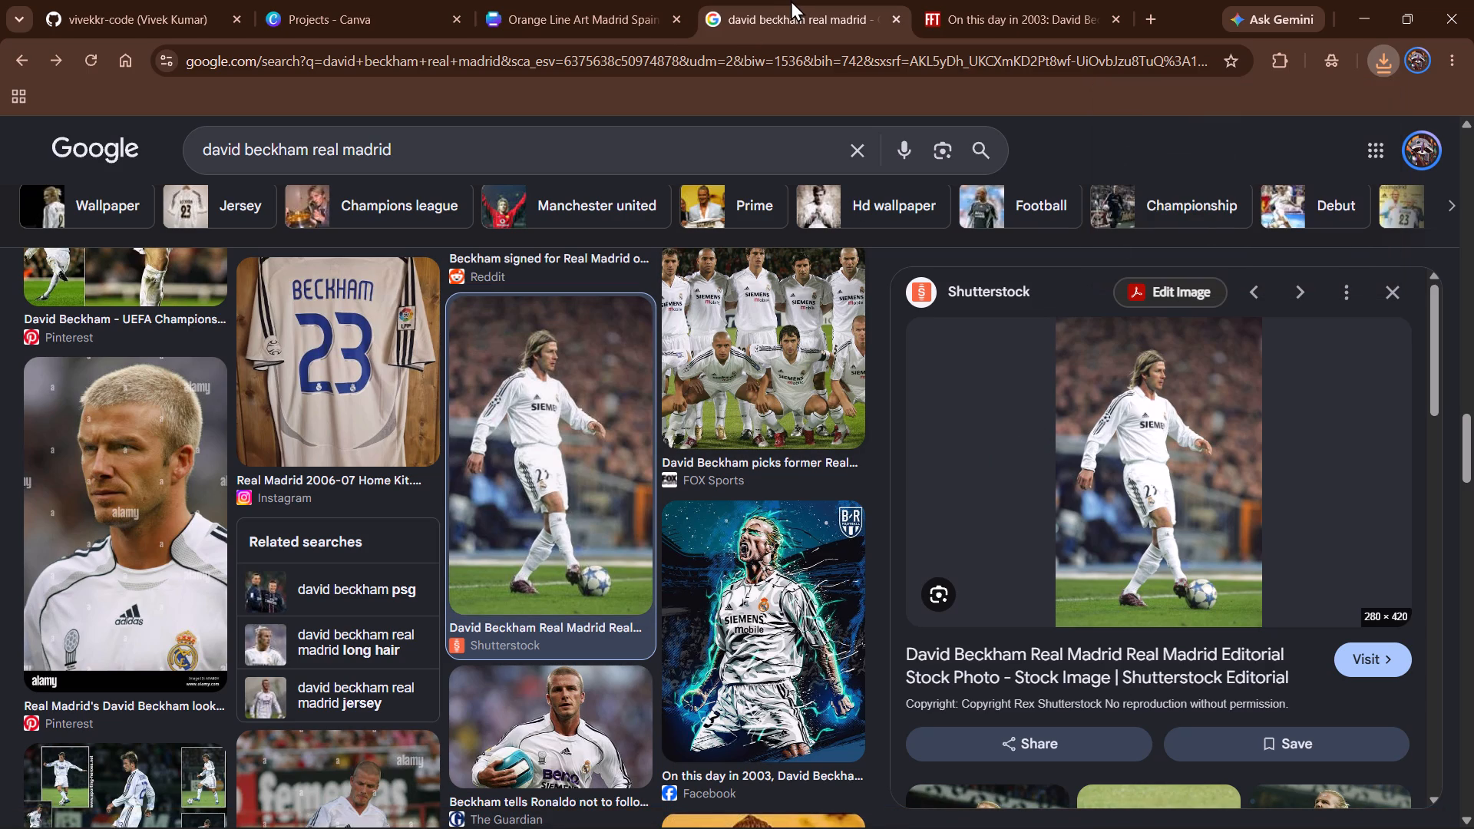
# Switch back to the Canva poster and upload images (9).jpeg from the Certificates folder.
pyautogui.click(603, 15)
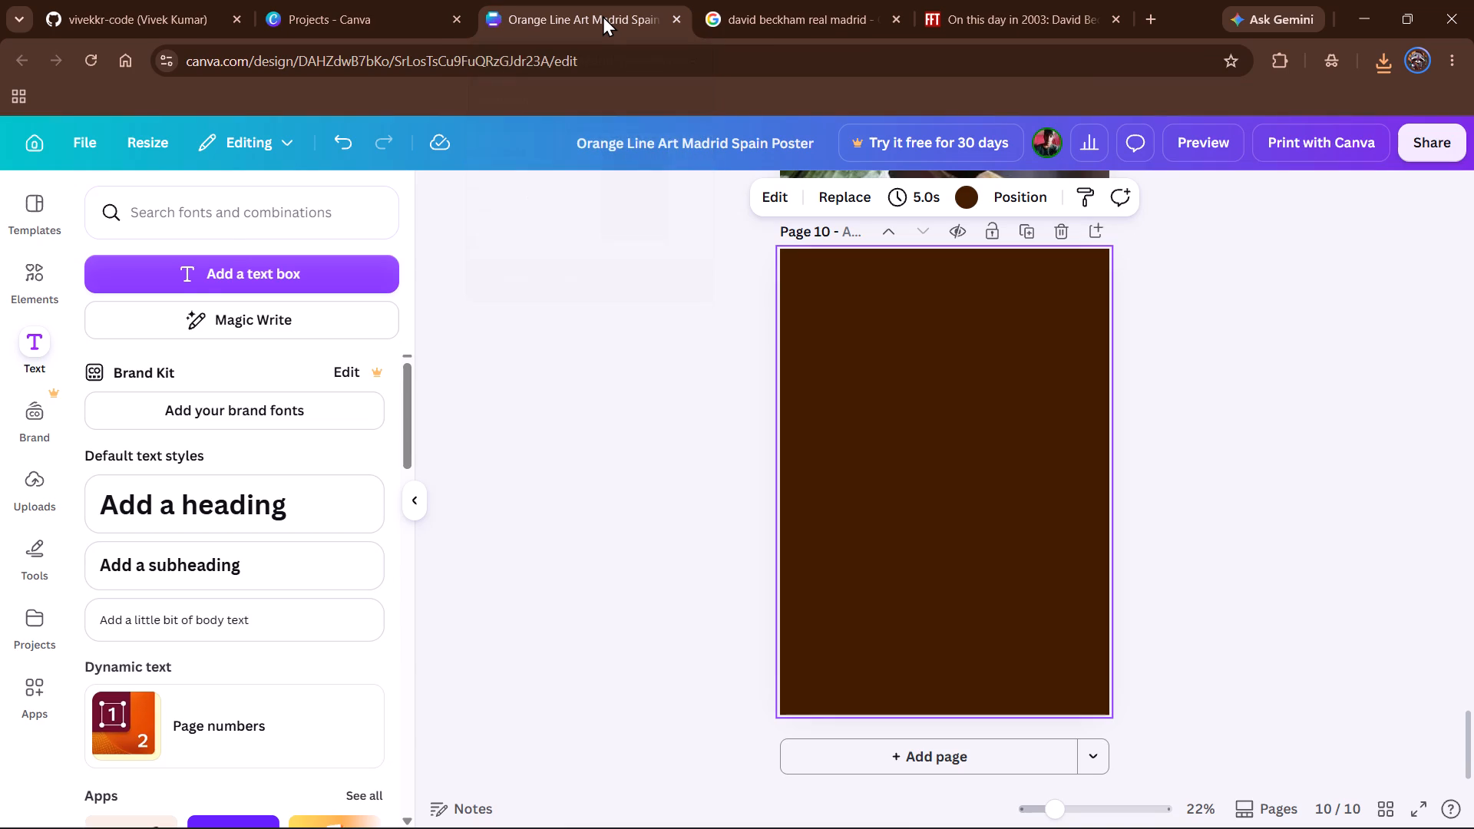
pyautogui.click(28, 482)
pyautogui.click(288, 279)
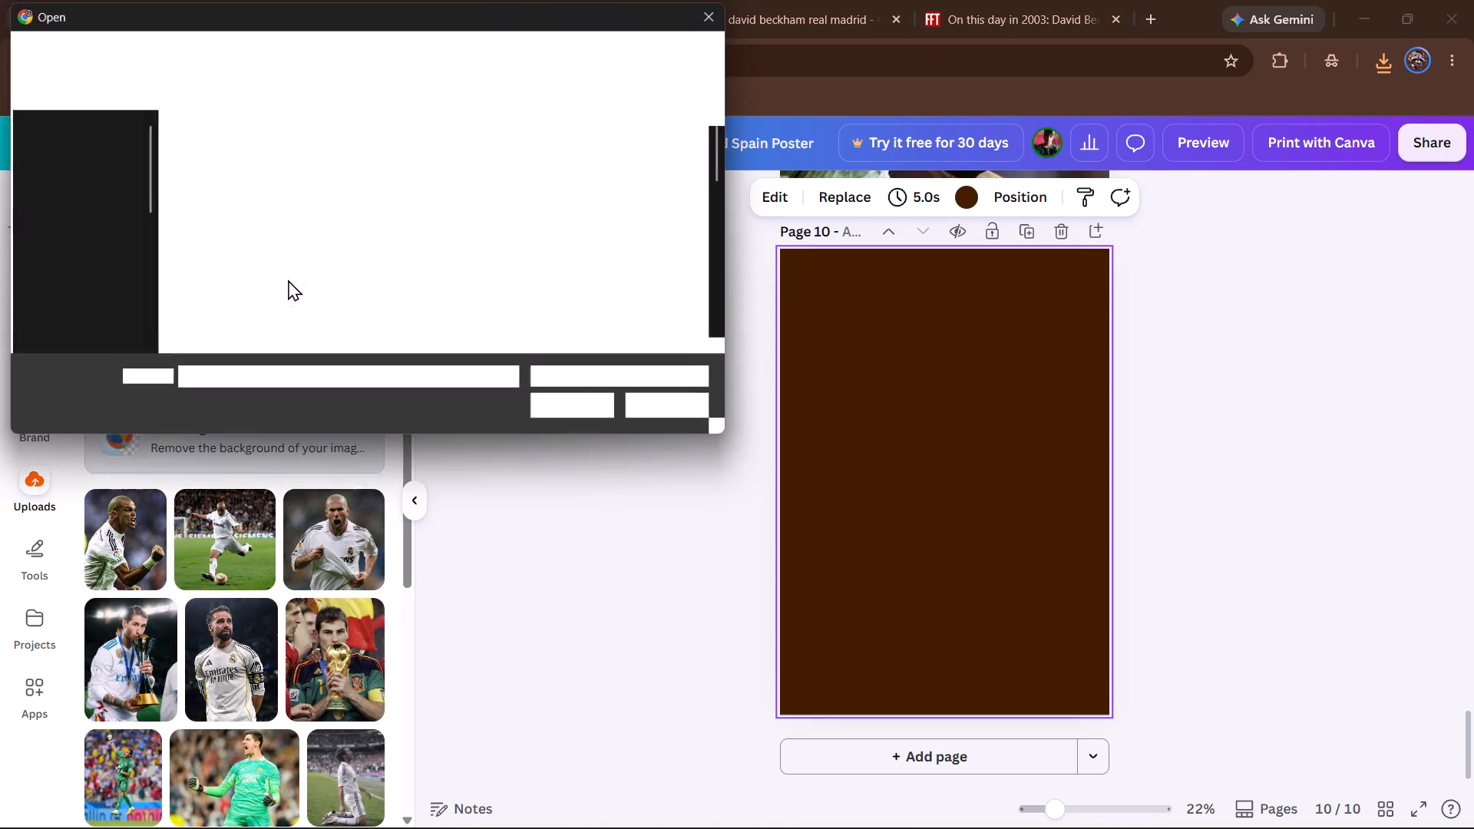
pyautogui.scroll(-1, 389, 280)
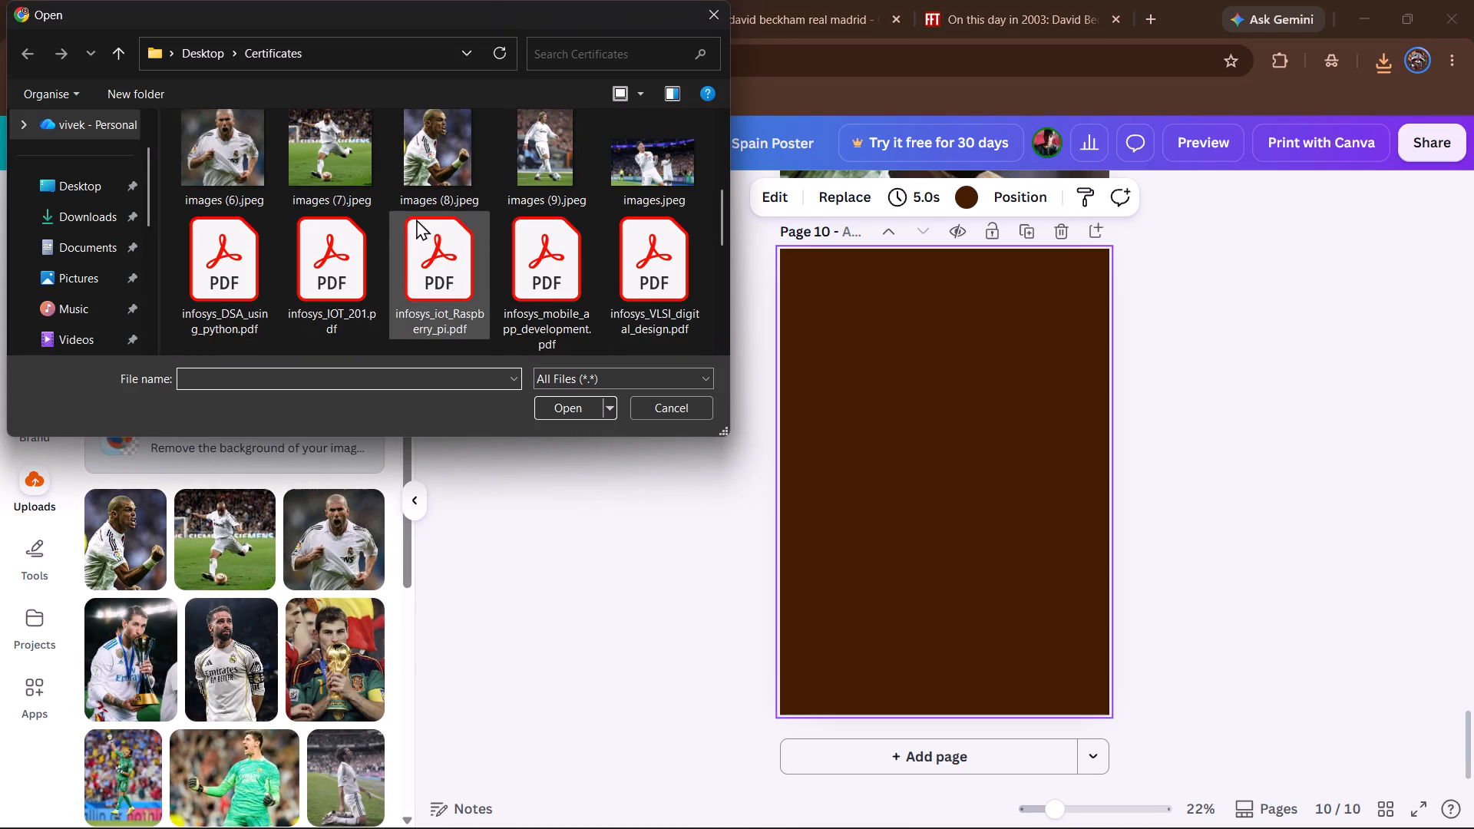
pyautogui.click(550, 173)
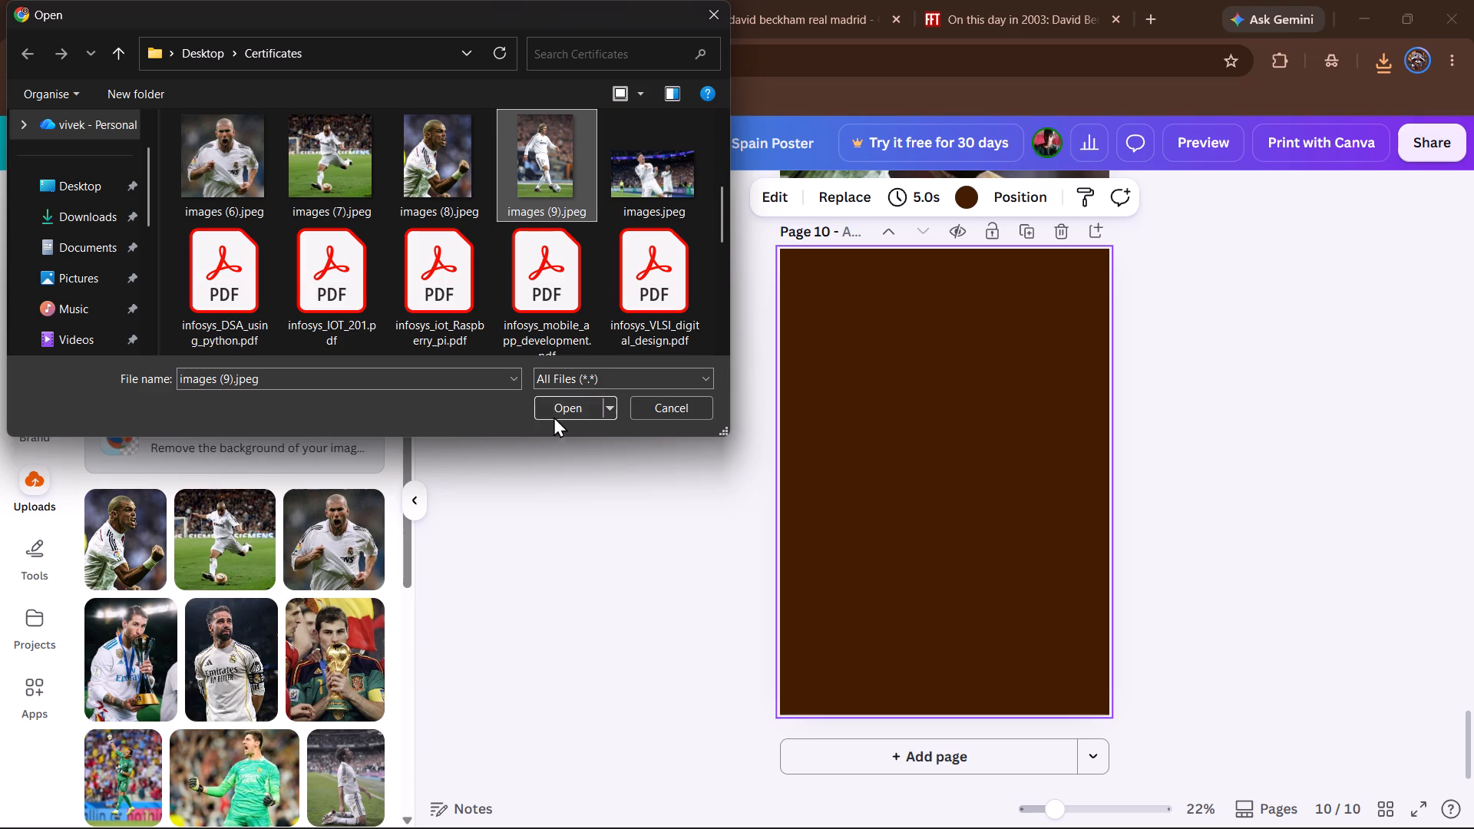
pyautogui.click(554, 418)
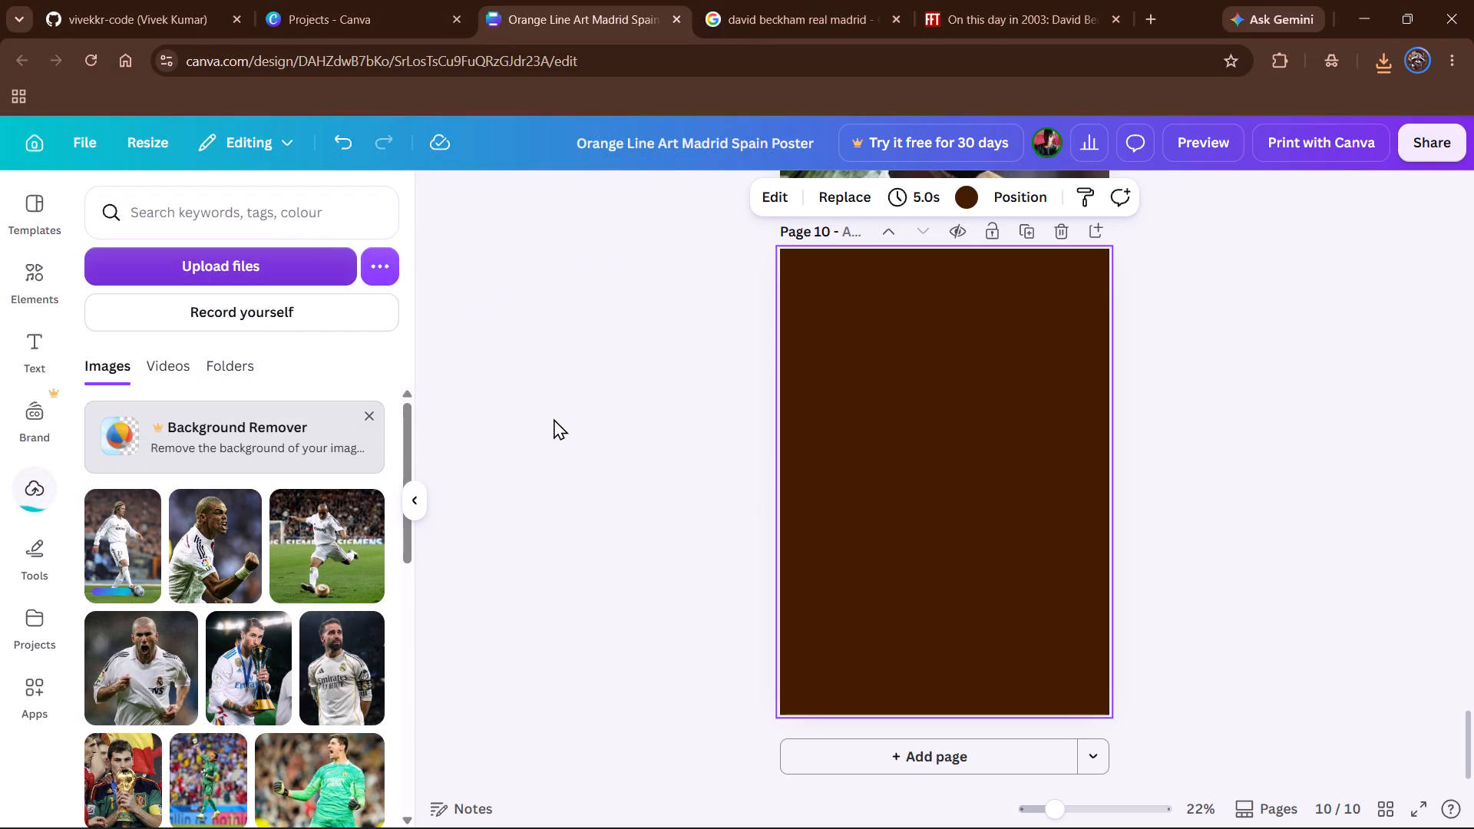
# Place the uploaded Beckham photo on page 10 and stretch it to all four page edges.
pyautogui.click(120, 557)
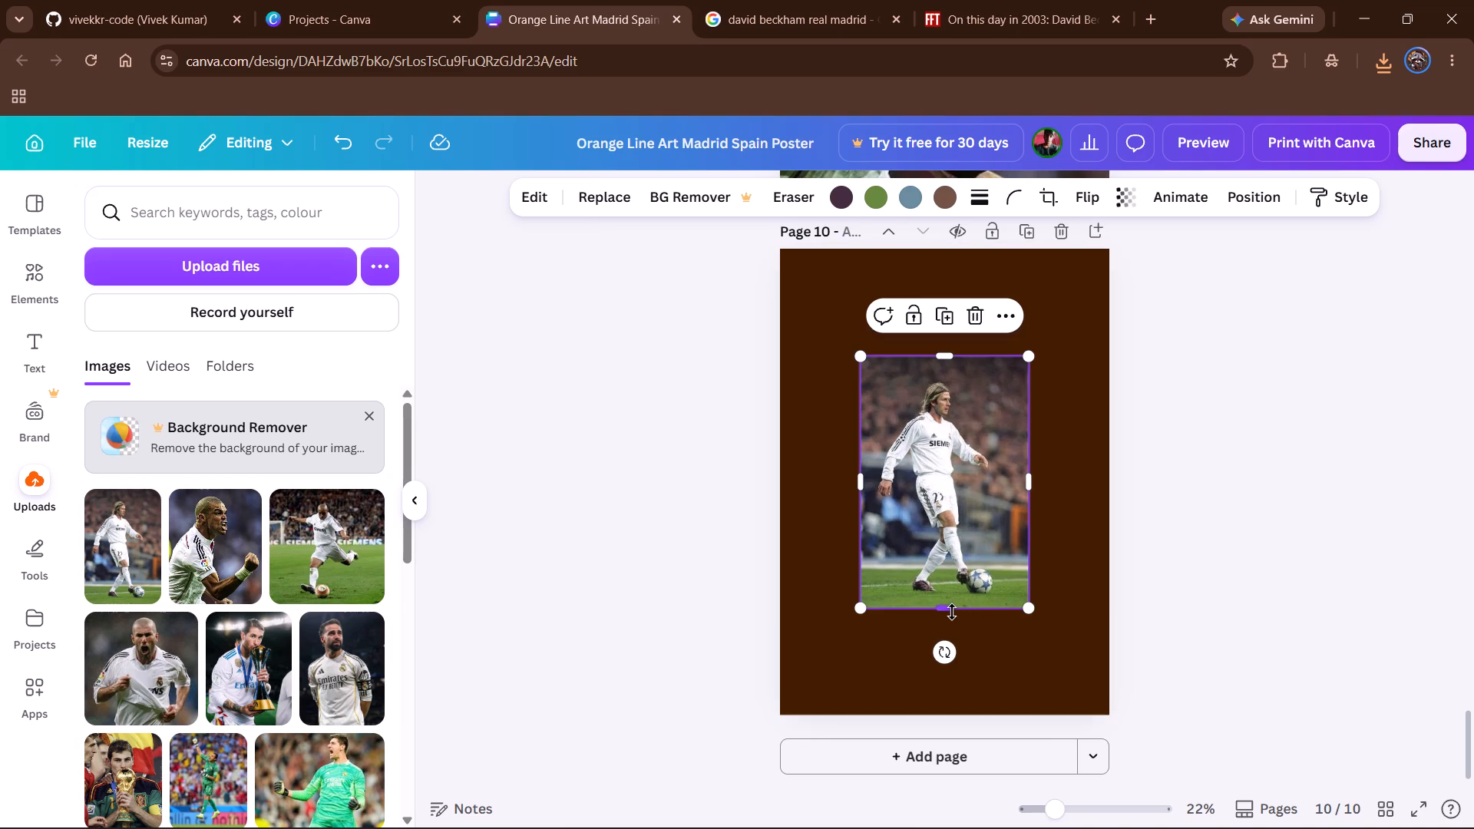
pyautogui.moveTo(949, 612); pyautogui.dragTo(955, 717)
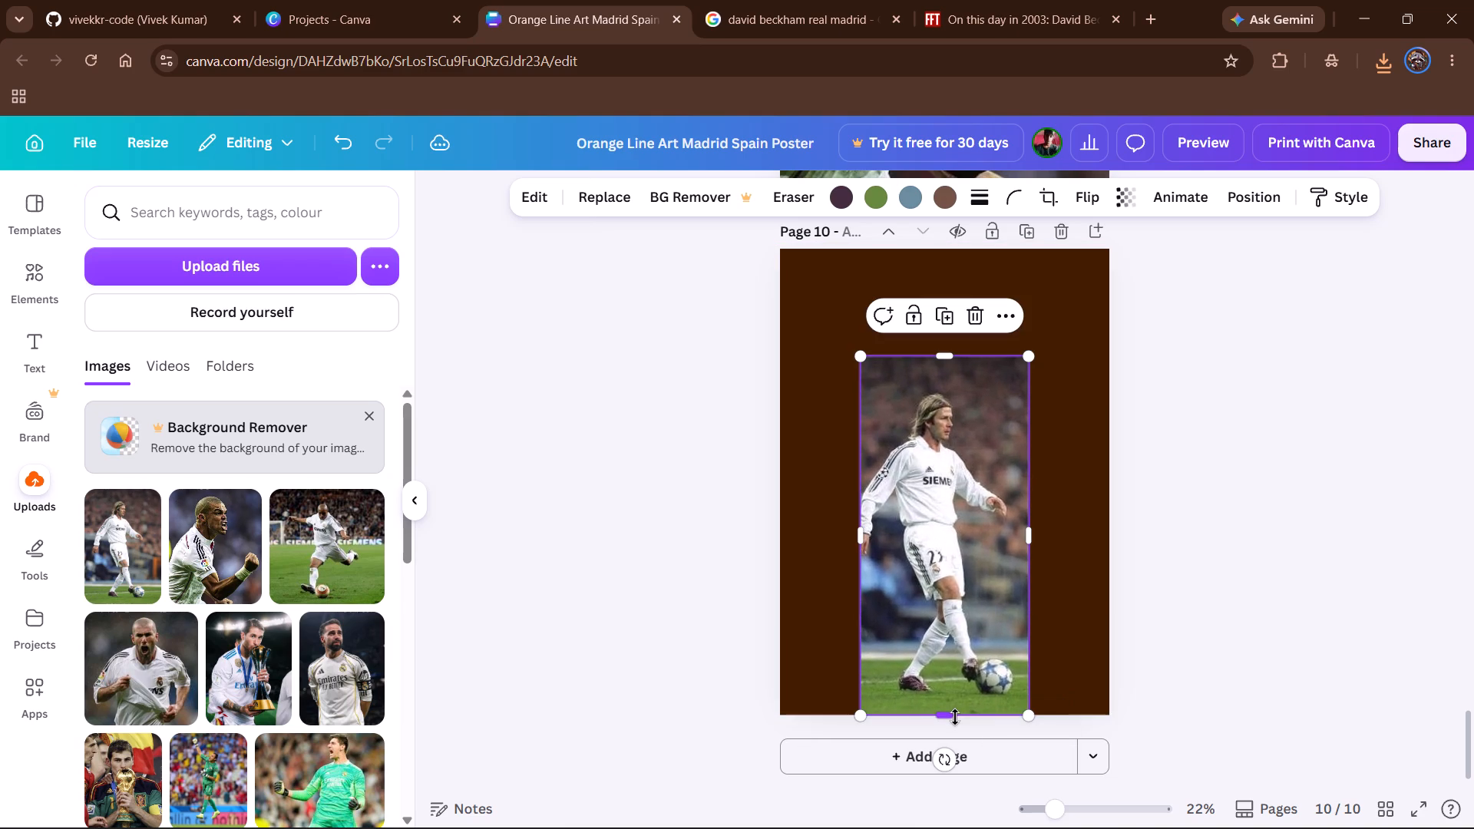
pyautogui.moveTo(1024, 545); pyautogui.dragTo(1102, 565)
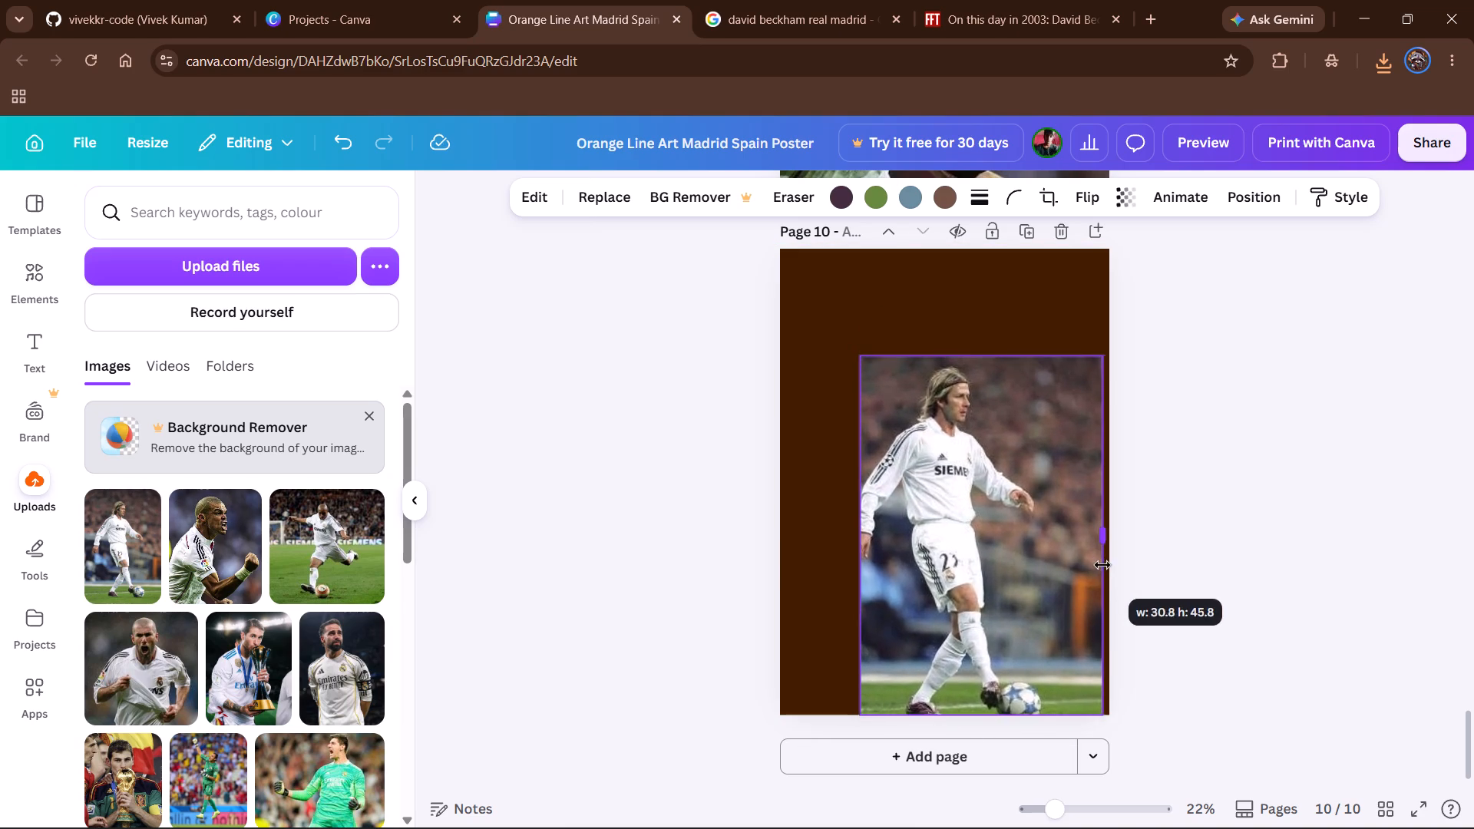
pyautogui.moveTo(1102, 565); pyautogui.dragTo(1103, 565)
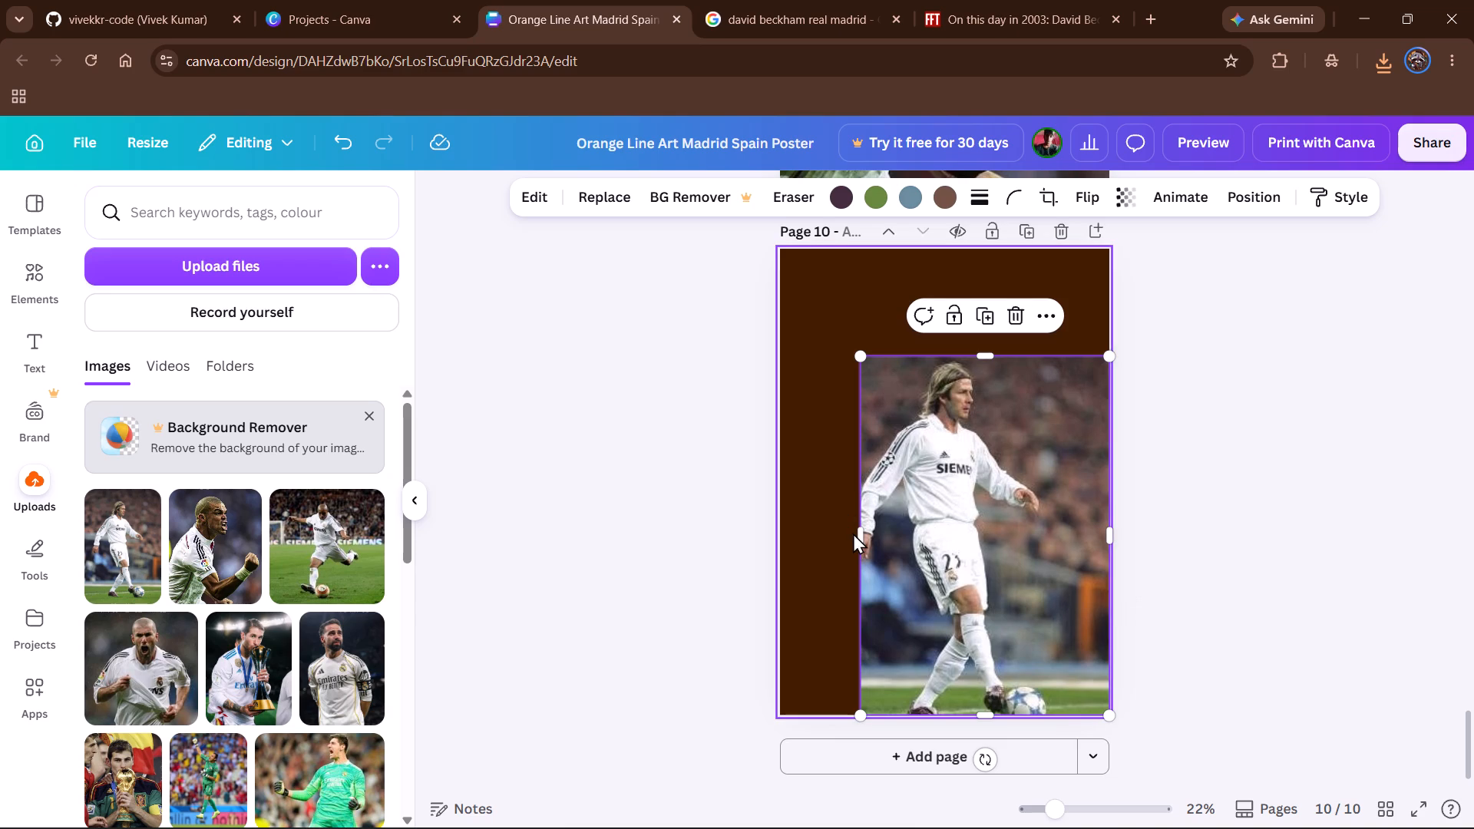
pyautogui.moveTo(859, 539); pyautogui.dragTo(773, 546)
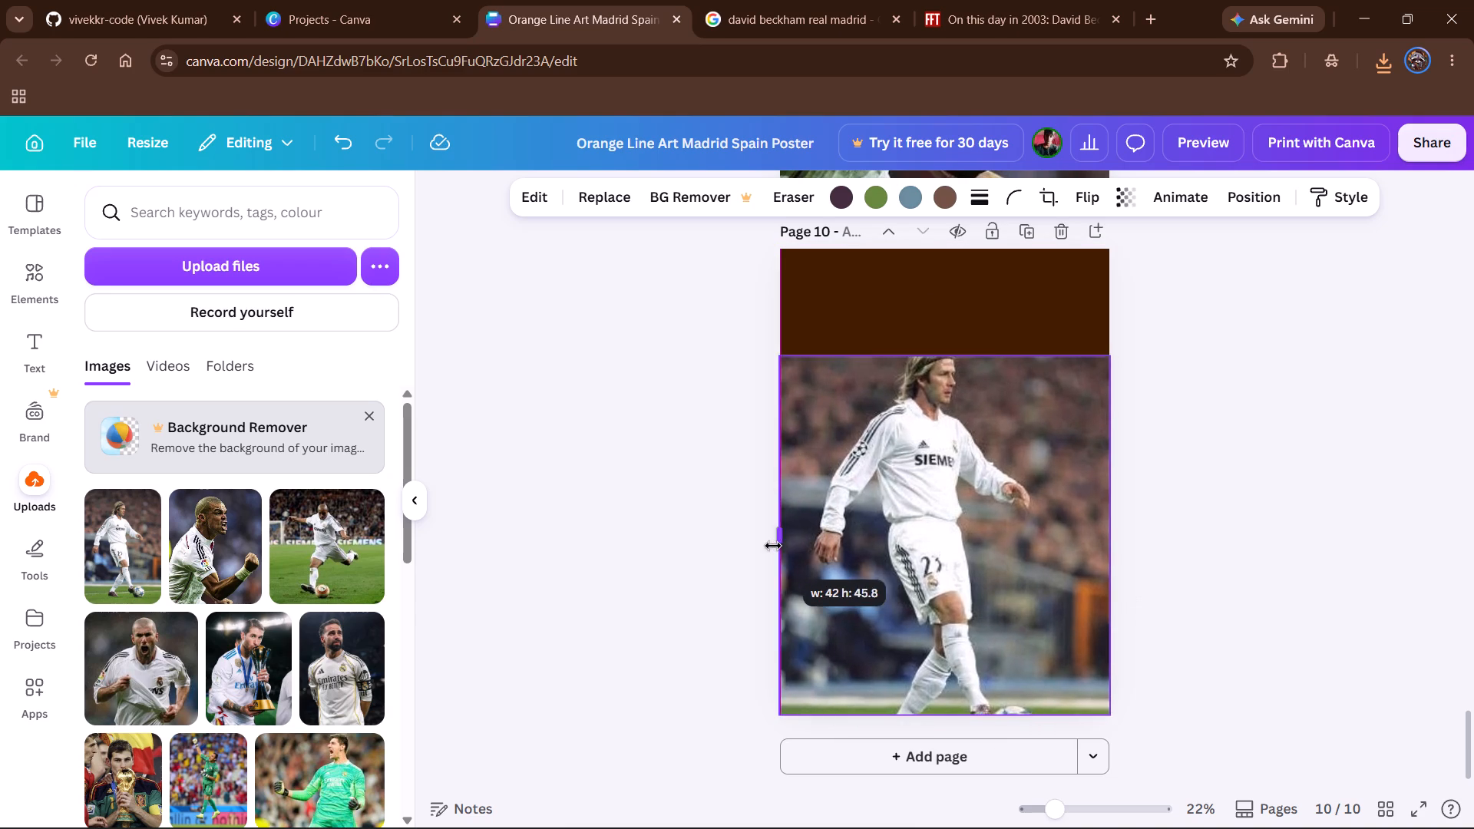
pyautogui.moveTo(773, 546); pyautogui.dragTo(772, 546)
pyautogui.moveTo(939, 359); pyautogui.dragTo(942, 249)
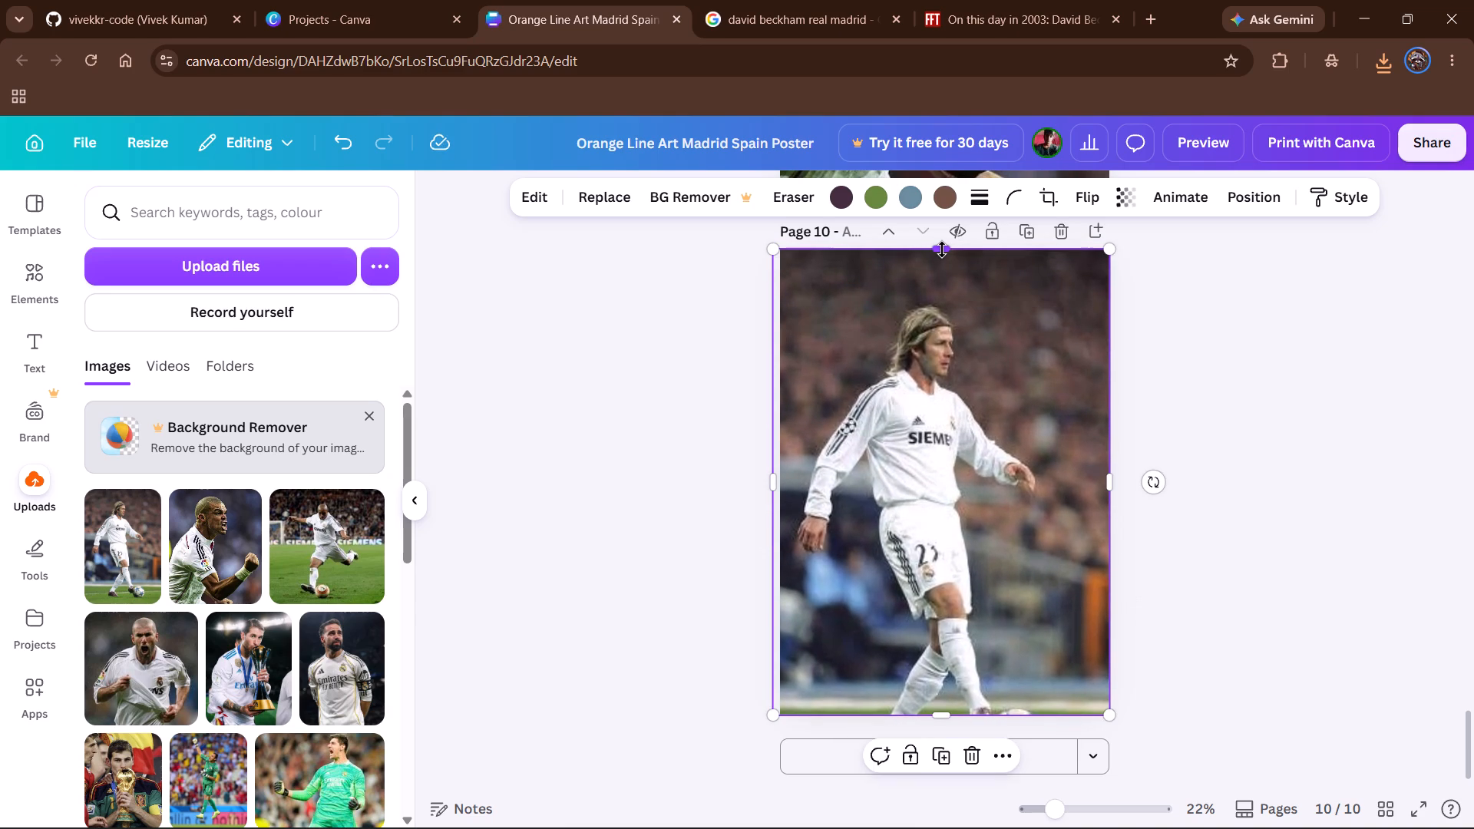
# Shift the Beckham photo upward and extend its lower edge to the page bottom, bringing his feet and the ball into the frame.
pyautogui.moveTo(974, 372); pyautogui.dragTo(974, 332)
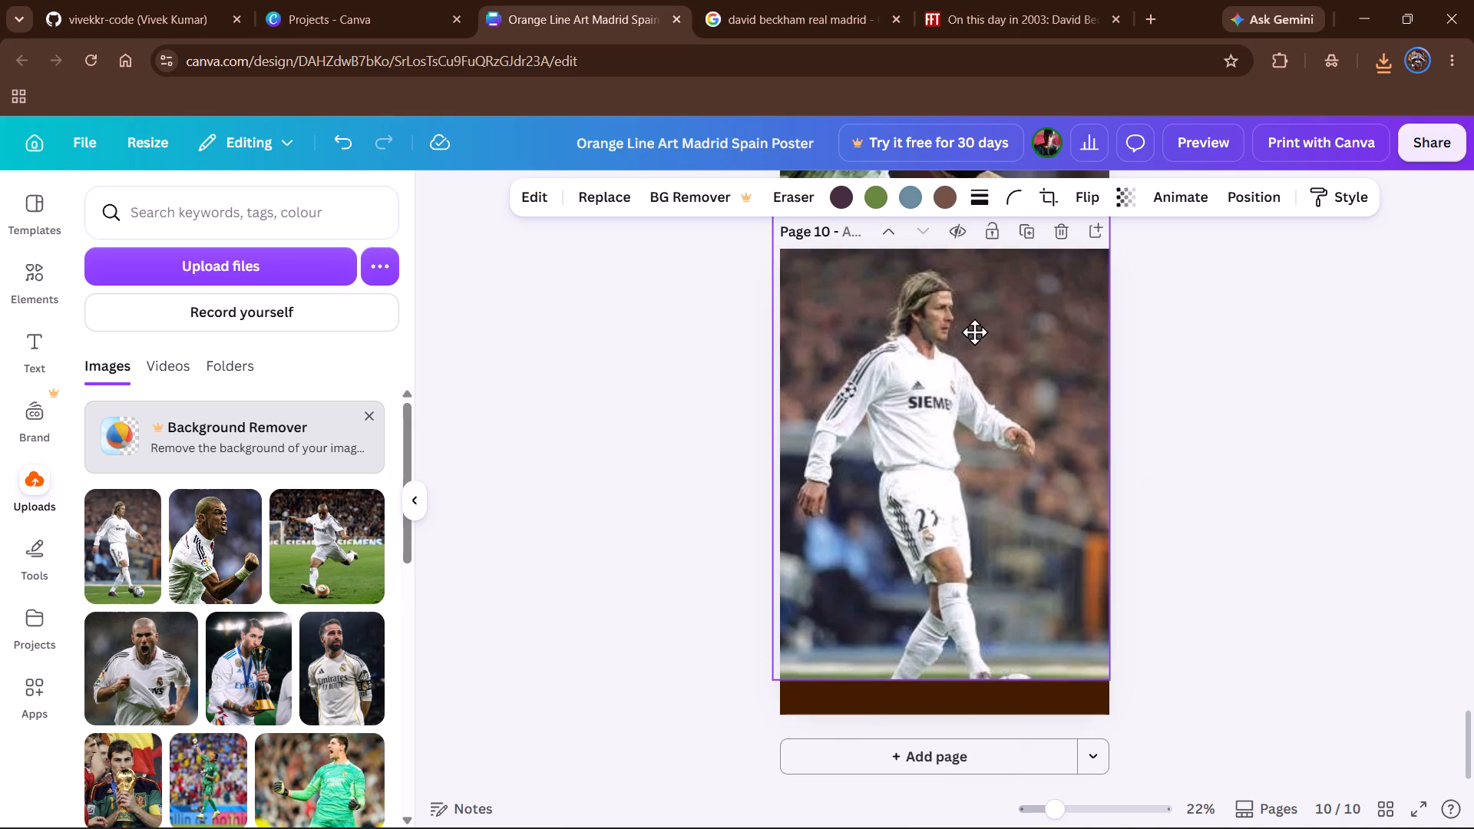
pyautogui.moveTo(974, 332); pyautogui.dragTo(974, 328)
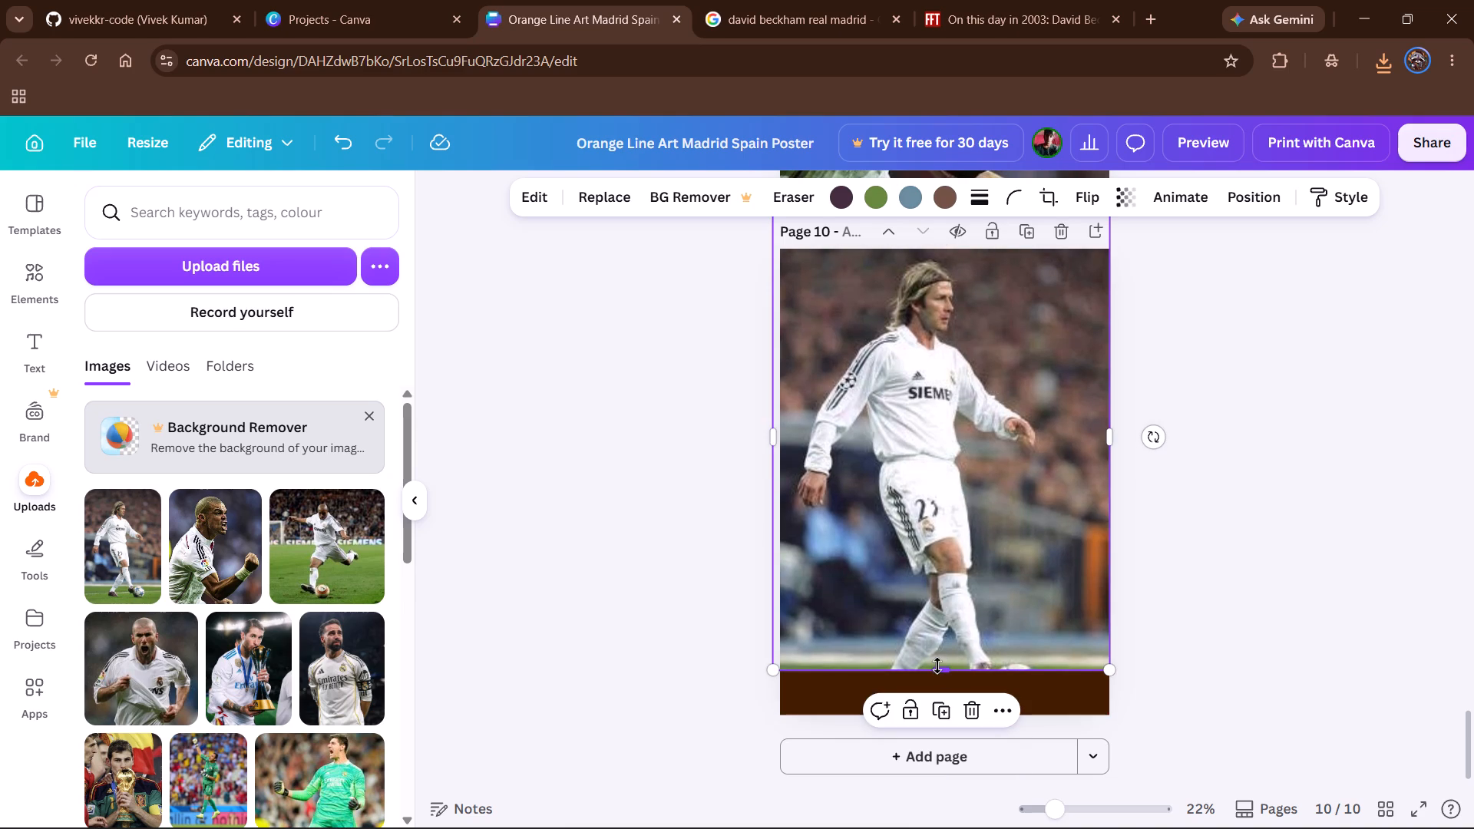
pyautogui.moveTo(937, 666); pyautogui.dragTo(940, 709)
pyautogui.moveTo(964, 626); pyautogui.dragTo(964, 615)
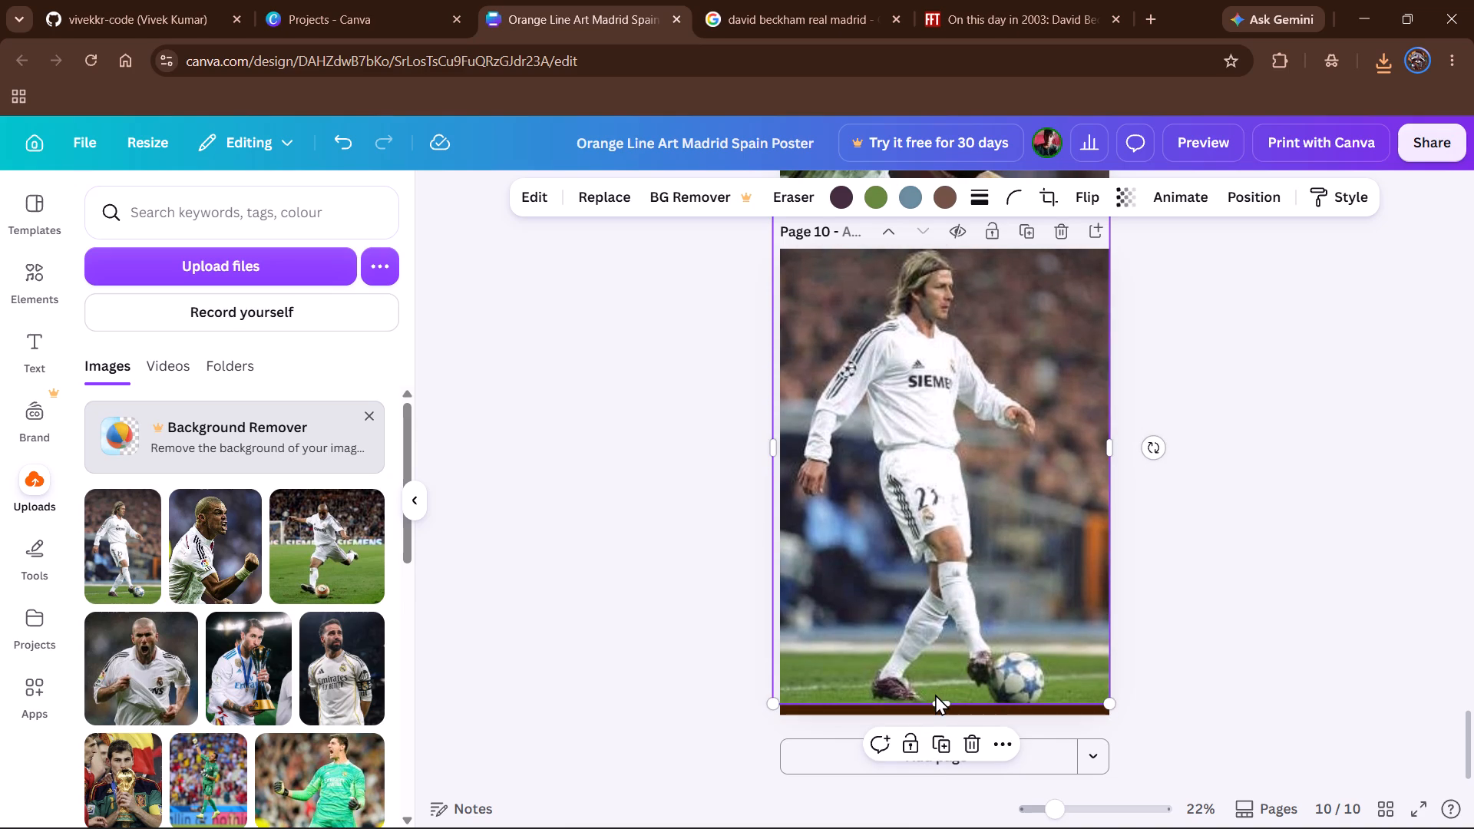
pyautogui.moveTo(937, 702); pyautogui.dragTo(940, 715)
pyautogui.moveTo(940, 715); pyautogui.dragTo(943, 715)
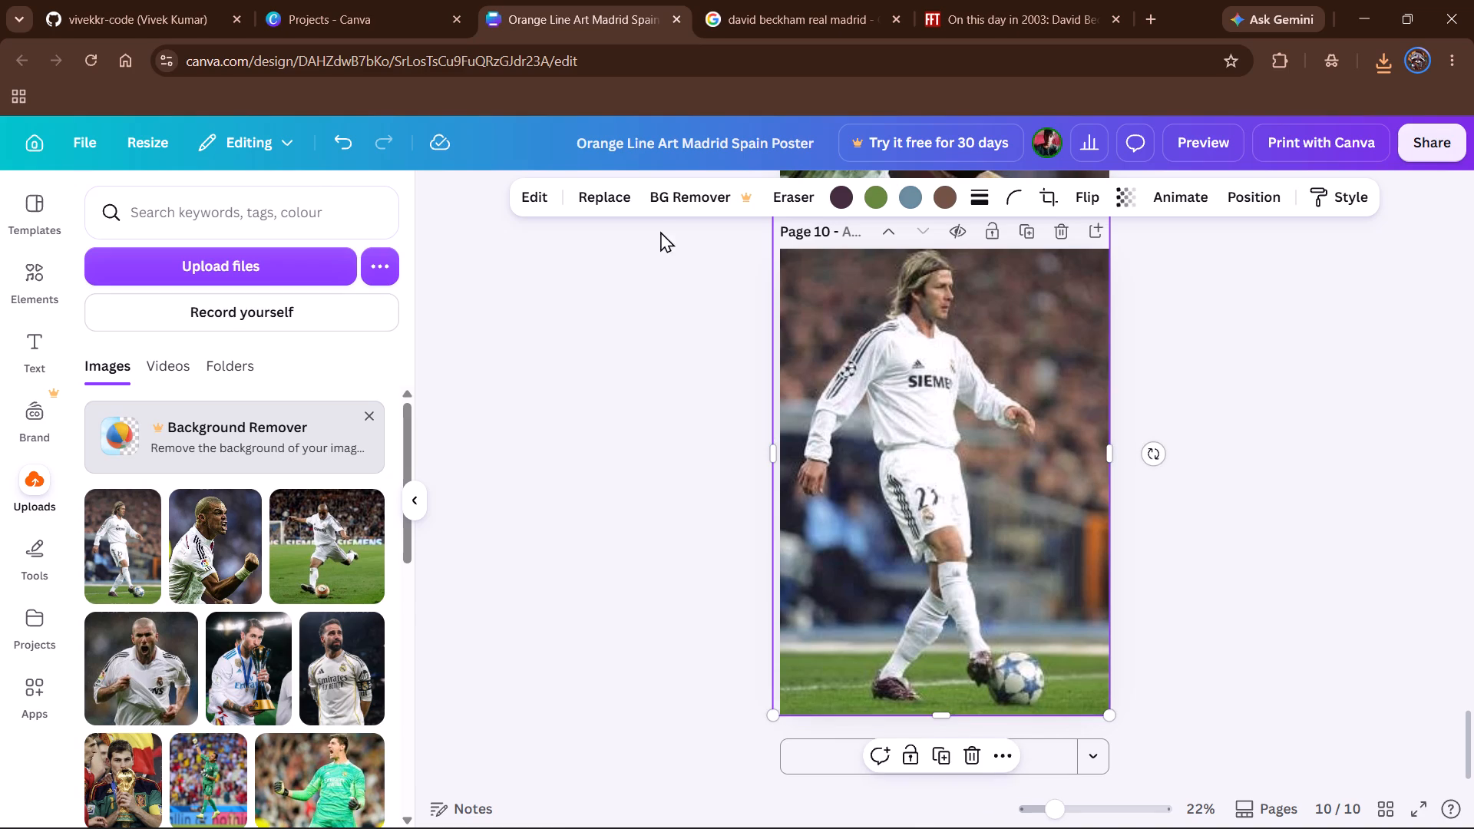
# Add a text box reading "david" to page 10.
pyautogui.click(8, 365)
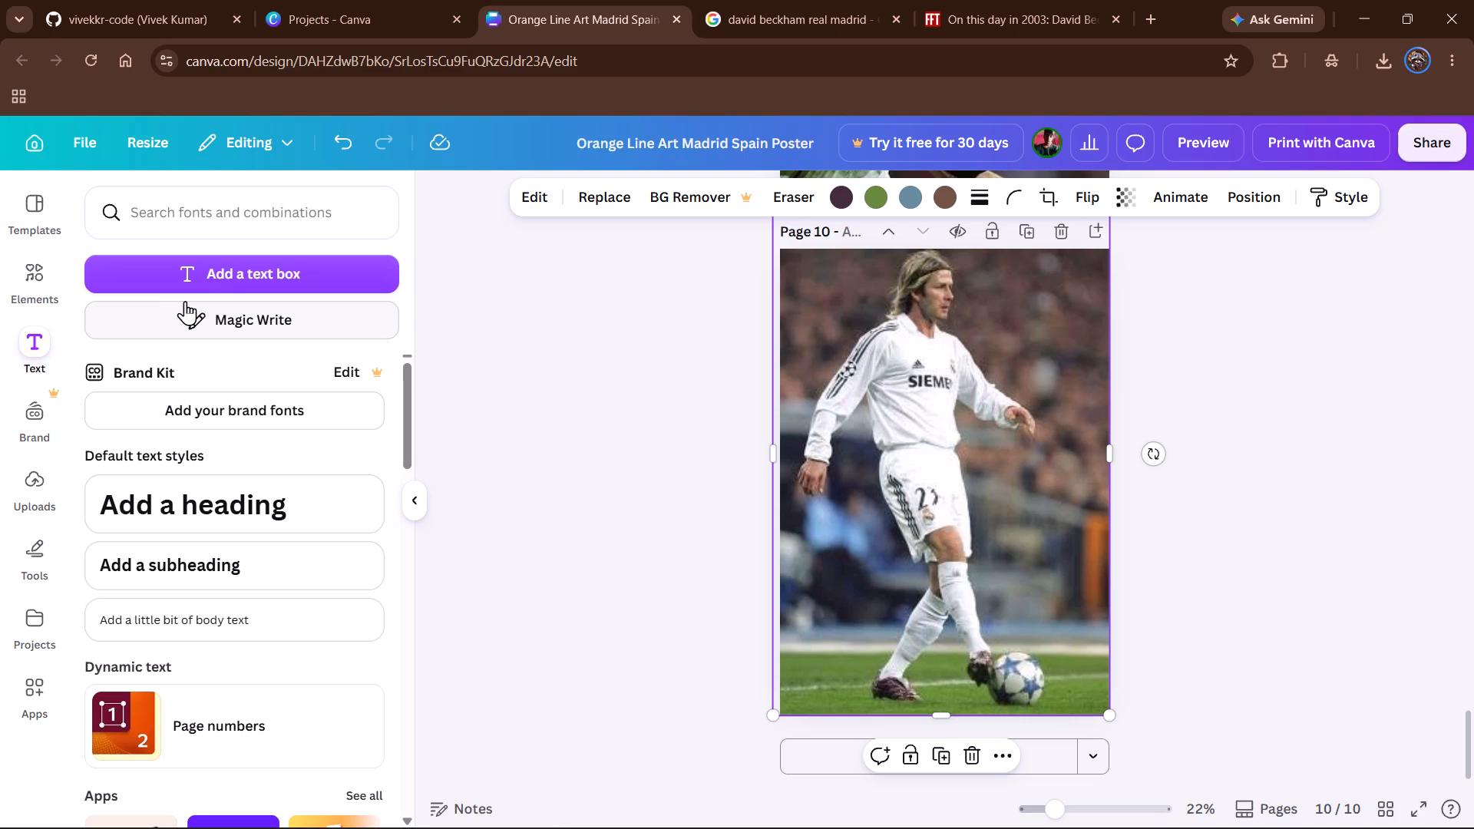
pyautogui.click(239, 282)
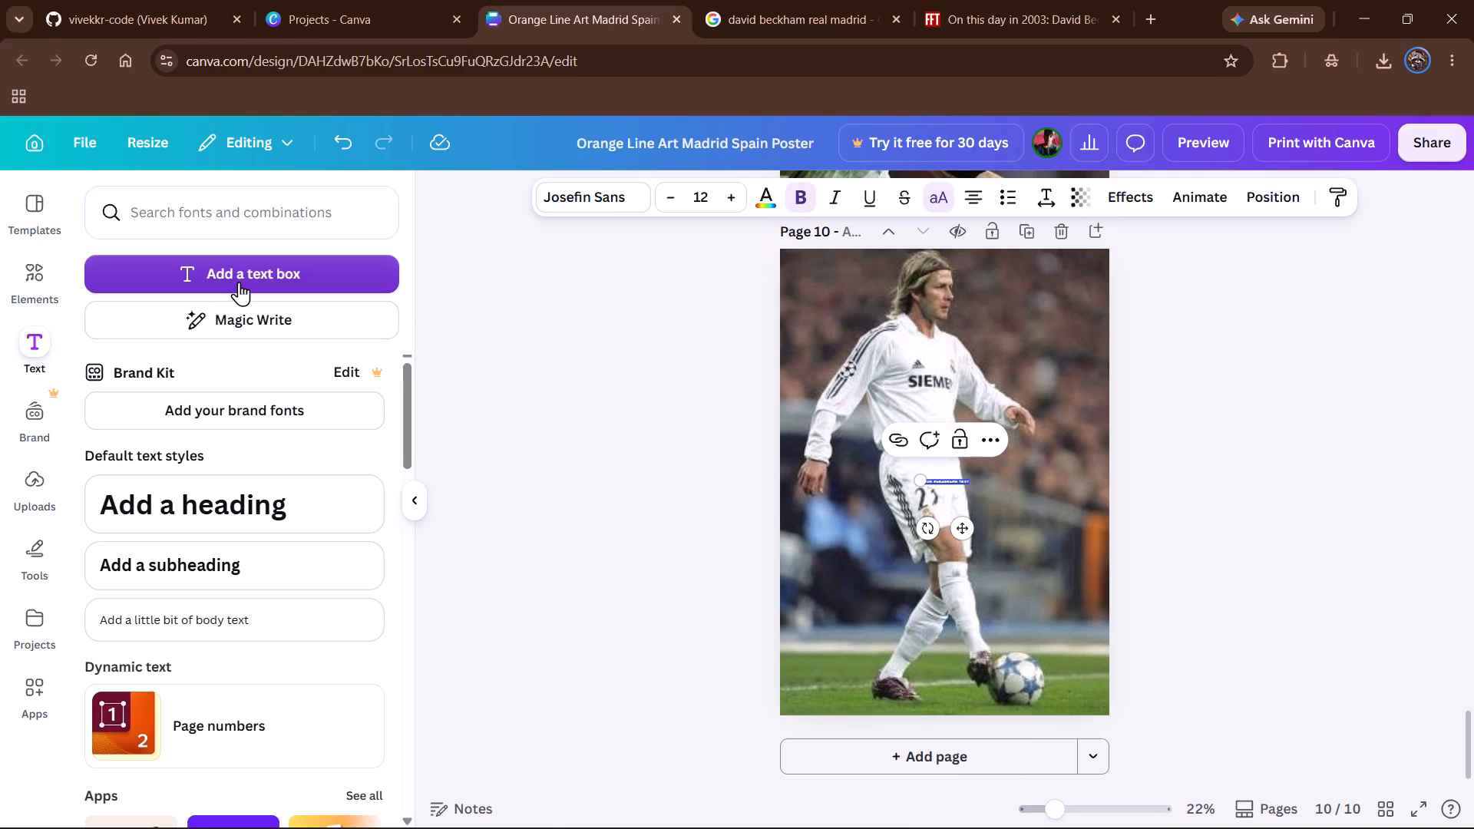
pyautogui.write('da')
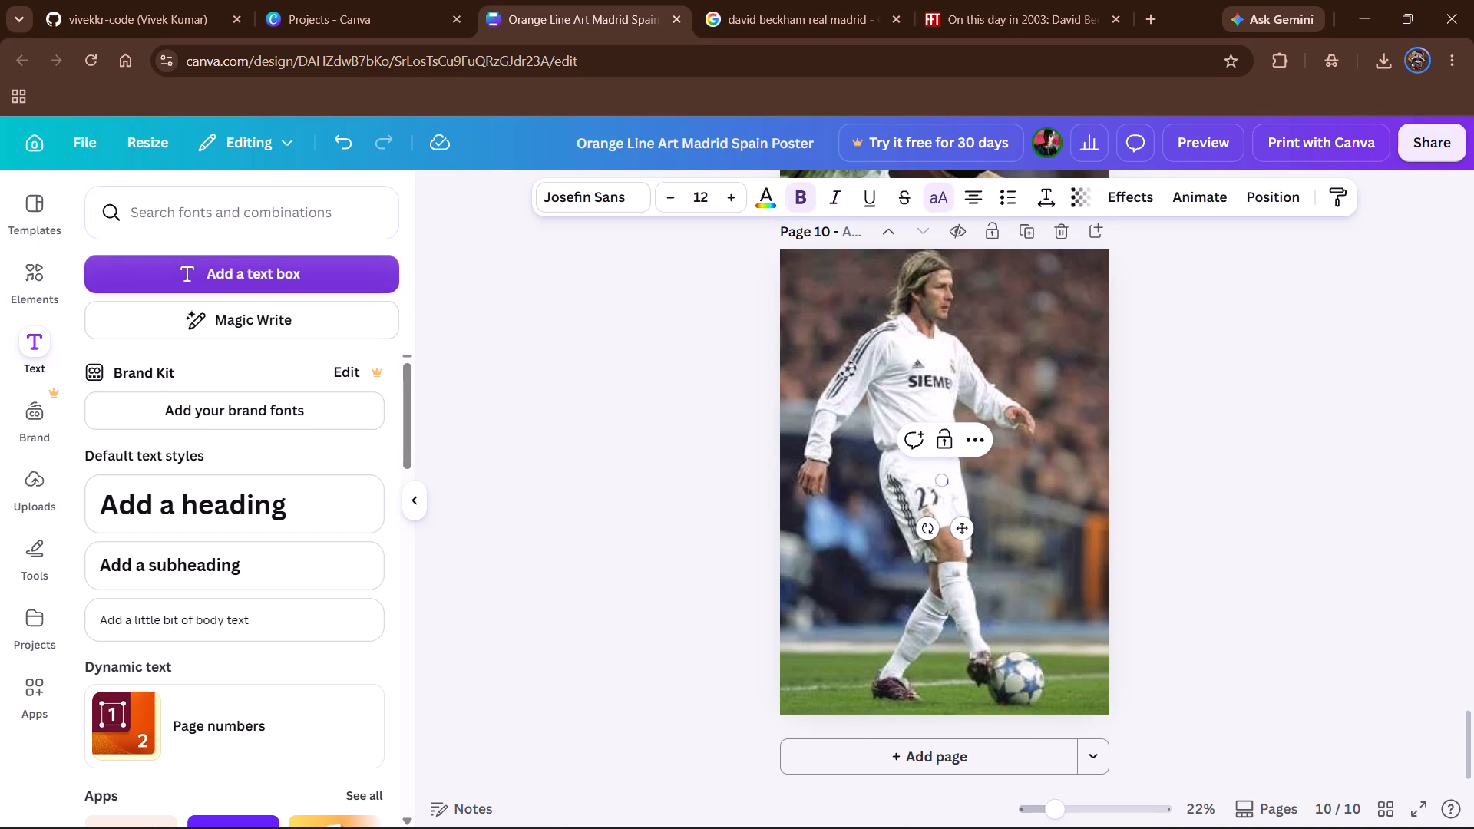
pyautogui.press('c')
pyautogui.press('BackSpace')
pyautogui.write('vid')
# Increase the font size of the whole "DAVID" text to 62.
pyautogui.hotkey('ctrl', 'a')
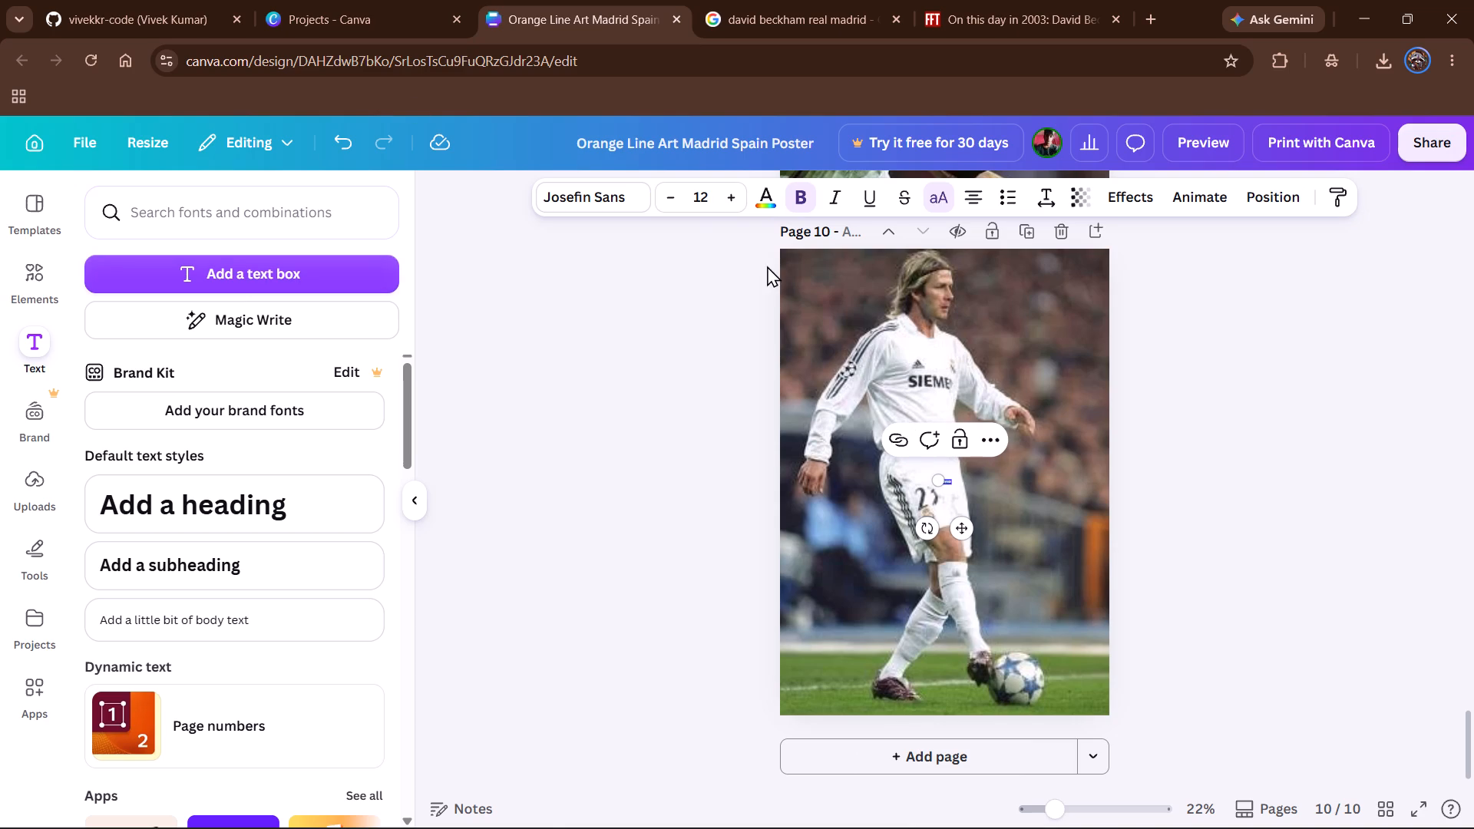
pyautogui.tripleClick(739, 205)
pyautogui.tripleClick(739, 205)
pyautogui.tripleClick(739, 205)
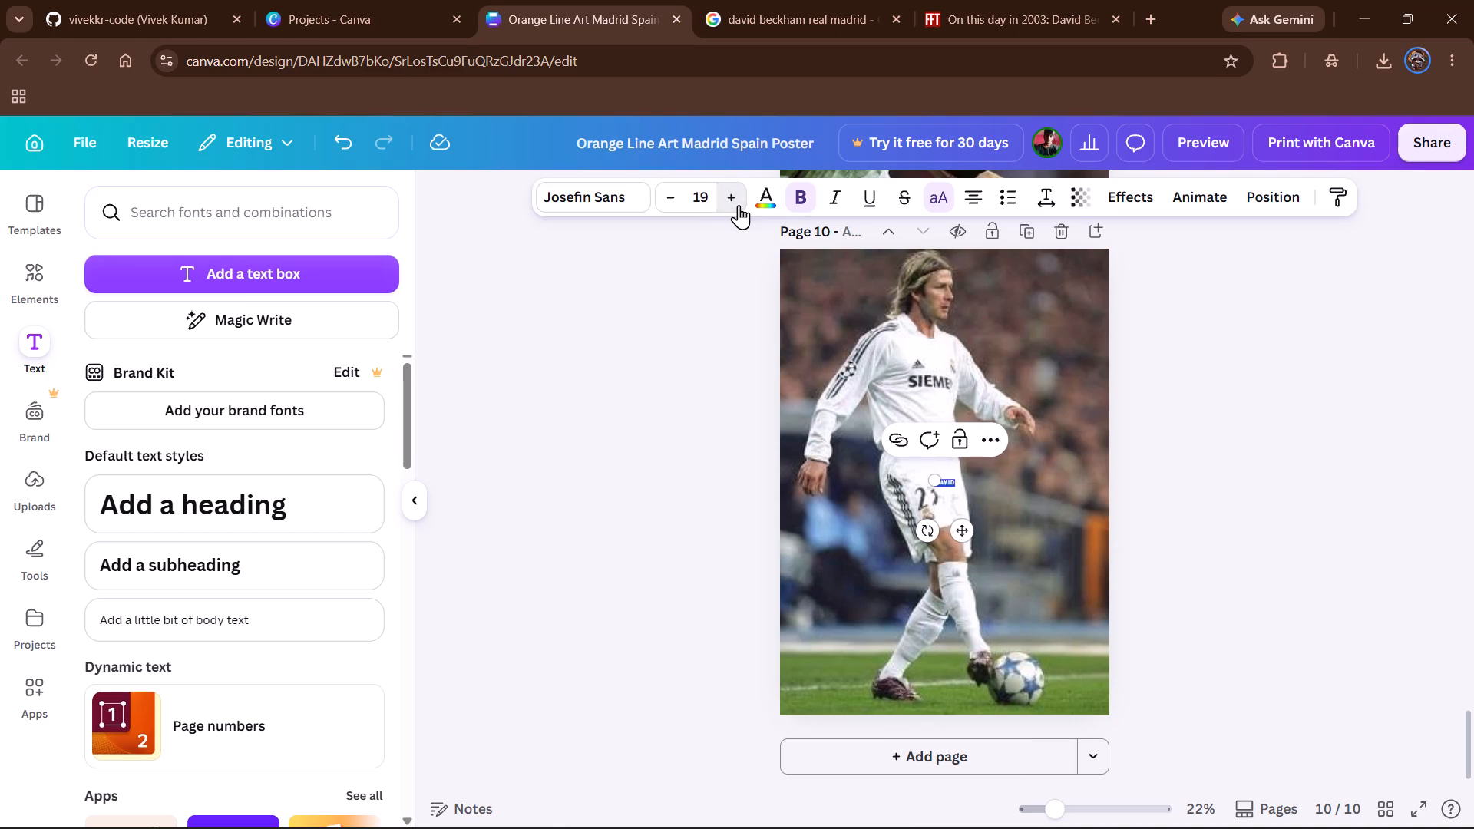
pyautogui.click(739, 205)
pyautogui.tripleClick(739, 205)
pyautogui.tripleClick(739, 205)
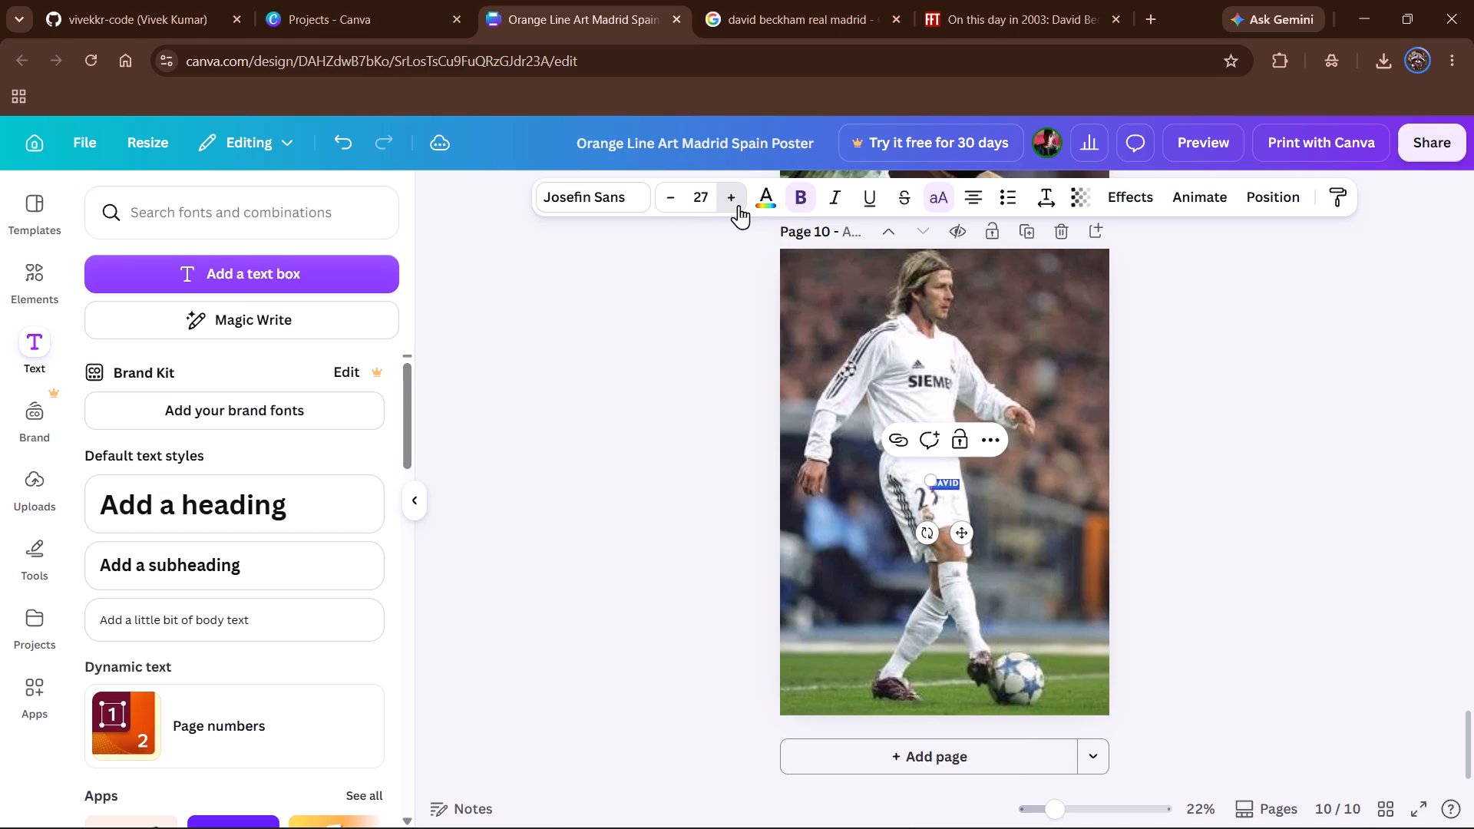
pyautogui.doubleClick(739, 205)
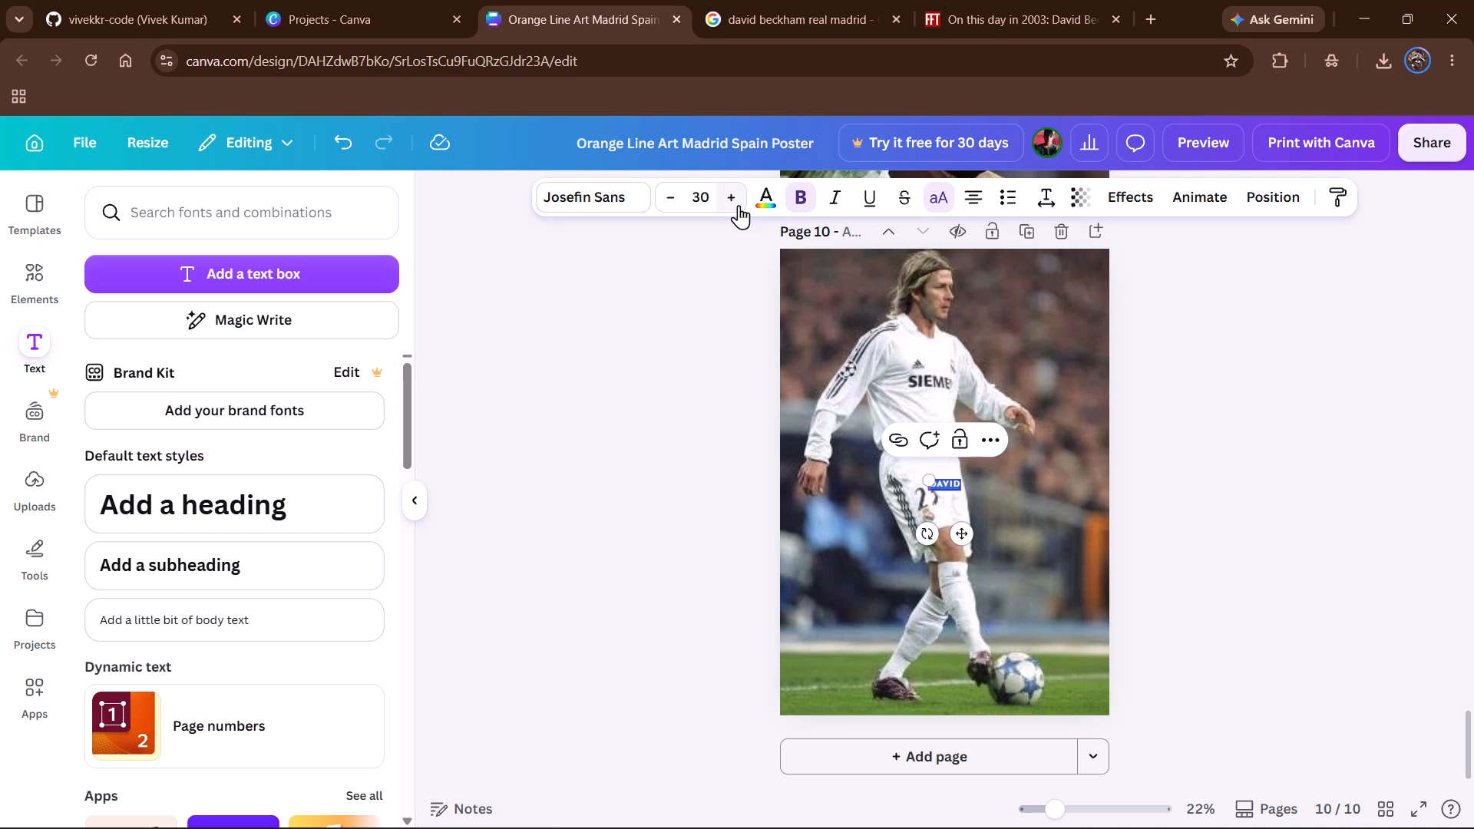
pyautogui.click(739, 205)
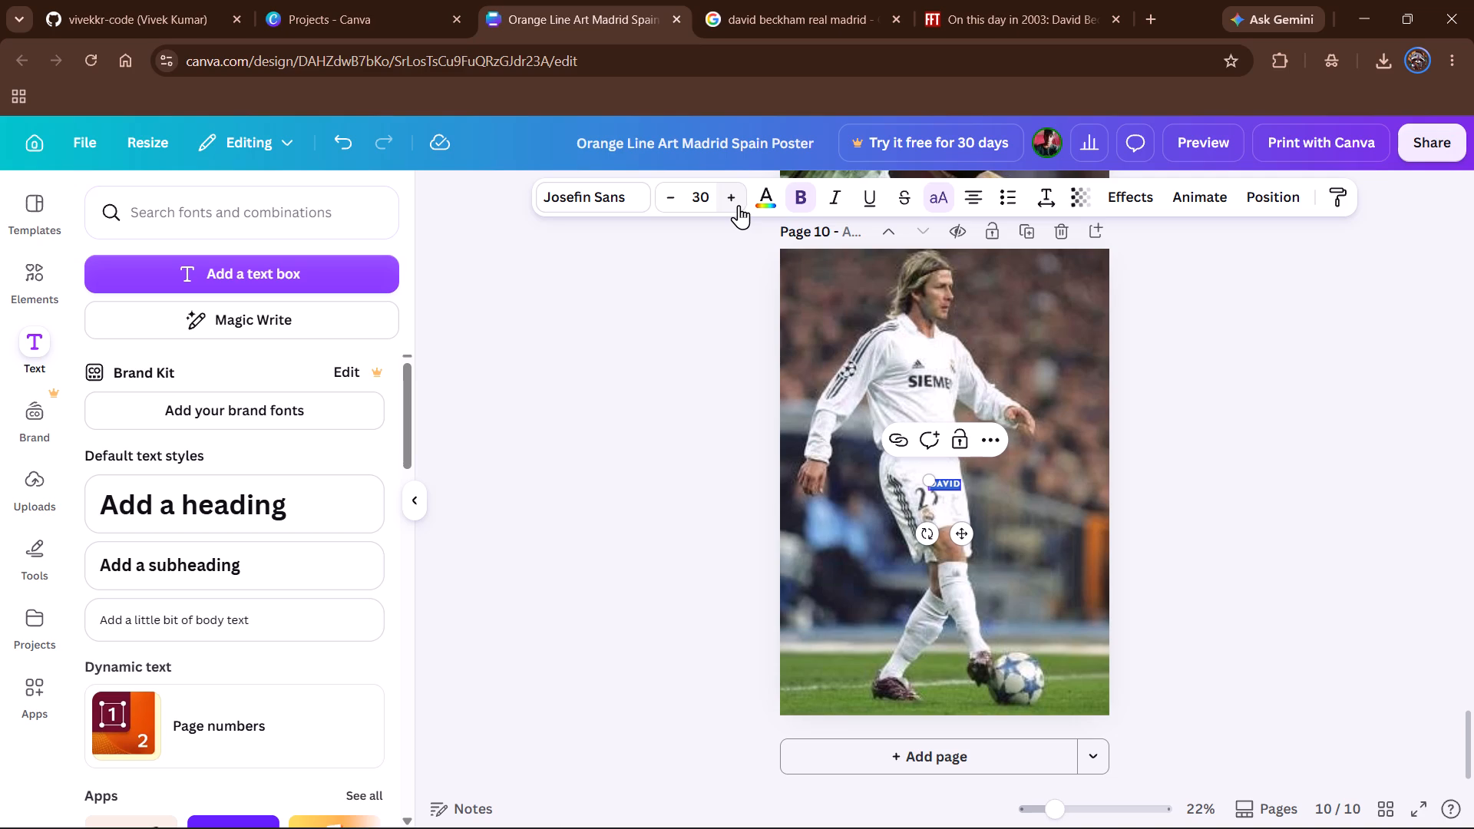
pyautogui.doubleClick(739, 205)
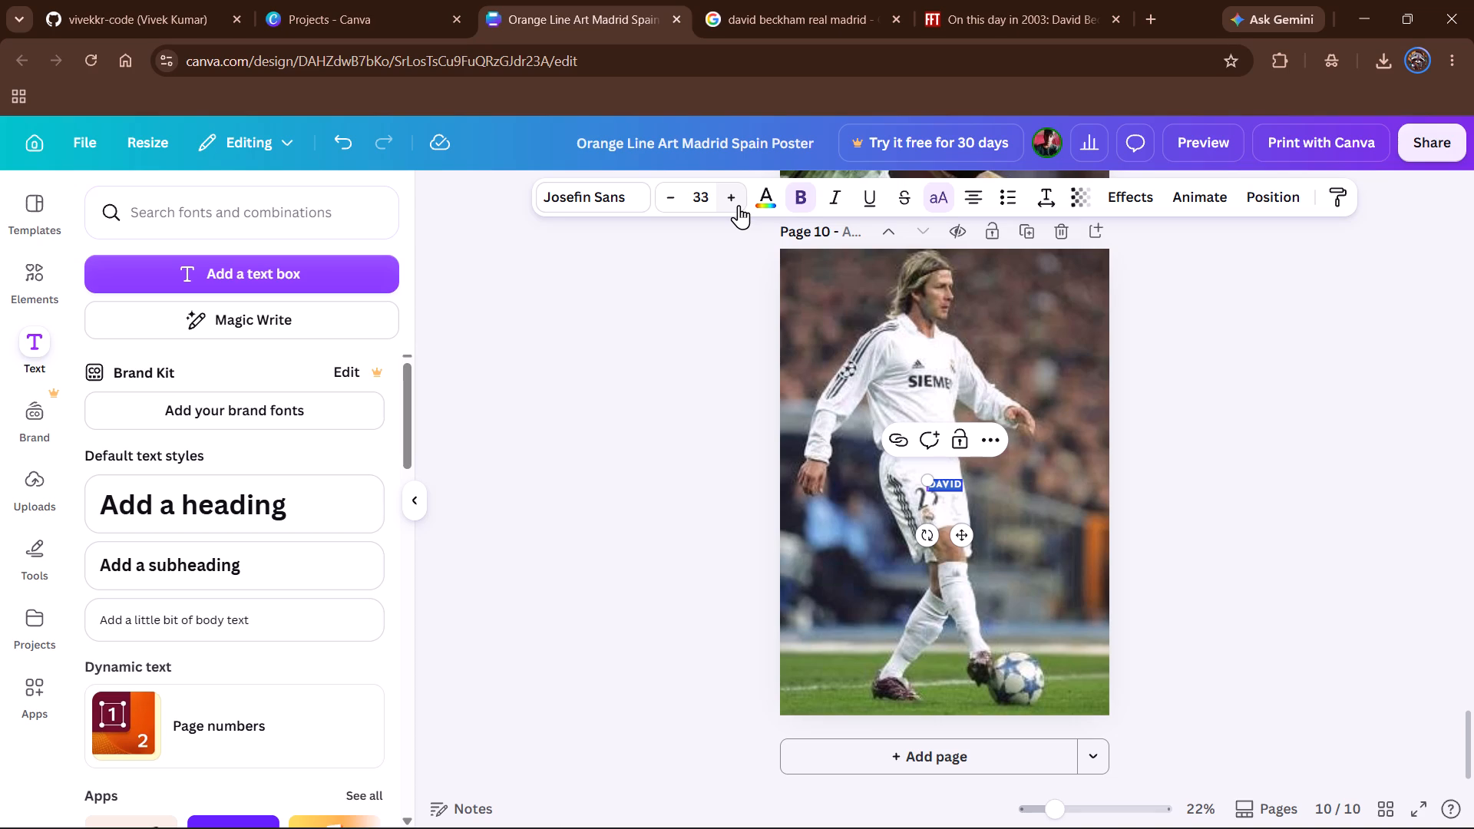
pyautogui.click(739, 205)
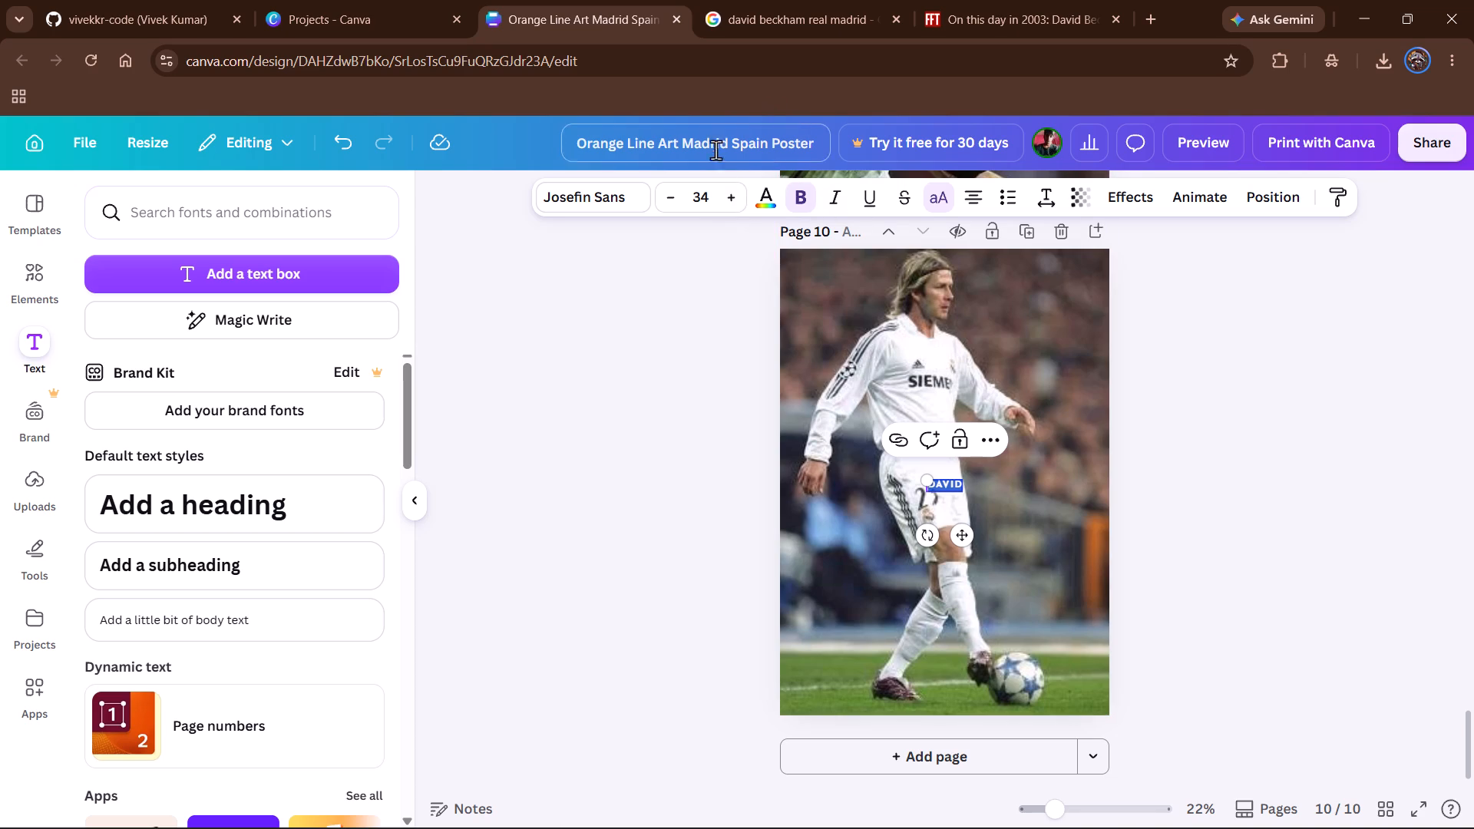
pyautogui.tripleClick(735, 202)
pyautogui.tripleClick(735, 202)
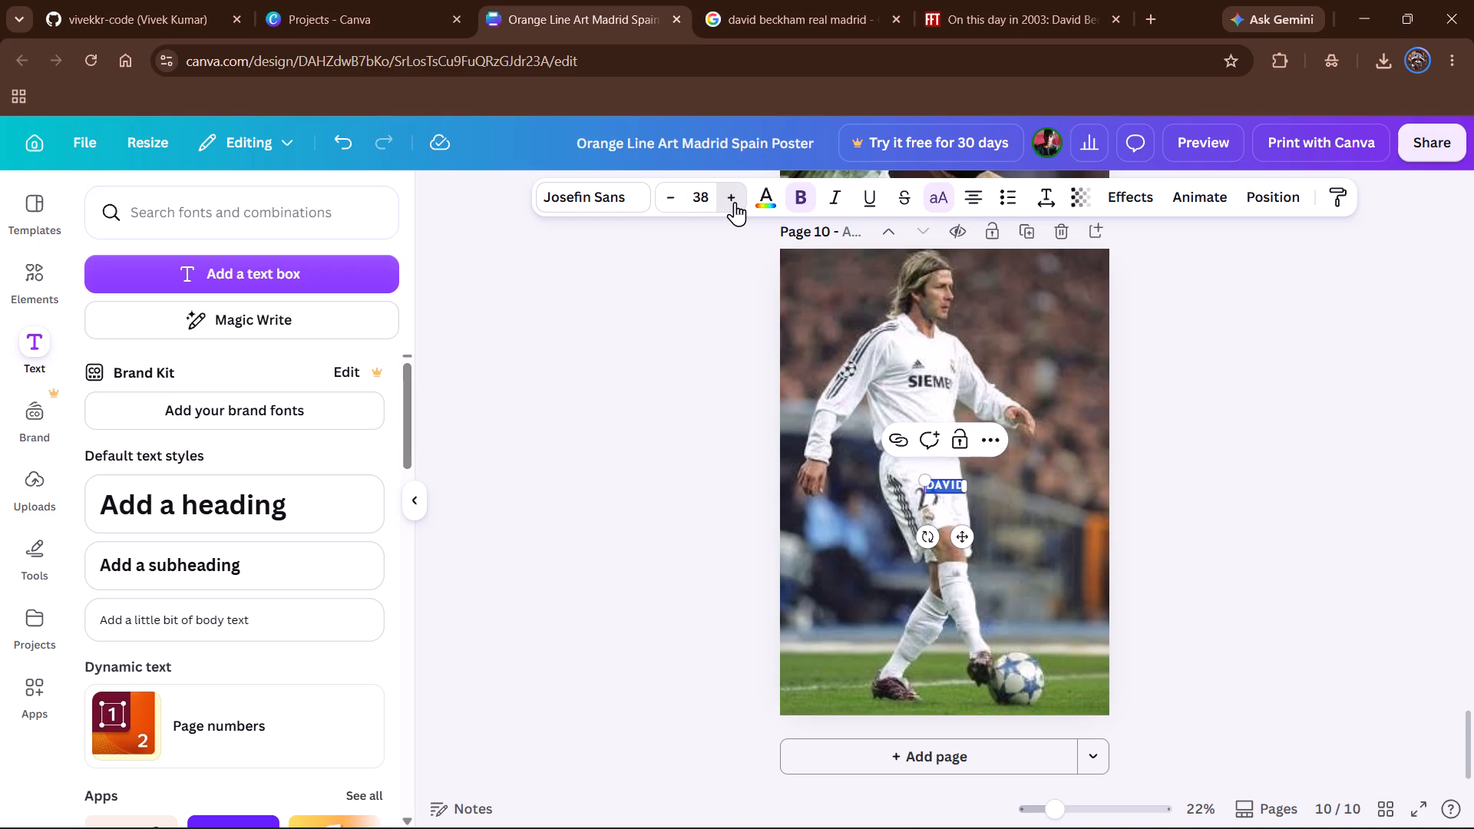
pyautogui.tripleClick(735, 202)
pyautogui.tripleClick(735, 202)
pyautogui.tripleClick(735, 202)
pyautogui.doubleClick(735, 202)
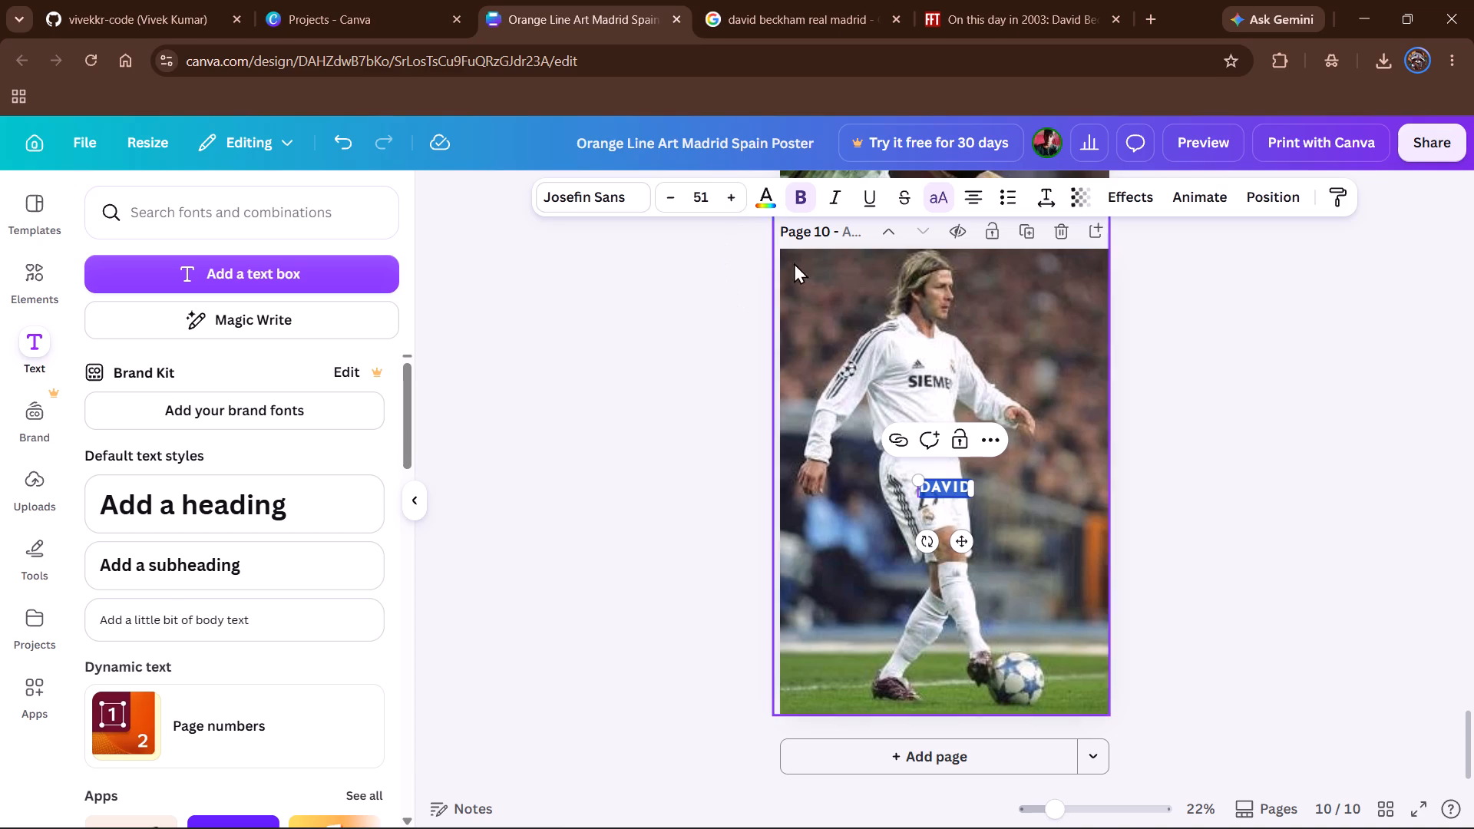
pyautogui.tripleClick(732, 203)
pyautogui.tripleClick(732, 203)
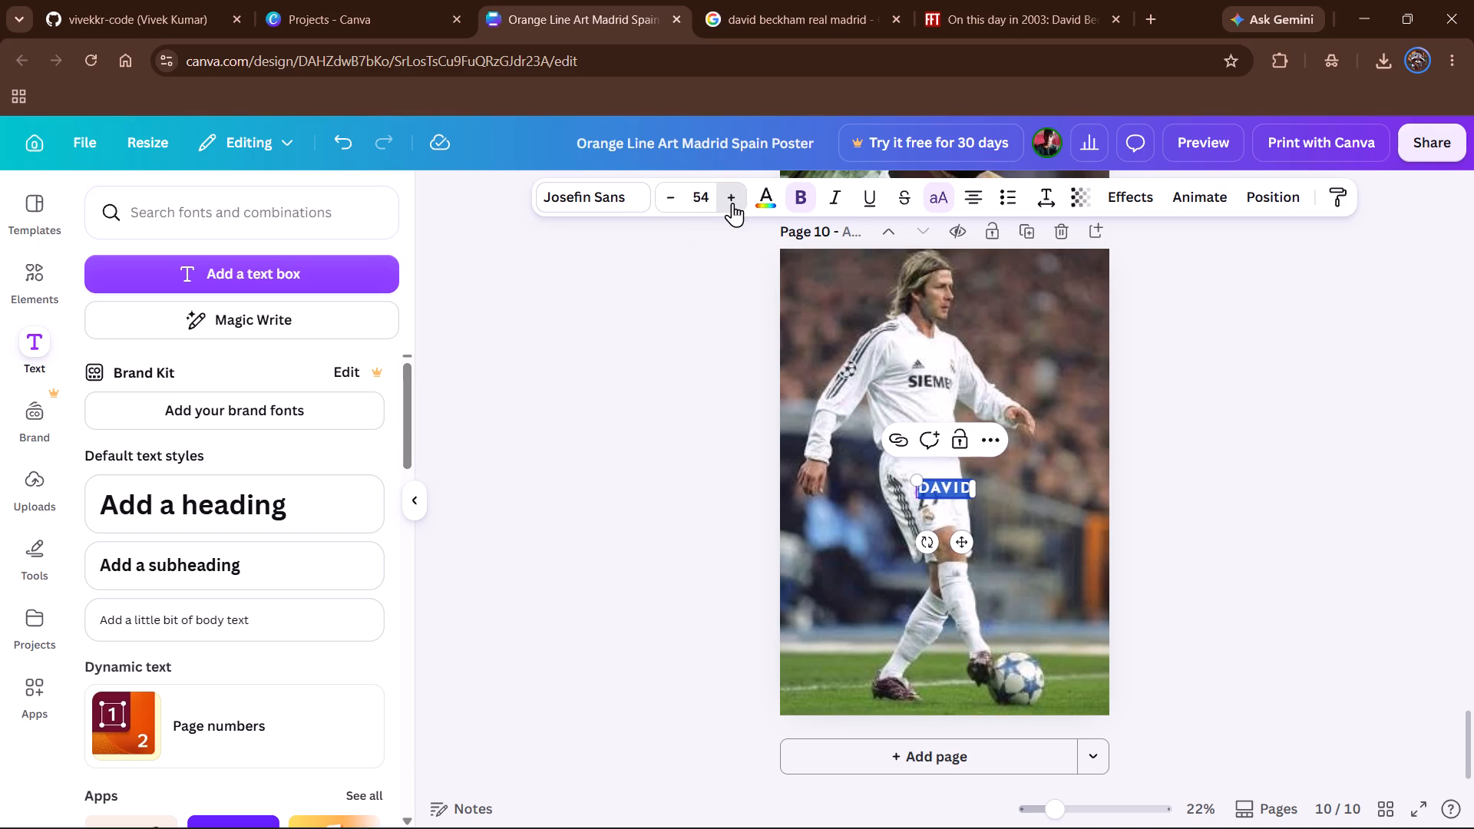
pyautogui.tripleClick(732, 203)
pyautogui.doubleClick(732, 203)
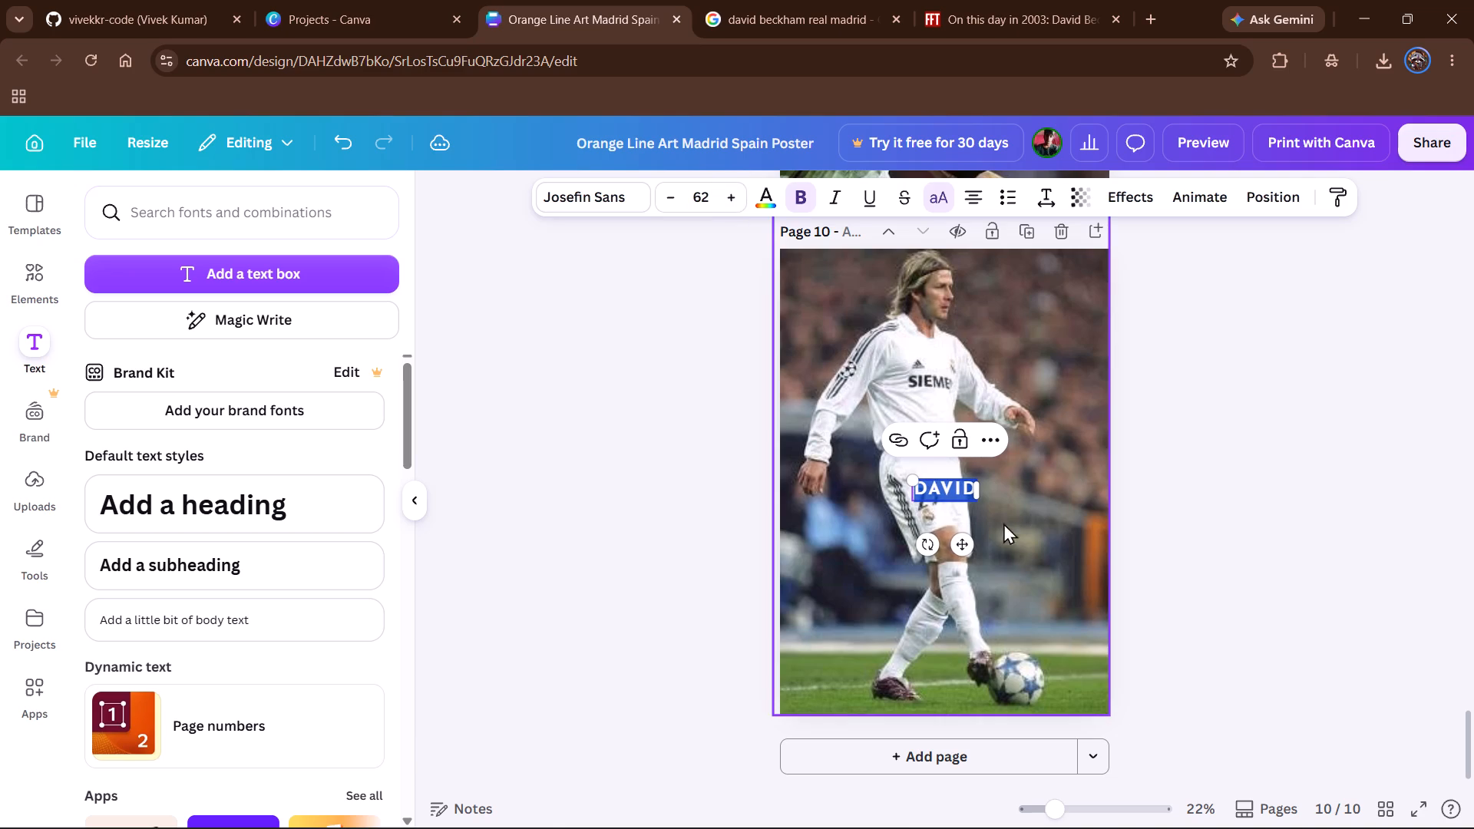
# Move the "DAVID" text to the upper-right area of the page, beside Beckham's head.
pyautogui.moveTo(964, 542); pyautogui.dragTo(1068, 337)
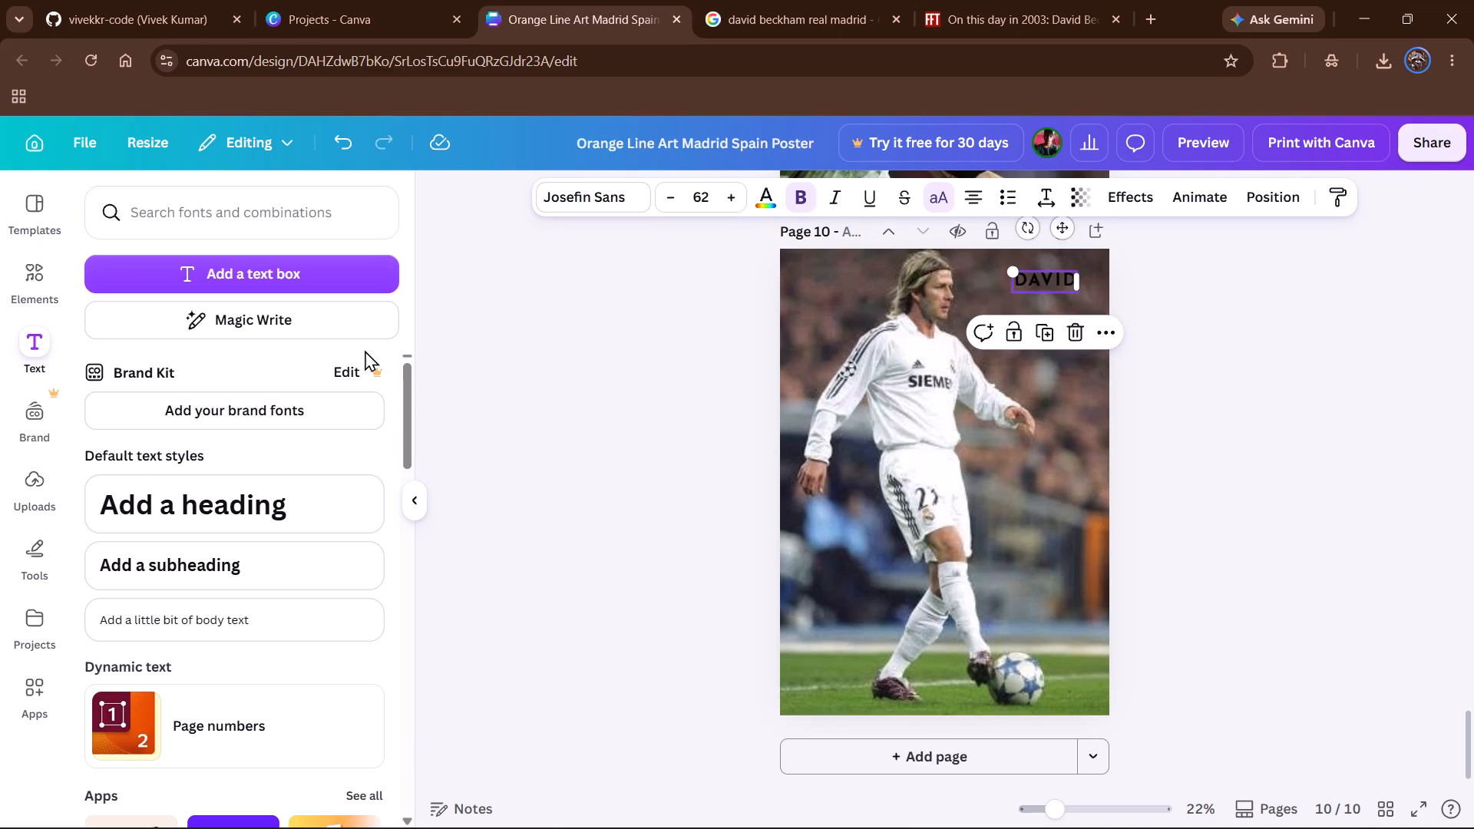
# Colour the "DAVID" text orange (#ff944e).
pyautogui.click(765, 185)
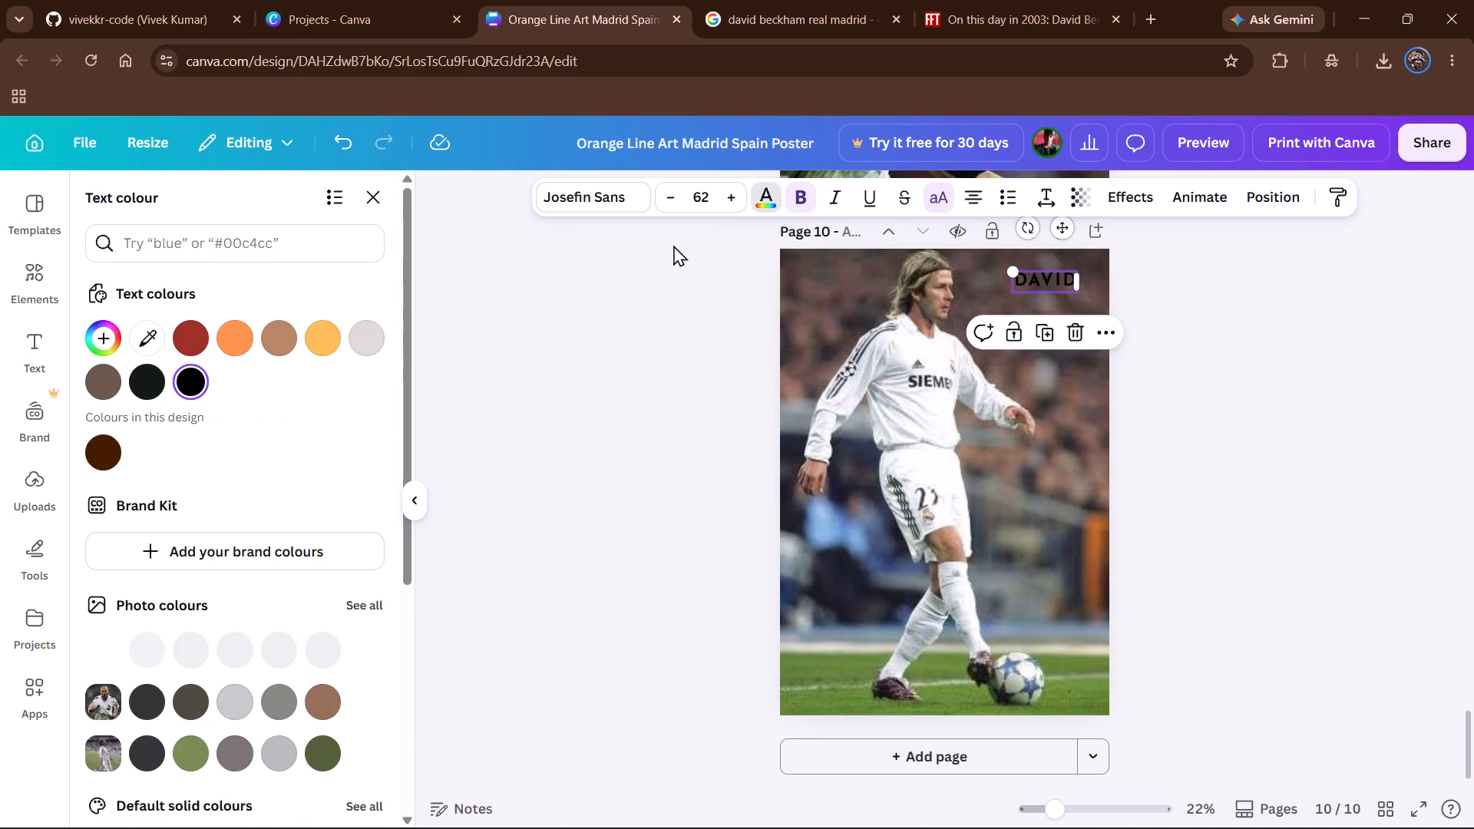
pyautogui.click(249, 341)
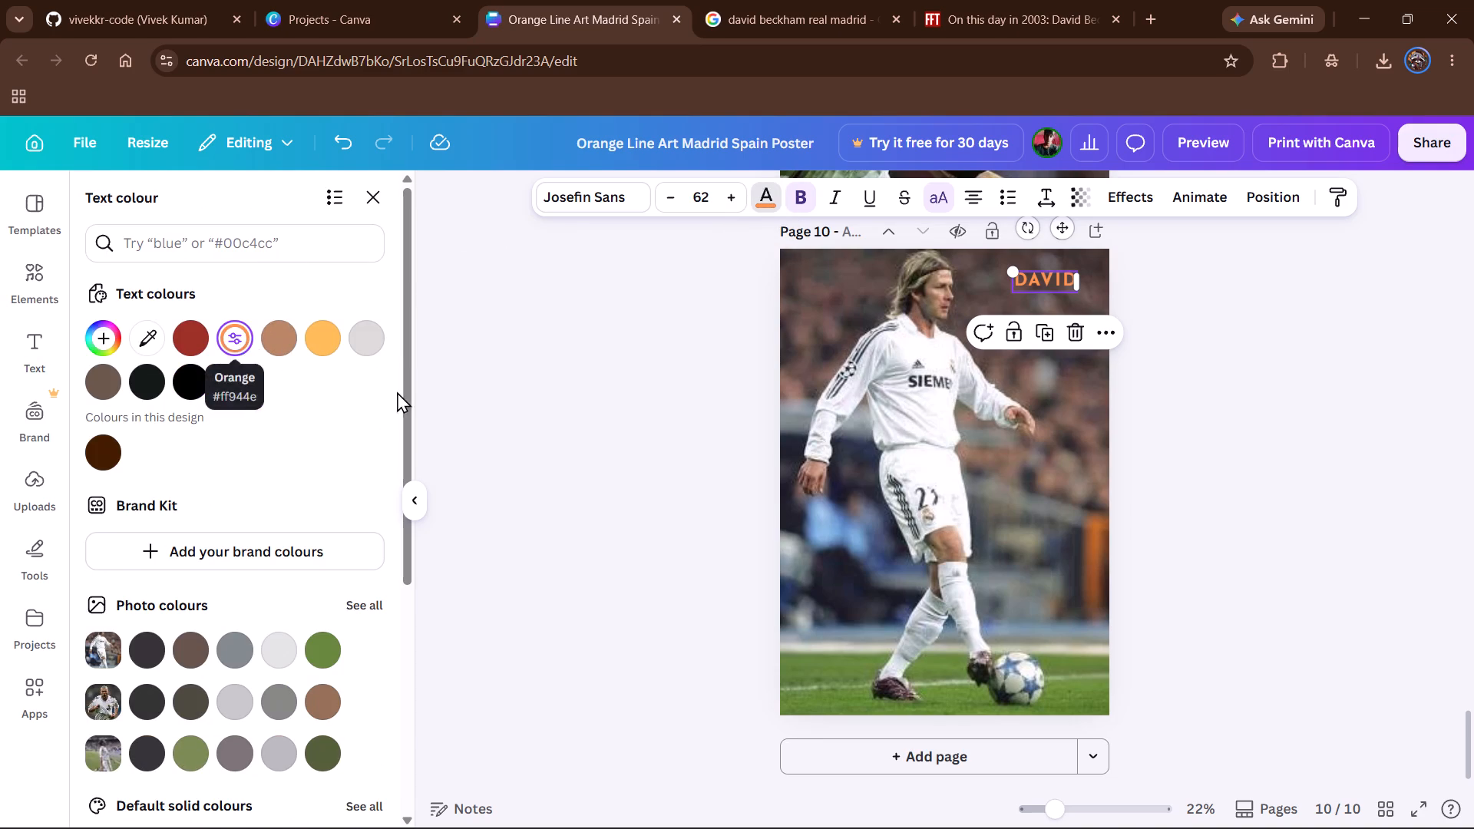
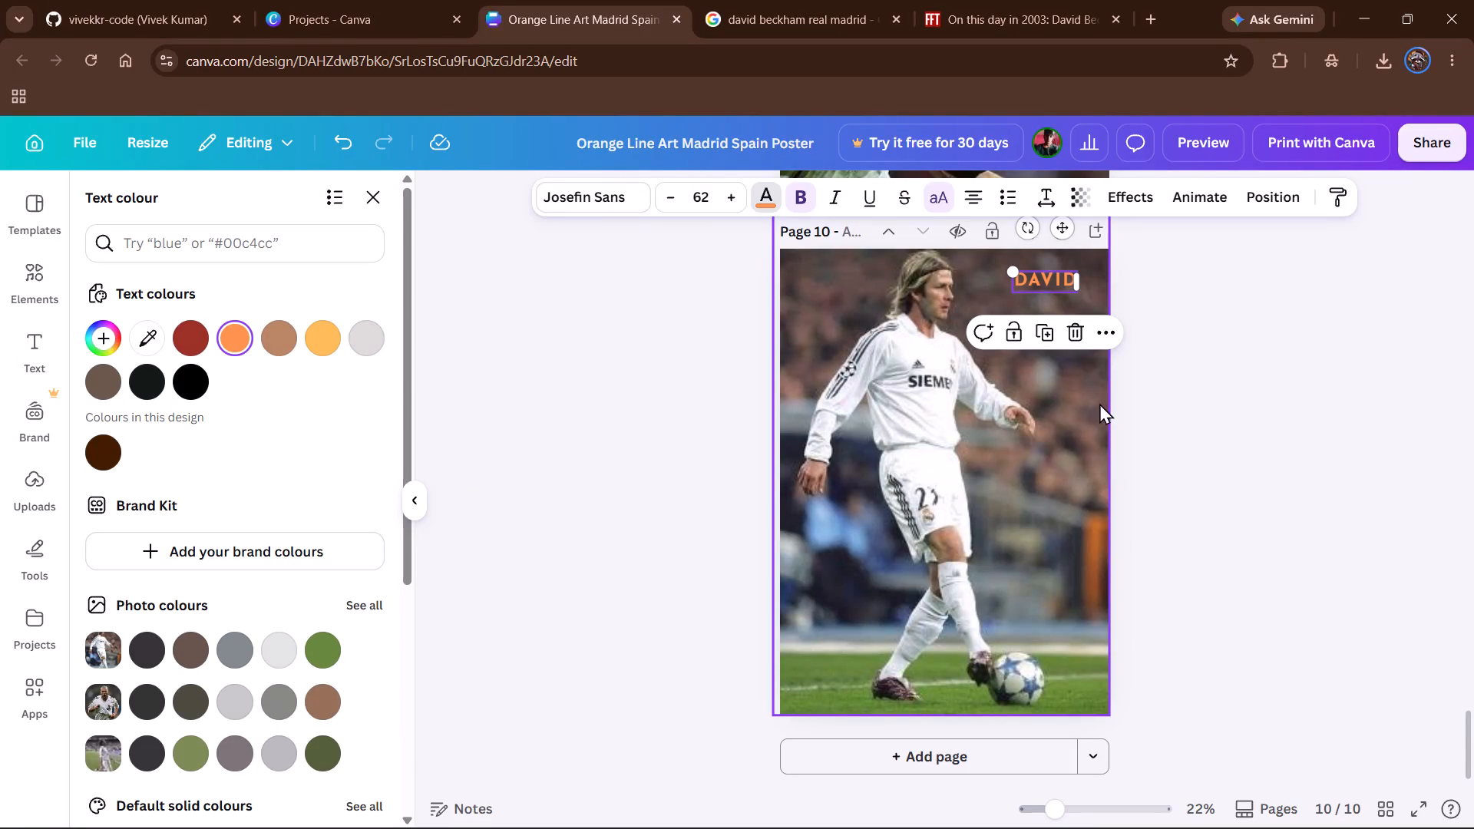
# Add a text box reading "beckham" to page 10.
pyautogui.click(25, 343)
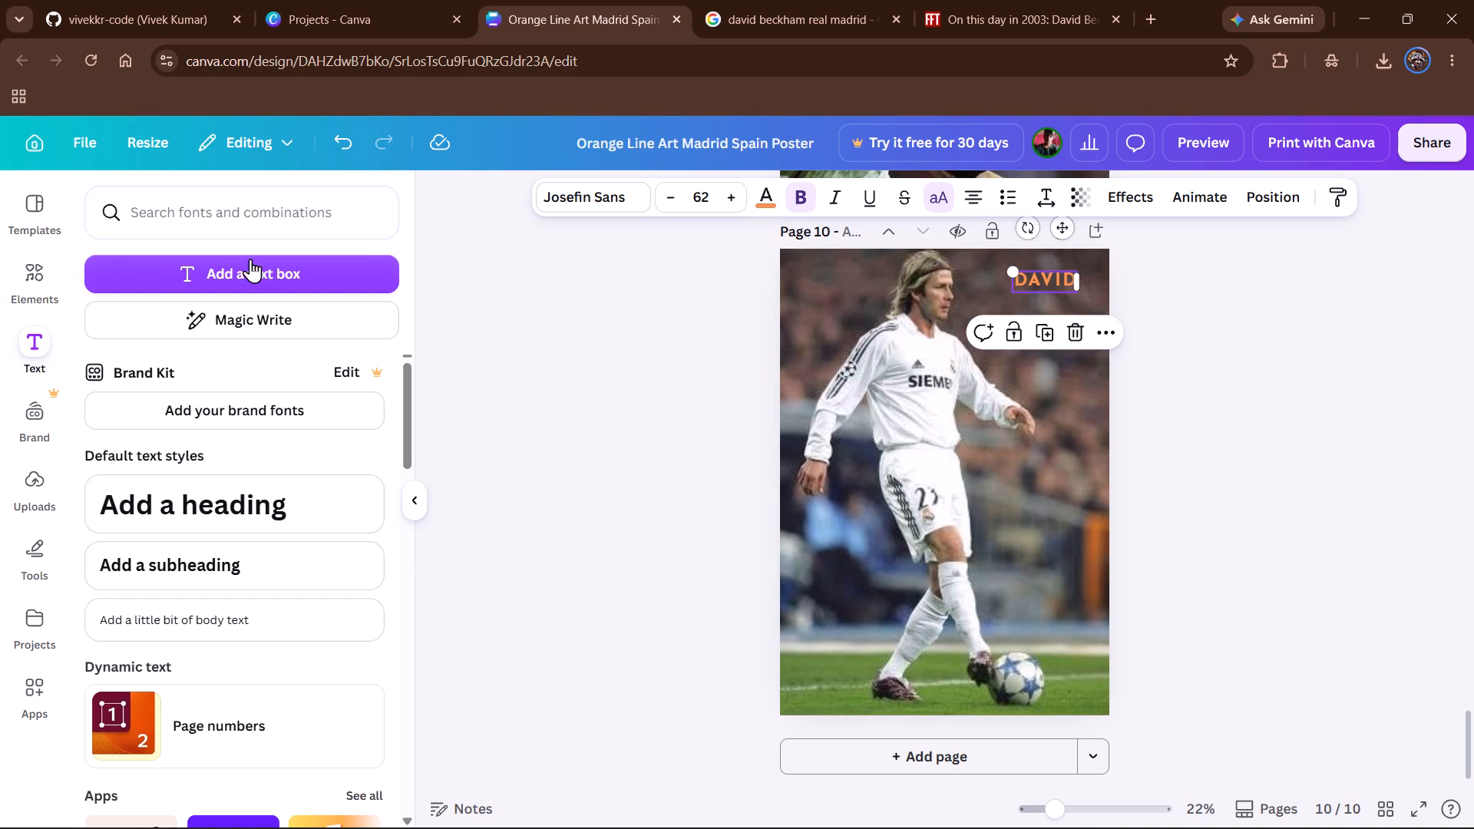
pyautogui.click(248, 272)
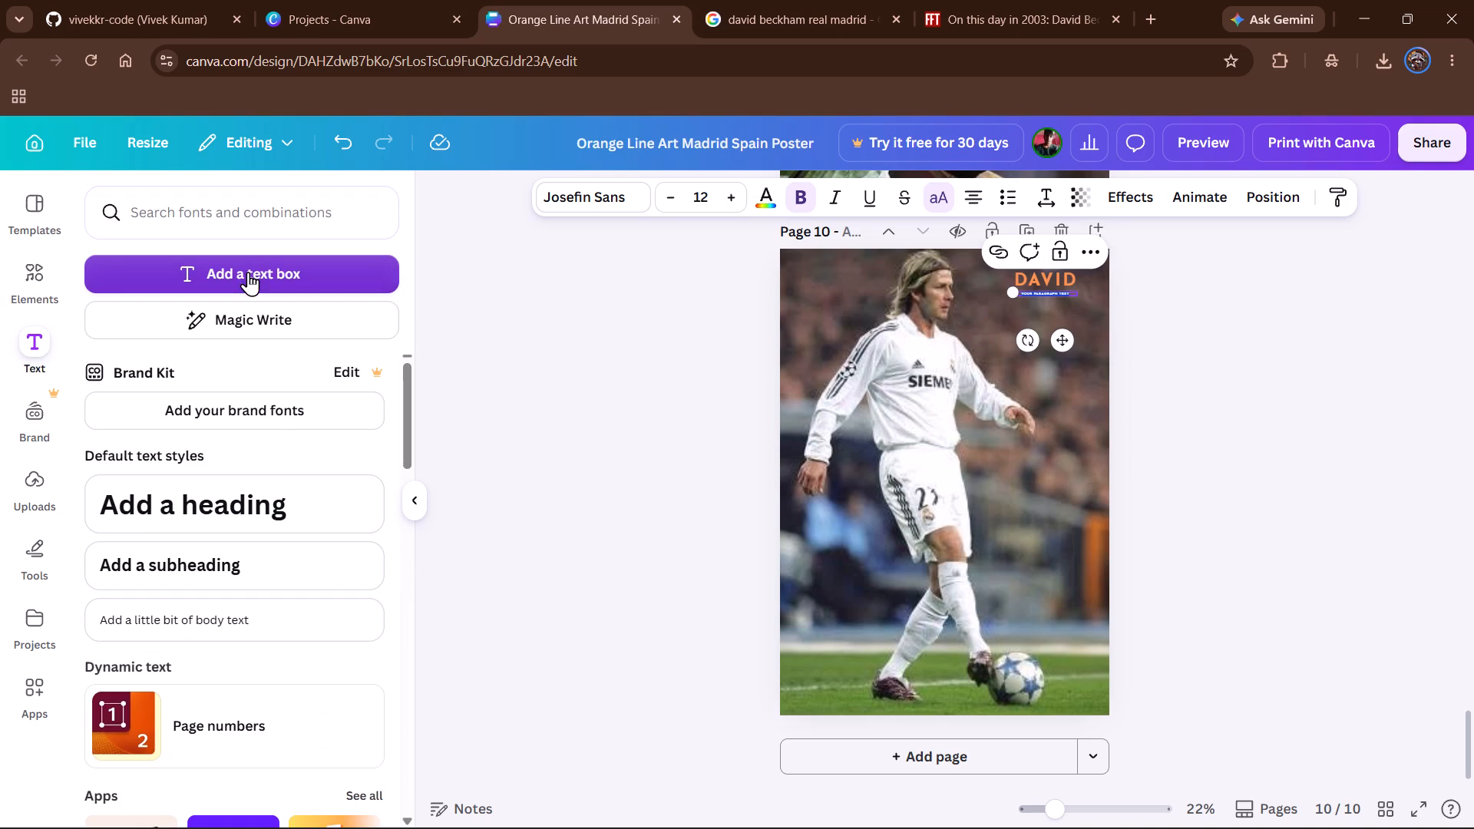
pyautogui.write('bec')
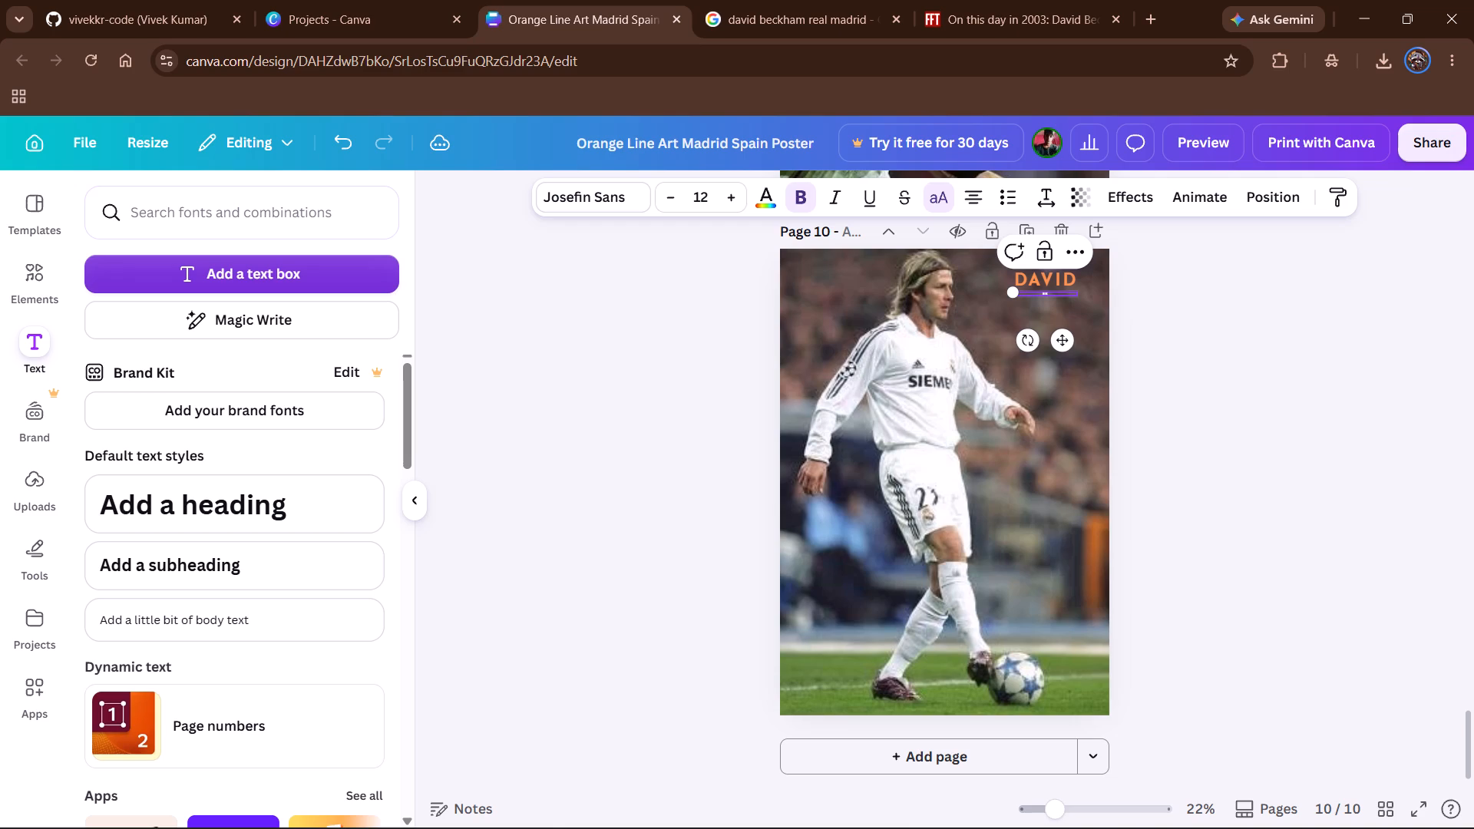
pyautogui.write('kha')
pyautogui.press('m')
# Increase the font size of the whole "BECKHAM" text to 84.
pyautogui.hotkey('ctrl', 'a')
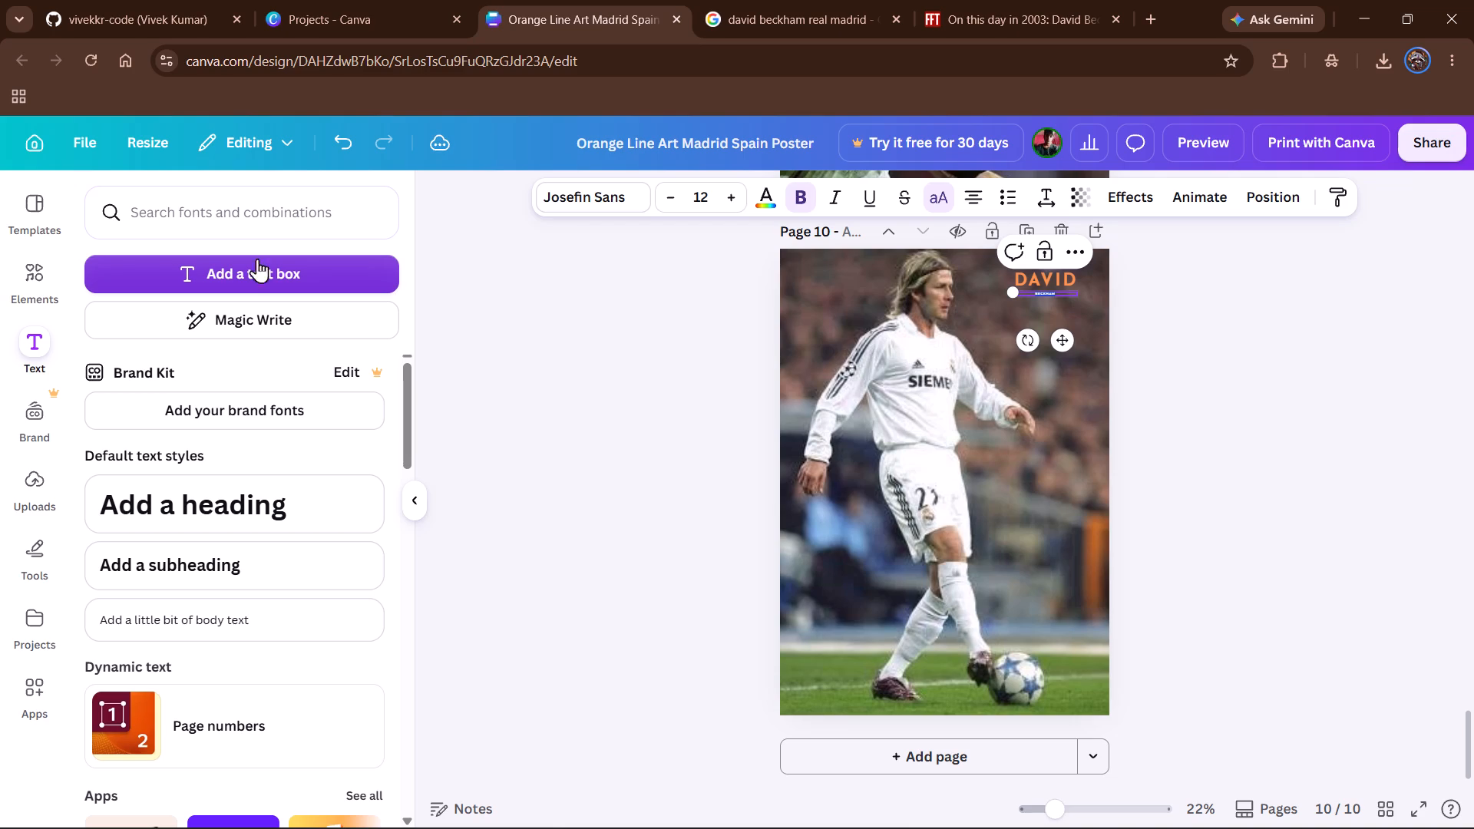
pyautogui.tripleClick(727, 189)
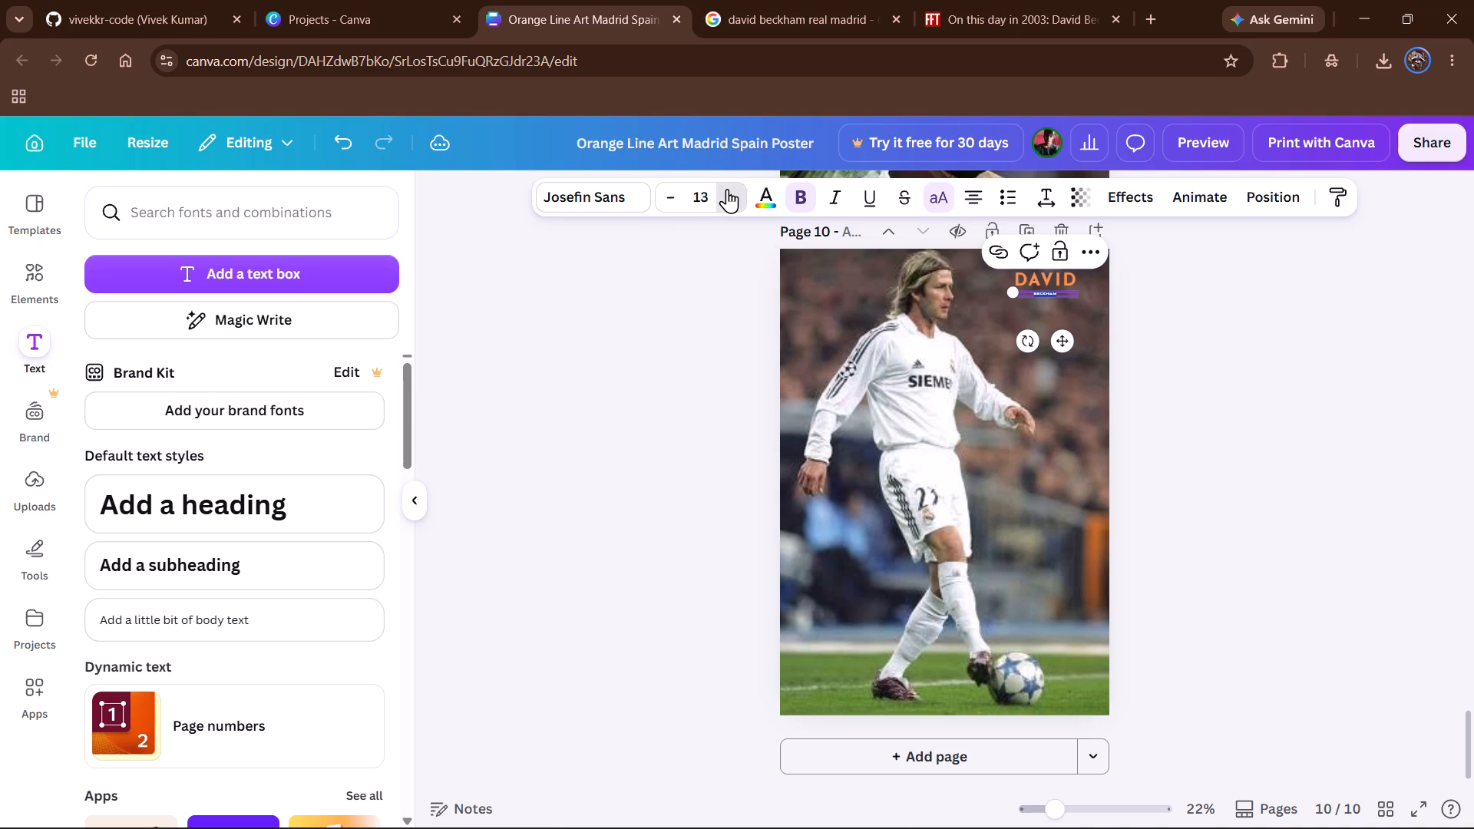
pyautogui.tripleClick(727, 189)
pyautogui.tripleClick(727, 189)
pyautogui.tripleClick(727, 189)
pyautogui.tripleClick(727, 189)
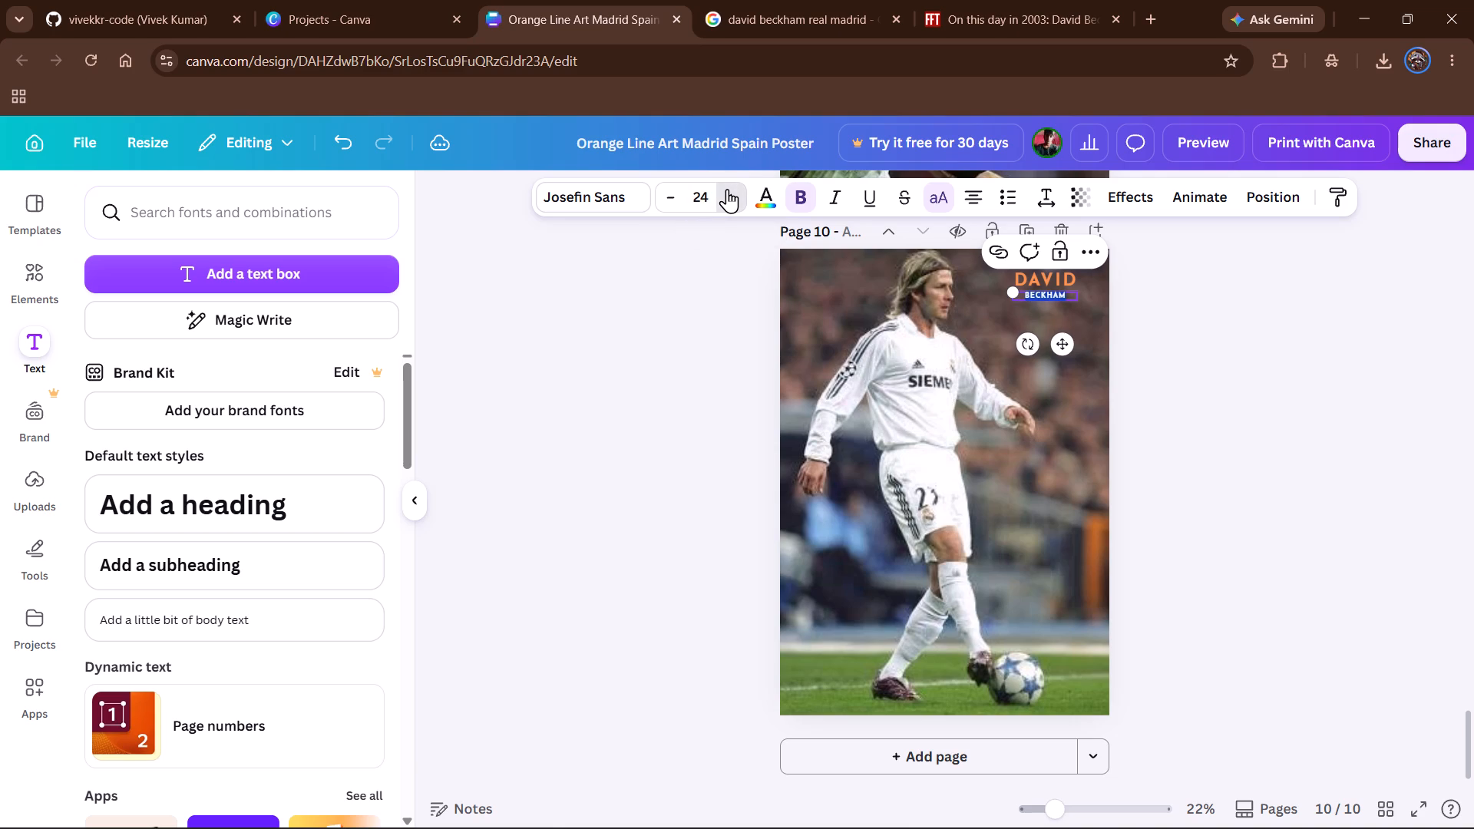
pyautogui.tripleClick(727, 189)
pyautogui.tripleClick(727, 189)
pyautogui.tripleClick(727, 189)
pyautogui.tripleClick(727, 189)
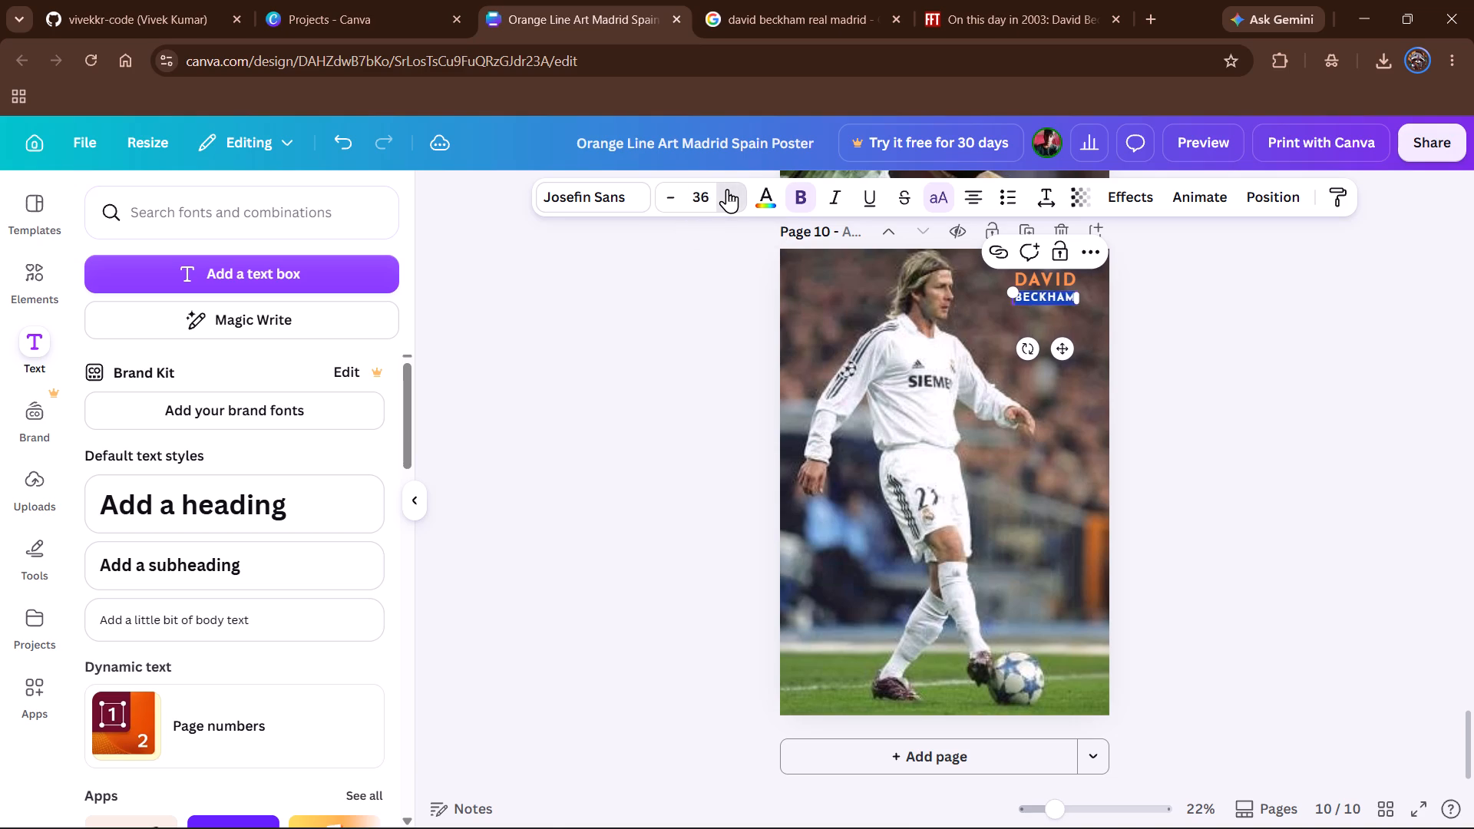
pyautogui.tripleClick(727, 189)
pyautogui.tripleClick(727, 189)
pyautogui.tripleClick(727, 189)
pyautogui.tripleClick(727, 189)
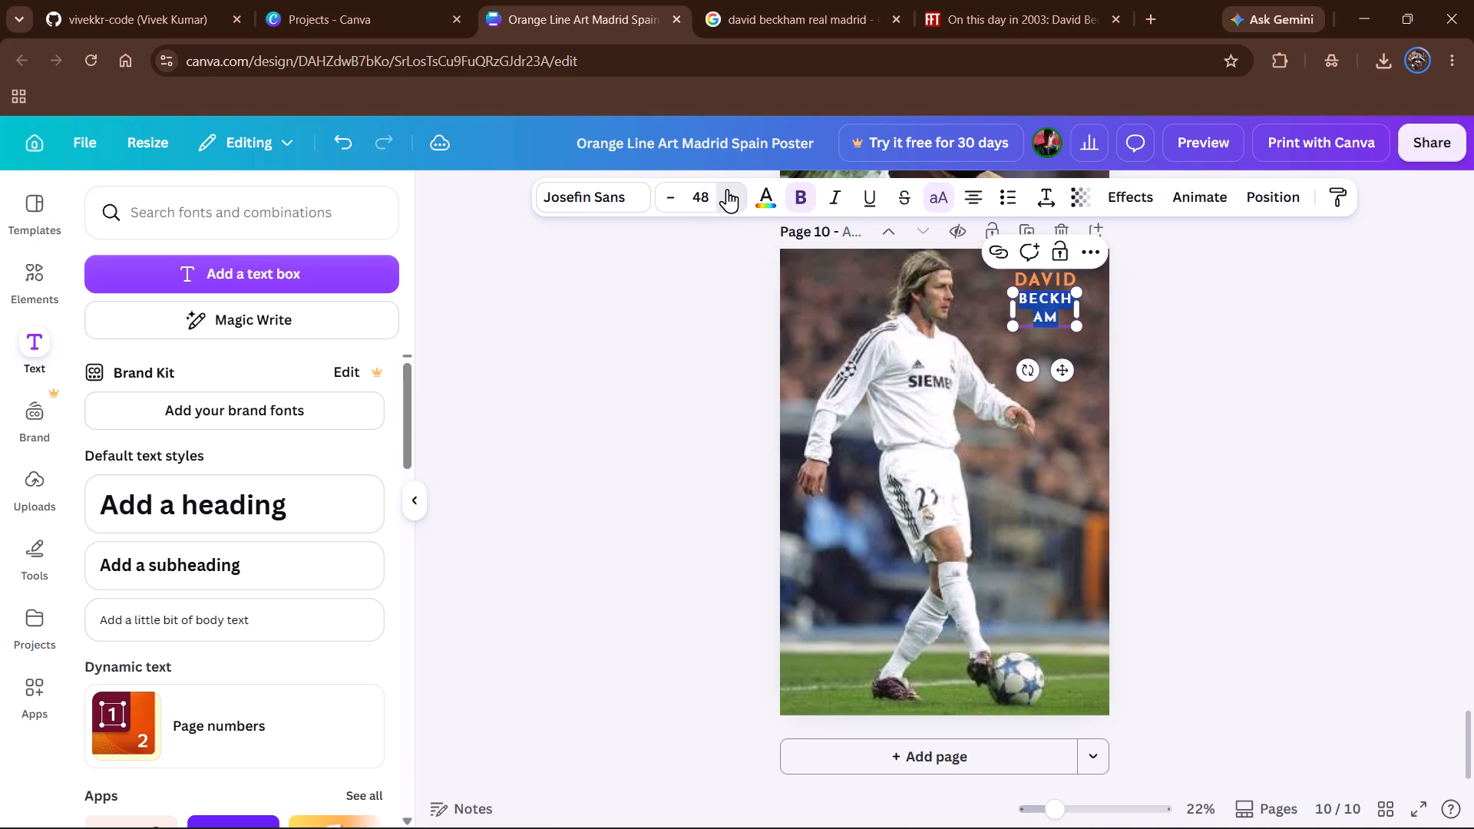
pyautogui.tripleClick(727, 189)
pyautogui.tripleClick(727, 189)
pyautogui.tripleClick(727, 189)
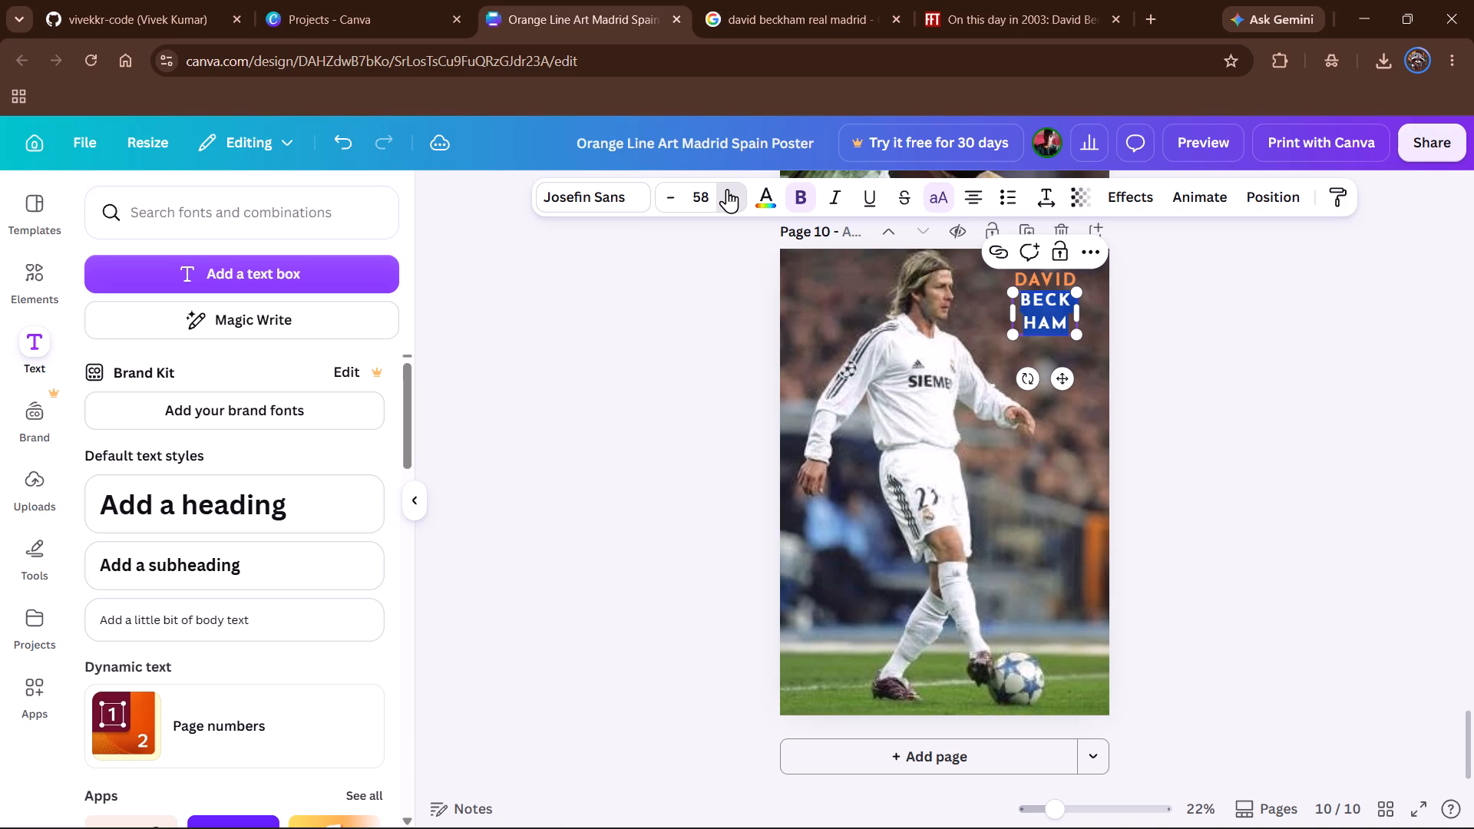
pyautogui.tripleClick(727, 189)
pyautogui.tripleClick(727, 189)
pyautogui.tripleClick(727, 189)
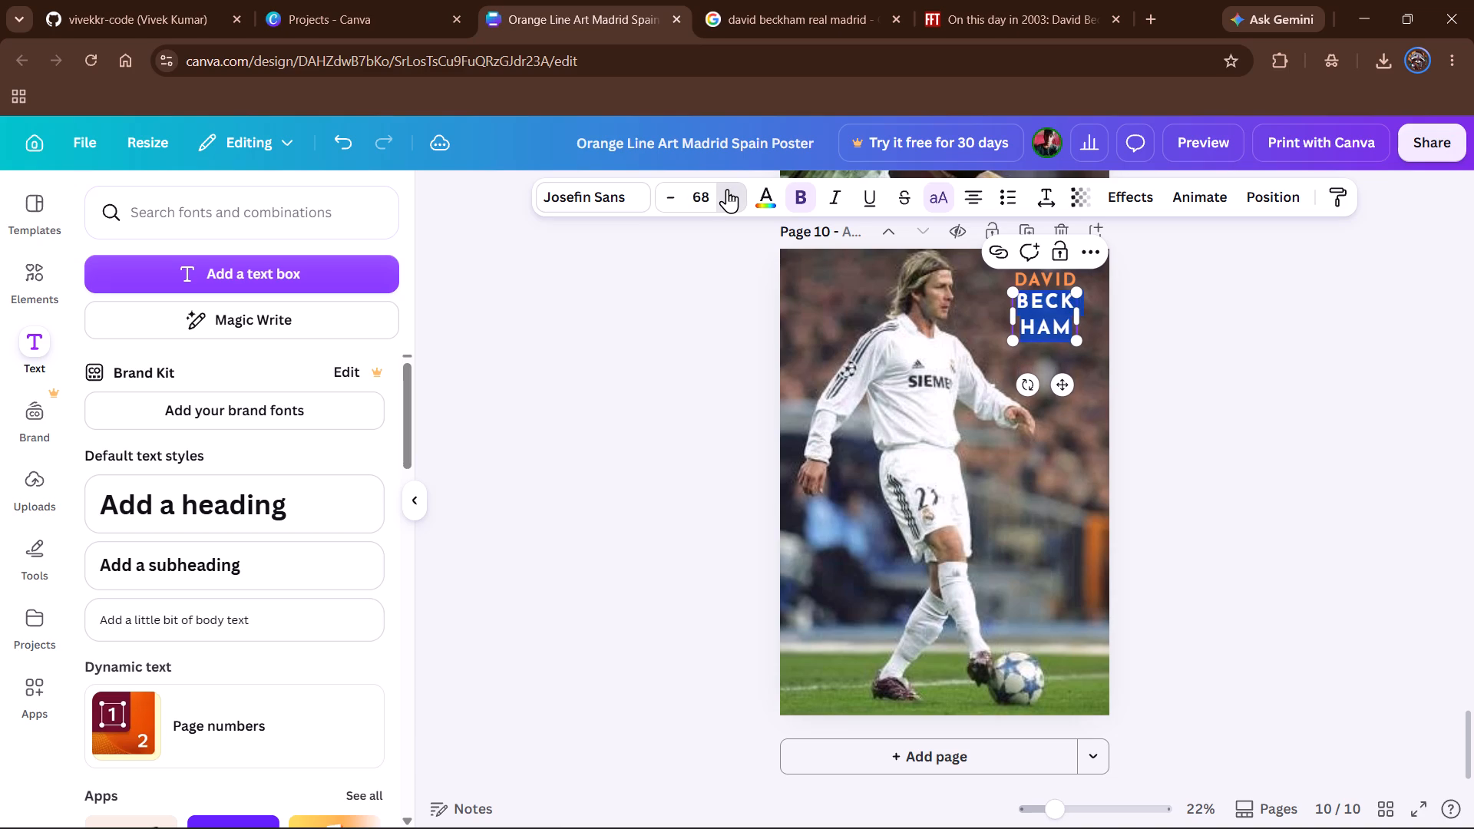
pyautogui.doubleClick(727, 189)
pyautogui.tripleClick(732, 190)
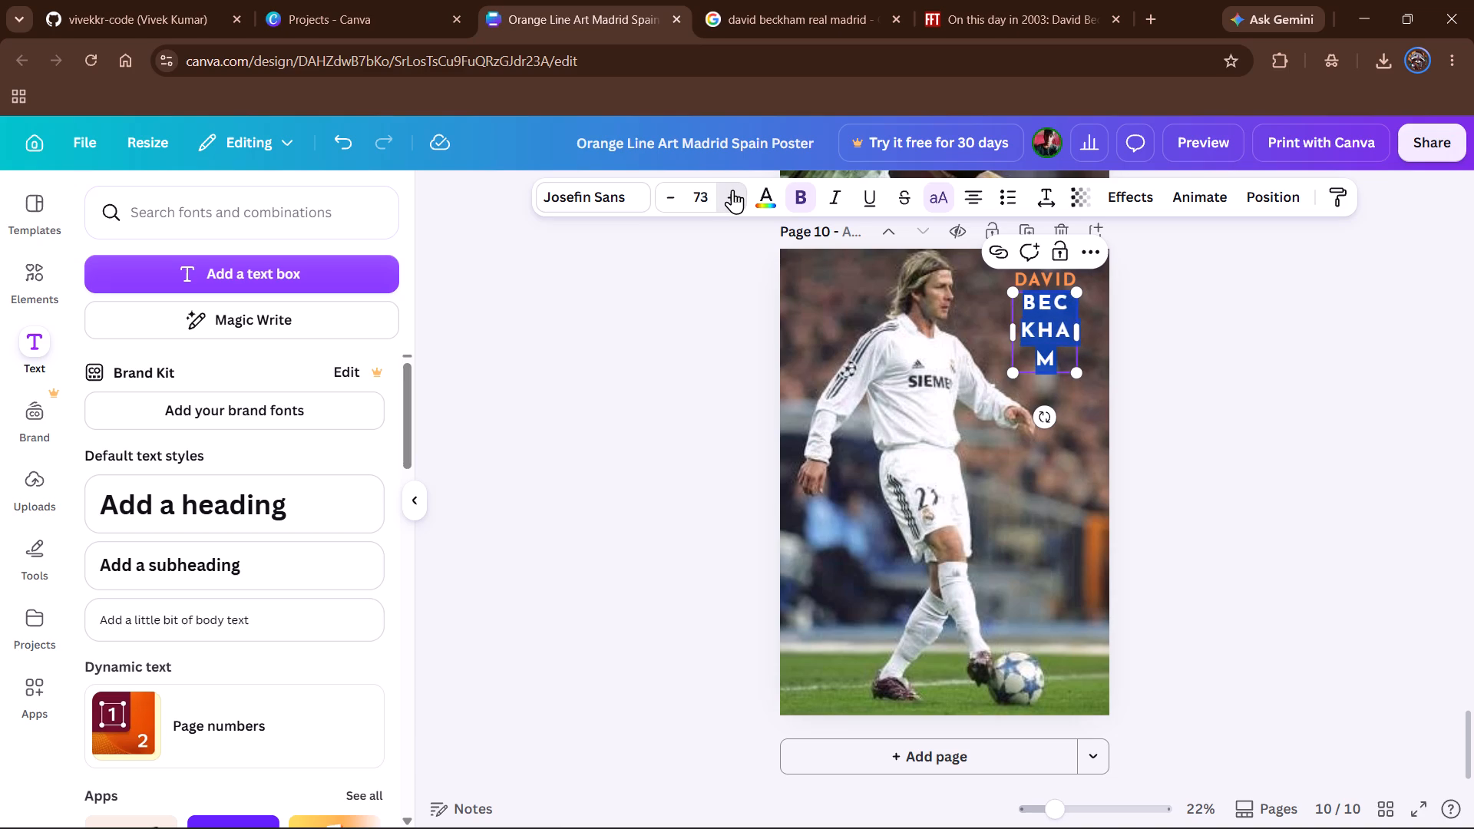
pyautogui.tripleClick(732, 190)
pyautogui.tripleClick(732, 190)
pyautogui.tripleClick(732, 190)
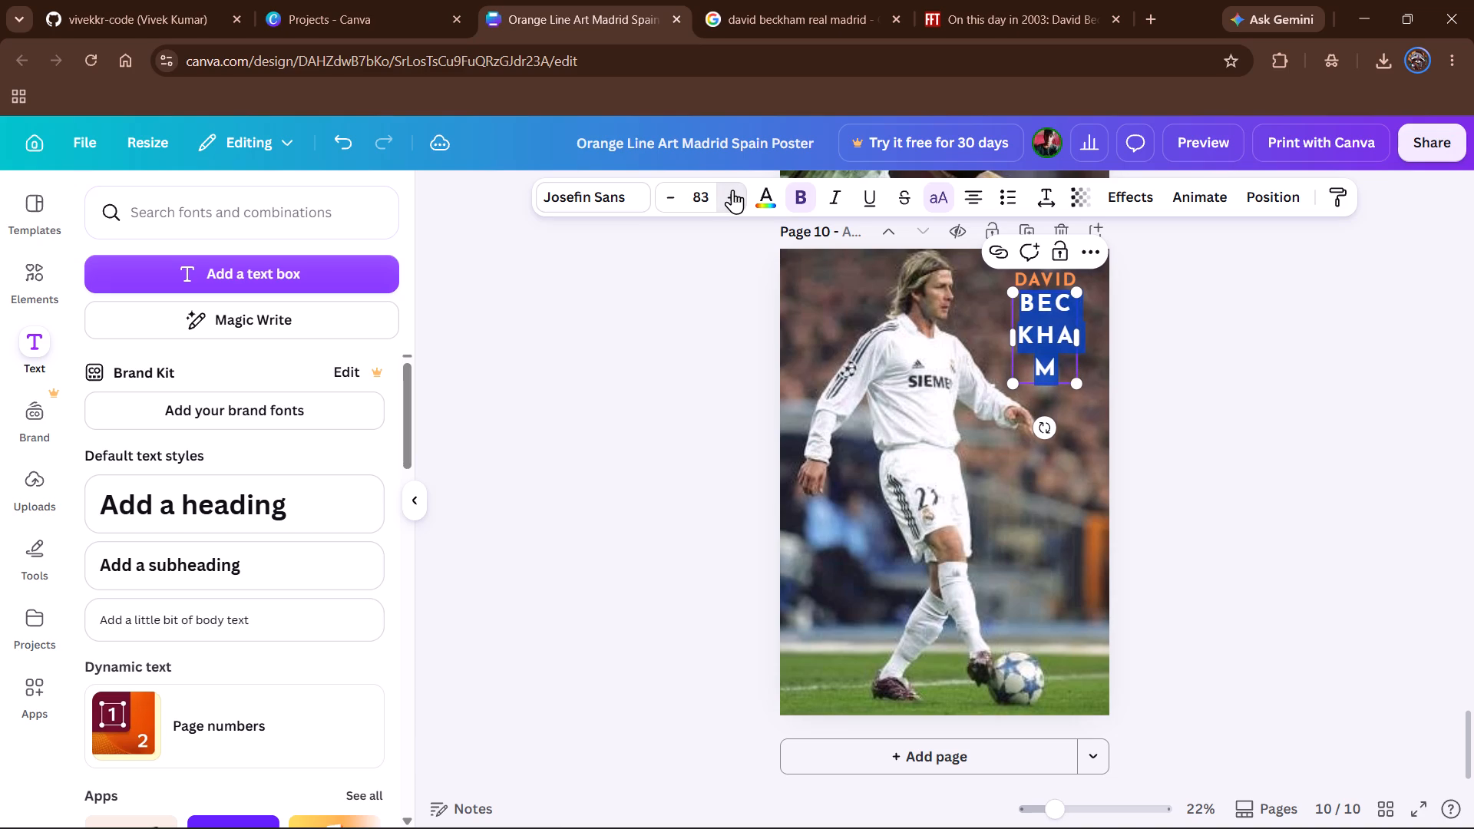
pyautogui.click(732, 190)
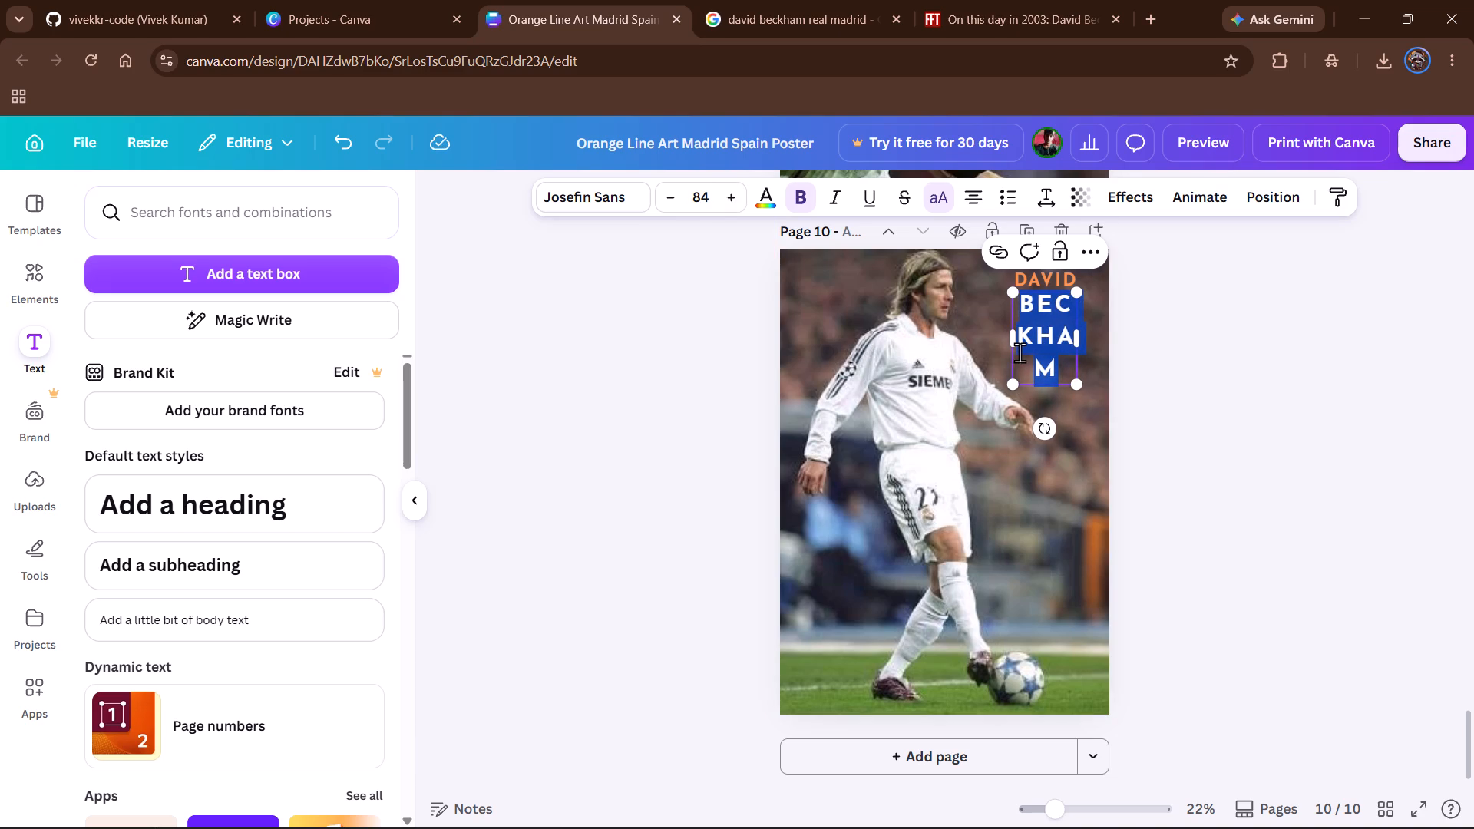
# Widen the "BECKHAM" text box to fit the name on one line and place it directly beneath "DAVID", against the page's right edge.
pyautogui.moveTo(1009, 339); pyautogui.dragTo(920, 329)
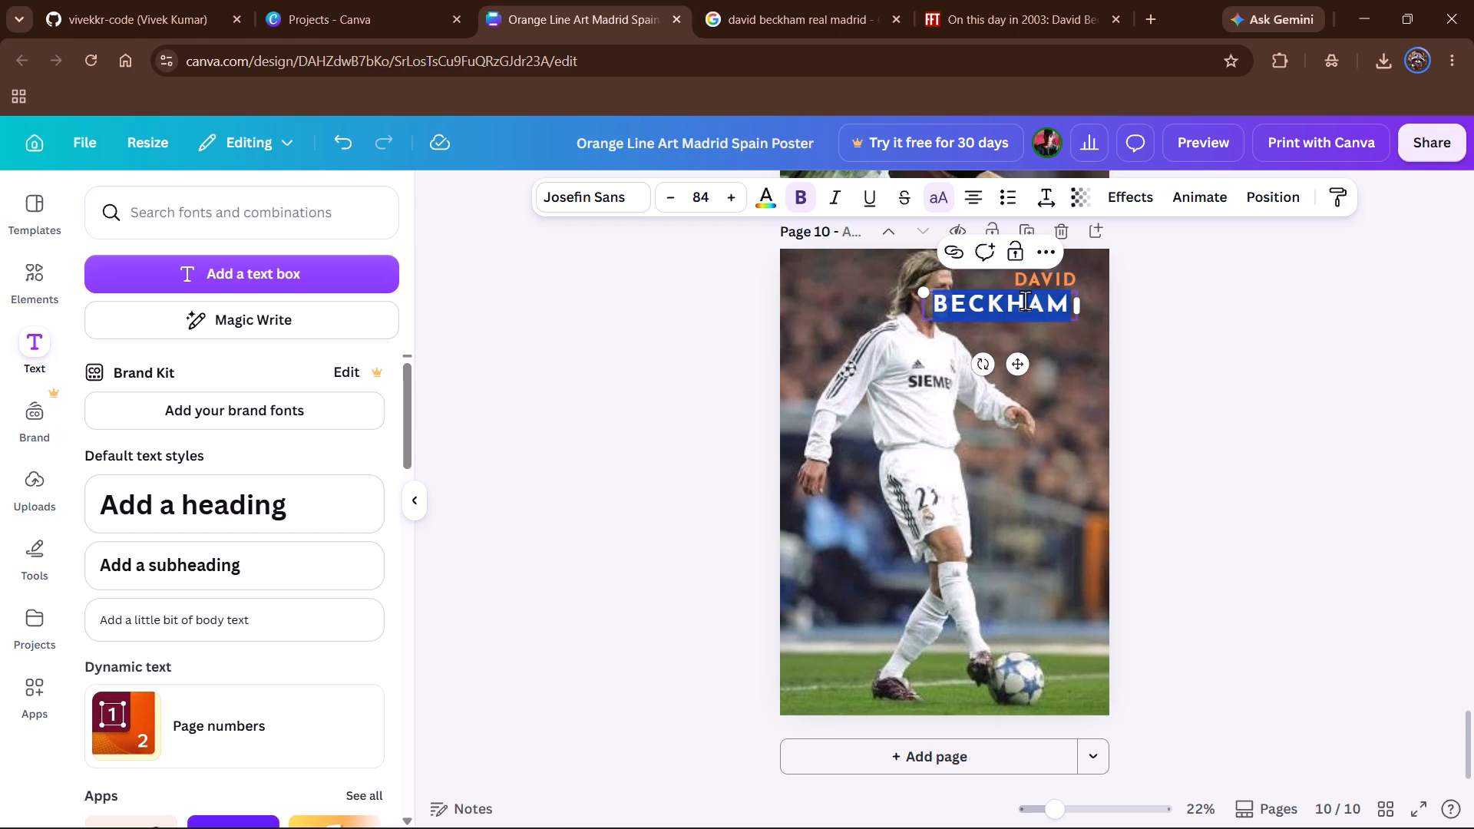
pyautogui.moveTo(1022, 365); pyautogui.dragTo(1053, 366)
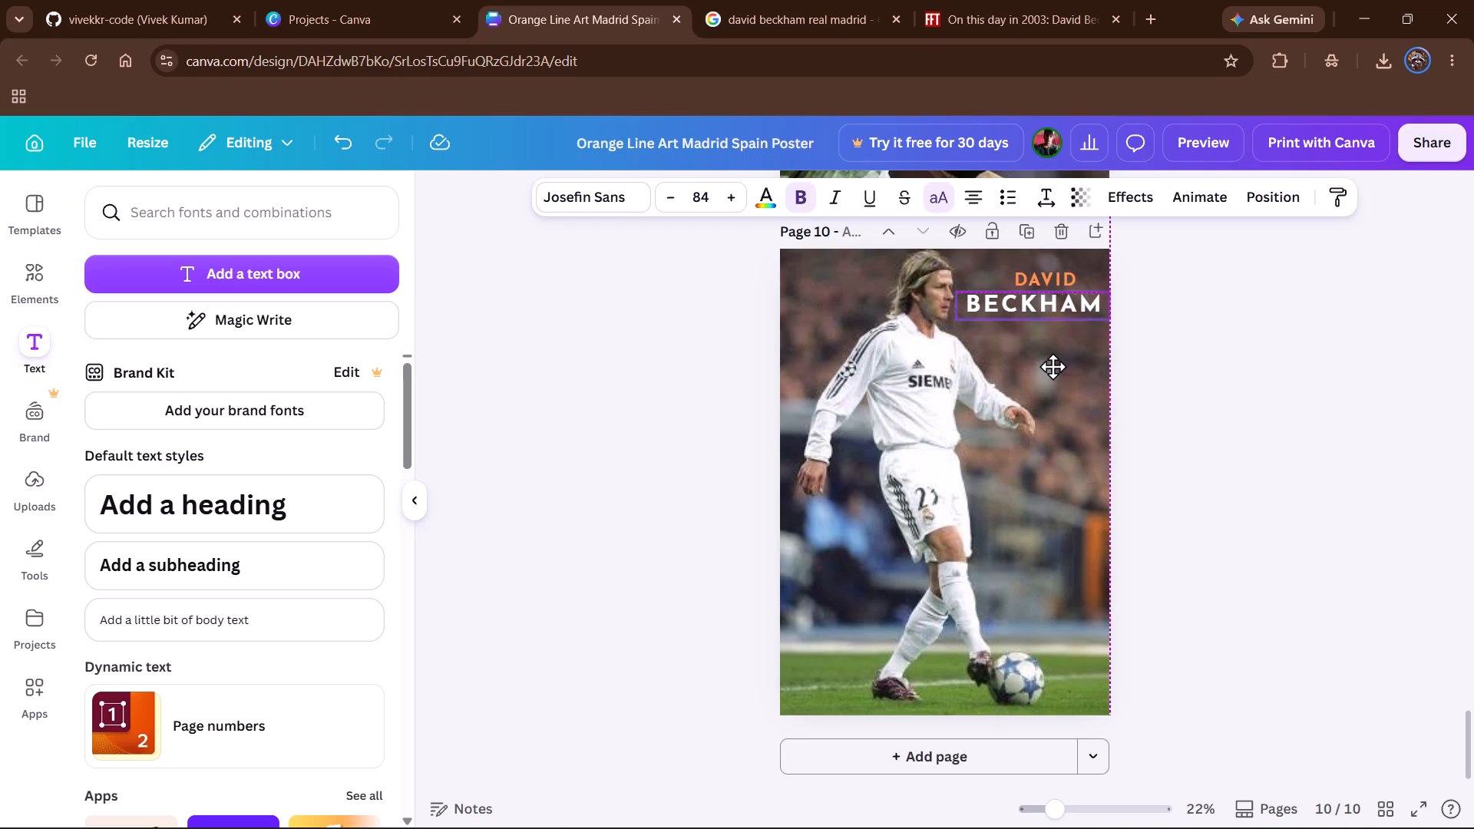
pyautogui.moveTo(1053, 366); pyautogui.dragTo(1057, 355)
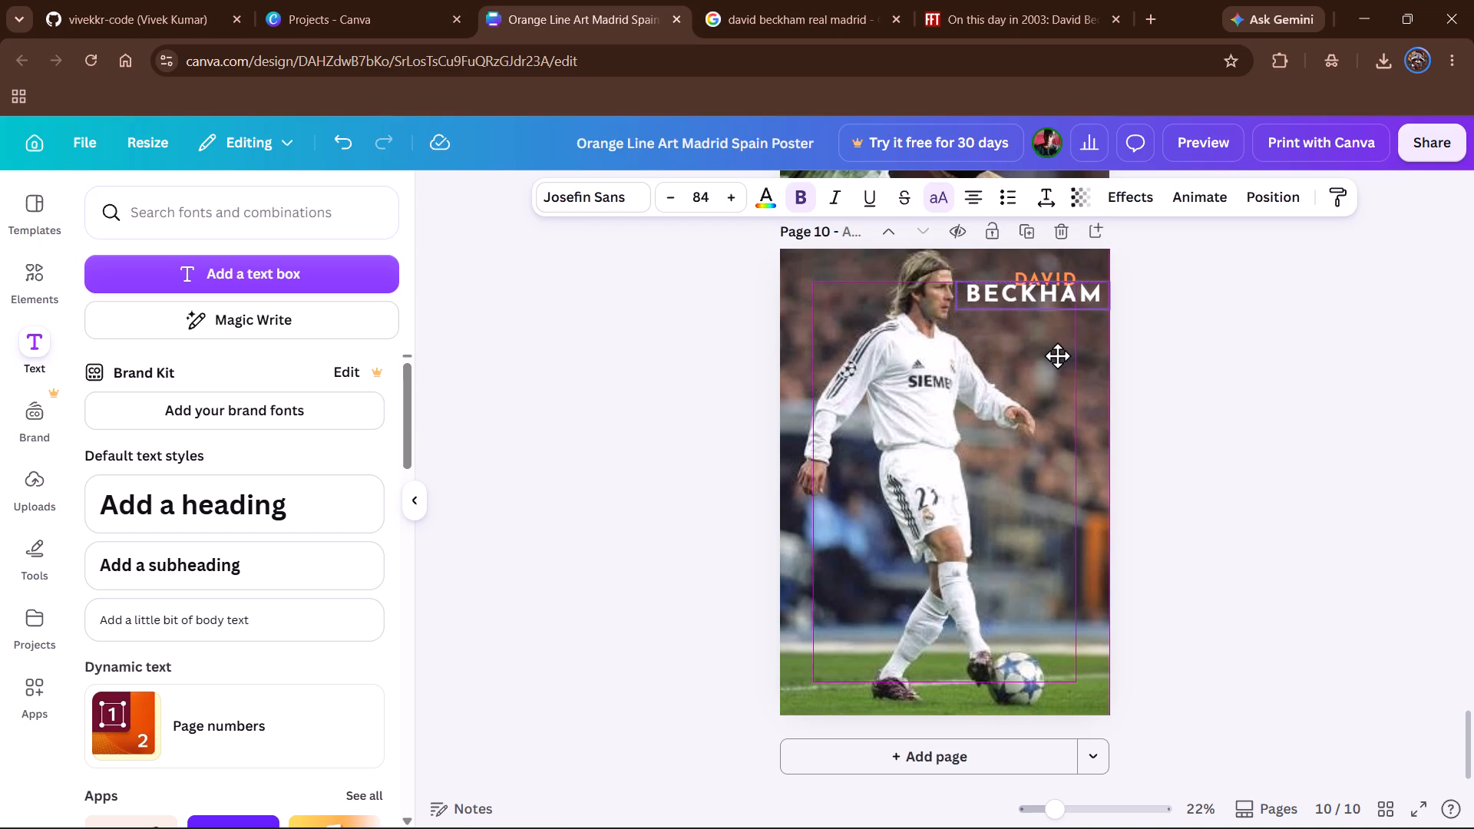
pyautogui.moveTo(1057, 355); pyautogui.dragTo(1056, 362)
pyautogui.hscroll(-1, 1036, 242)
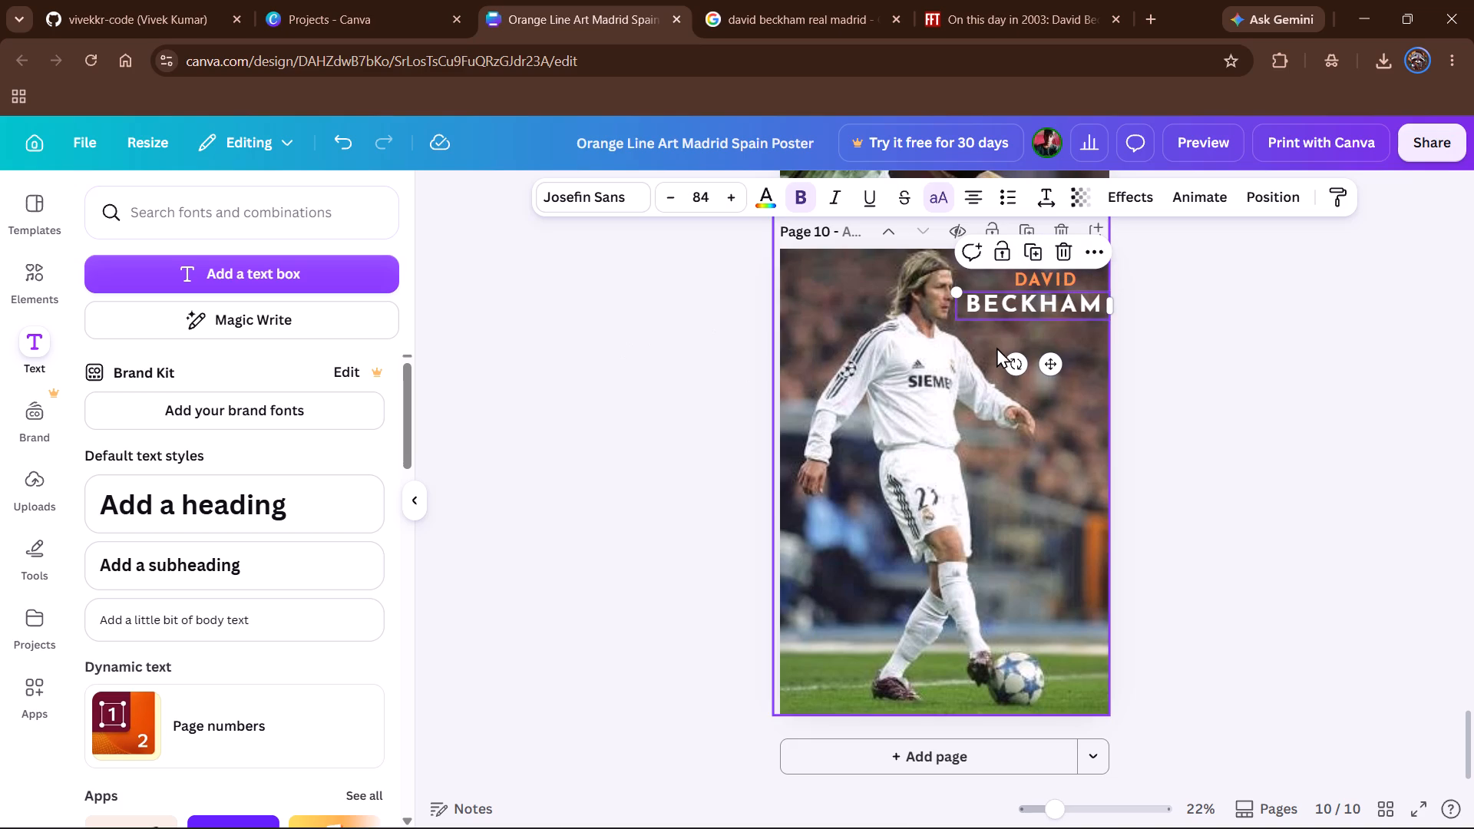
# Colour the "BECKHAM" text peach (#ffbd59).
pyautogui.click(765, 196)
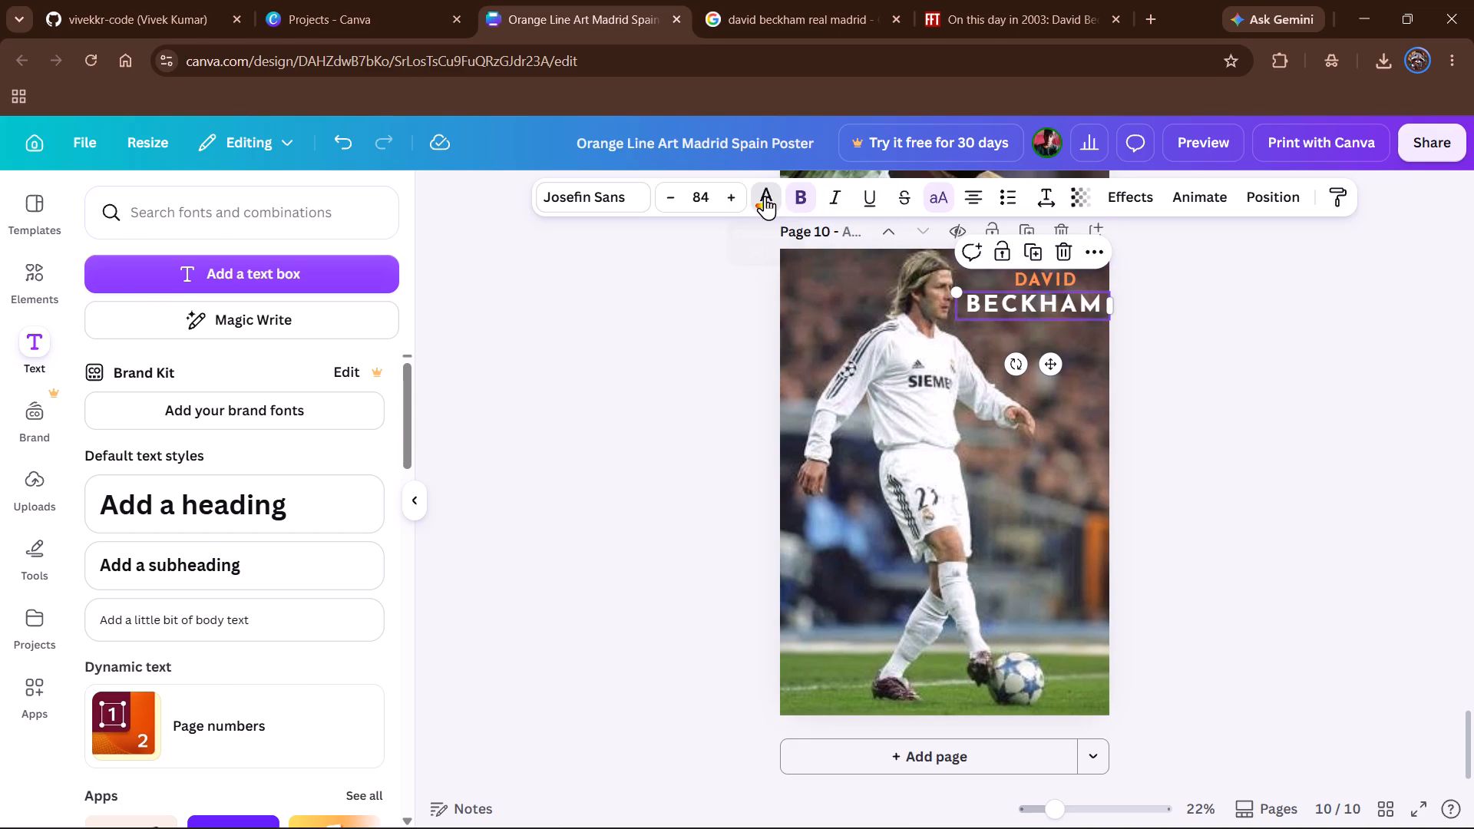
pyautogui.click(295, 339)
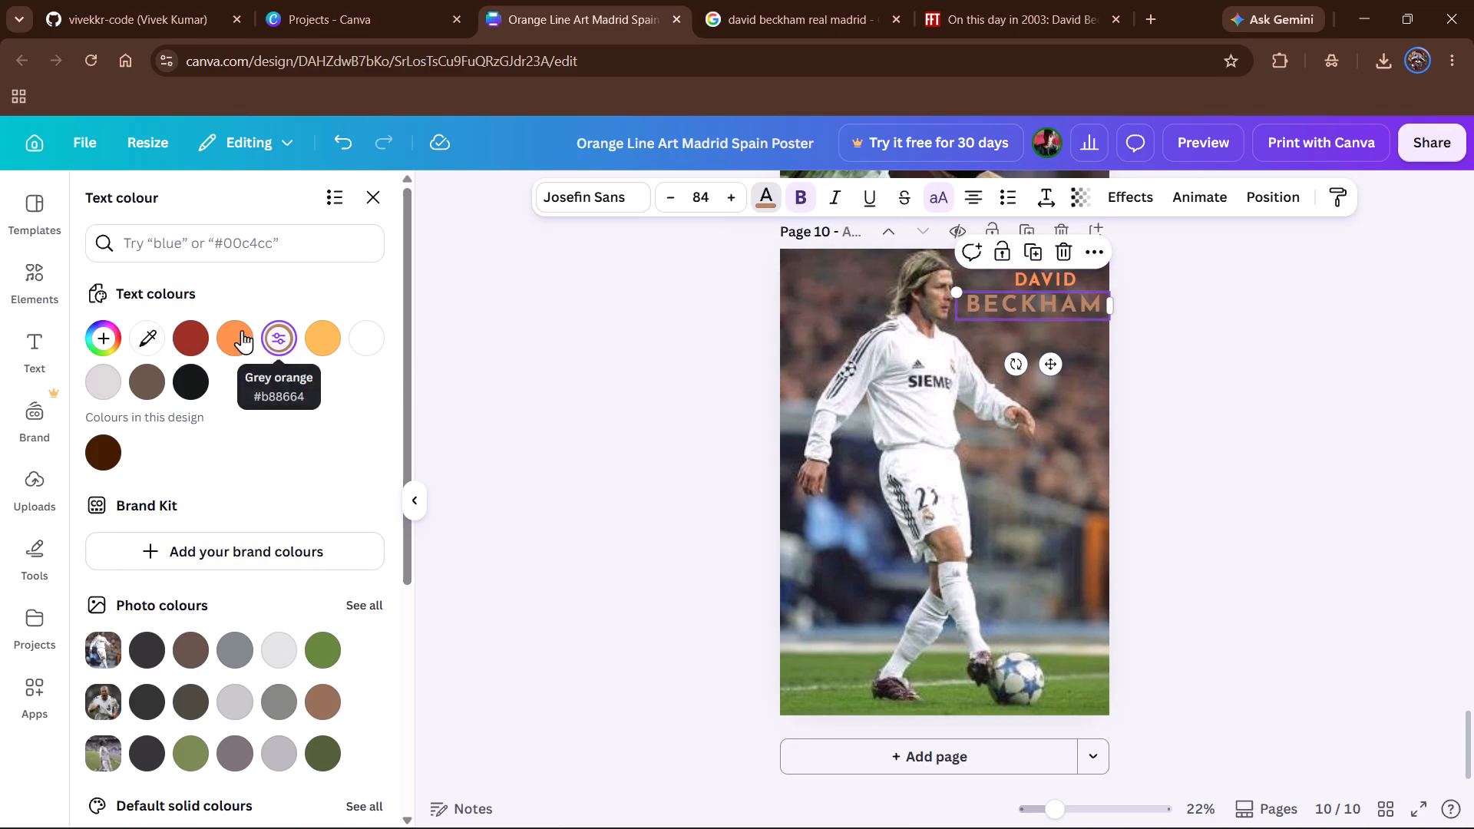
pyautogui.click(318, 332)
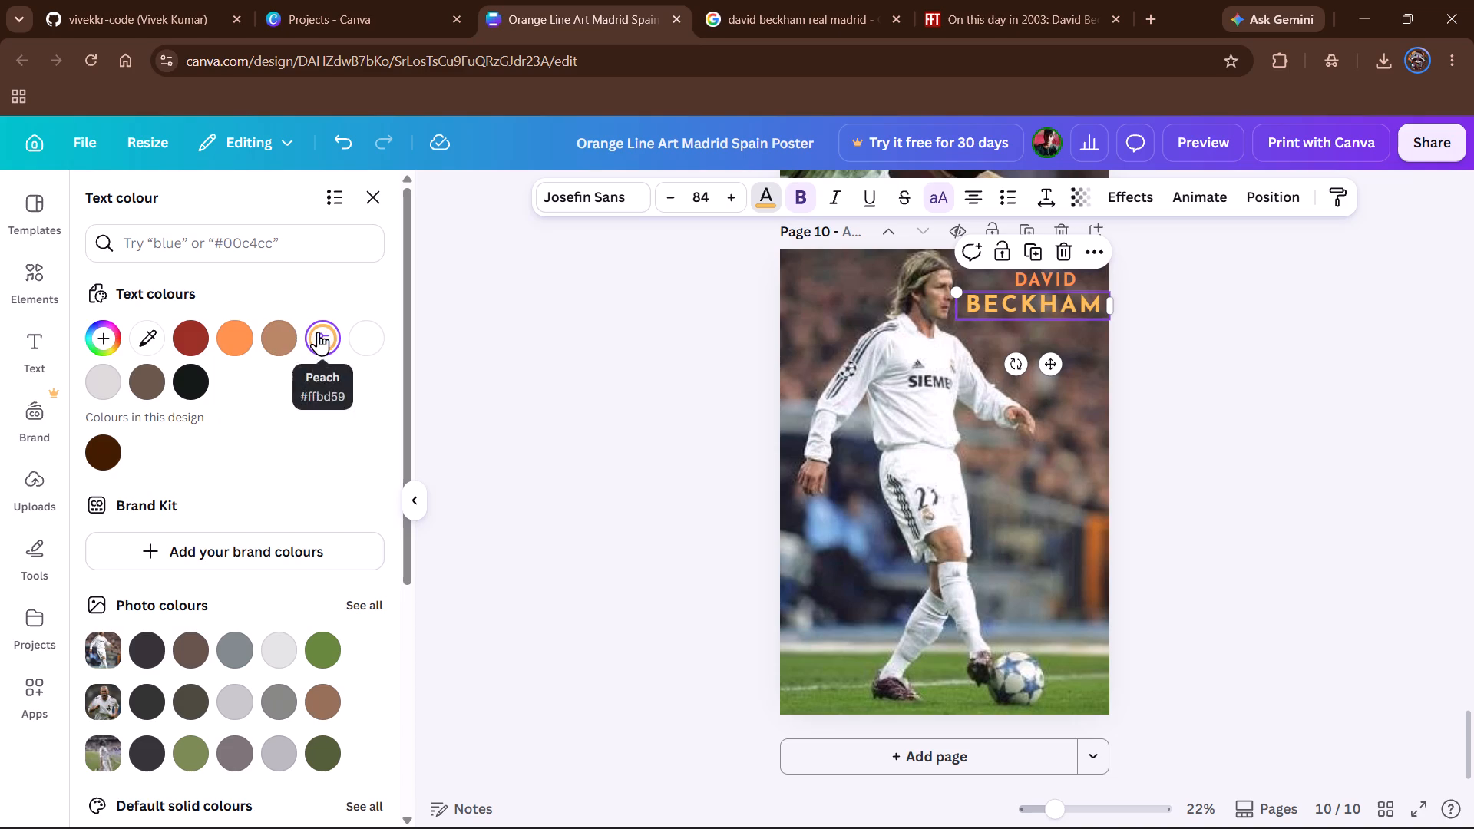
pyautogui.click(1257, 593)
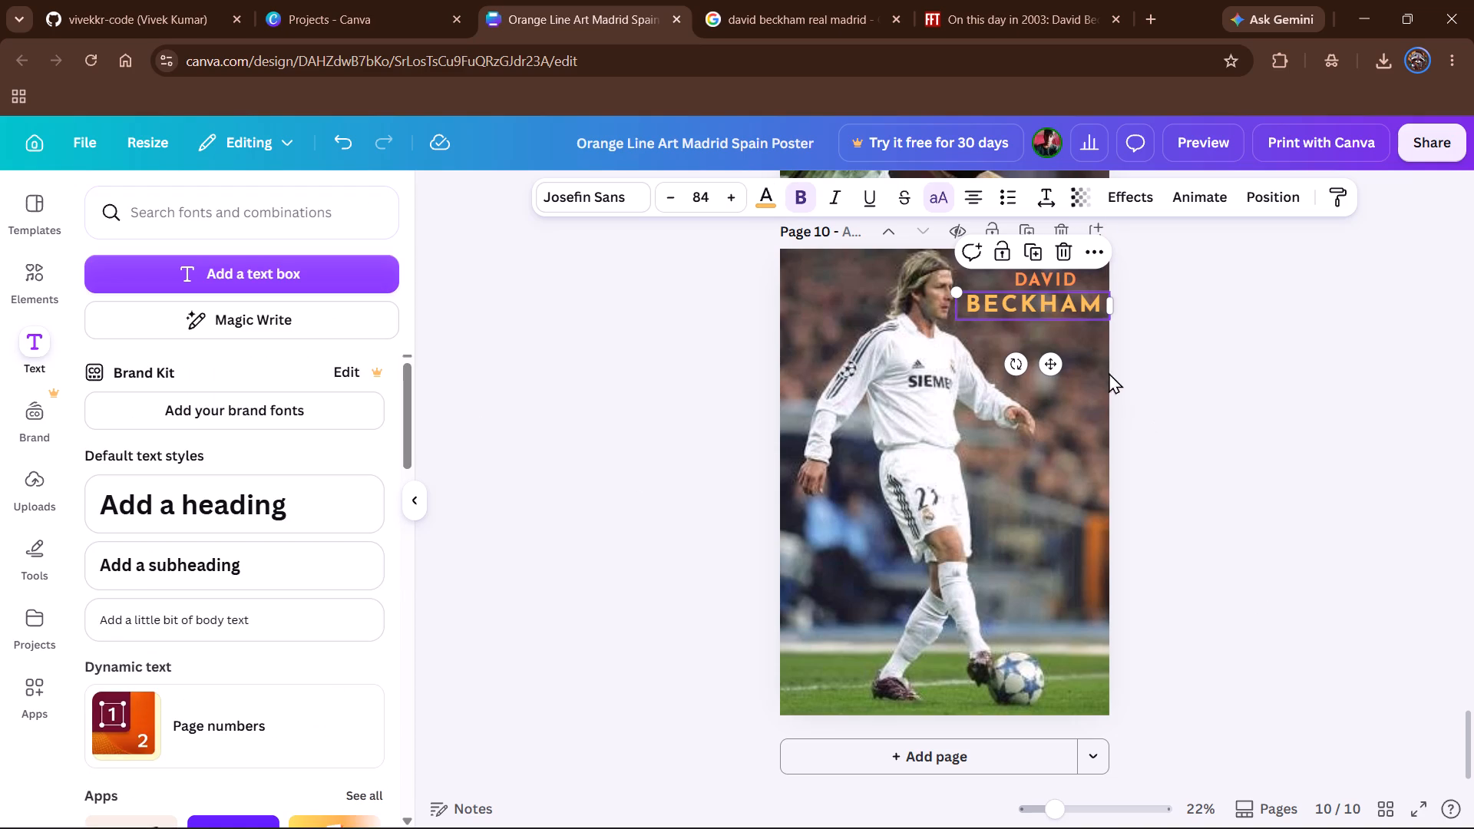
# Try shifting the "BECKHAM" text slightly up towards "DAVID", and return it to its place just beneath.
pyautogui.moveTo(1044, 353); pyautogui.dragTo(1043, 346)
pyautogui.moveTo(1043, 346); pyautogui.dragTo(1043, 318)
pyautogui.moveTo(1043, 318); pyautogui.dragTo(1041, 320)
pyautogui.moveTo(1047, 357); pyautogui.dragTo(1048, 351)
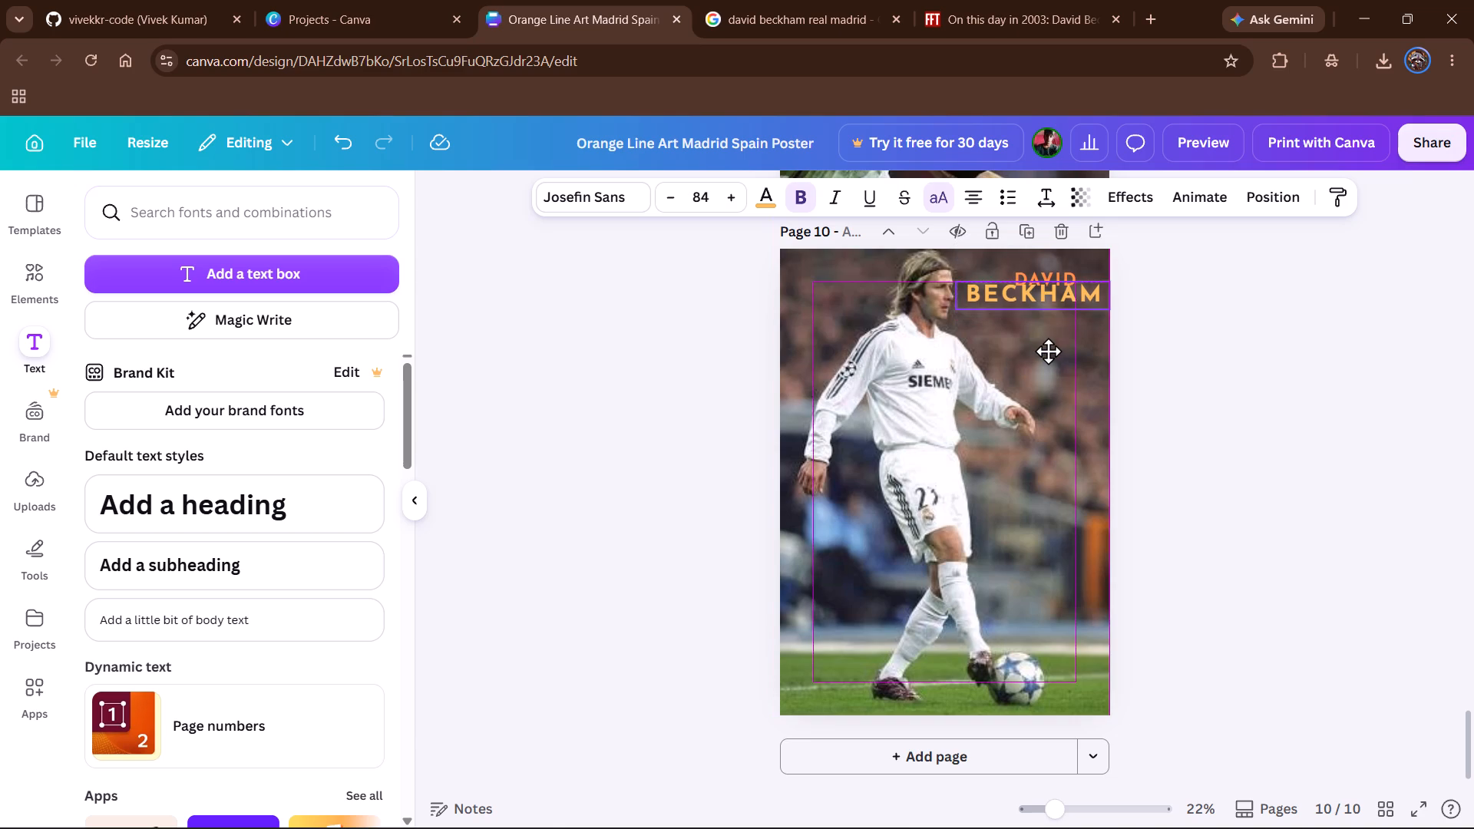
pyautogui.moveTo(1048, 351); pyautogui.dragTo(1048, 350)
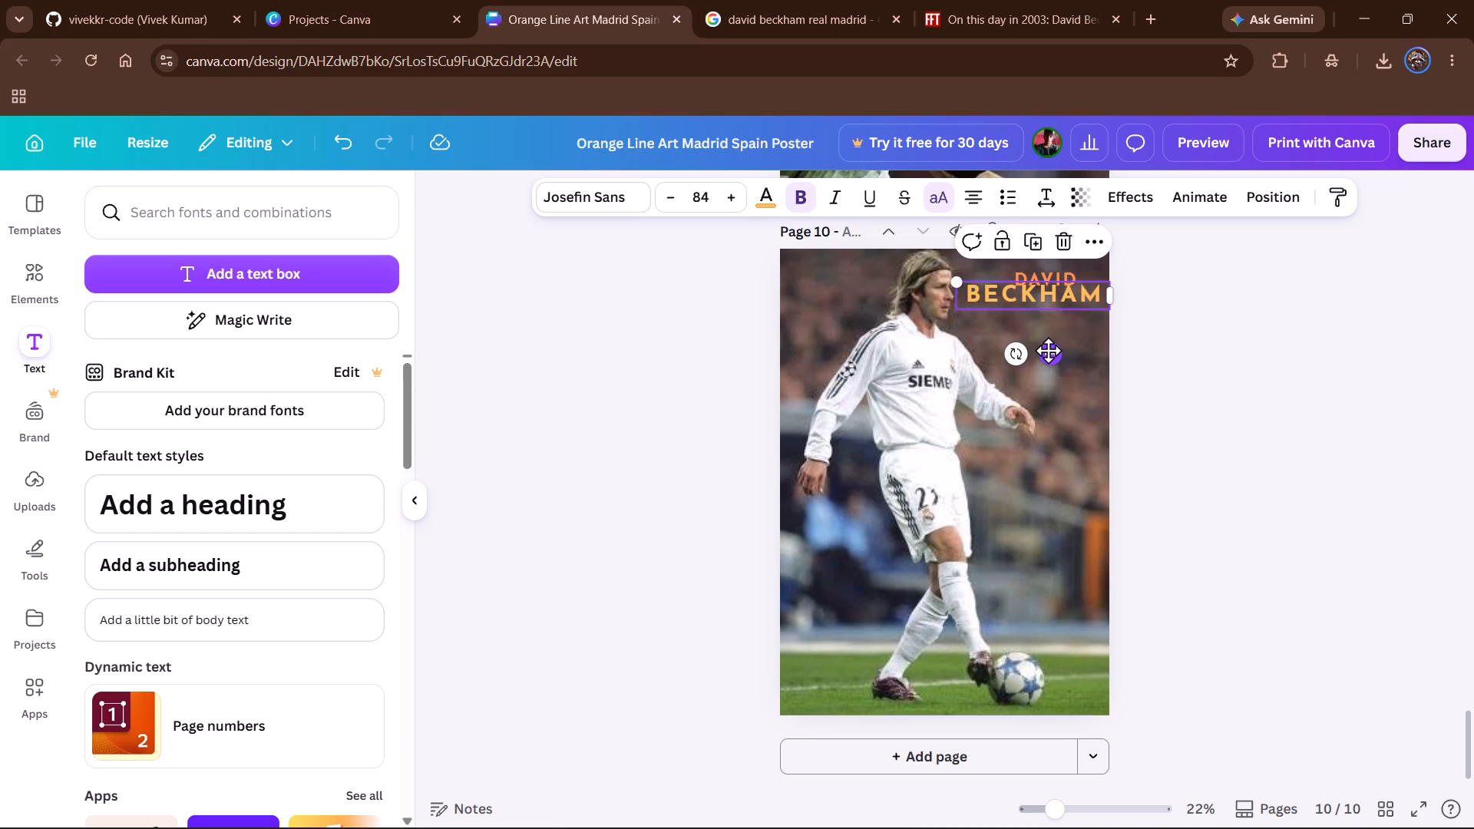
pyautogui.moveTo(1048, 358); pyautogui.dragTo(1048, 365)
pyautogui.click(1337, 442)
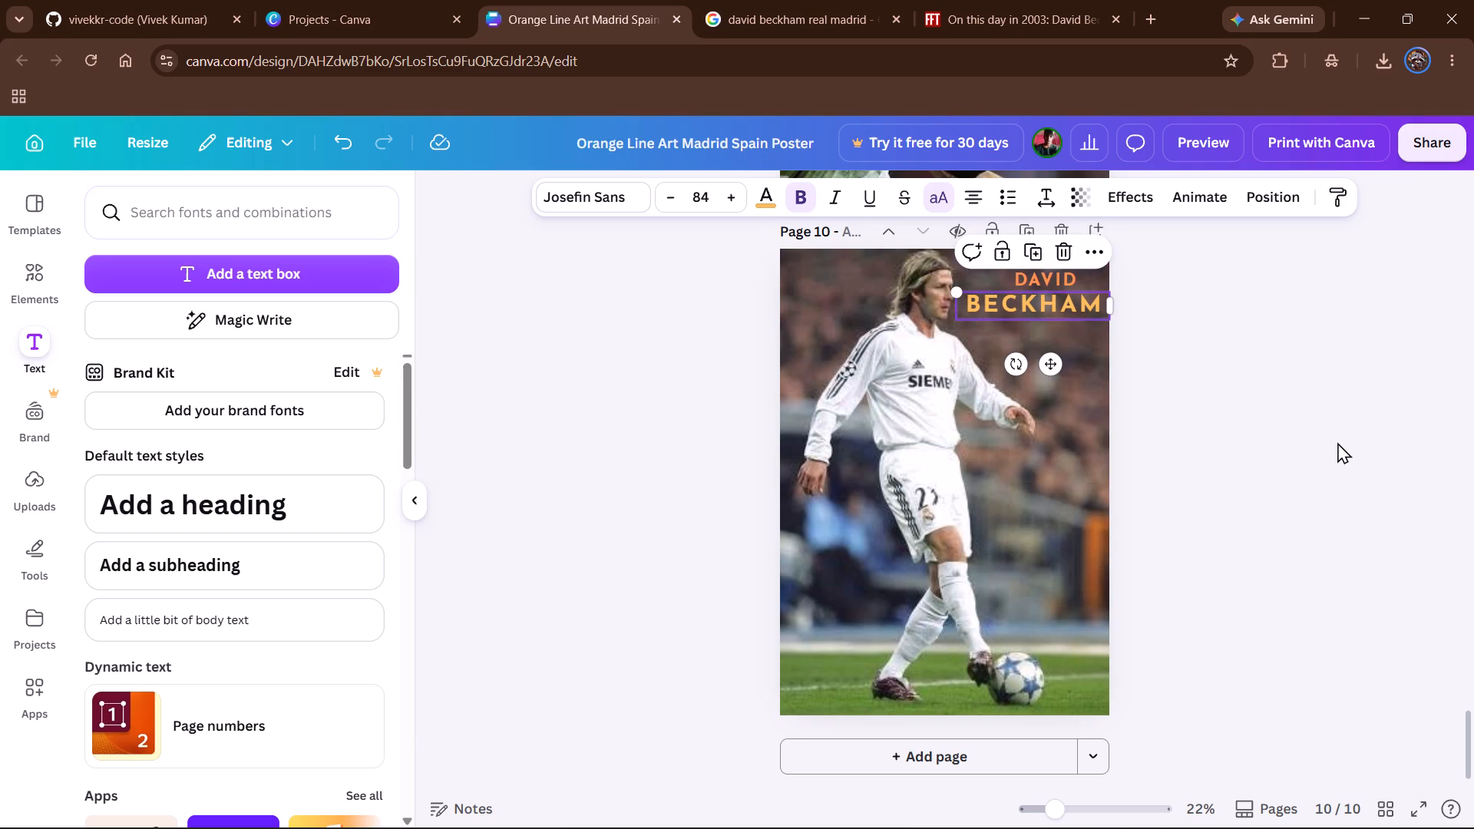